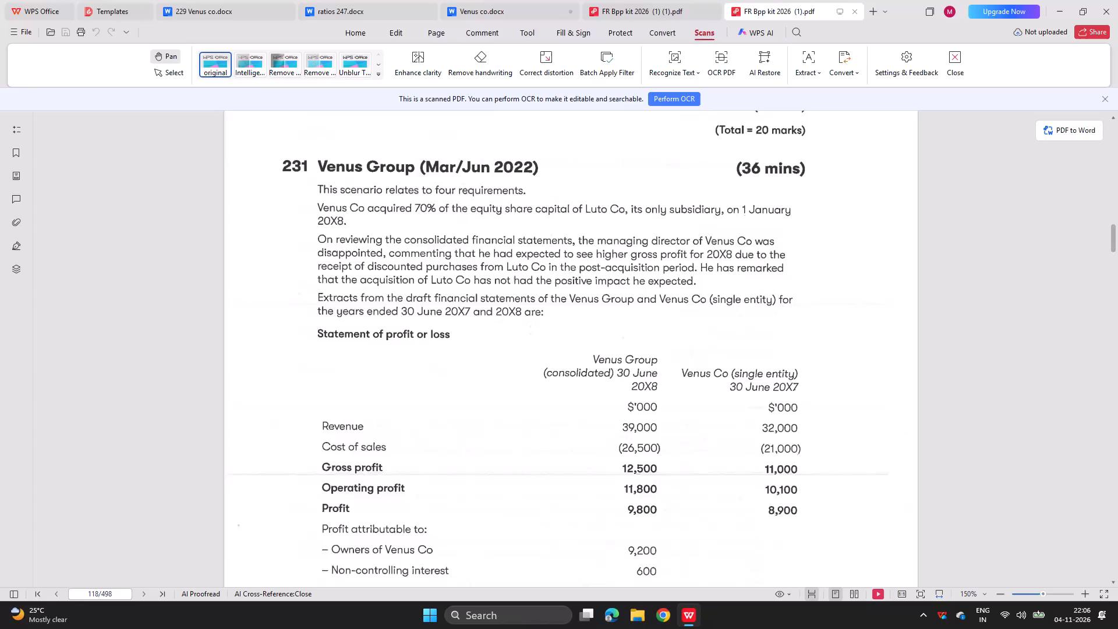
Read through question 231 Venus Group, covering the financial statement extracts, notes (1) to (5) and requirements (a) and (b).
{"action": "scroll", "coordinate": [416, 337], "scroll_direction": "down", "scroll_amount": 1}
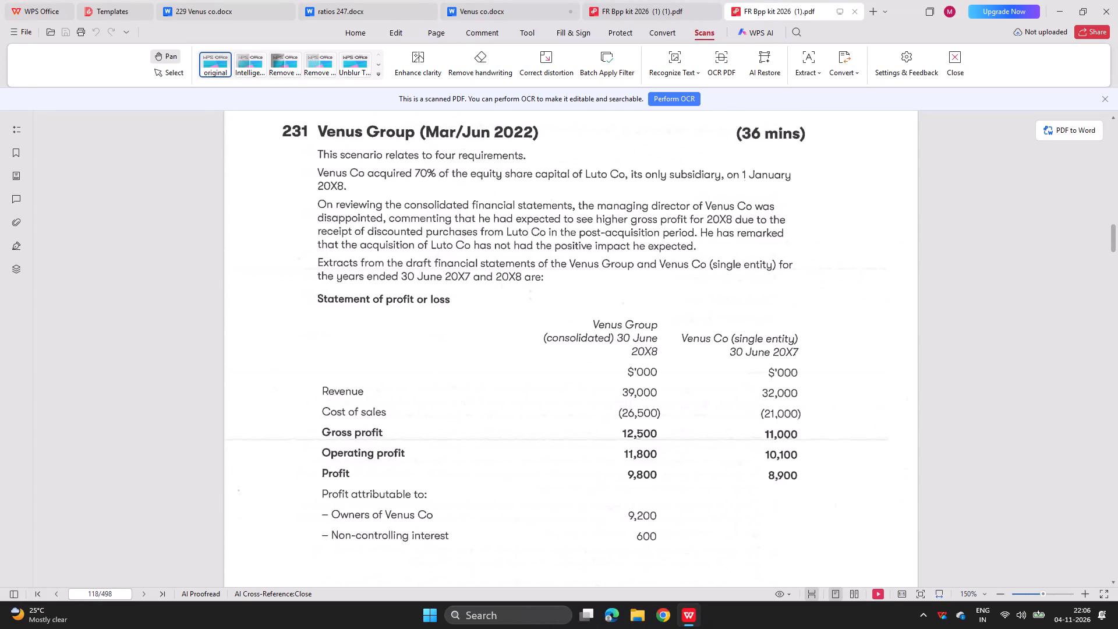
{"action": "scroll", "coordinate": [416, 337], "scroll_direction": "down", "scroll_amount": 1}
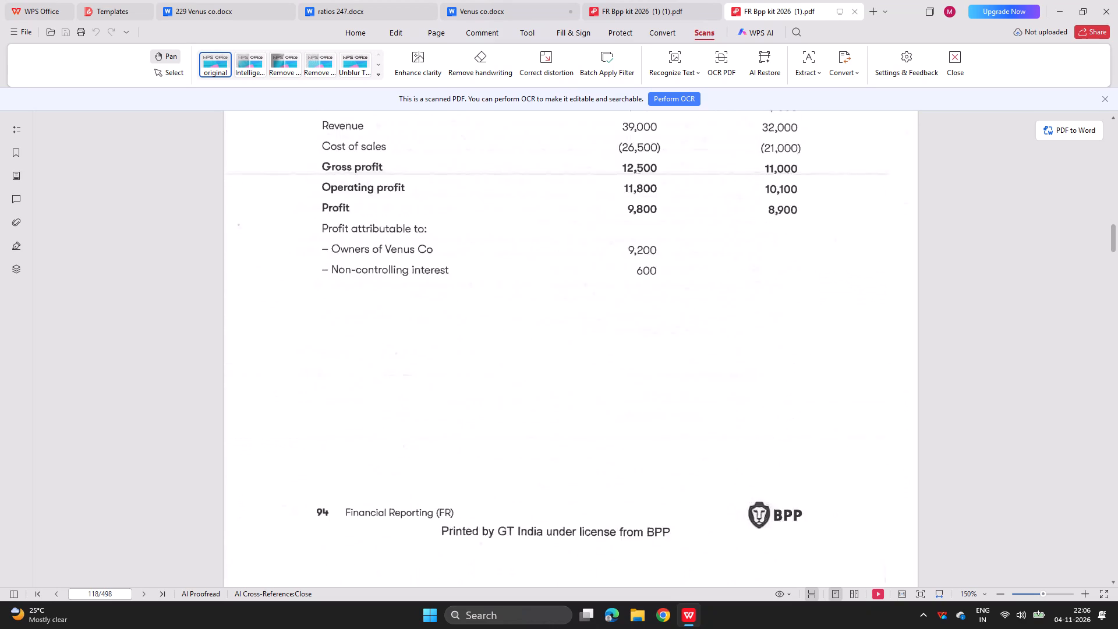
{"action": "scroll", "coordinate": [416, 337], "scroll_direction": "down", "scroll_amount": 3}
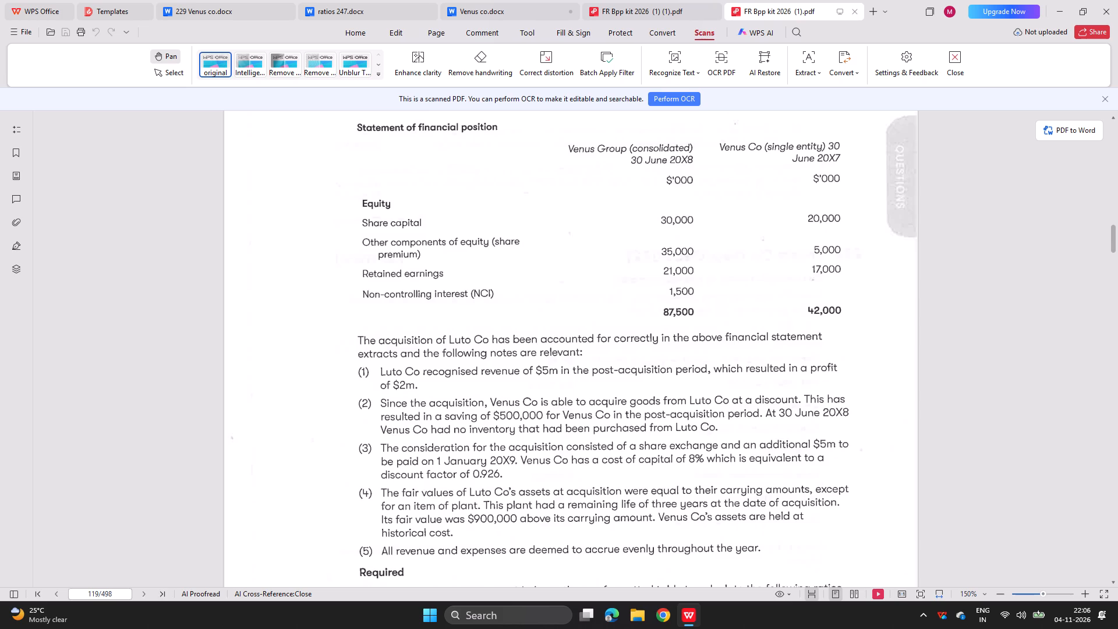
{"action": "scroll", "coordinate": [416, 337], "scroll_direction": "down", "scroll_amount": 3}
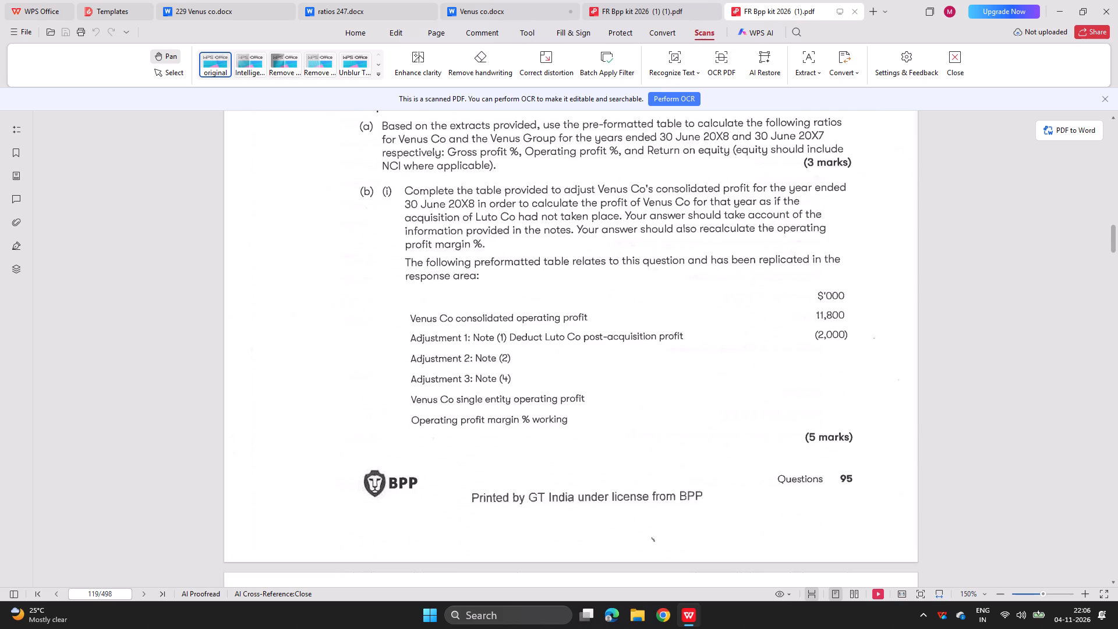
{"action": "scroll", "coordinate": [416, 337], "scroll_direction": "down", "scroll_amount": 2}
{"action": "scroll", "coordinate": [416, 337], "scroll_direction": "up", "scroll_amount": 2}
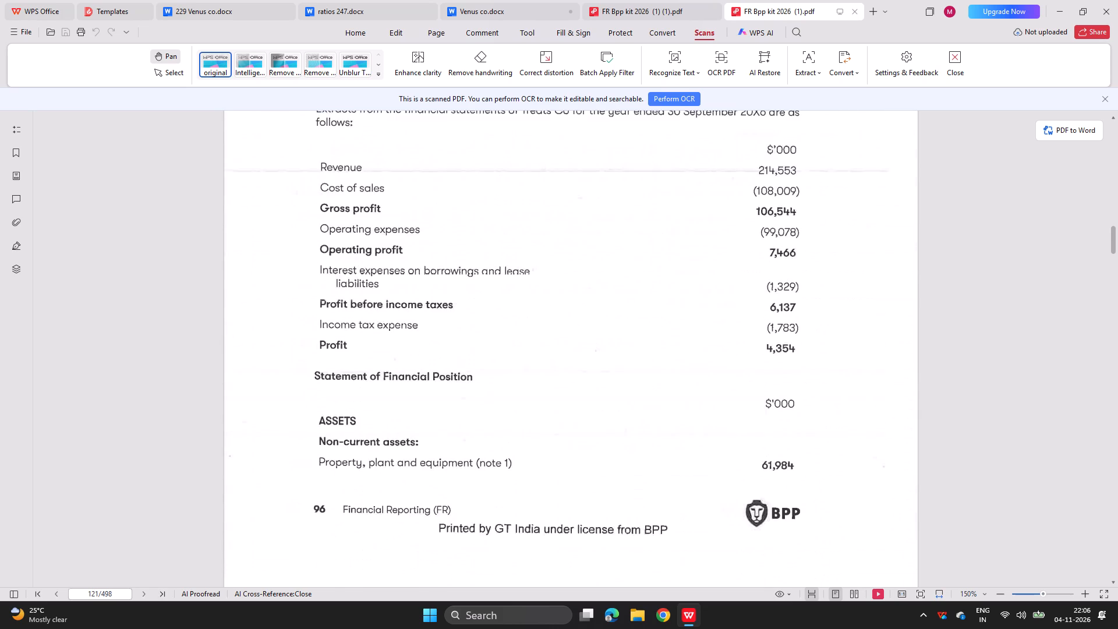
{"action": "scroll", "coordinate": [416, 337], "scroll_direction": "up", "scroll_amount": 4}
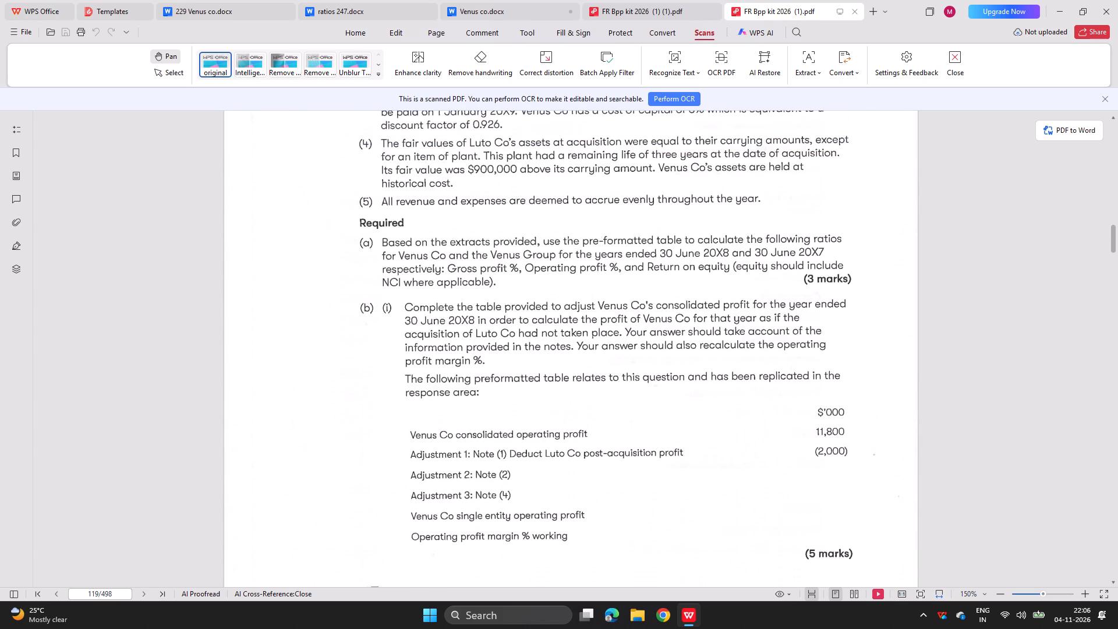
{"action": "scroll", "coordinate": [416, 337], "scroll_direction": "up", "scroll_amount": 2}
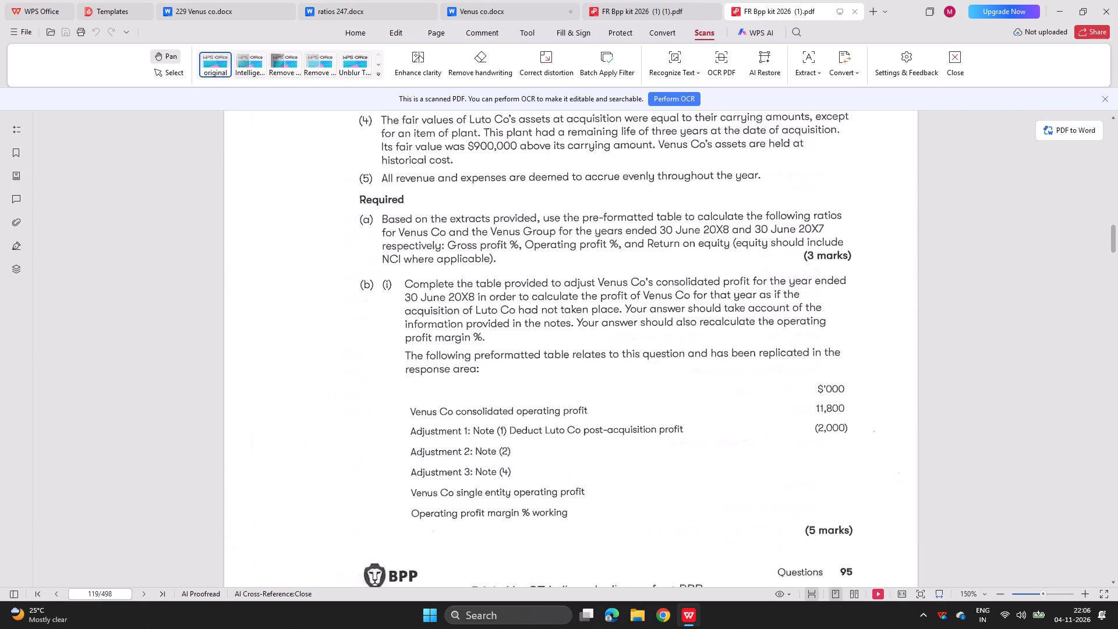
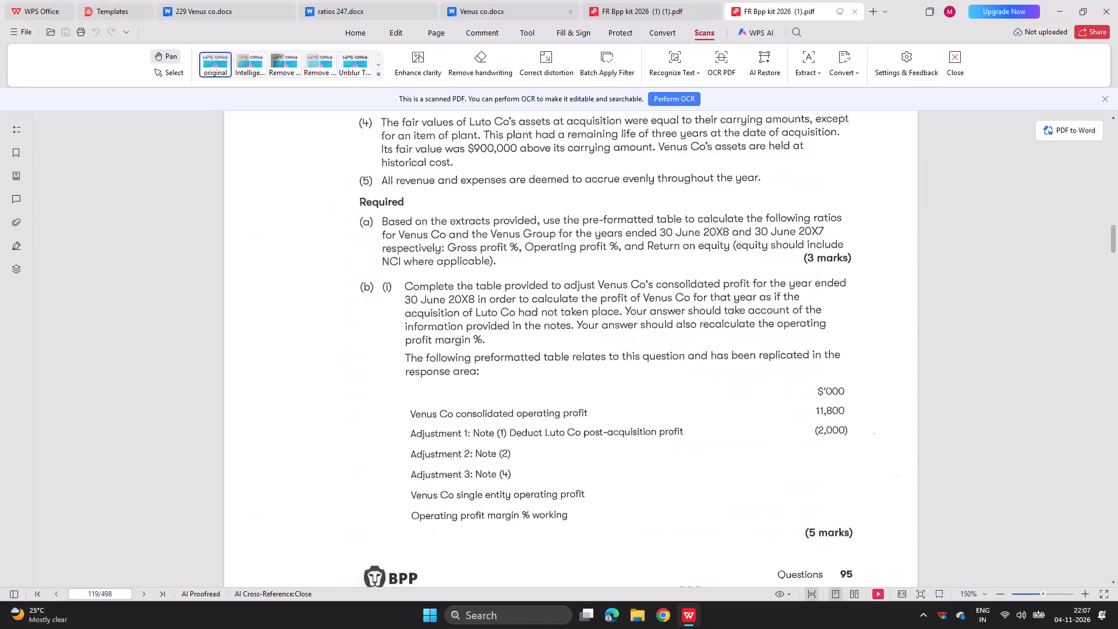
Look back over the notes and requirements of question 231 in the PDF kit.
{"action": "scroll", "coordinate": [416, 337], "scroll_direction": "up", "scroll_amount": 1}
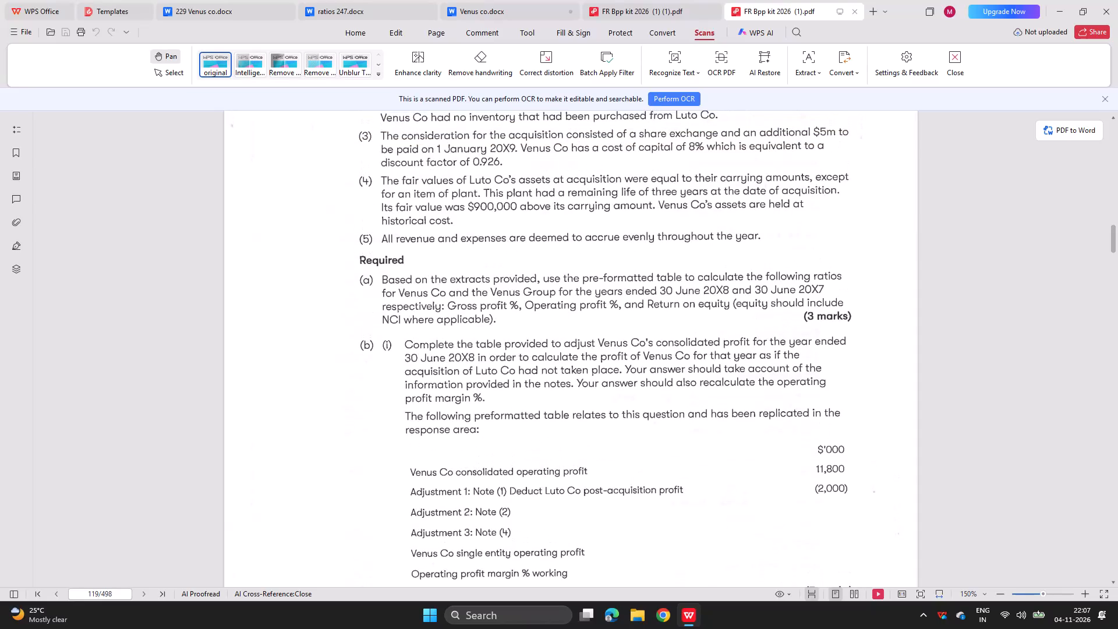
{"action": "scroll", "coordinate": [416, 337], "scroll_direction": "up", "scroll_amount": 3}
Switch to Venus co.docx and review the draft answer: the ratio table, the adjusted profit table and part C's notes from introduction to conclusion.
{"action": "left_click", "coordinate": [503, 12]}
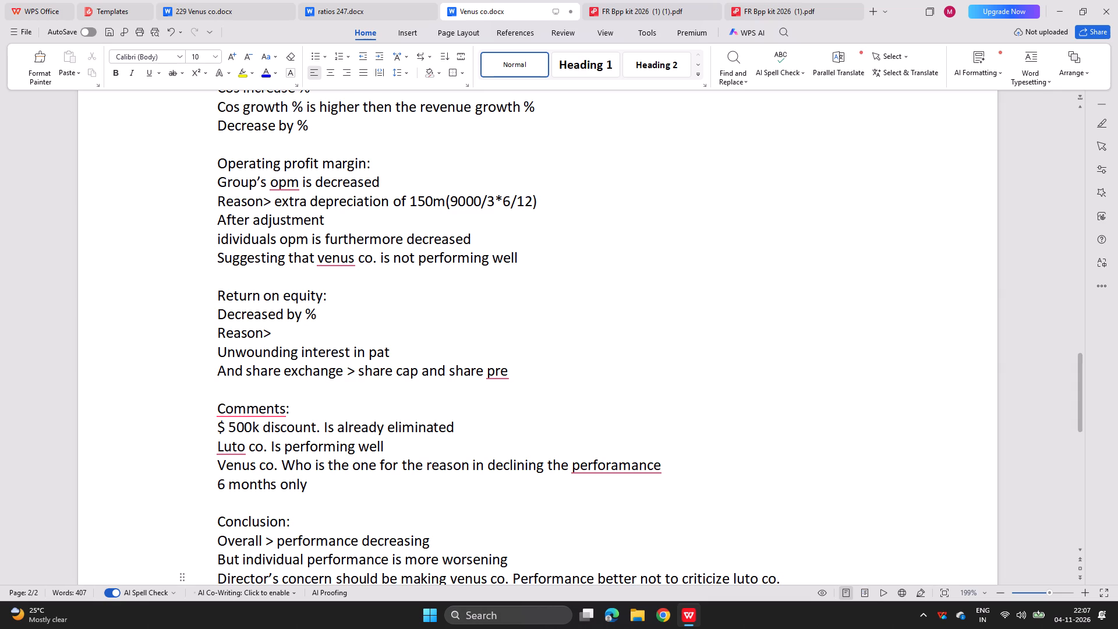
{"action": "scroll", "coordinate": [450, 227], "scroll_direction": "up", "scroll_amount": 2}
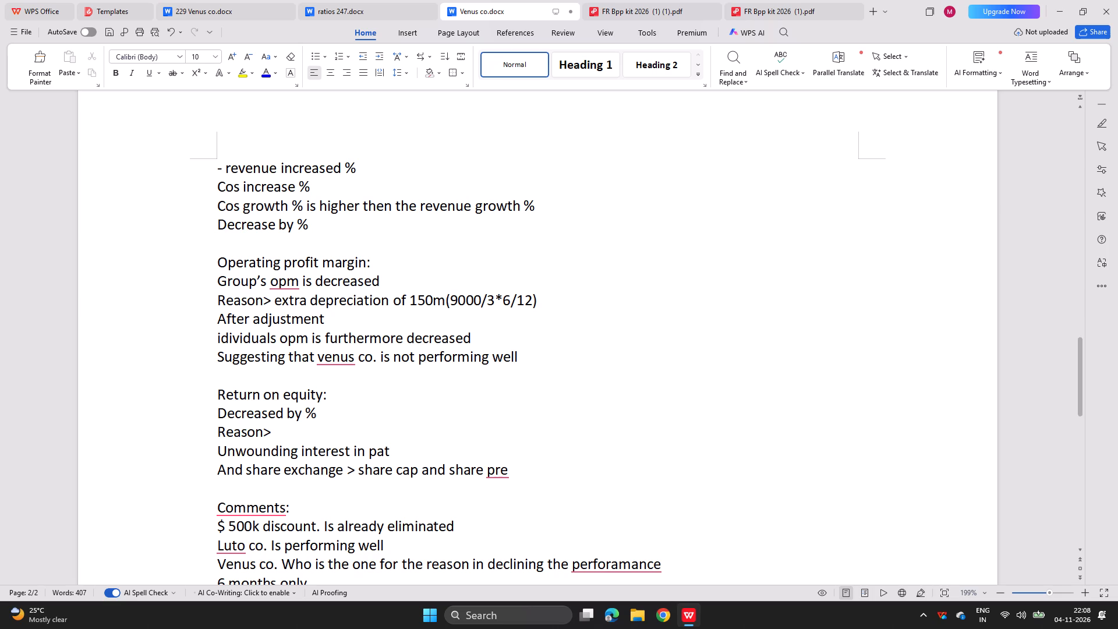
{"action": "scroll", "coordinate": [383, 314], "scroll_direction": "down", "scroll_amount": 3}
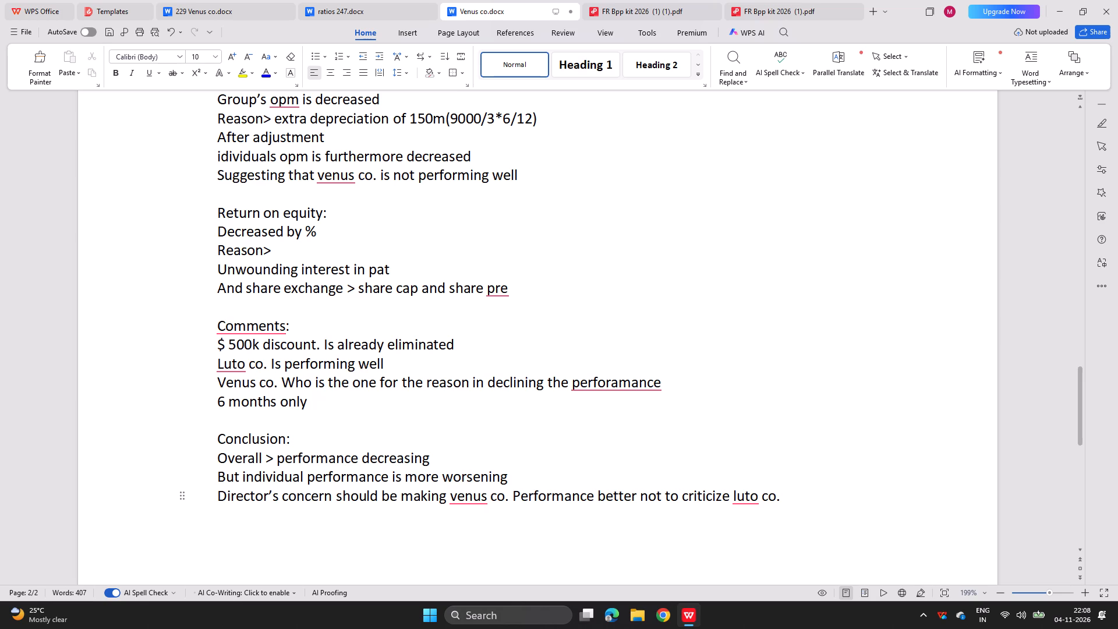
{"action": "scroll", "coordinate": [394, 358], "scroll_direction": "up", "scroll_amount": 1}
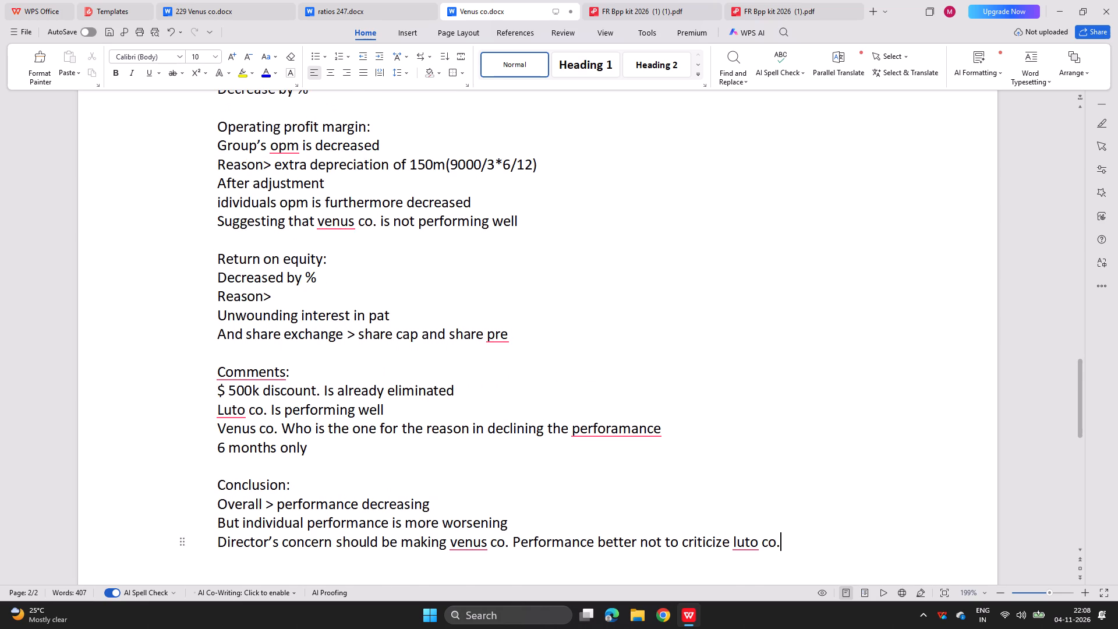
{"action": "scroll", "coordinate": [394, 358], "scroll_direction": "up", "scroll_amount": 10}
{"action": "scroll", "coordinate": [394, 358], "scroll_direction": "down", "scroll_amount": 1}
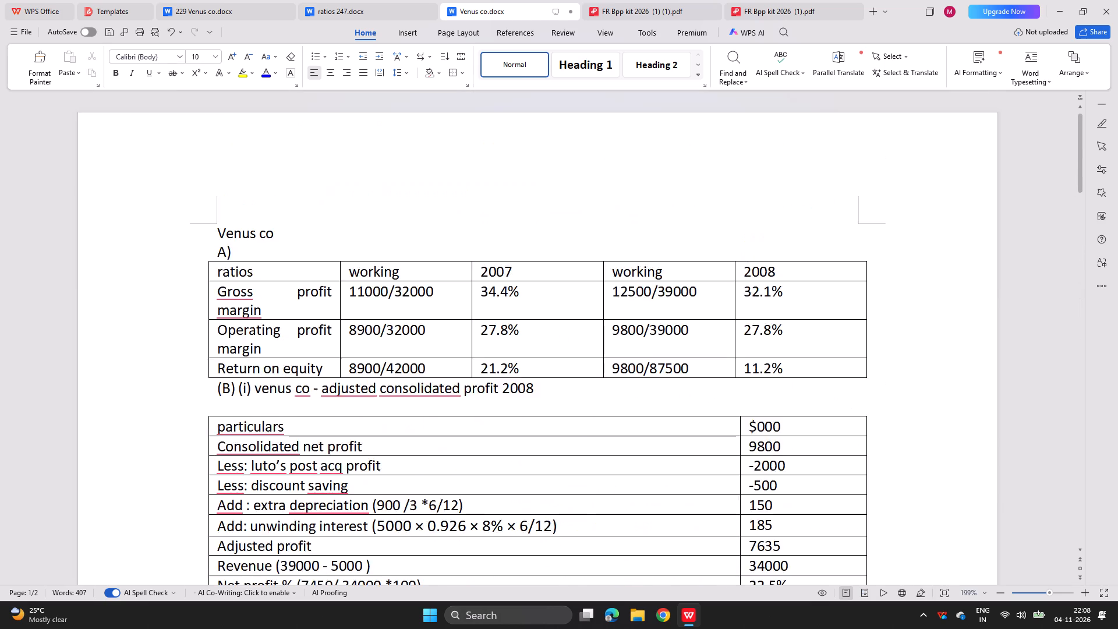
{"action": "scroll", "coordinate": [394, 358], "scroll_direction": "down", "scroll_amount": 1}
{"action": "scroll", "coordinate": [401, 265], "scroll_direction": "up", "scroll_amount": 5}
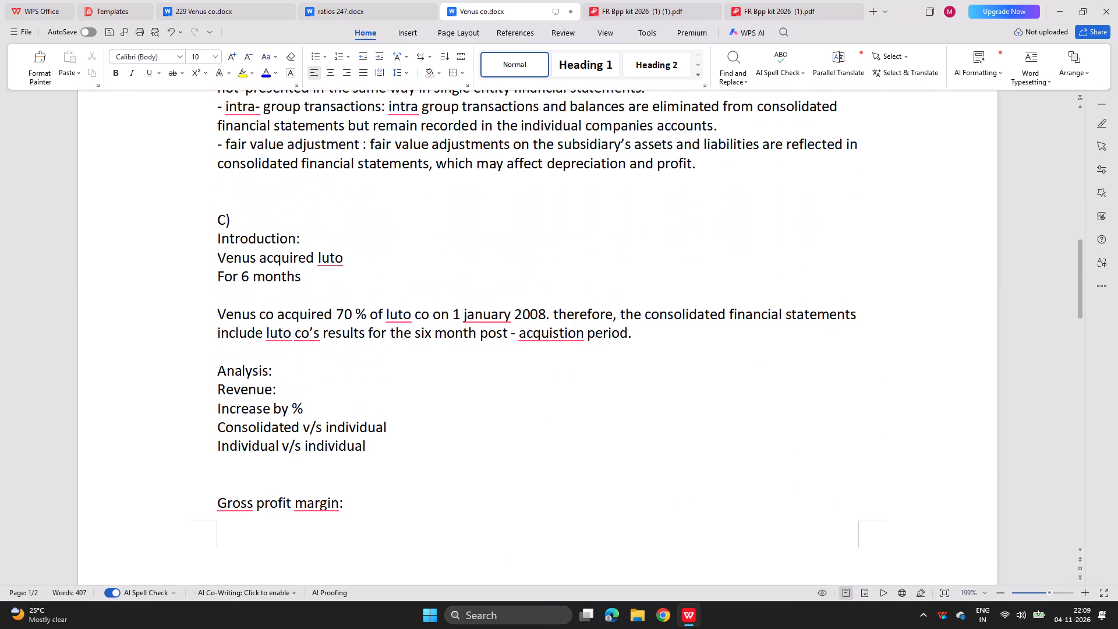
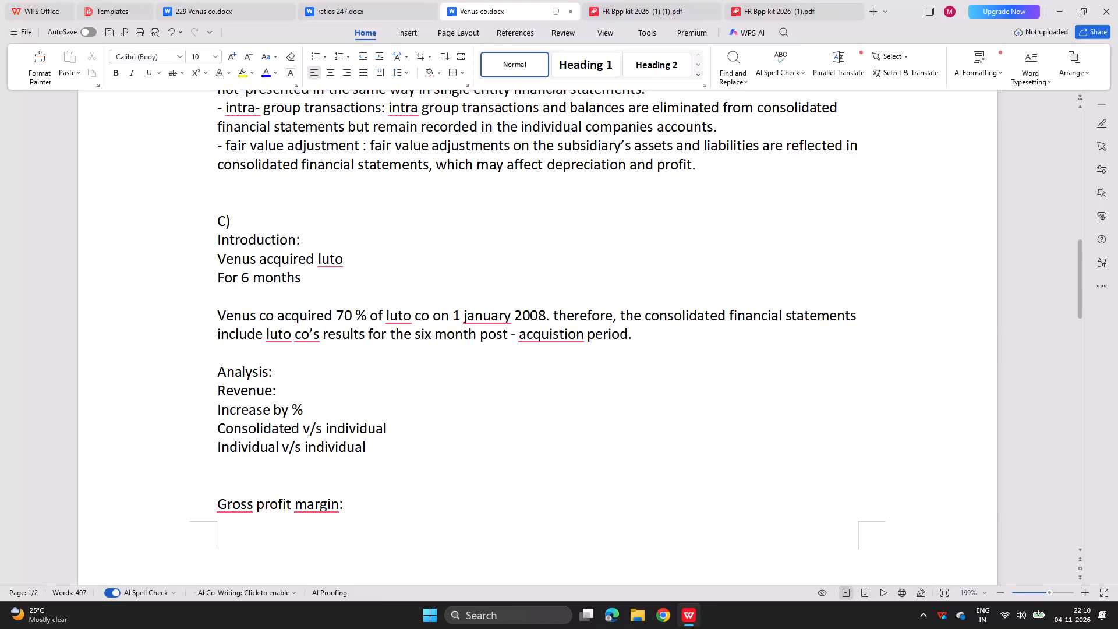
Reread part C's introduction on the Luto acquisition and the revenue and gross profit margin headings of its analysis.
{"action": "scroll", "coordinate": [380, 352], "scroll_direction": "up", "scroll_amount": 1}
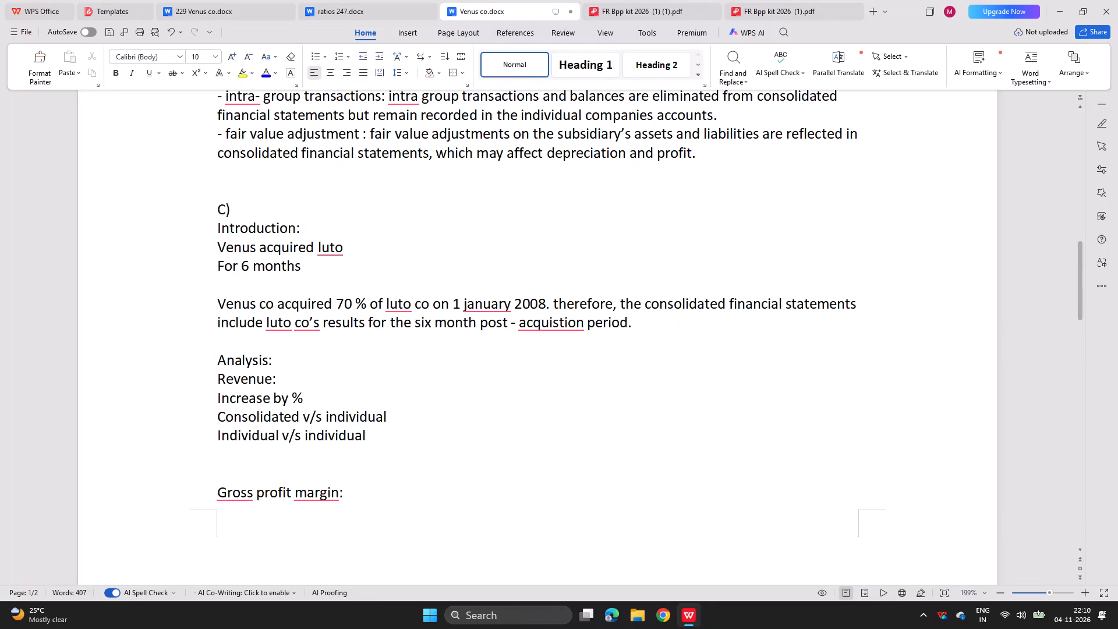
{"action": "scroll", "coordinate": [380, 352], "scroll_direction": "up", "scroll_amount": 3}
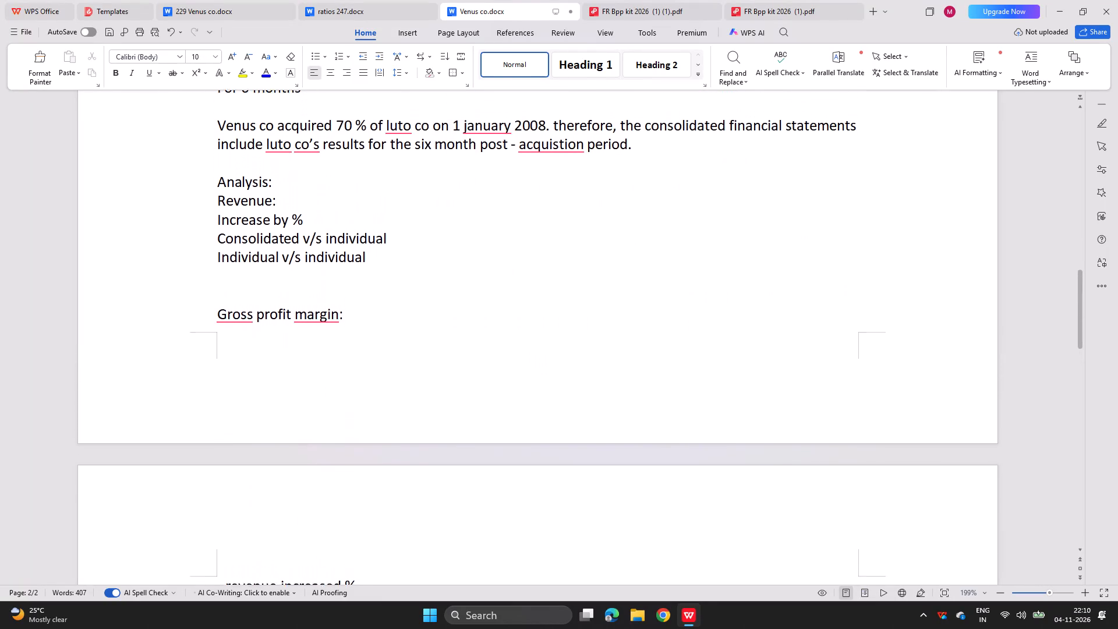
{"action": "scroll", "coordinate": [380, 352], "scroll_direction": "up", "scroll_amount": 2}
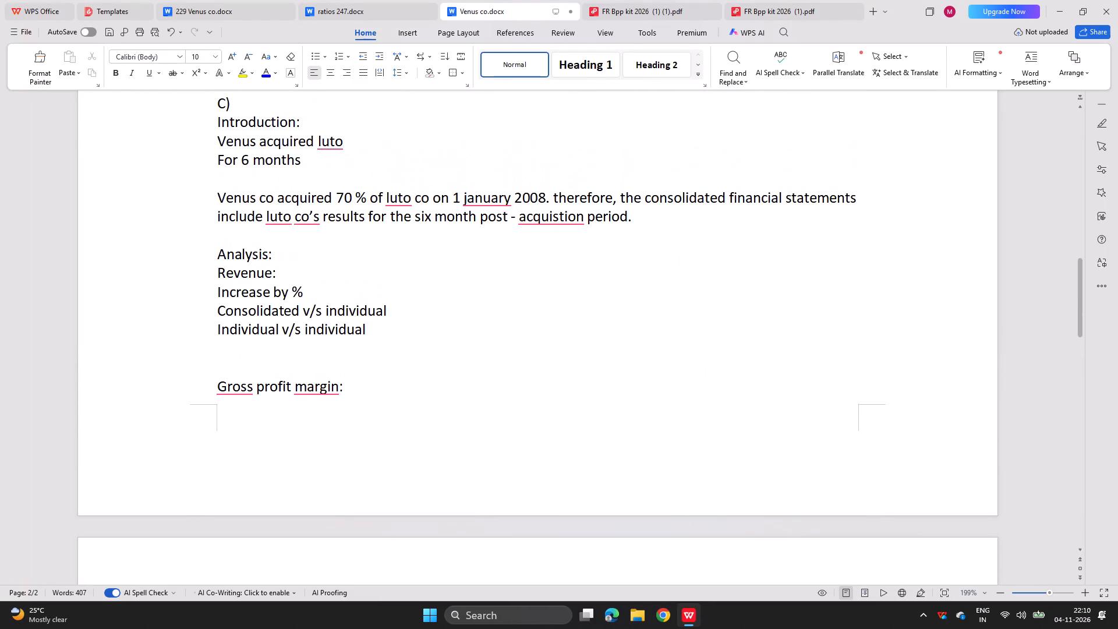
{"action": "scroll", "coordinate": [380, 352], "scroll_direction": "up", "scroll_amount": 1}
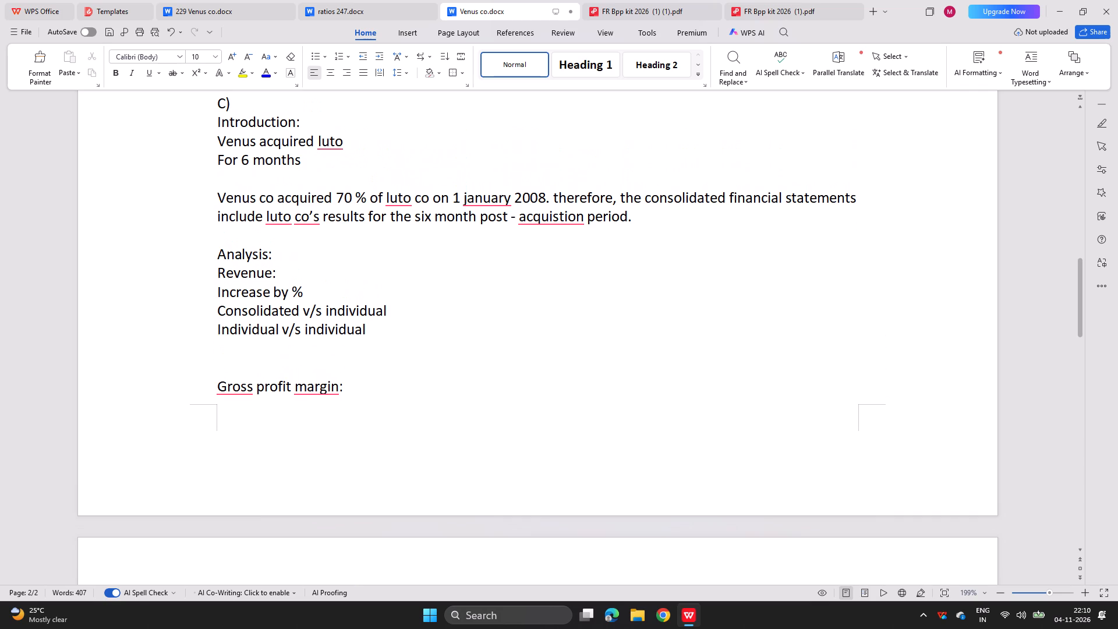
{"action": "scroll", "coordinate": [380, 352], "scroll_direction": "up", "scroll_amount": 1}
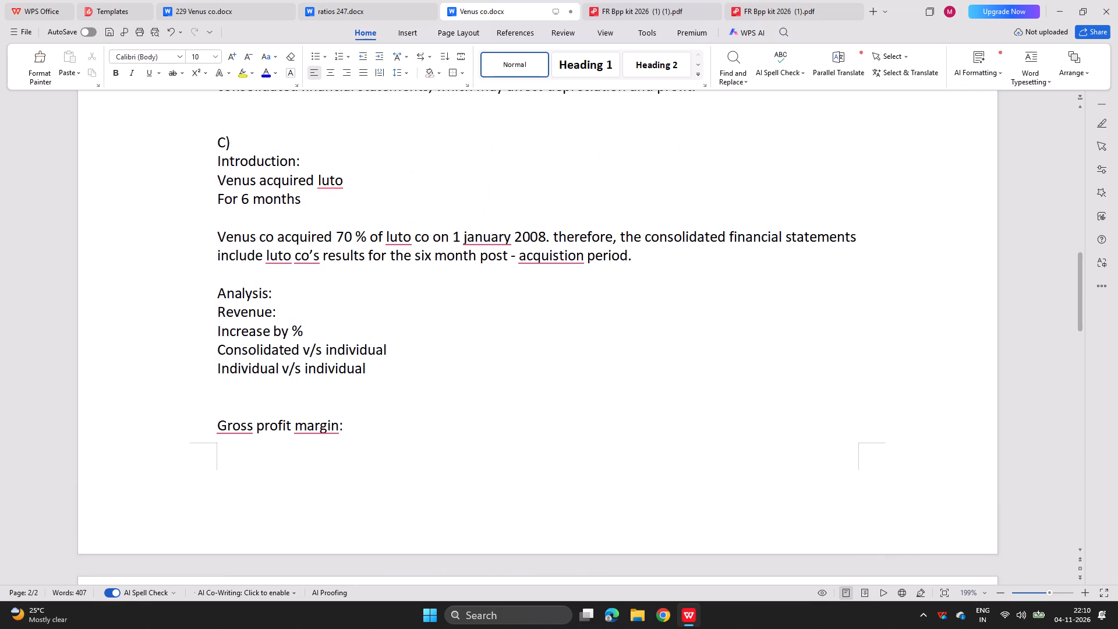
{"action": "scroll", "coordinate": [380, 352], "scroll_direction": "up", "scroll_amount": 1}
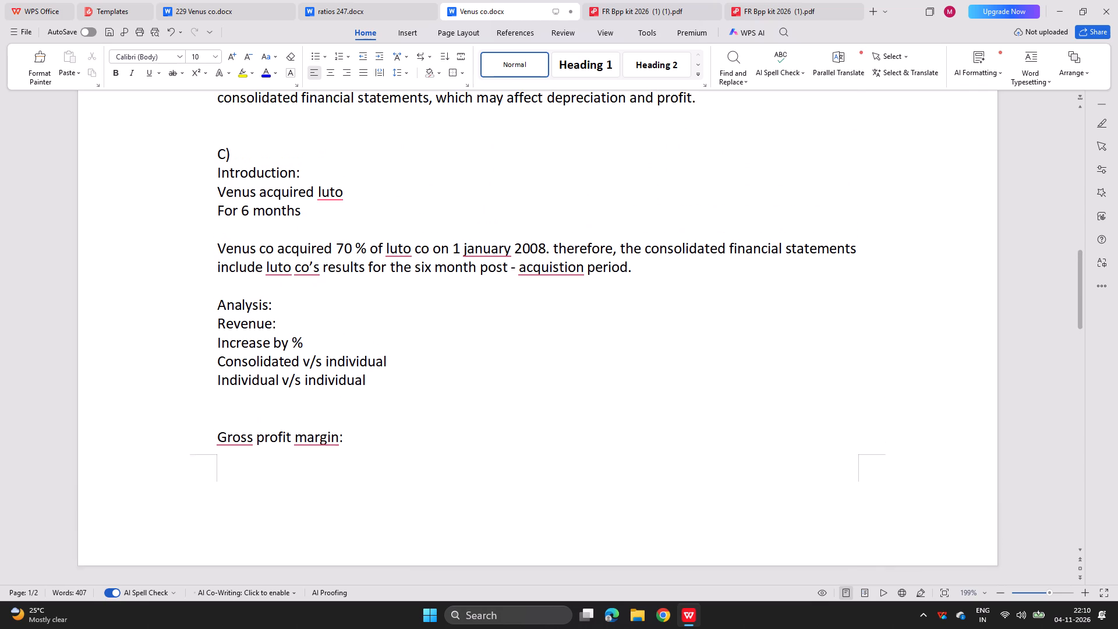
{"action": "scroll", "coordinate": [380, 352], "scroll_direction": "up", "scroll_amount": 1}
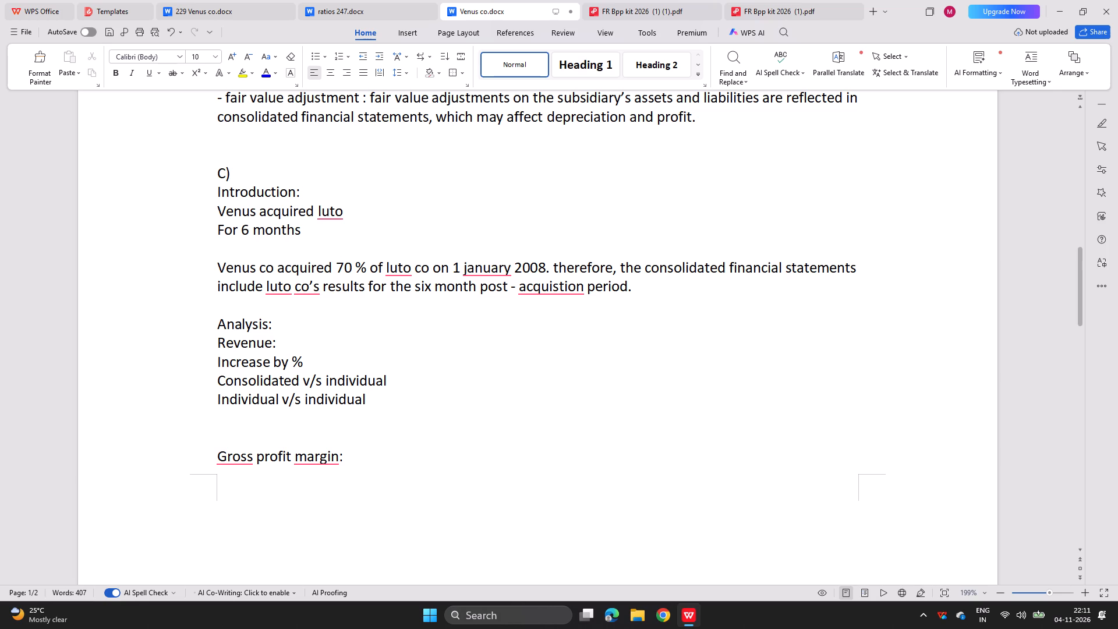
{"action": "scroll", "coordinate": [548, 348], "scroll_direction": "down", "scroll_amount": 2}
{"action": "scroll", "coordinate": [548, 348], "scroll_direction": "up", "scroll_amount": 1}
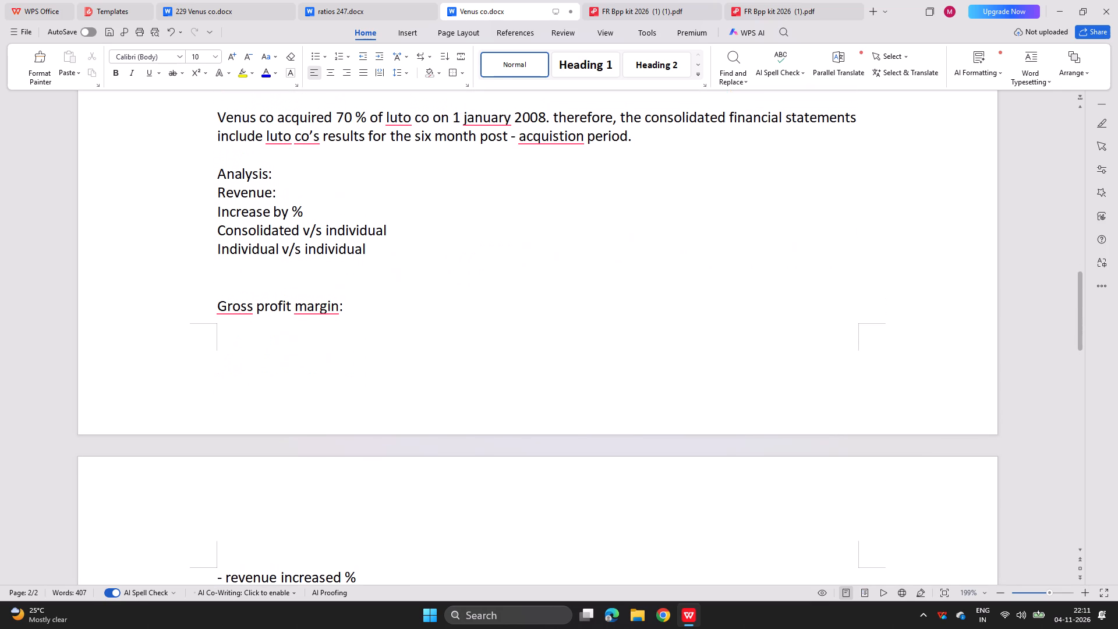
{"action": "scroll", "coordinate": [548, 348], "scroll_direction": "up", "scroll_amount": 2}
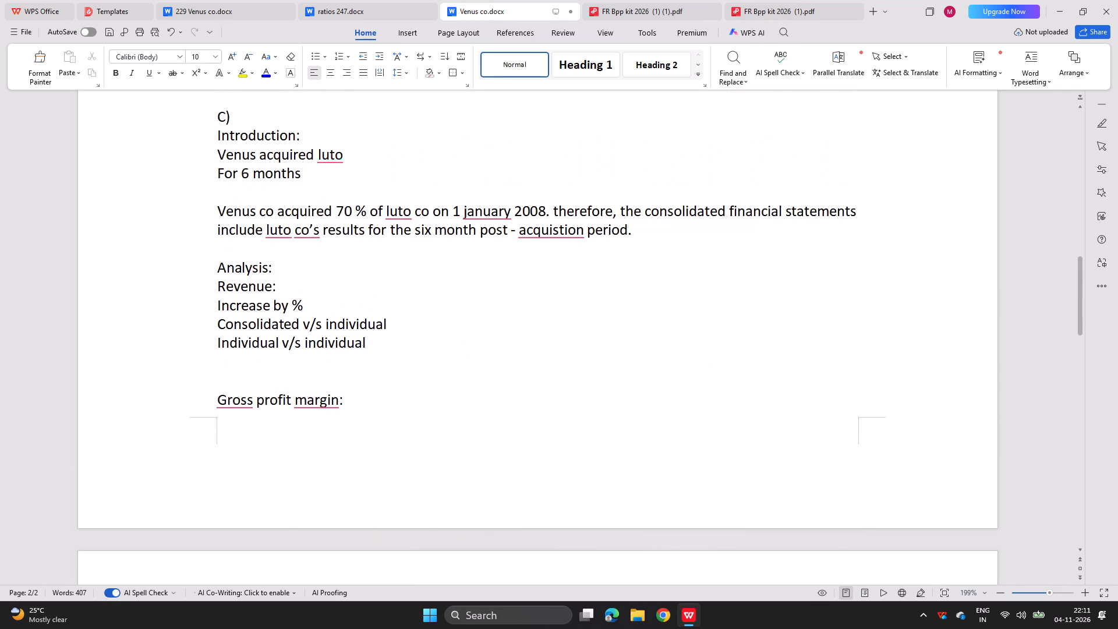
{"action": "scroll", "coordinate": [548, 348], "scroll_direction": "up", "scroll_amount": 2}
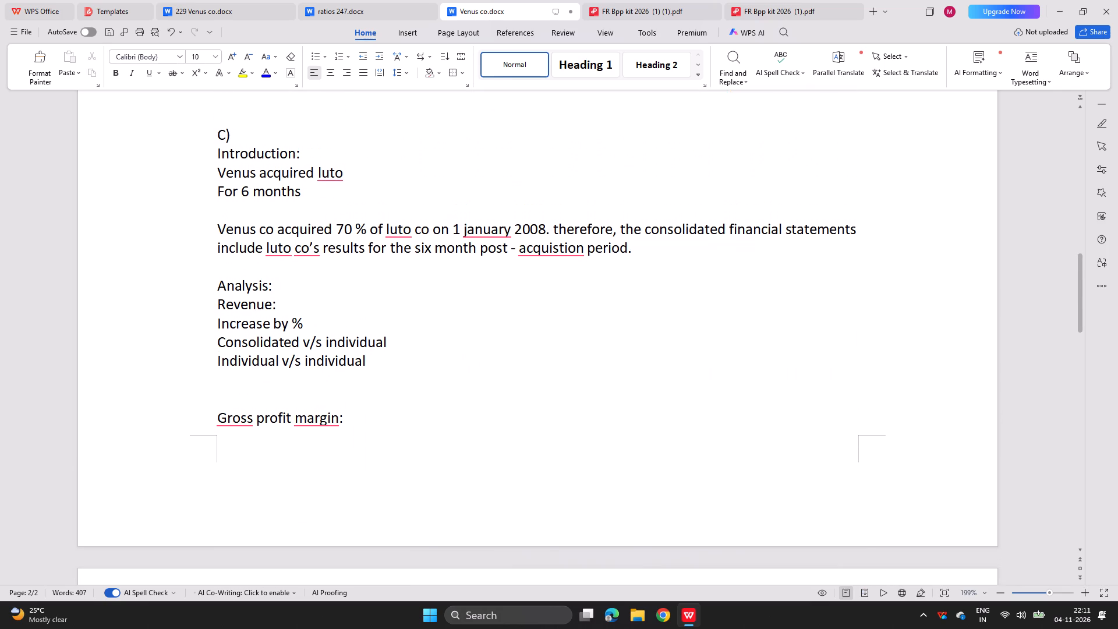
{"action": "scroll", "coordinate": [548, 348], "scroll_direction": "up", "scroll_amount": 1}
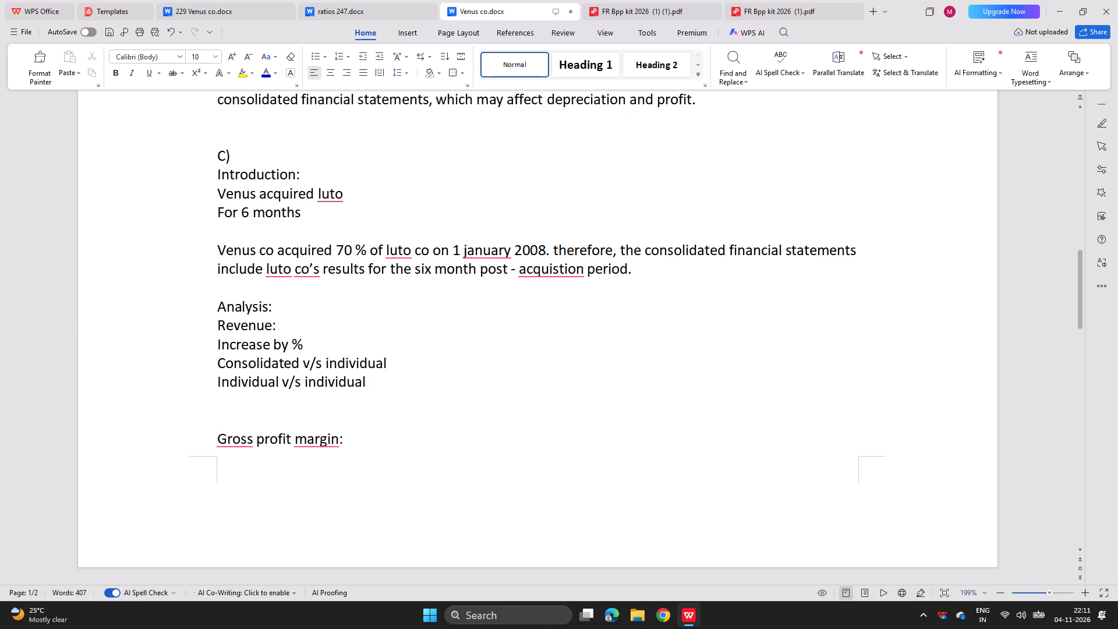
{"action": "scroll", "coordinate": [548, 348], "scroll_direction": "up", "scroll_amount": 1}
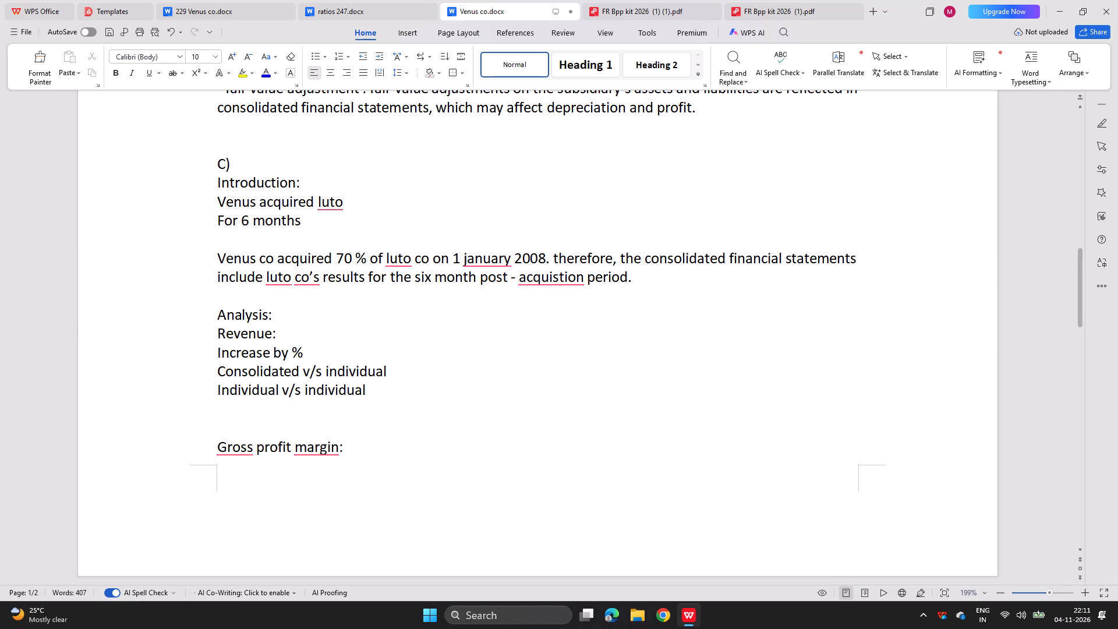
Review the ratio table, the adjusted consolidated profit table and part B's difficulties of comparing consolidated with single-entity statements.
{"action": "scroll", "coordinate": [548, 348], "scroll_direction": "up", "scroll_amount": 6}
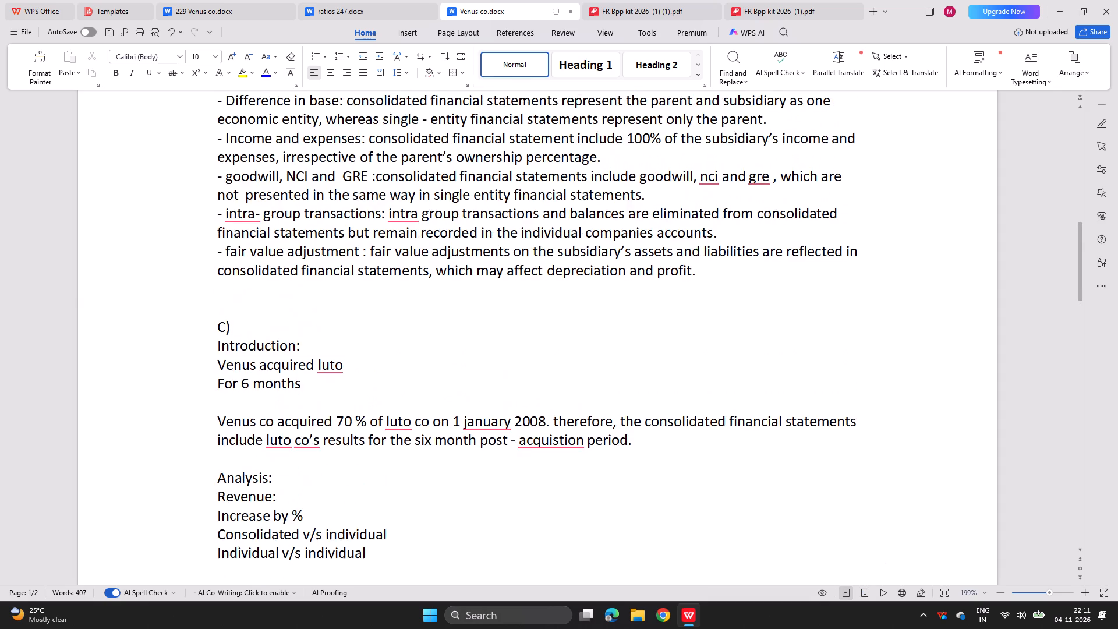
{"action": "scroll", "coordinate": [548, 348], "scroll_direction": "up", "scroll_amount": 5}
{"action": "scroll", "coordinate": [548, 348], "scroll_direction": "down", "scroll_amount": 1}
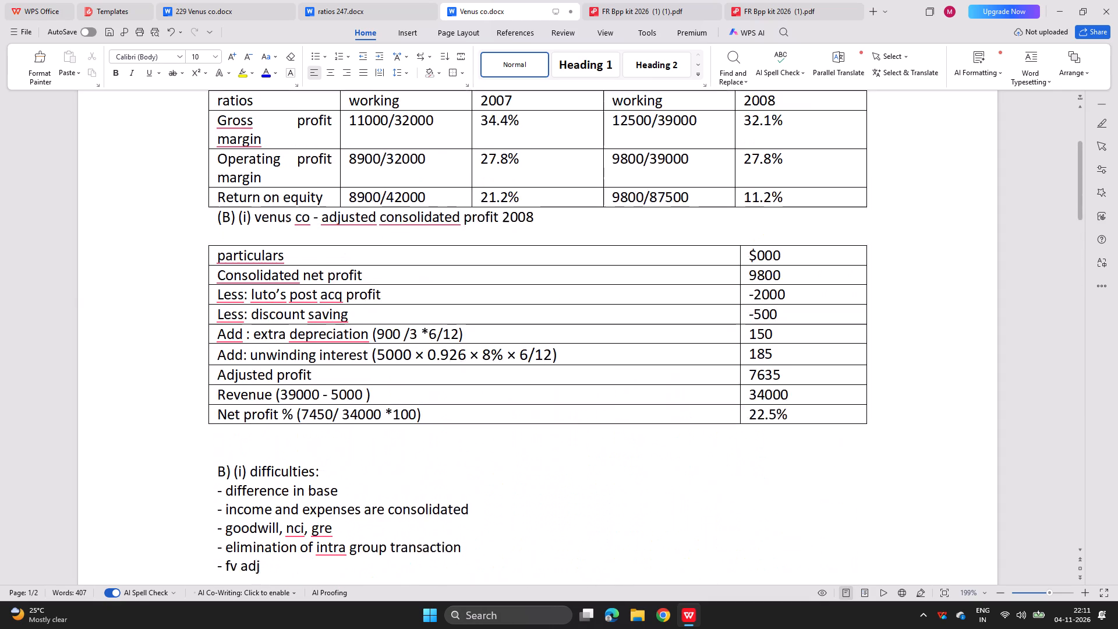
{"action": "scroll", "coordinate": [548, 348], "scroll_direction": "down", "scroll_amount": 1}
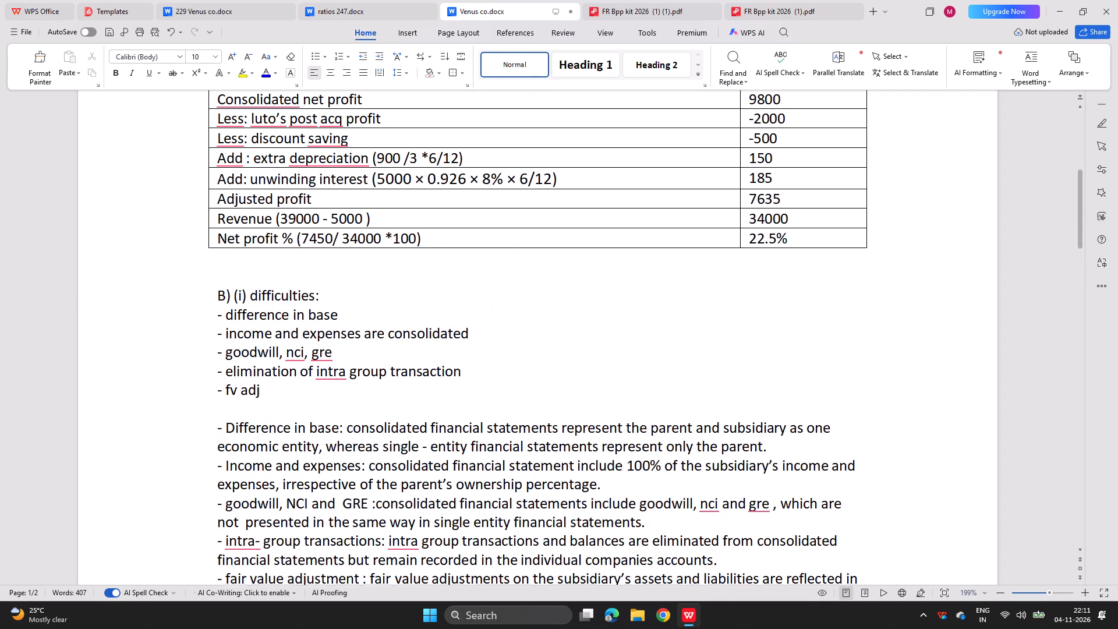
{"action": "scroll", "coordinate": [548, 348], "scroll_direction": "down", "scroll_amount": 2}
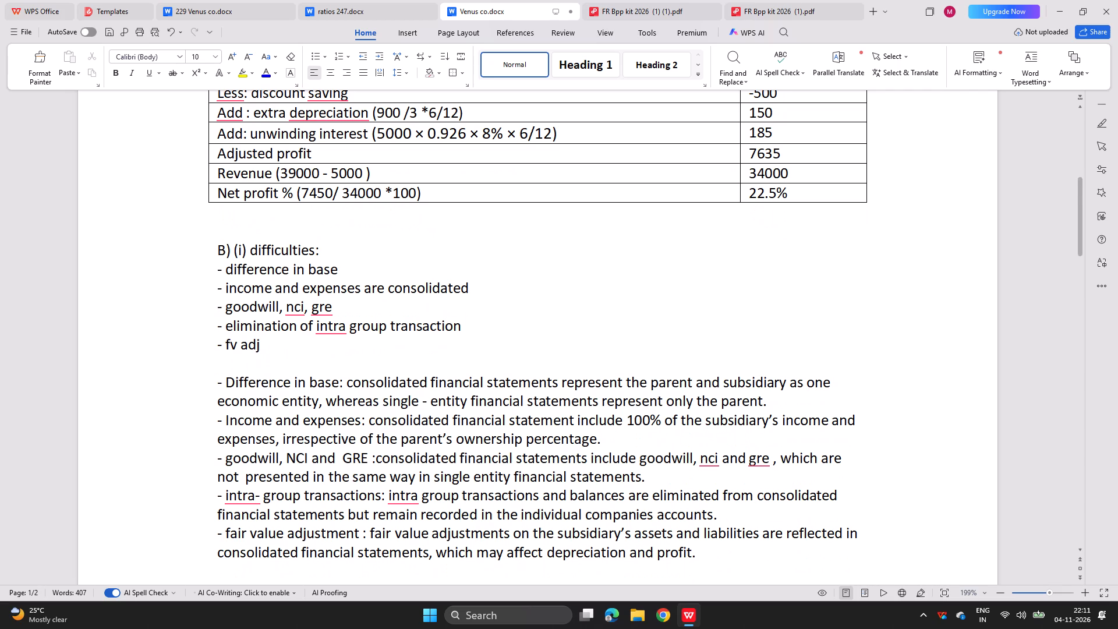
{"action": "scroll", "coordinate": [548, 348], "scroll_direction": "down", "scroll_amount": 1}
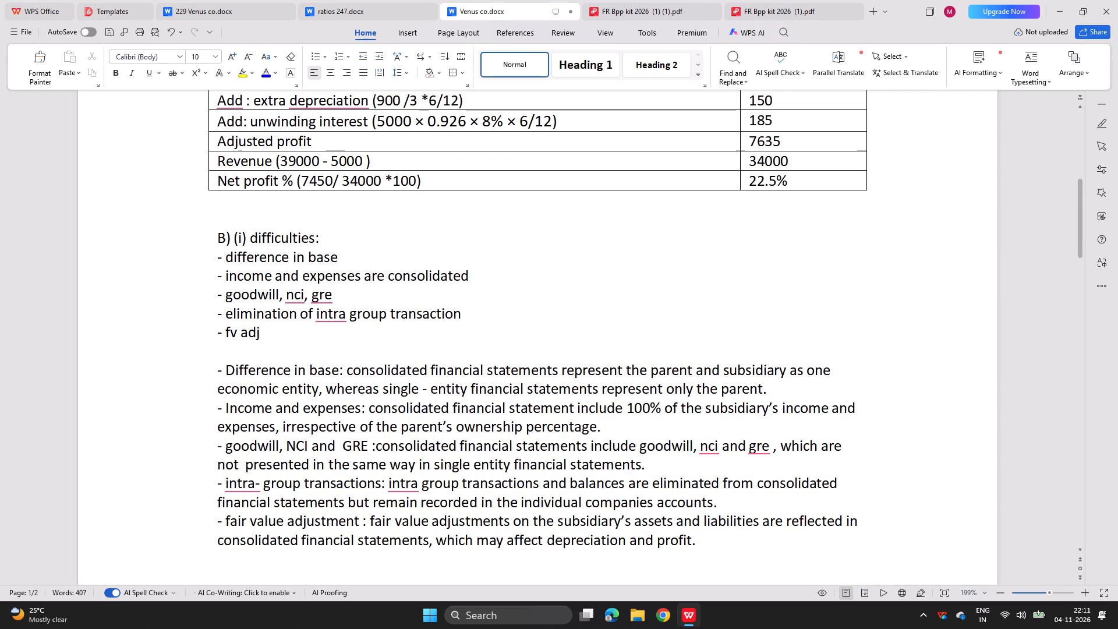
{"action": "scroll", "coordinate": [548, 348], "scroll_direction": "down", "scroll_amount": 1}
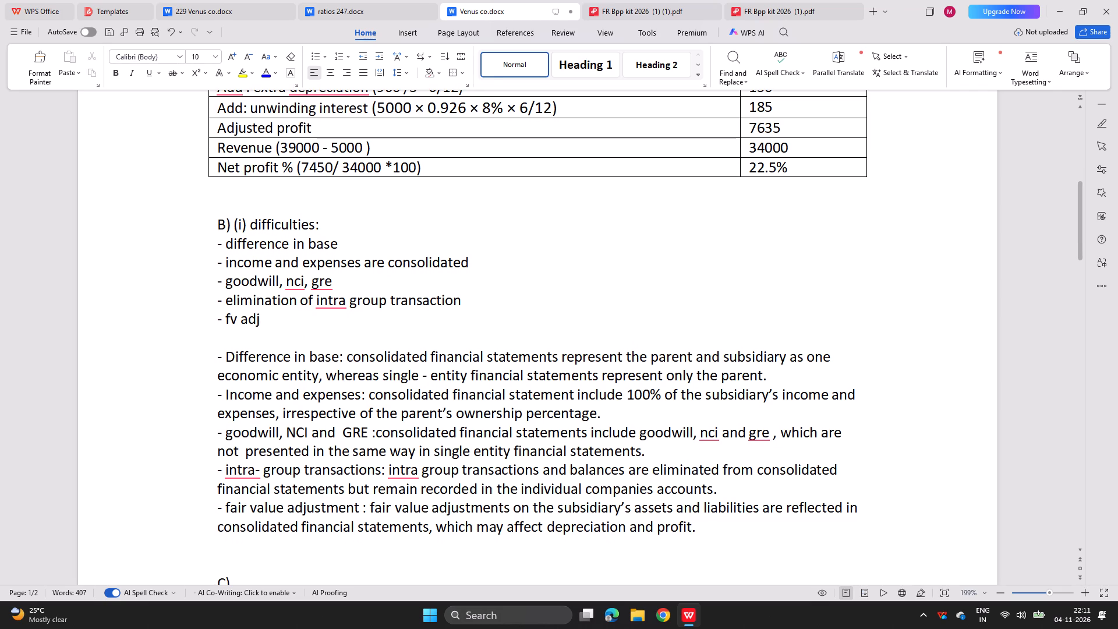
{"action": "scroll", "coordinate": [519, 319], "scroll_direction": "down", "scroll_amount": 1}
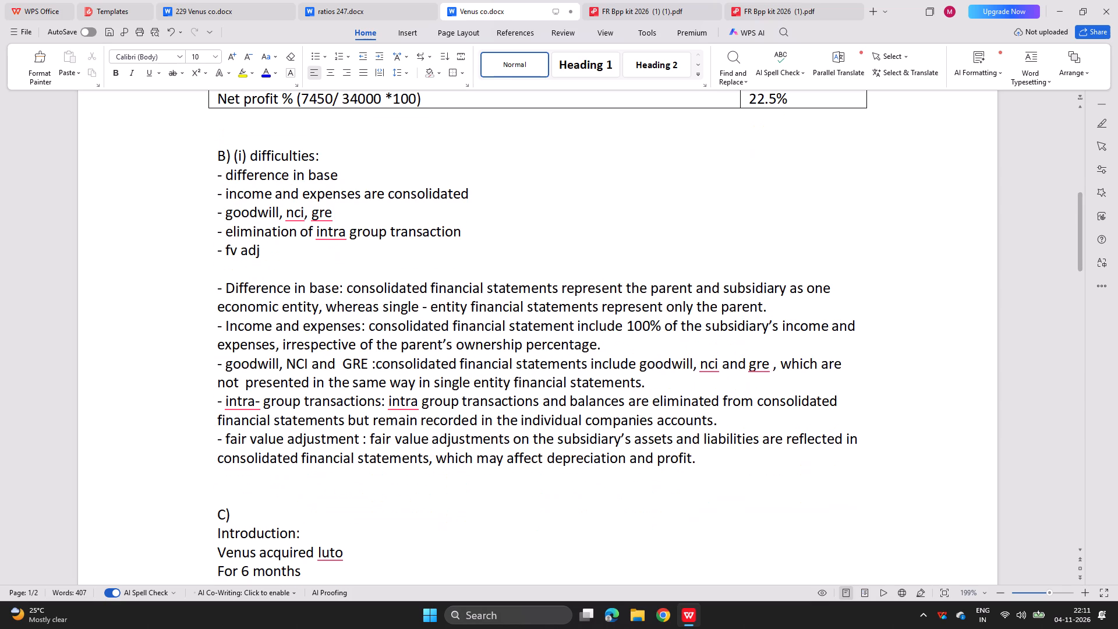
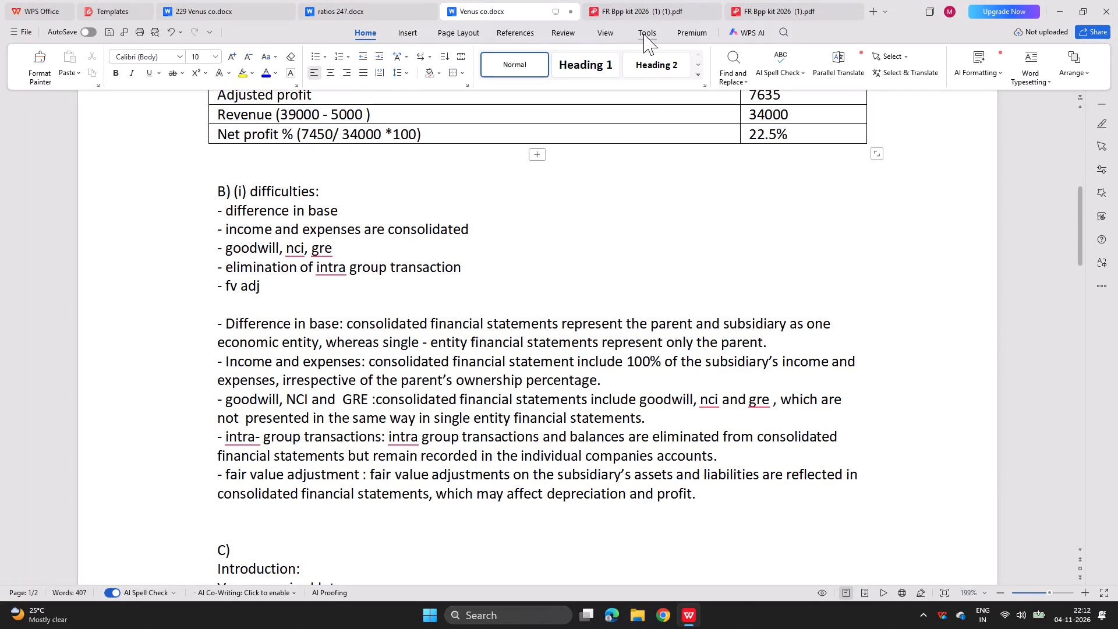
Examine the ratio table and adjusted consolidated profit table in the other draft, 229 Venus co.docx.
{"action": "scroll", "coordinate": [477, 255], "scroll_direction": "up", "scroll_amount": 3}
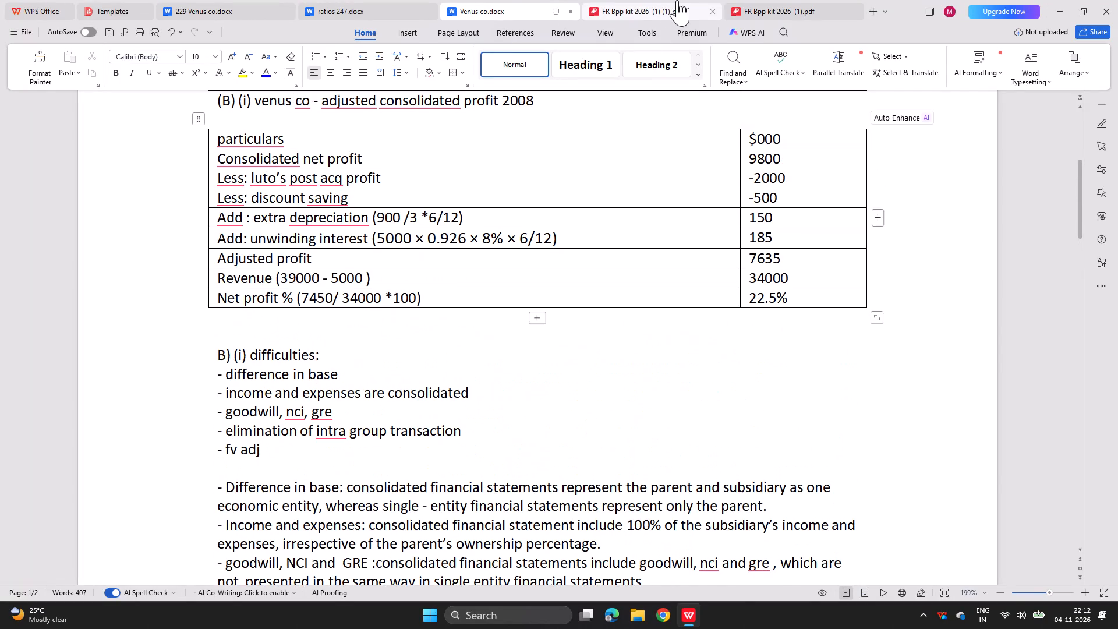
{"action": "left_click", "coordinate": [219, 0]}
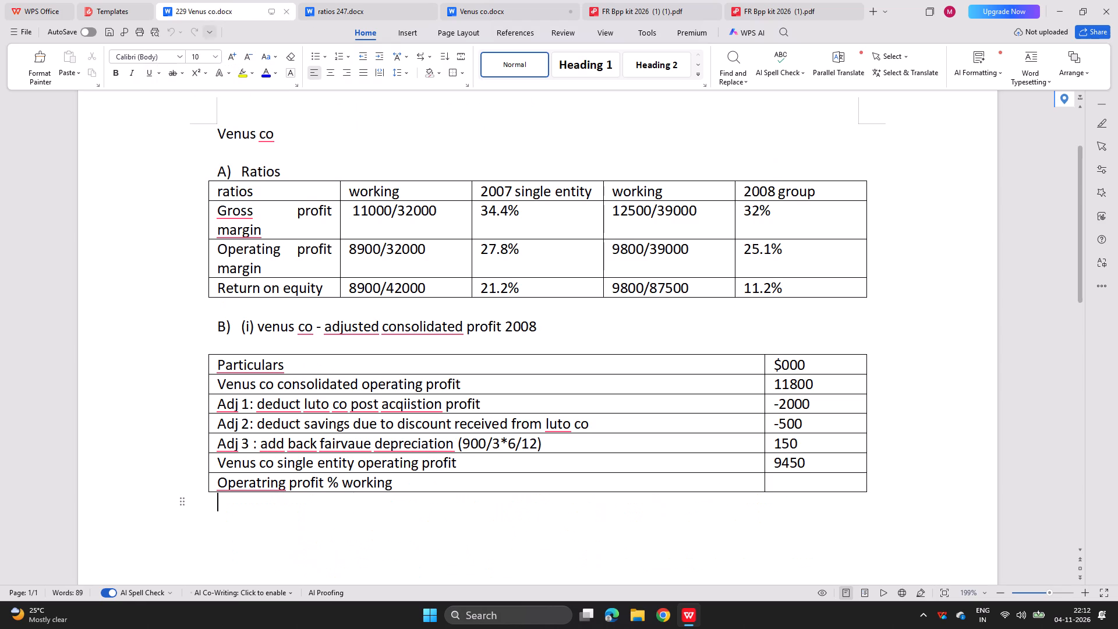
{"action": "scroll", "coordinate": [221, 258], "scroll_direction": "down", "scroll_amount": 1}
{"action": "scroll", "coordinate": [205, 473], "scroll_direction": "down", "scroll_amount": 1}
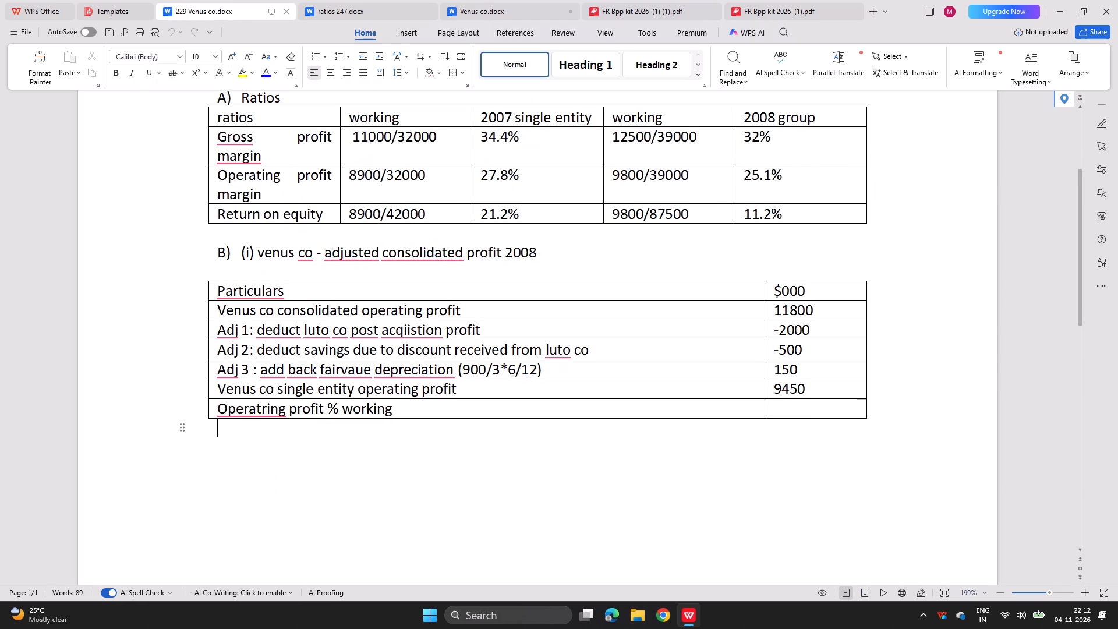
{"action": "scroll", "coordinate": [194, 503], "scroll_direction": "up", "scroll_amount": 1}
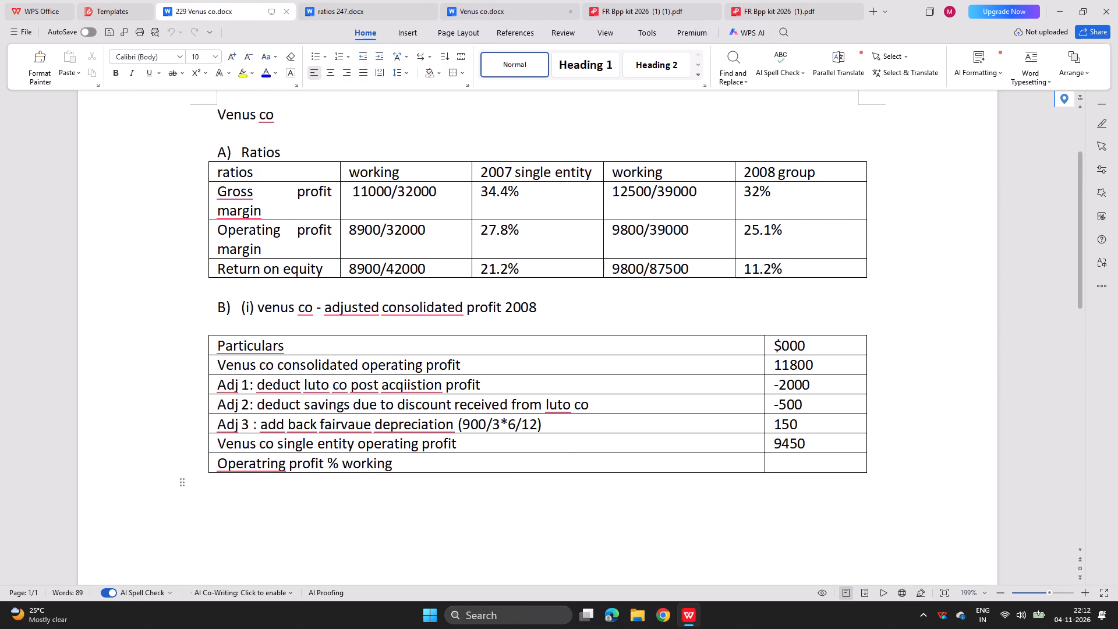
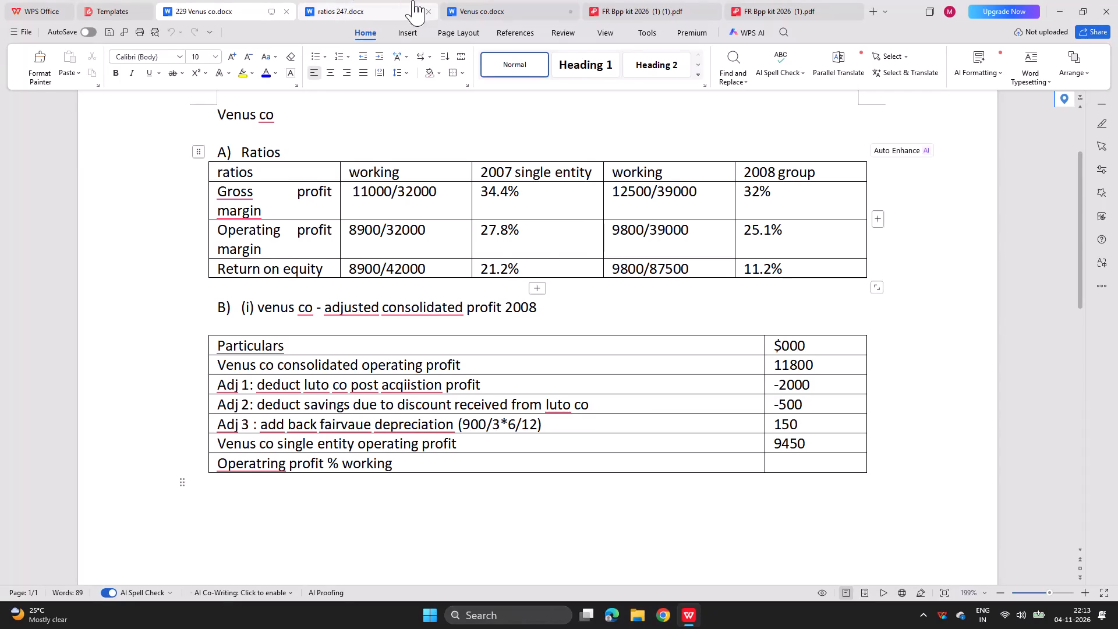
Compare the ratio and adjusted profit workings in Venus co.docx and ratios 247.docx with the 229 Venus co.docx draft.
{"action": "left_click", "coordinate": [494, 0]}
{"action": "scroll", "coordinate": [370, 305], "scroll_direction": "down", "scroll_amount": 1}
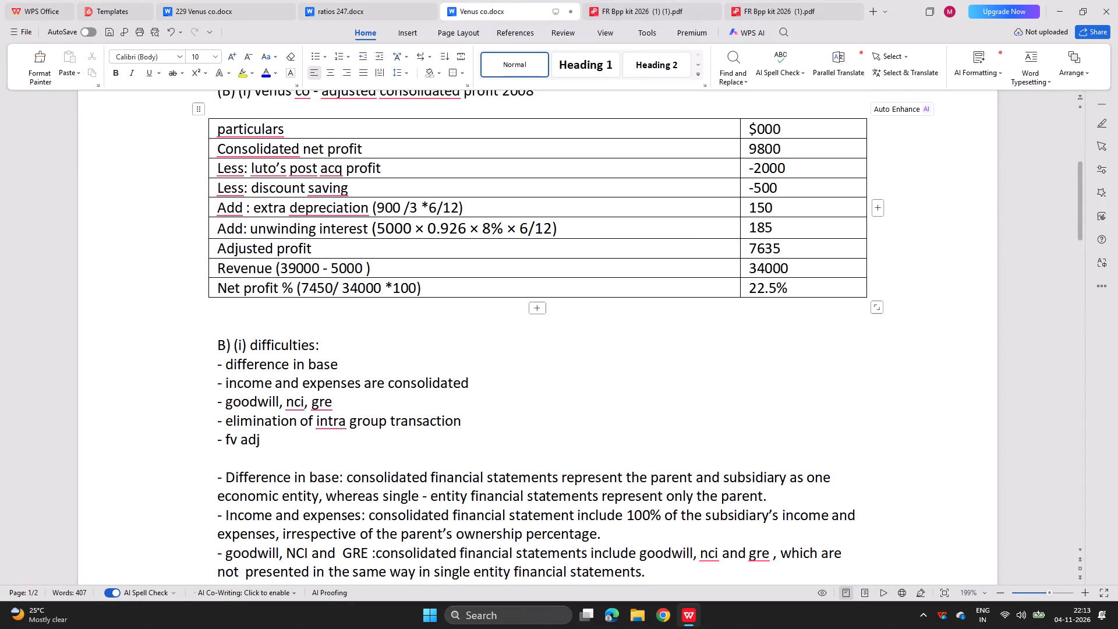
{"action": "left_click", "coordinate": [338, 0]}
{"action": "scroll", "coordinate": [320, 270], "scroll_direction": "up", "scroll_amount": 5}
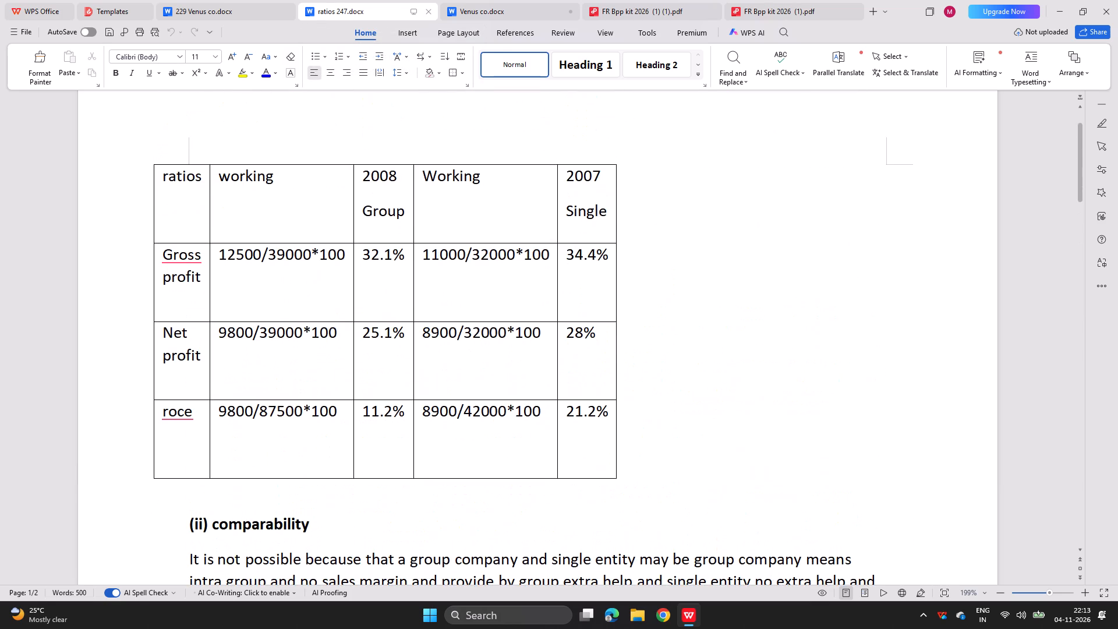
{"action": "scroll", "coordinate": [320, 270], "scroll_direction": "up", "scroll_amount": 2}
{"action": "scroll", "coordinate": [320, 270], "scroll_direction": "down", "scroll_amount": 1}
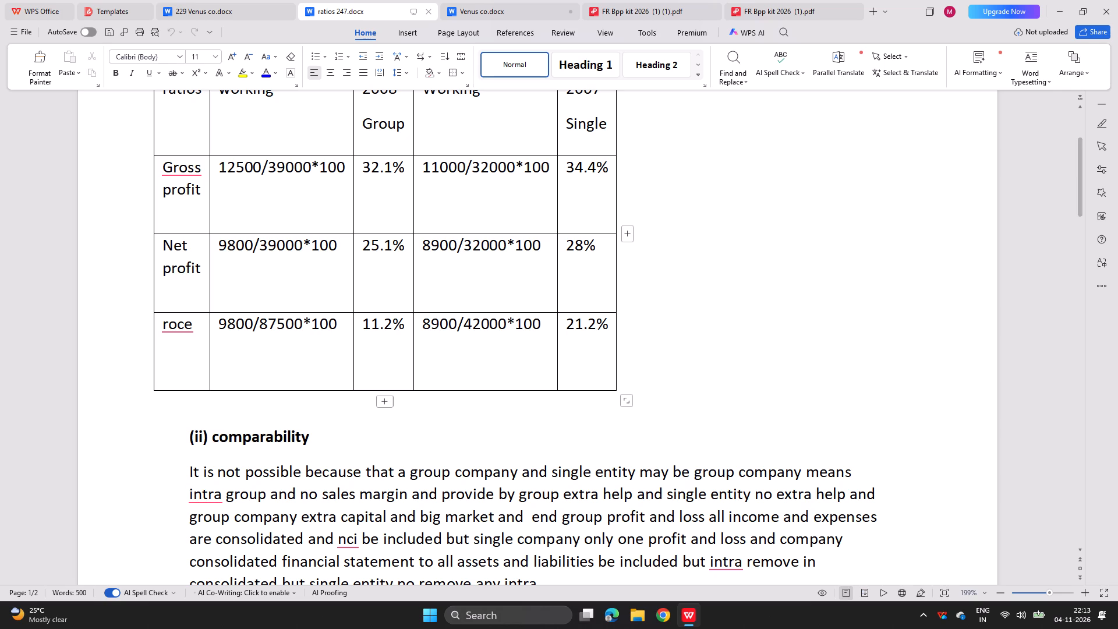
{"action": "left_click", "coordinate": [244, 0]}
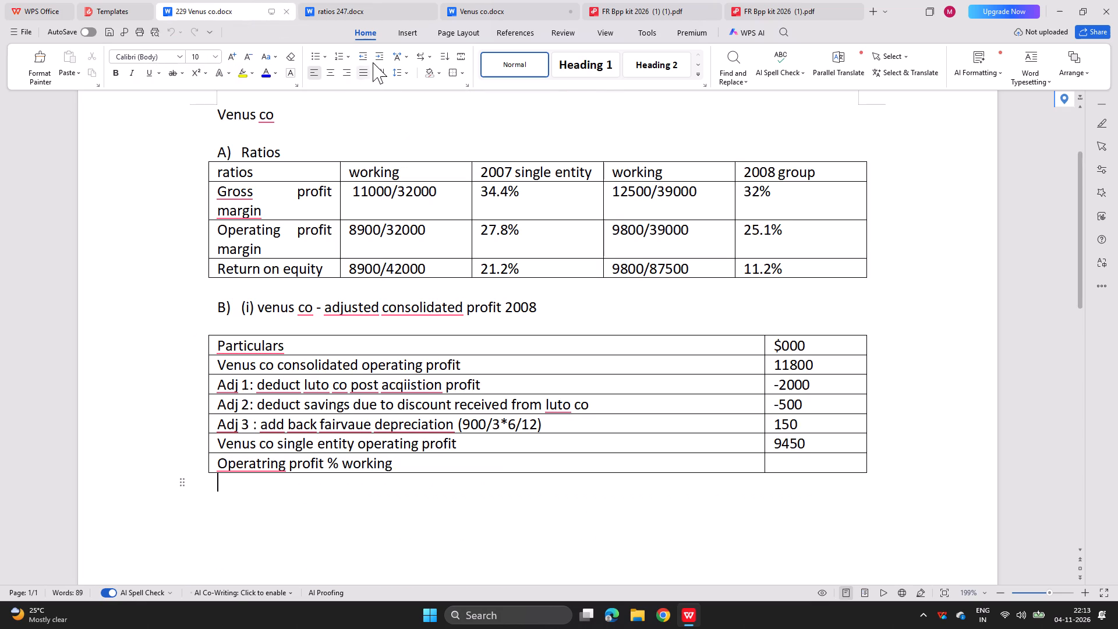
{"action": "left_click", "coordinate": [368, 23]}
{"action": "scroll", "coordinate": [328, 219], "scroll_direction": "down", "scroll_amount": 1}
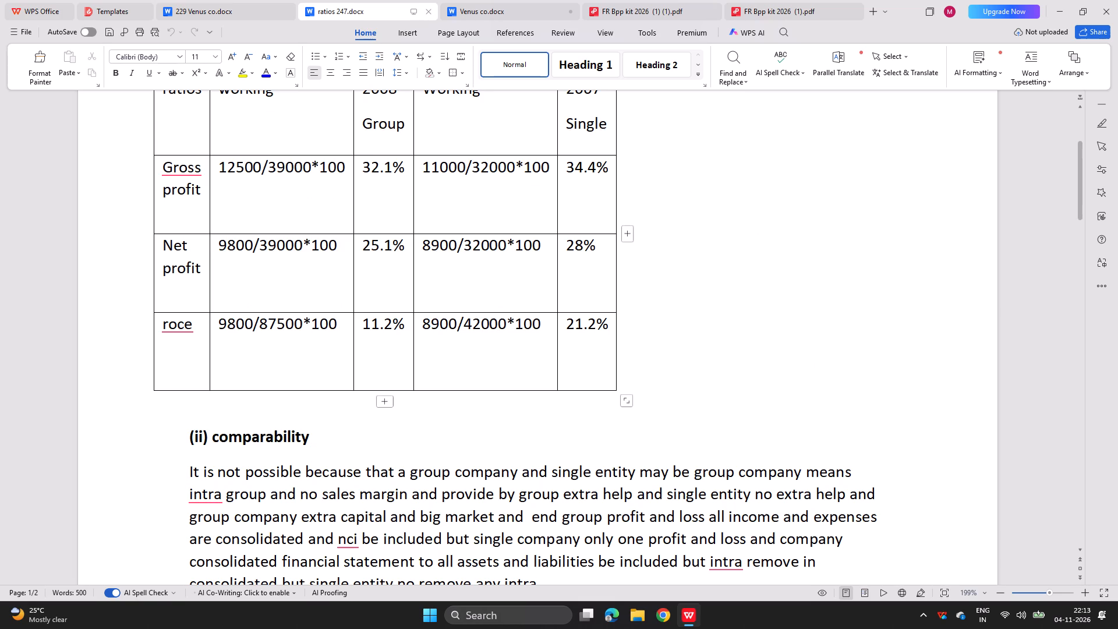
{"action": "scroll", "coordinate": [328, 219], "scroll_direction": "down", "scroll_amount": 1}
In 229 Venus co.docx, complete the operating profit % row with the working (9450/42000*100) and the result 22.5%.
{"action": "left_click", "coordinate": [210, 0]}
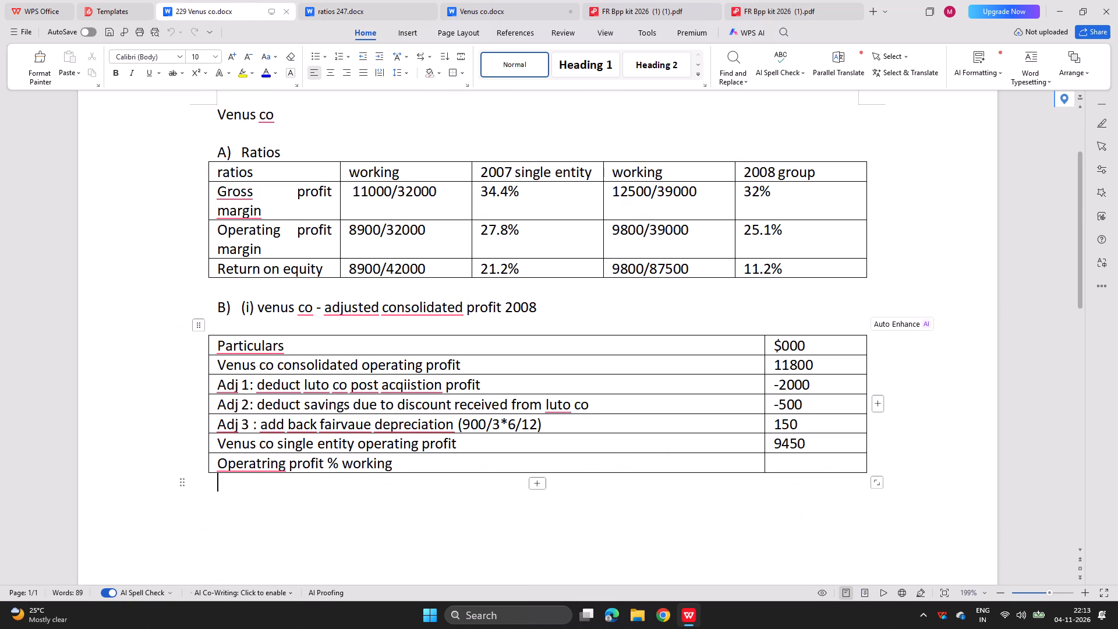
{"action": "left_click", "coordinate": [804, 465]}
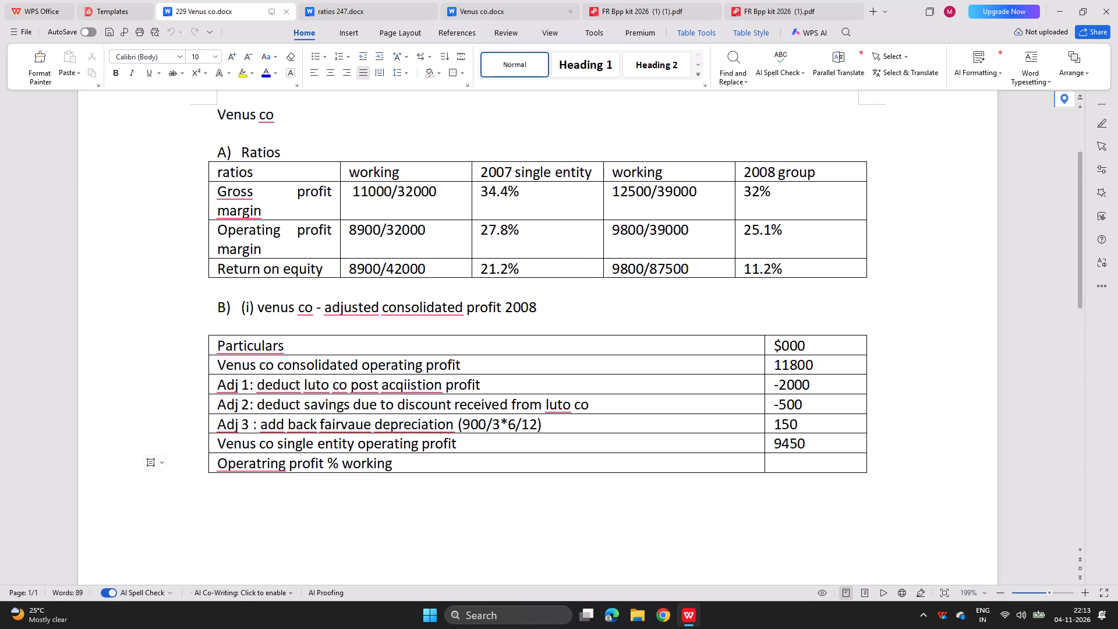
{"action": "left_click", "coordinate": [491, 467]}
{"action": "key", "text": "space"}
{"action": "type", "text": "("}
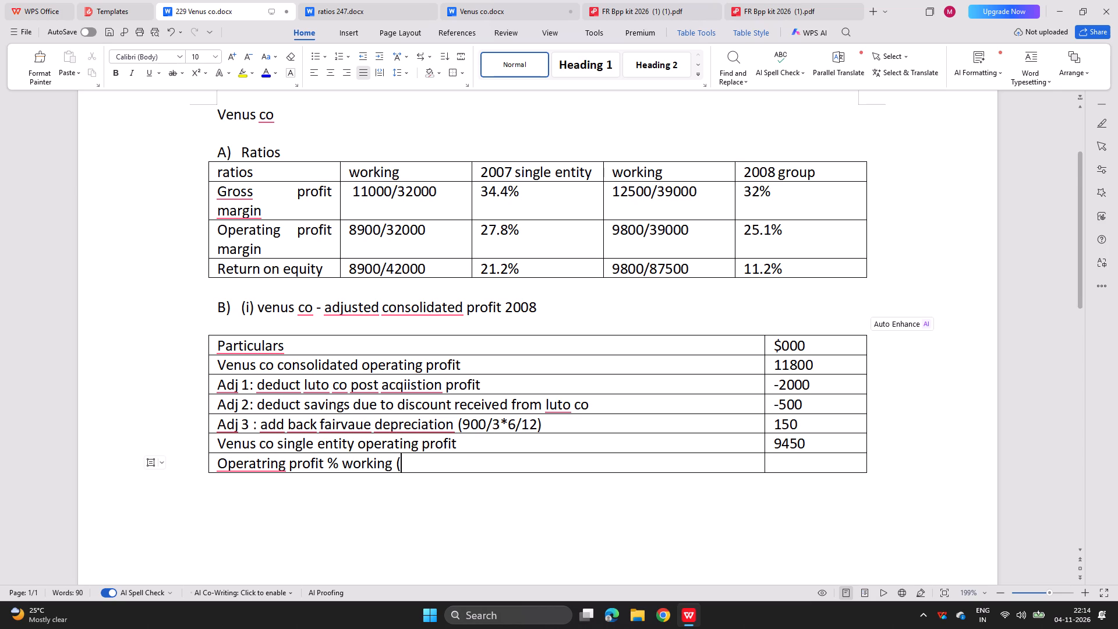
{"action": "type", "text": "9450/42000"}
{"action": "type", "text": "*100"}
{"action": "key", "text": "shift+parenright"}
{"action": "key", "text": "Right"}
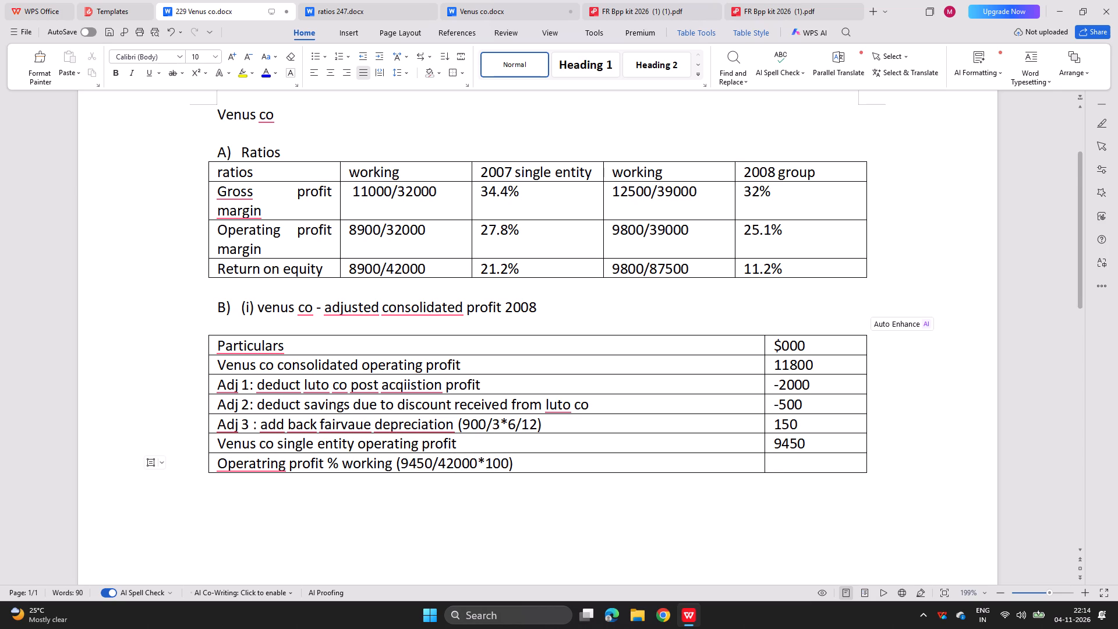
{"action": "type", "text": "22.5"}
{"action": "key", "text": "shift+percent"}
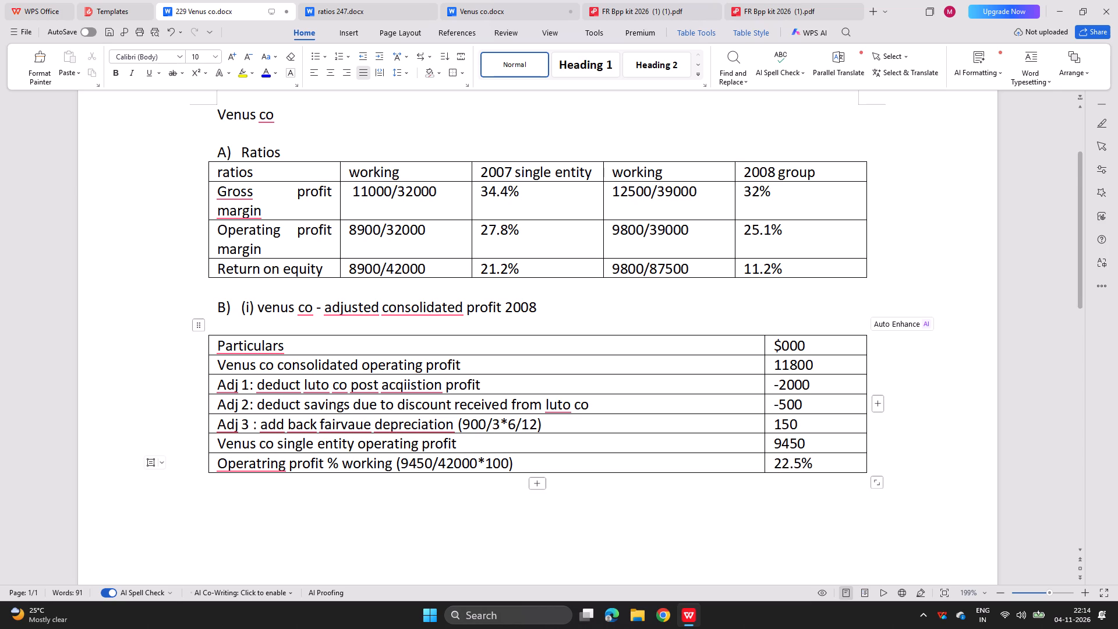
{"action": "left_click", "coordinate": [739, 524]}
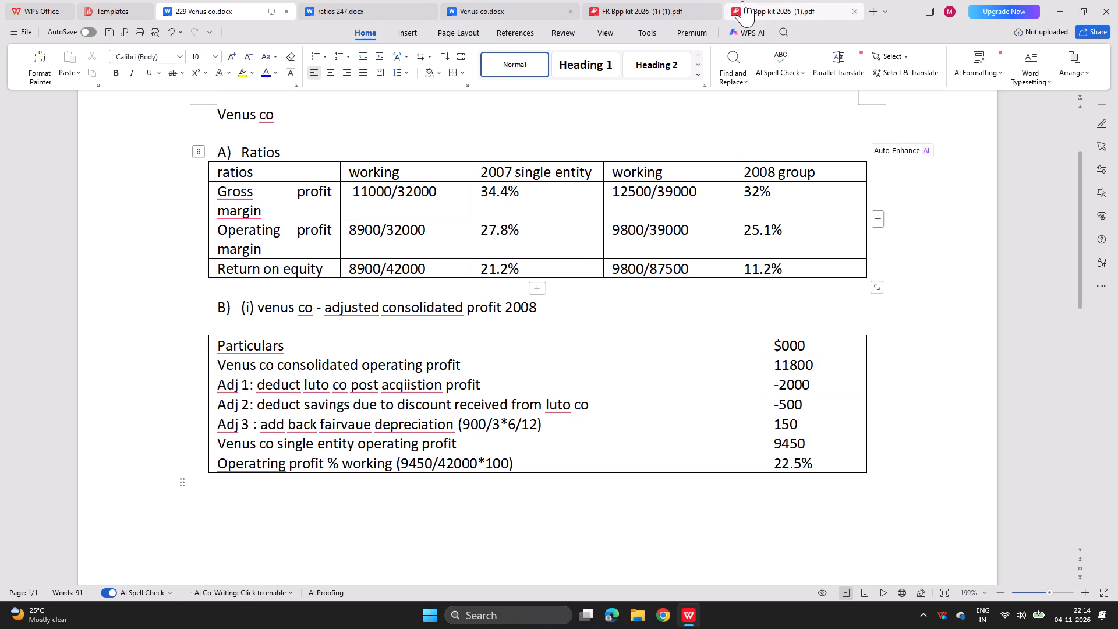
Check the BPP kit's model answer for part (b)(i) and the Venus Group question's financial statement extracts and notes.
{"action": "left_click", "coordinate": [648, 0]}
{"action": "scroll", "coordinate": [533, 309], "scroll_direction": "down", "scroll_amount": 1}
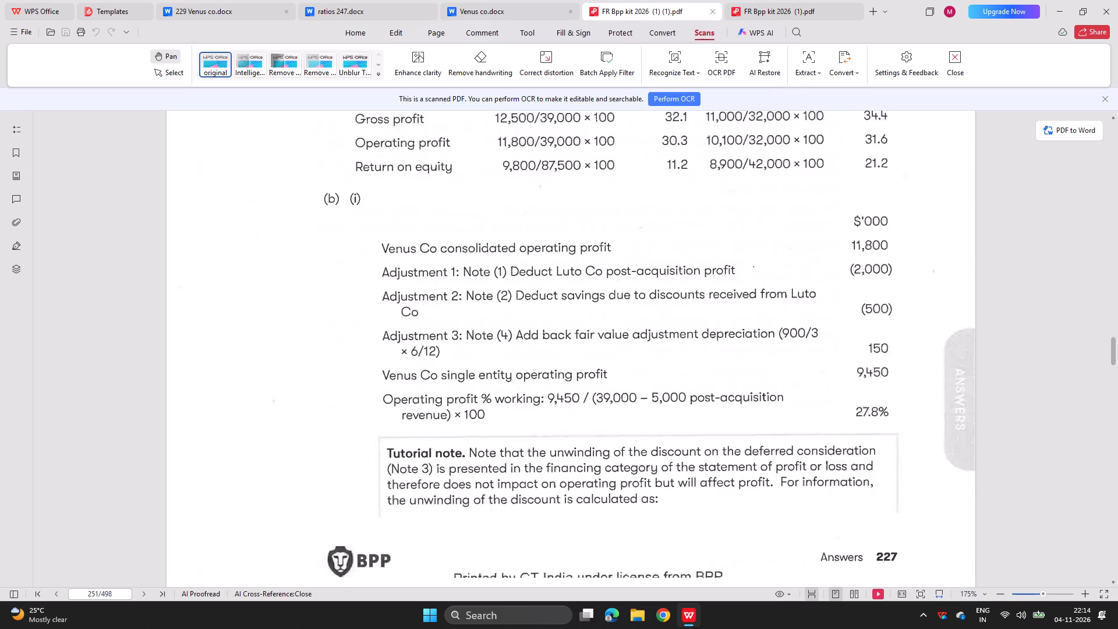
{"action": "scroll", "coordinate": [533, 309], "scroll_direction": "down", "scroll_amount": 1}
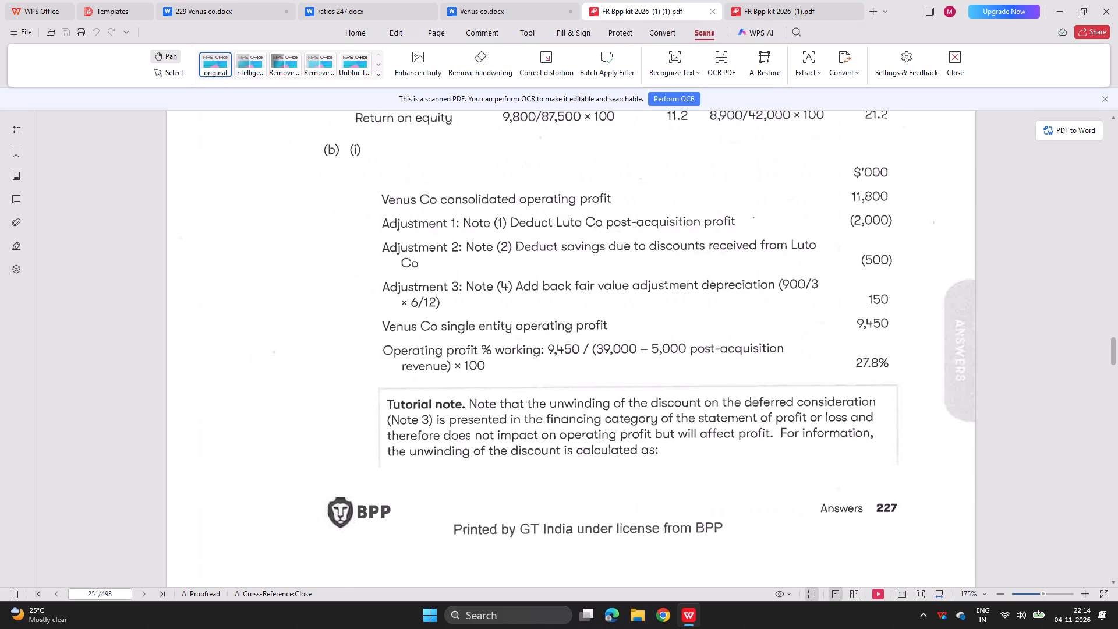
{"action": "left_click", "coordinate": [492, 0]}
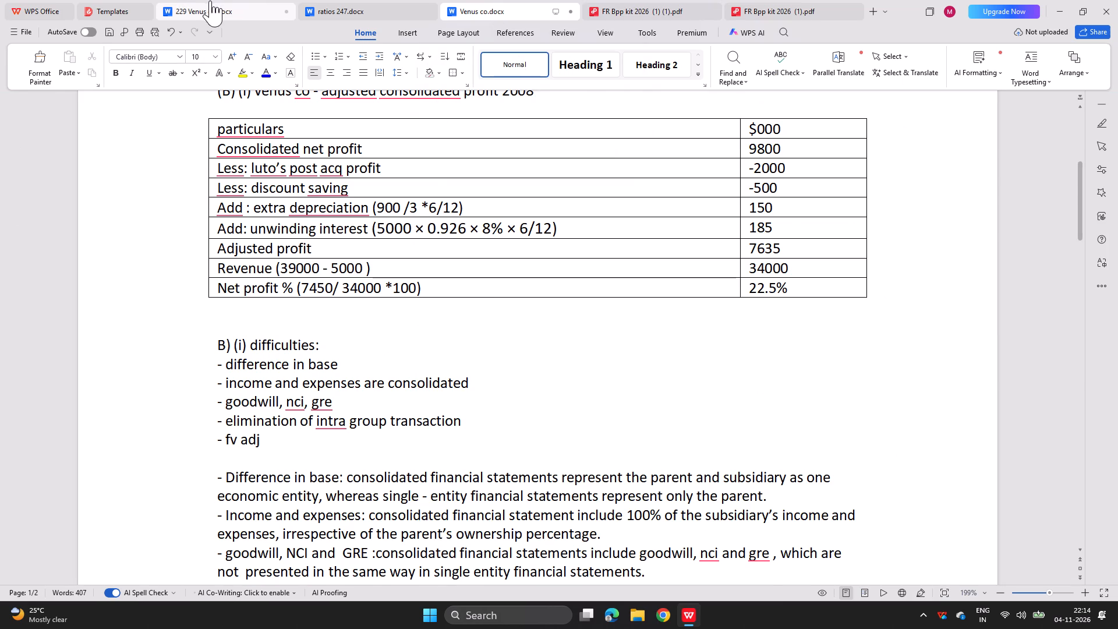
{"action": "left_click", "coordinate": [805, 0]}
{"action": "scroll", "coordinate": [645, 364], "scroll_direction": "up", "scroll_amount": 3}
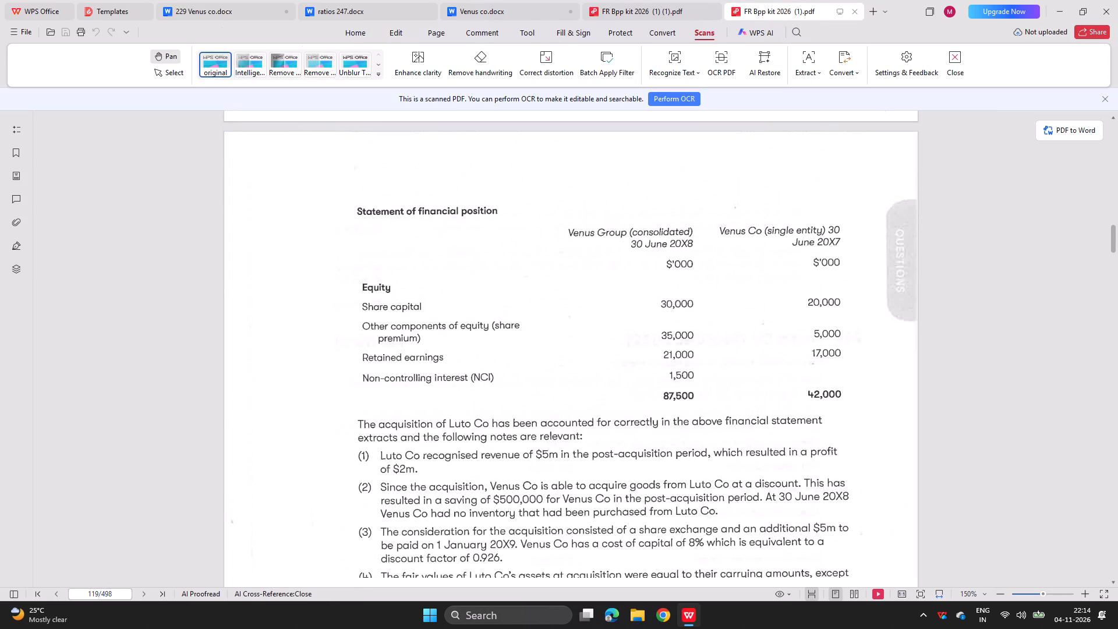
{"action": "scroll", "coordinate": [627, 397], "scroll_direction": "up", "scroll_amount": 3}
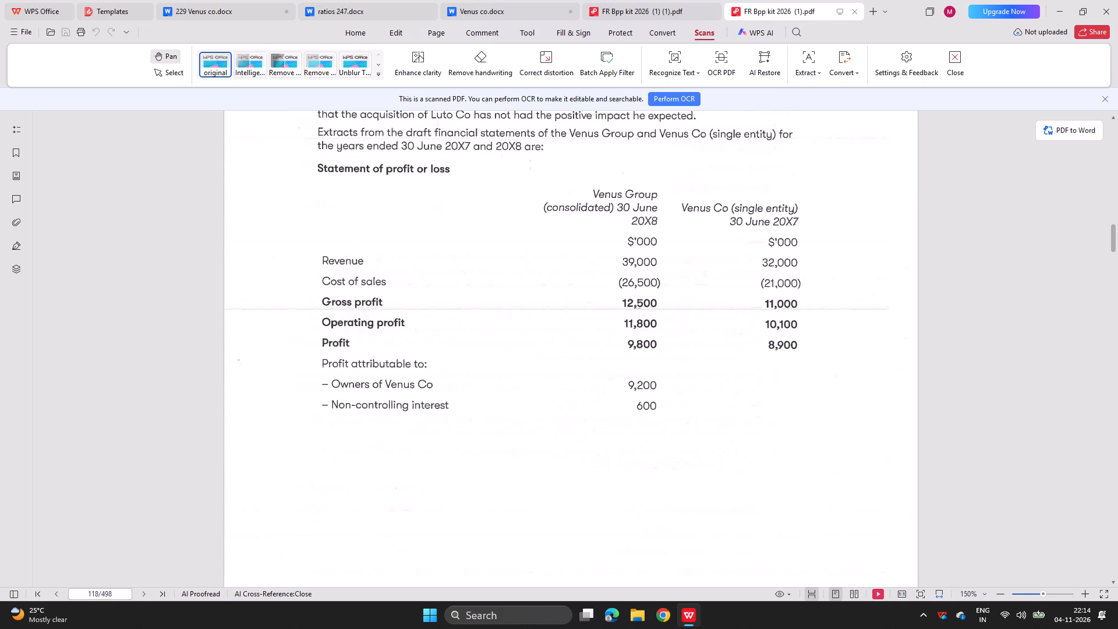
{"action": "scroll", "coordinate": [650, 250], "scroll_direction": "down", "scroll_amount": 1}
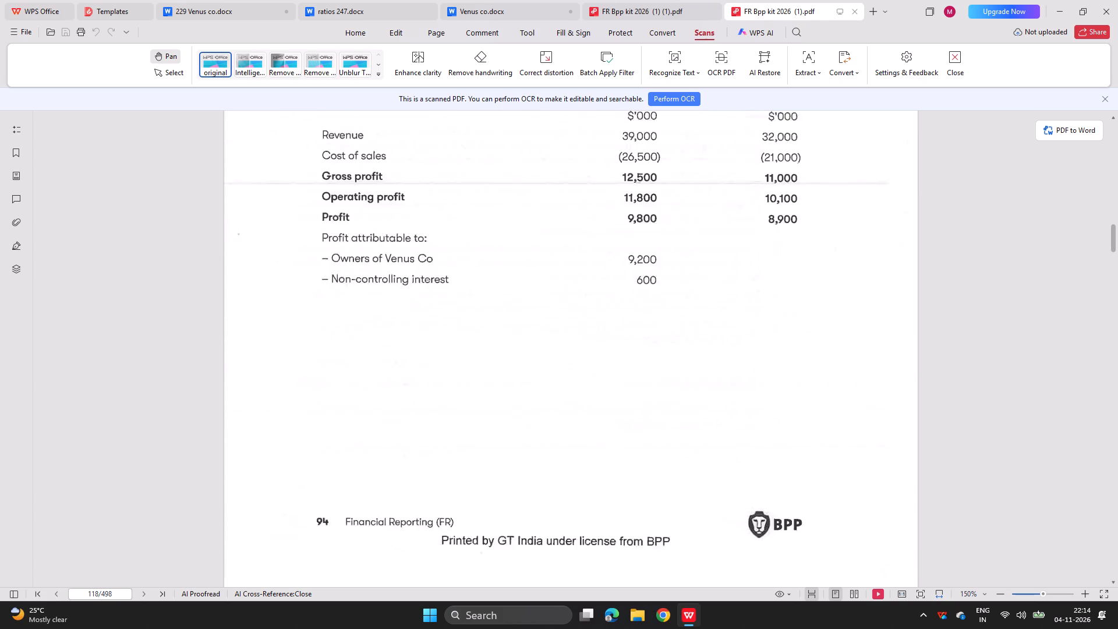
{"action": "scroll", "coordinate": [650, 250], "scroll_direction": "down", "scroll_amount": 2}
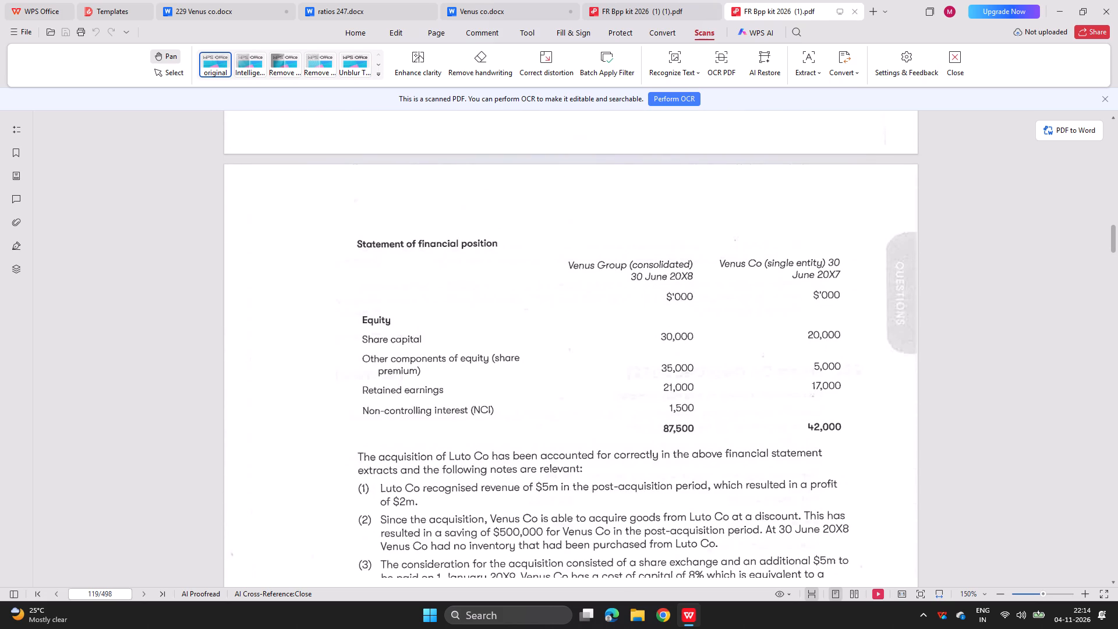
{"action": "scroll", "coordinate": [604, 432], "scroll_direction": "down", "scroll_amount": 1}
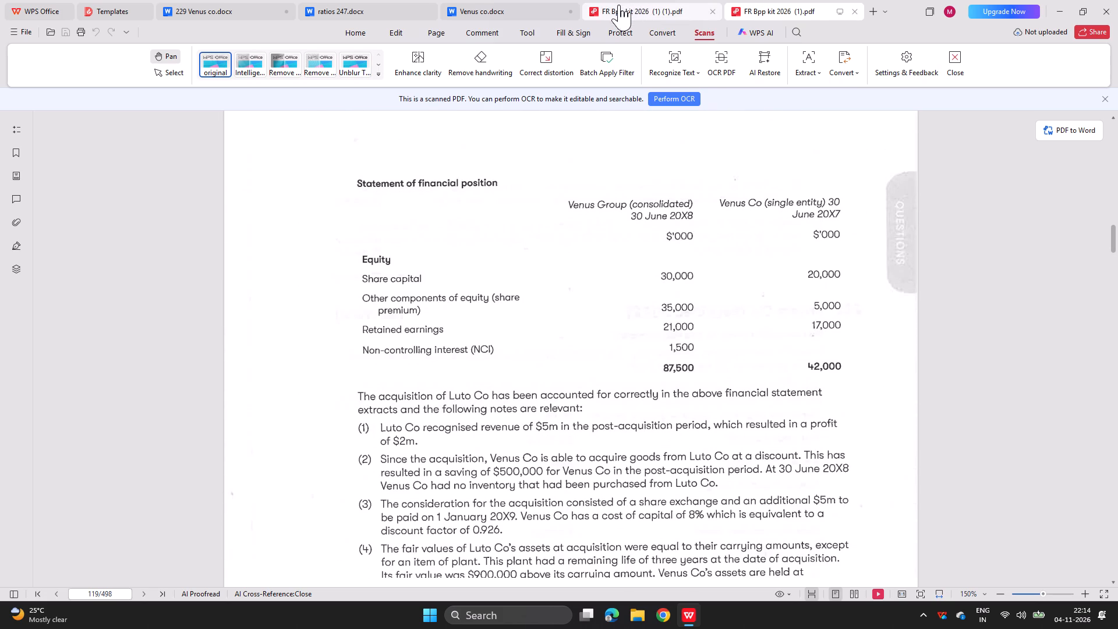
In 229 Venus co.docx, replace the denominator in the operating profit % working with 39000-5000.
{"action": "left_click", "coordinate": [231, 0]}
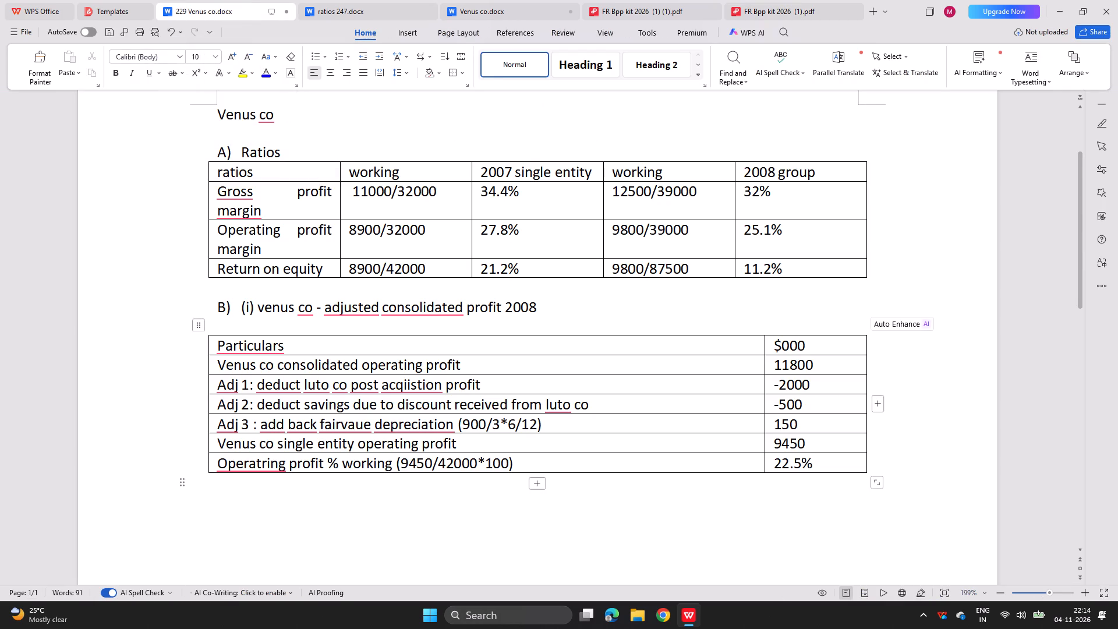
{"action": "left_click", "coordinate": [476, 462]}
{"action": "key", "text": "BackSpace"}
{"action": "key", "text": "BackSpace"}
{"action": "key", "text": "BackSpace"}
{"action": "key", "text": "BackSpace"}
{"action": "key", "text": "BackSpace"}
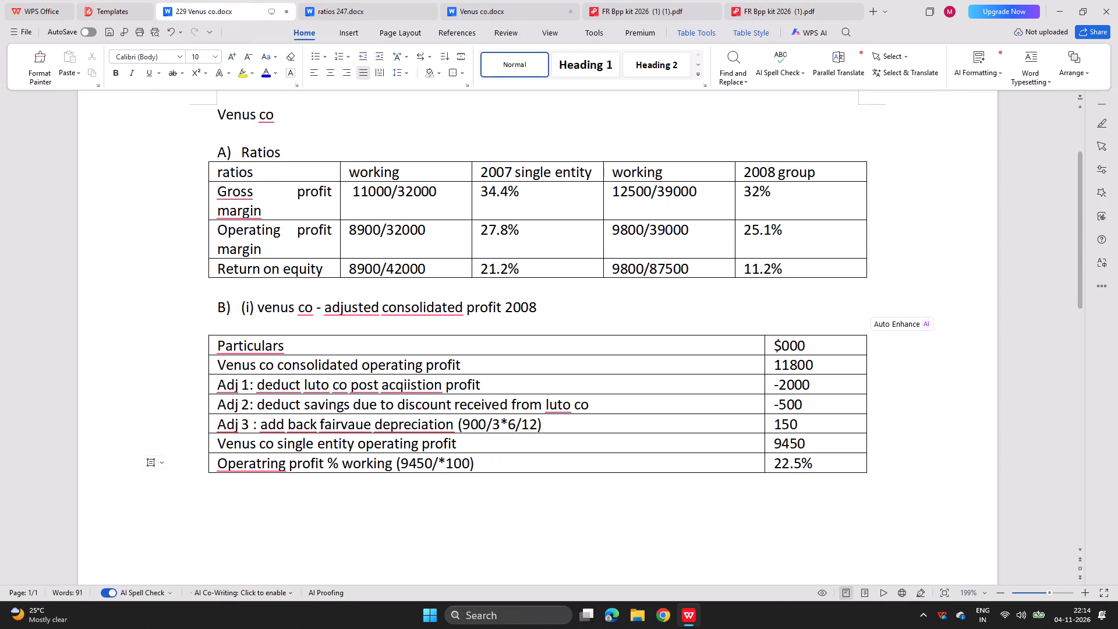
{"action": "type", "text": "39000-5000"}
Change the operating profit % result in the adjusted profit table's last row to 27.8%.
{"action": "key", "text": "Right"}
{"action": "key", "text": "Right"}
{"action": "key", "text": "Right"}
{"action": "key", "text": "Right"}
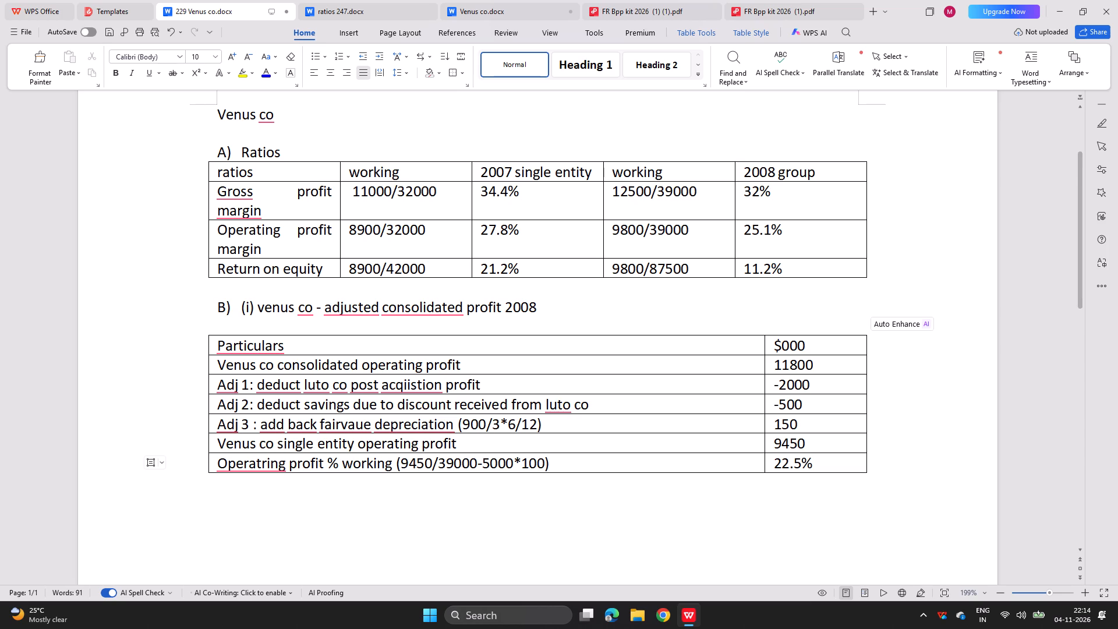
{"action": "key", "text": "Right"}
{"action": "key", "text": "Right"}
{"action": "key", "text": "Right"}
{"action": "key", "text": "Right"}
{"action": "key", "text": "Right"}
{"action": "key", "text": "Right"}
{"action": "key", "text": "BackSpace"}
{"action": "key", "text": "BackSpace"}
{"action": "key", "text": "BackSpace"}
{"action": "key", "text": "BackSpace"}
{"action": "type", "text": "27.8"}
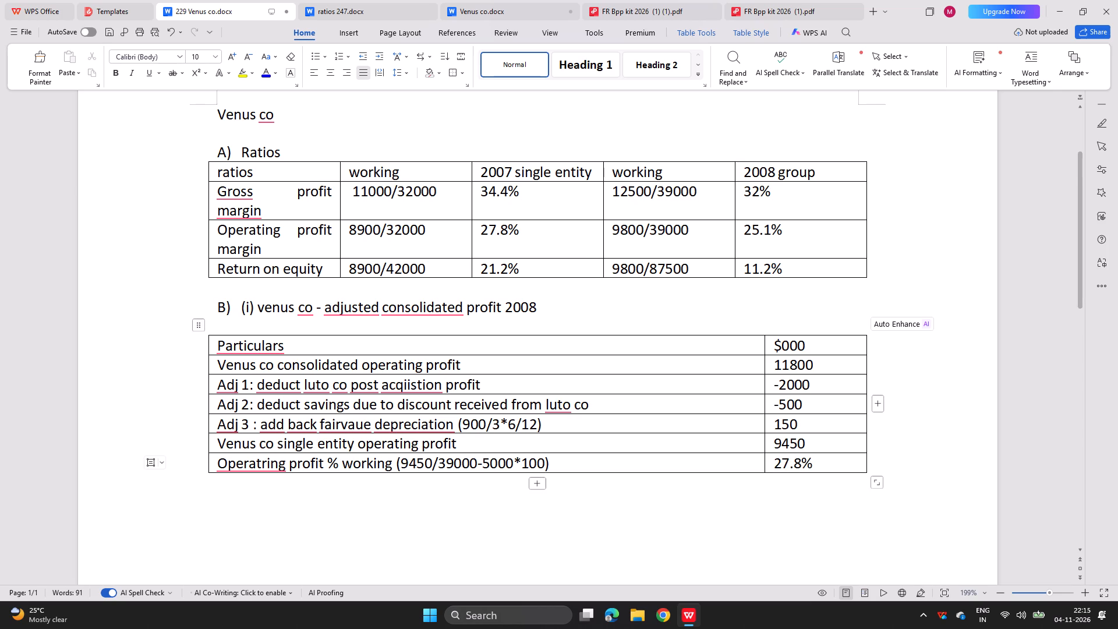
{"action": "left_click", "coordinate": [833, 458]}
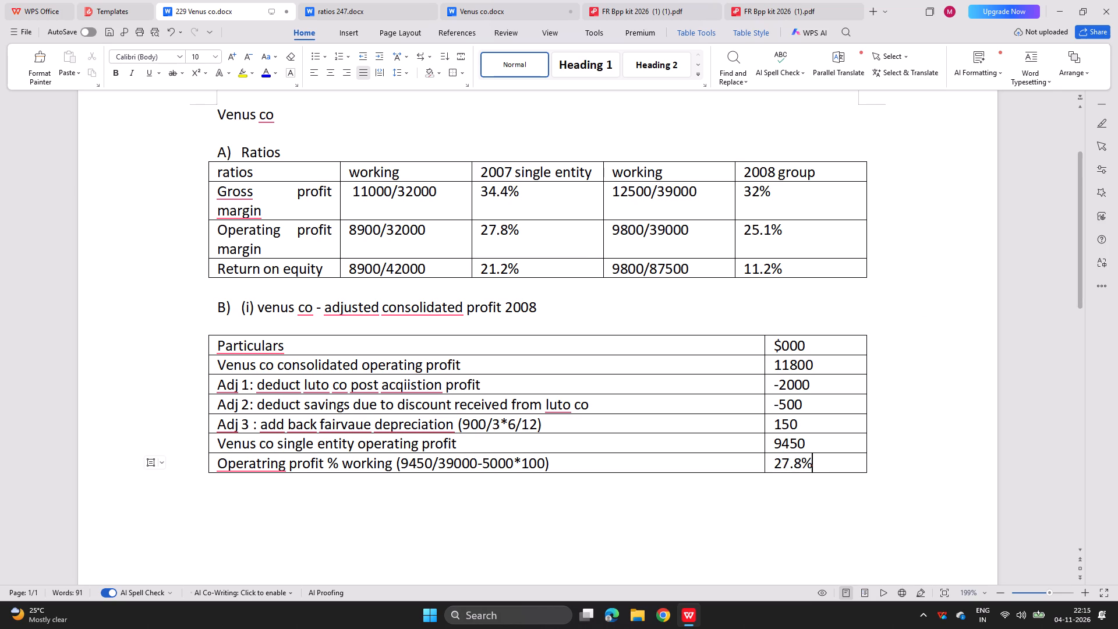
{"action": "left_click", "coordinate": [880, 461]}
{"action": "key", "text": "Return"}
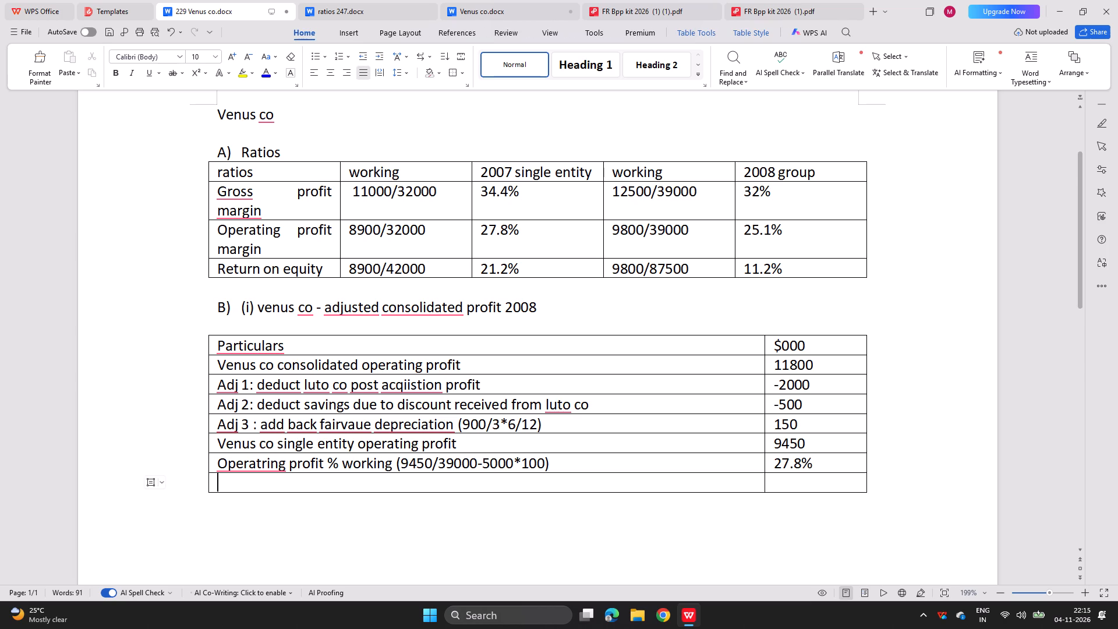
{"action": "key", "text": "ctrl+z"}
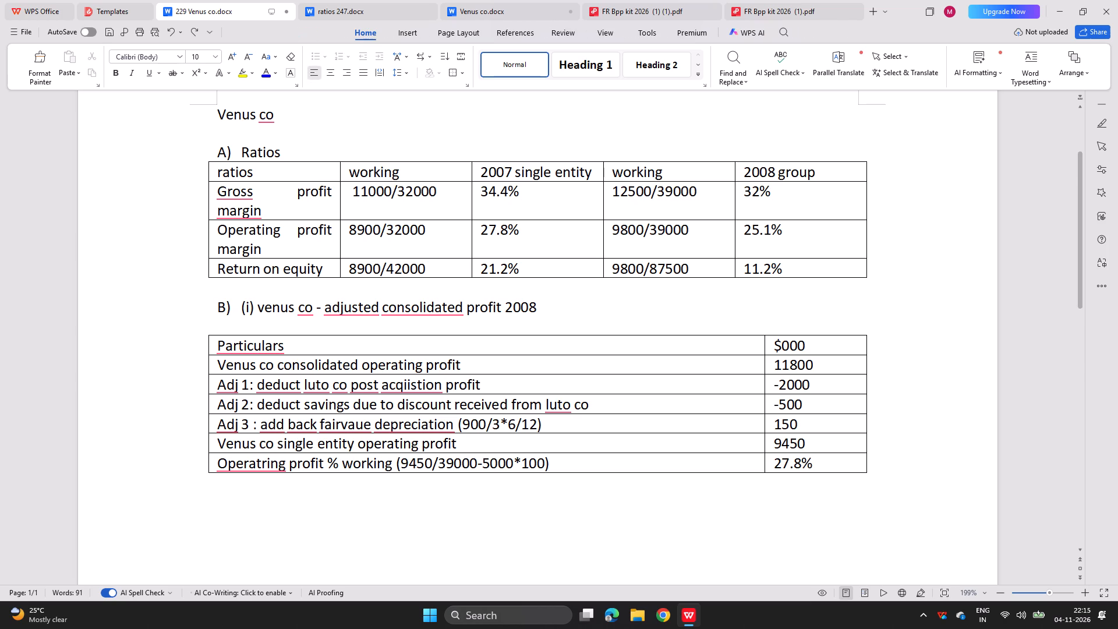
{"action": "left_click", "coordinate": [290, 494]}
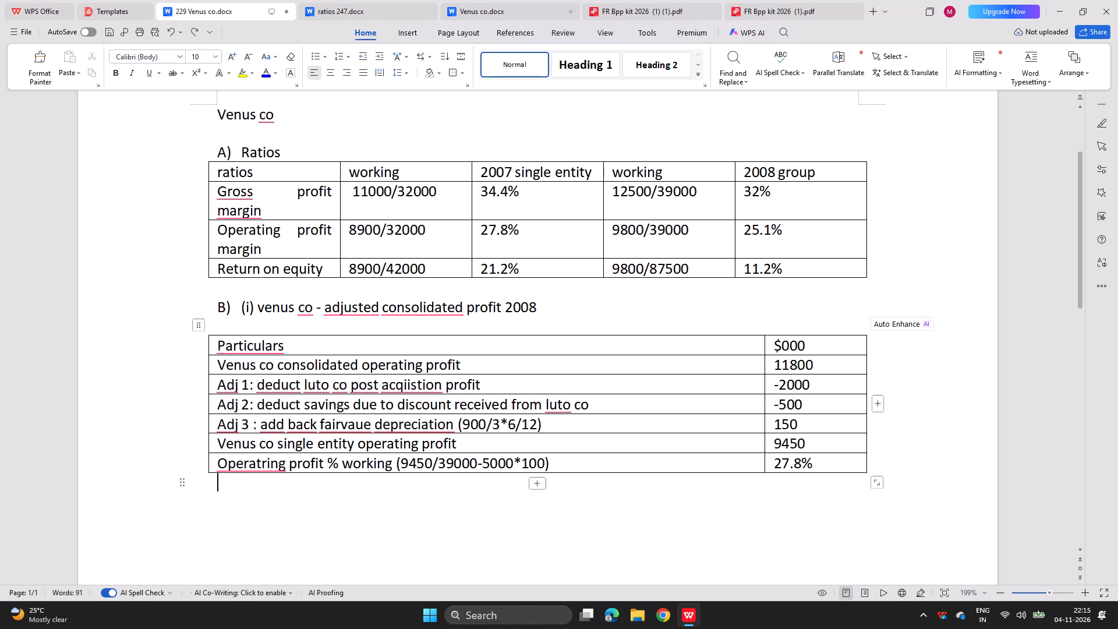
Correct the misspelled first word of the operating profit % row to "Operating" and place the cursor below the table.
{"action": "left_click", "coordinate": [266, 461]}
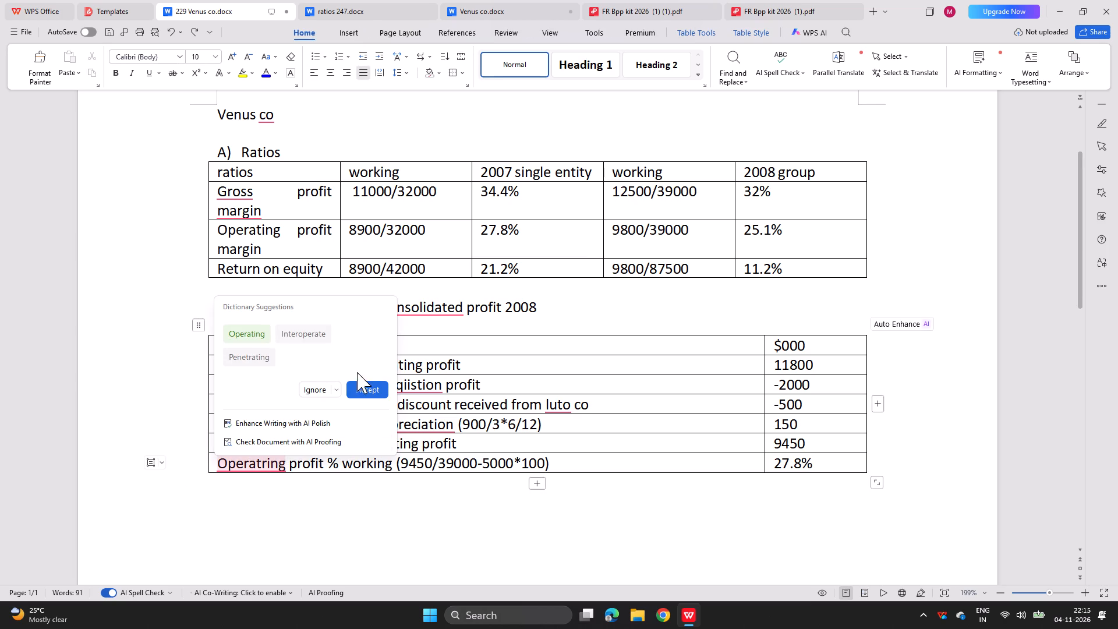
{"action": "left_click", "coordinate": [356, 384]}
{"action": "left_click", "coordinate": [231, 496]}
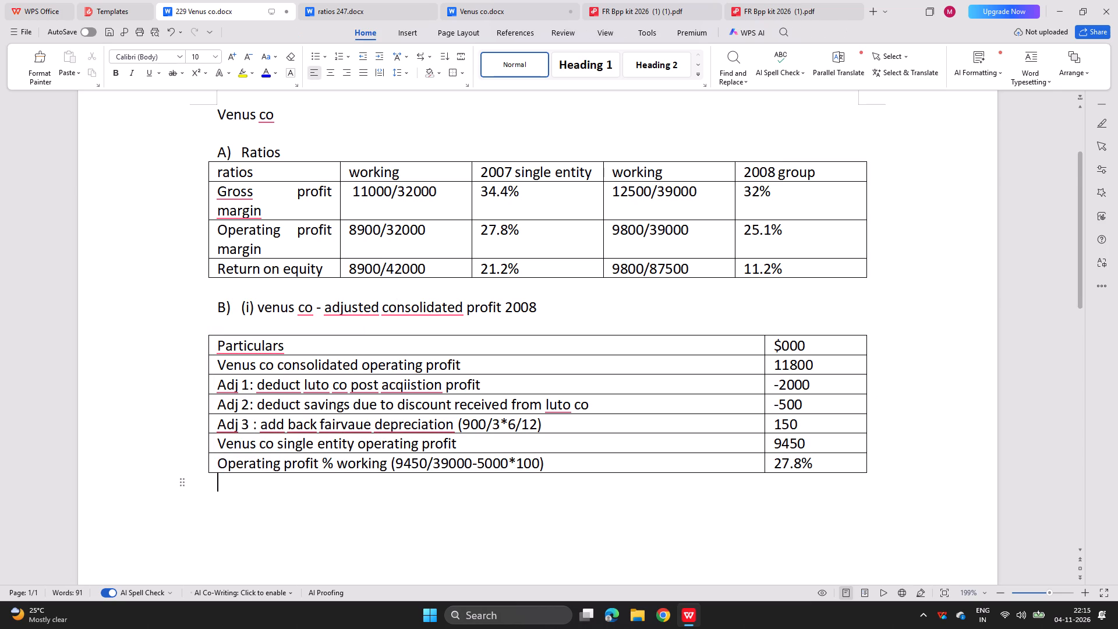
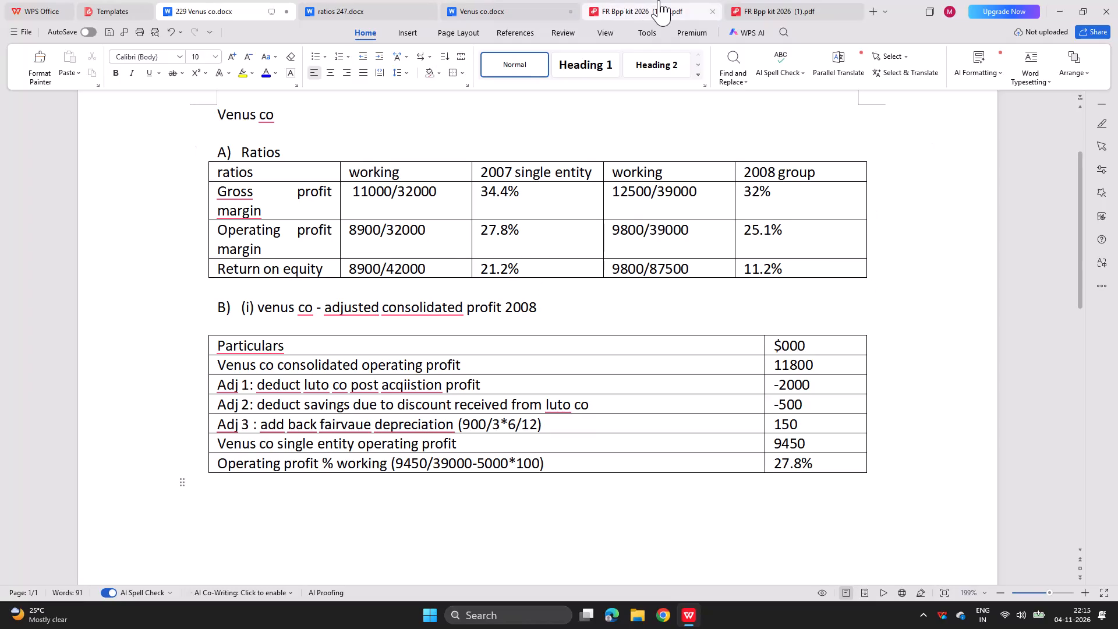
Reorder the open documents so 229 Venus co.docx sits directly before the first FR Bpp kit PDF.
{"action": "left_click", "coordinate": [659, 0]}
{"action": "scroll", "coordinate": [579, 197], "scroll_direction": "up", "scroll_amount": 1}
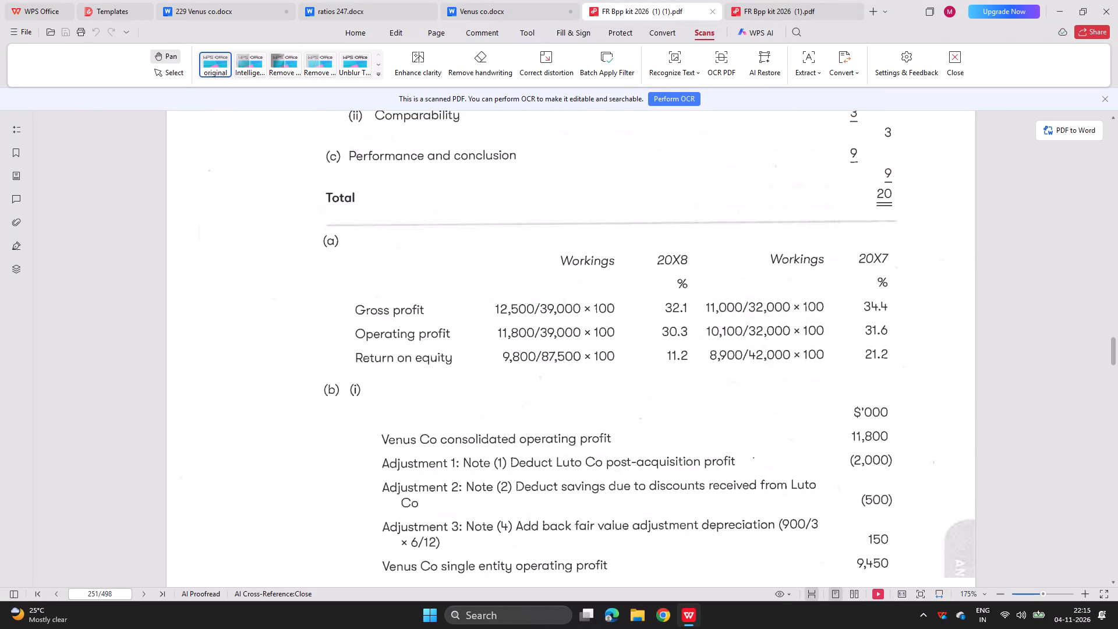
{"action": "left_click", "coordinate": [512, 8]}
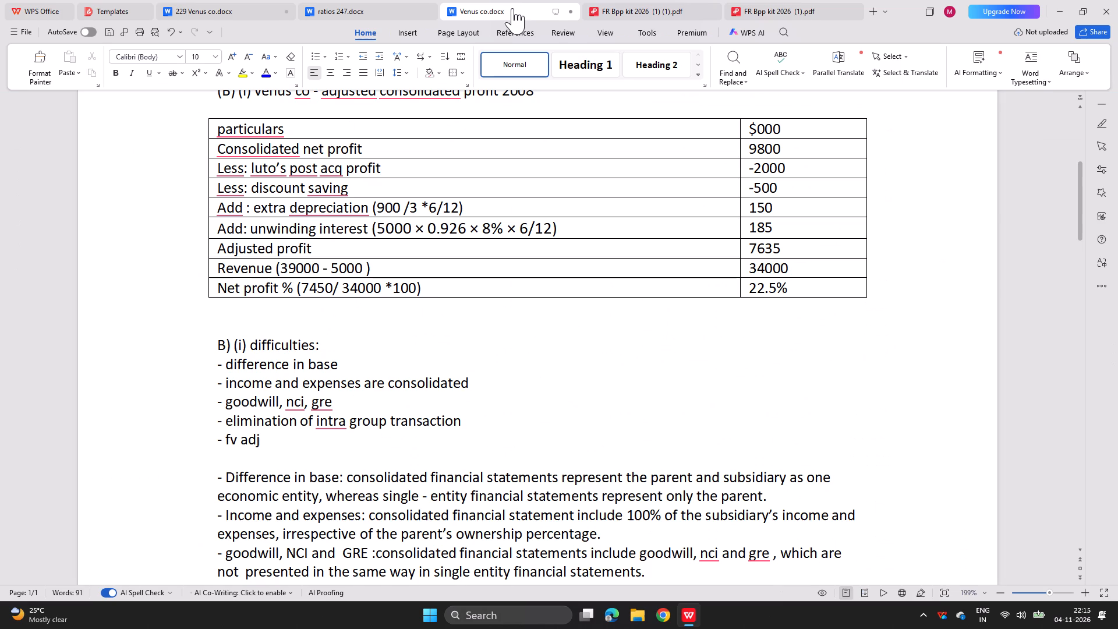
{"action": "left_click", "coordinate": [618, 6]}
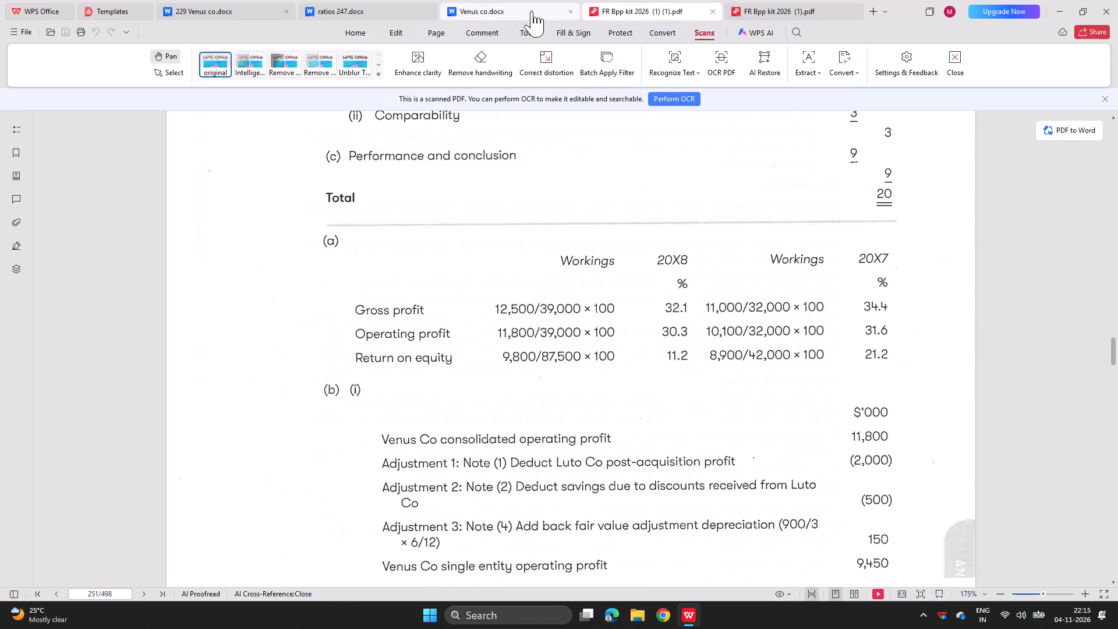
{"action": "left_click_drag", "start_coordinate": [235, 0], "coordinate": [549, 0]}
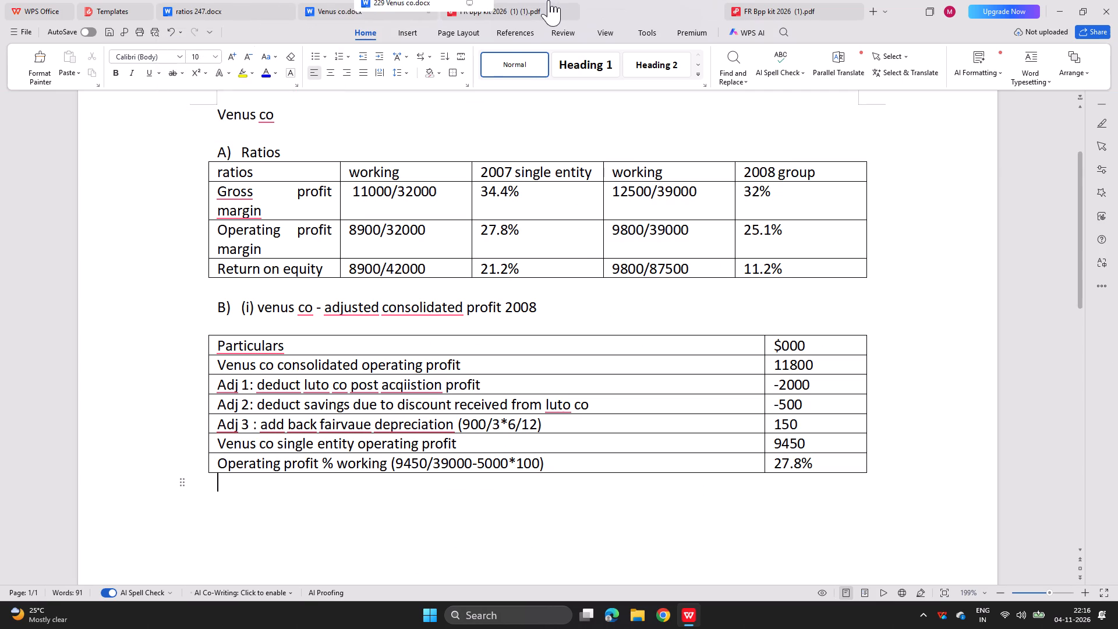
{"action": "left_click_drag", "start_coordinate": [549, 0], "coordinate": [565, 3]}
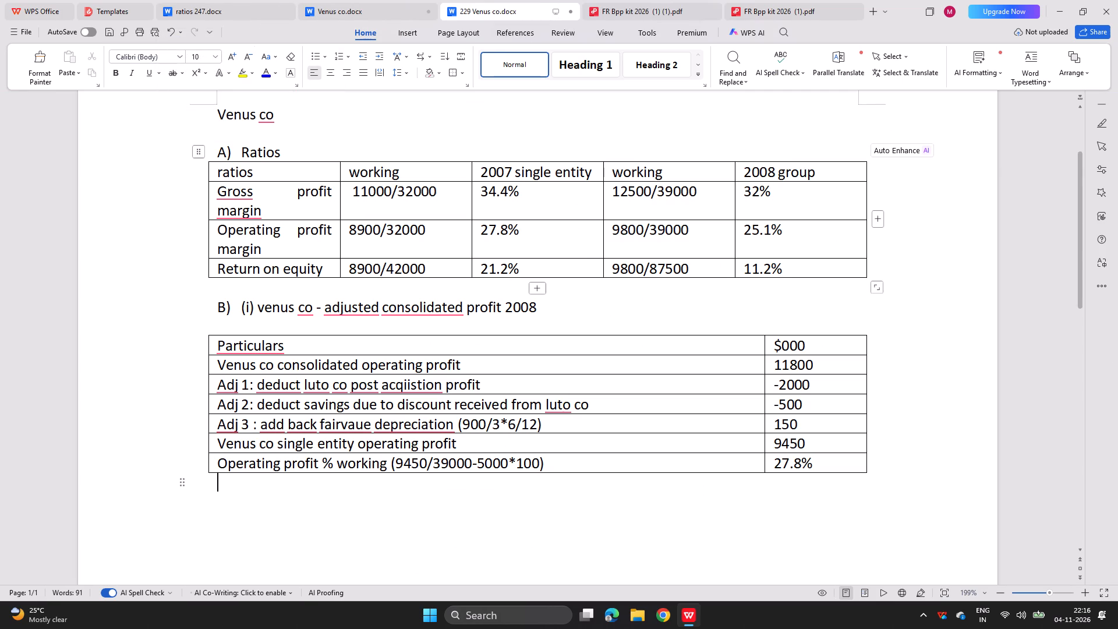
Compare the part A ratios in 229 Venus co.docx with the BPP kit's part (a) workings, and review Venus co.docx's difficulties section.
{"action": "left_click", "coordinate": [644, 0]}
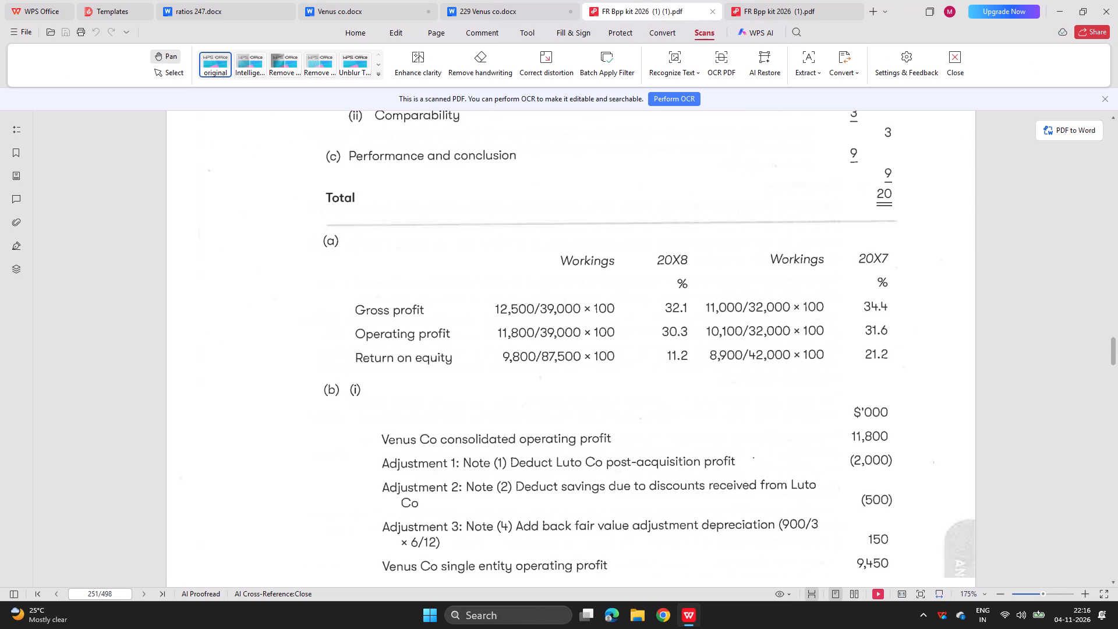
{"action": "scroll", "coordinate": [558, 197], "scroll_direction": "up", "scroll_amount": 1}
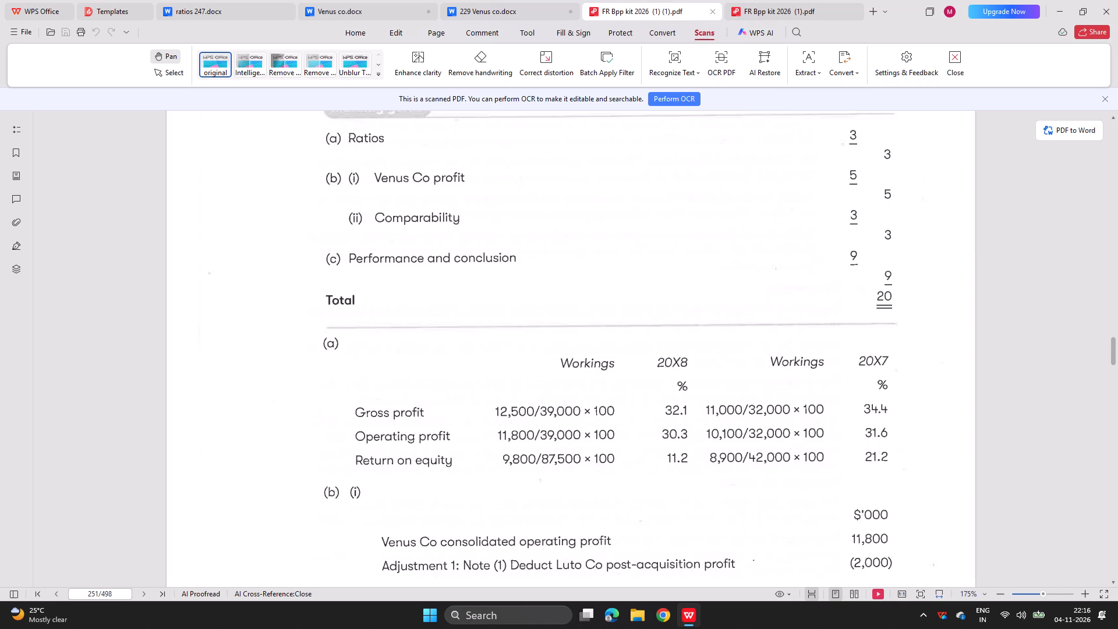
{"action": "scroll", "coordinate": [558, 197], "scroll_direction": "up", "scroll_amount": 2}
{"action": "scroll", "coordinate": [533, 177], "scroll_direction": "down", "scroll_amount": 1}
{"action": "left_click", "coordinate": [521, 1]}
{"action": "scroll", "coordinate": [482, 196], "scroll_direction": "up", "scroll_amount": 1}
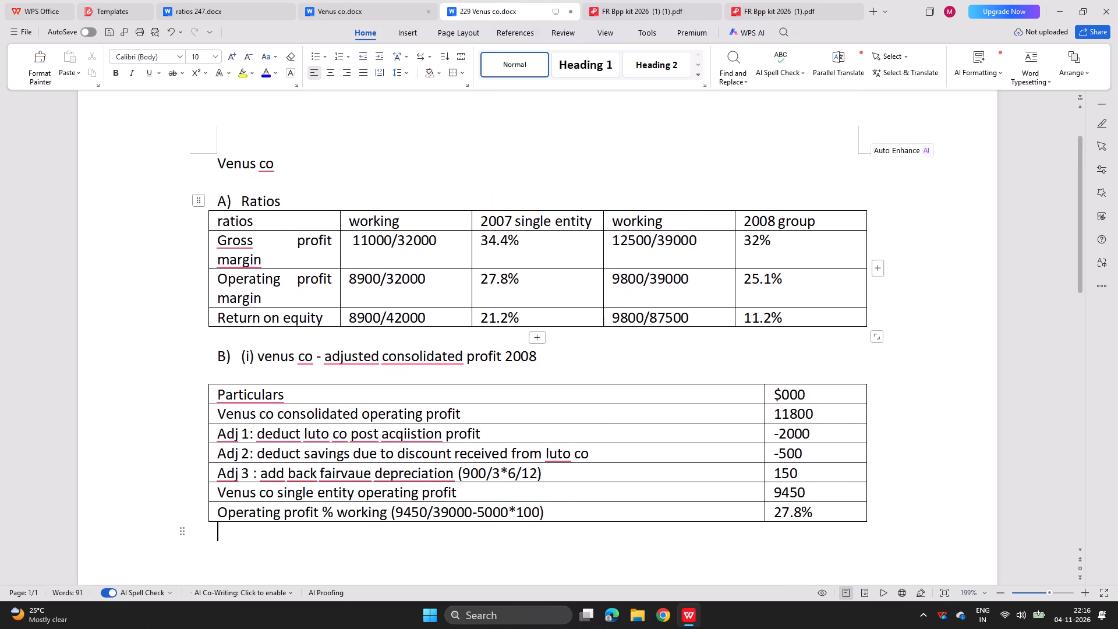
{"action": "left_click", "coordinate": [656, 0]}
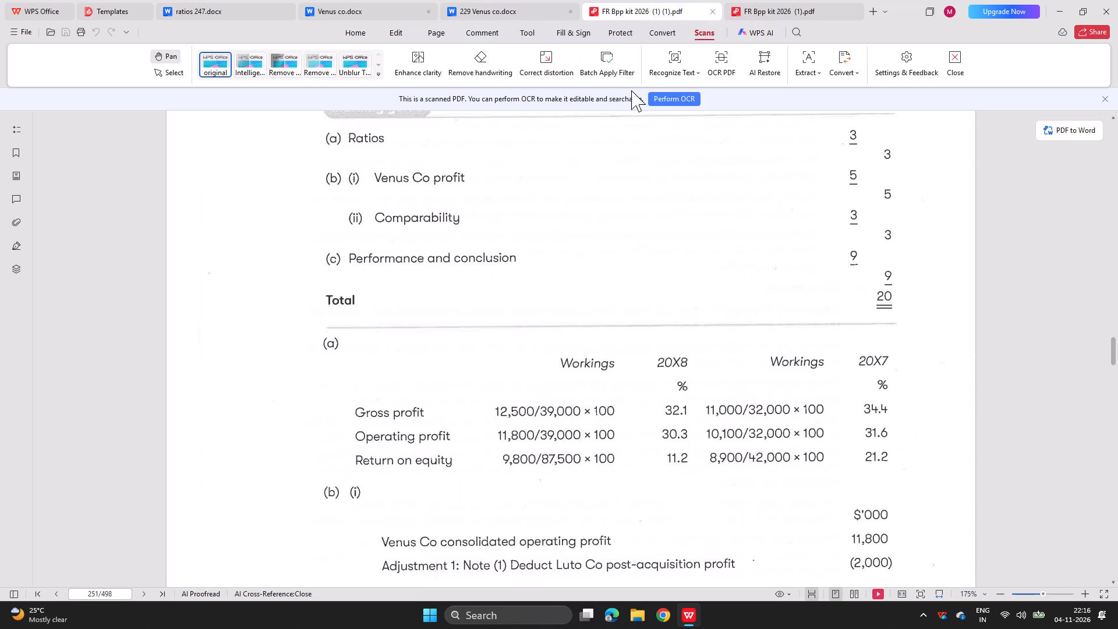
{"action": "scroll", "coordinate": [595, 246], "scroll_direction": "down", "scroll_amount": 1}
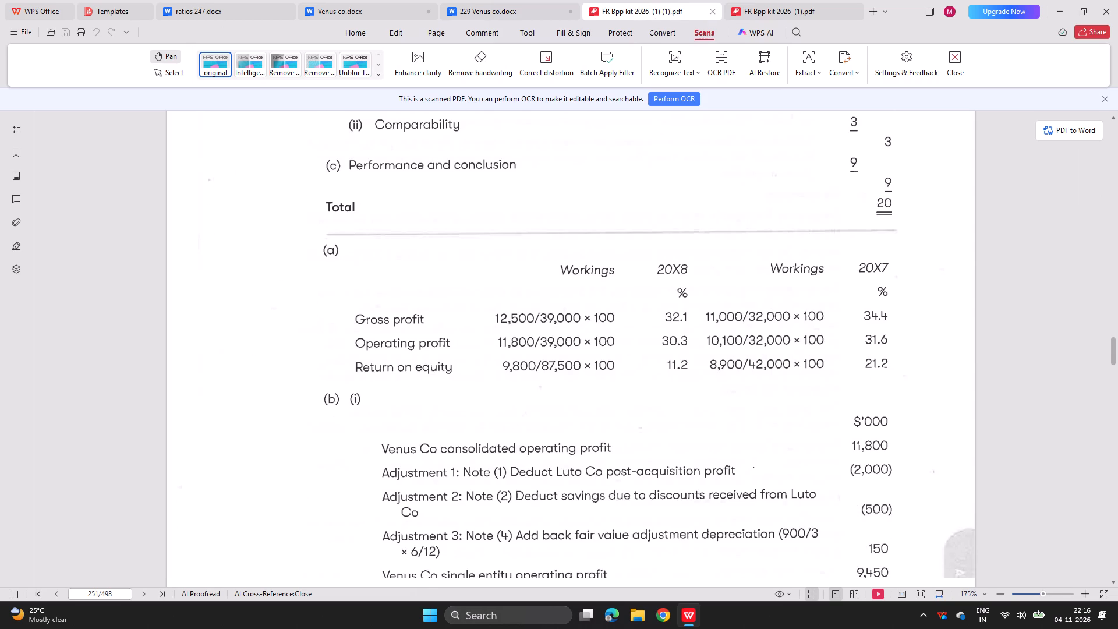
{"action": "left_click_drag", "start_coordinate": [325, 242], "coordinate": [711, 302]}
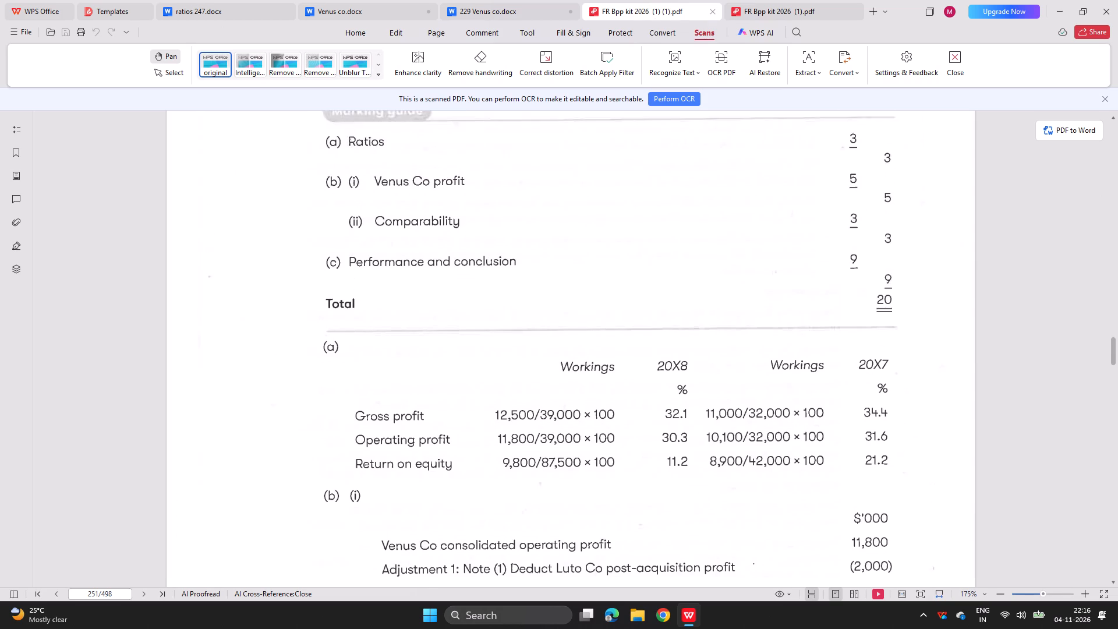
{"action": "left_click_drag", "start_coordinate": [711, 302], "coordinate": [710, 295]}
{"action": "scroll", "coordinate": [600, 327], "scroll_direction": "down", "scroll_amount": 1}
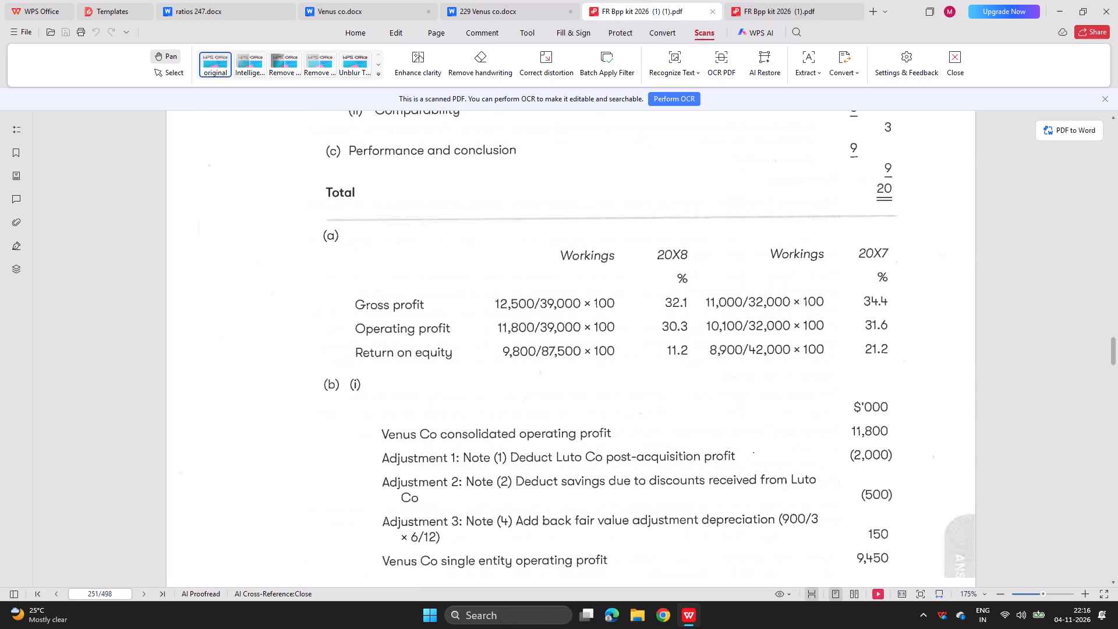
{"action": "left_click", "coordinate": [473, 0]}
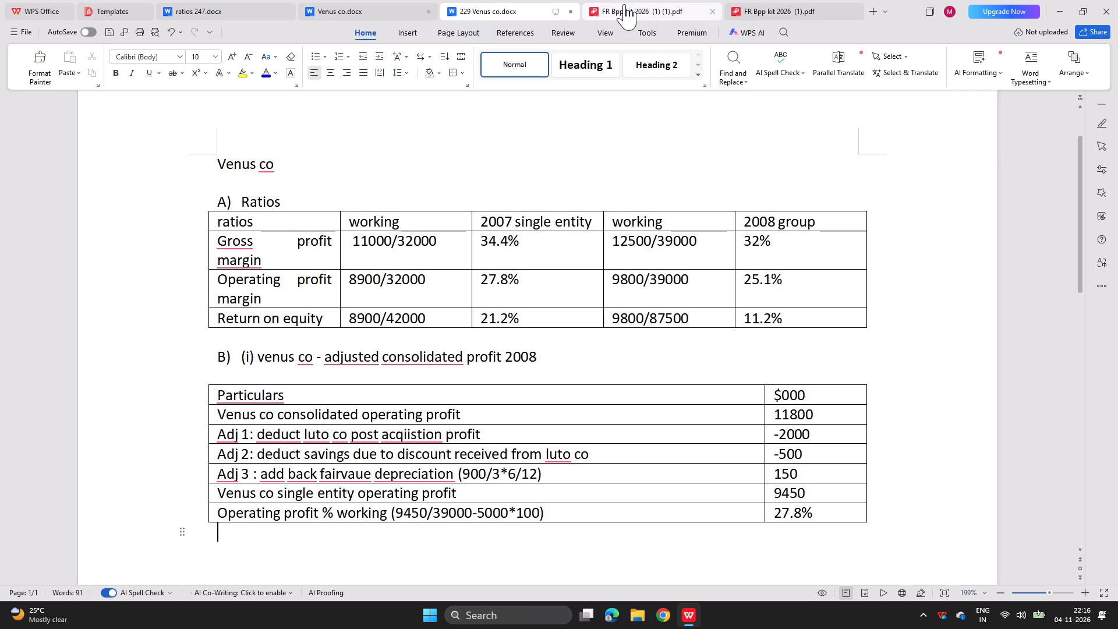
{"action": "left_click", "coordinate": [641, 0]}
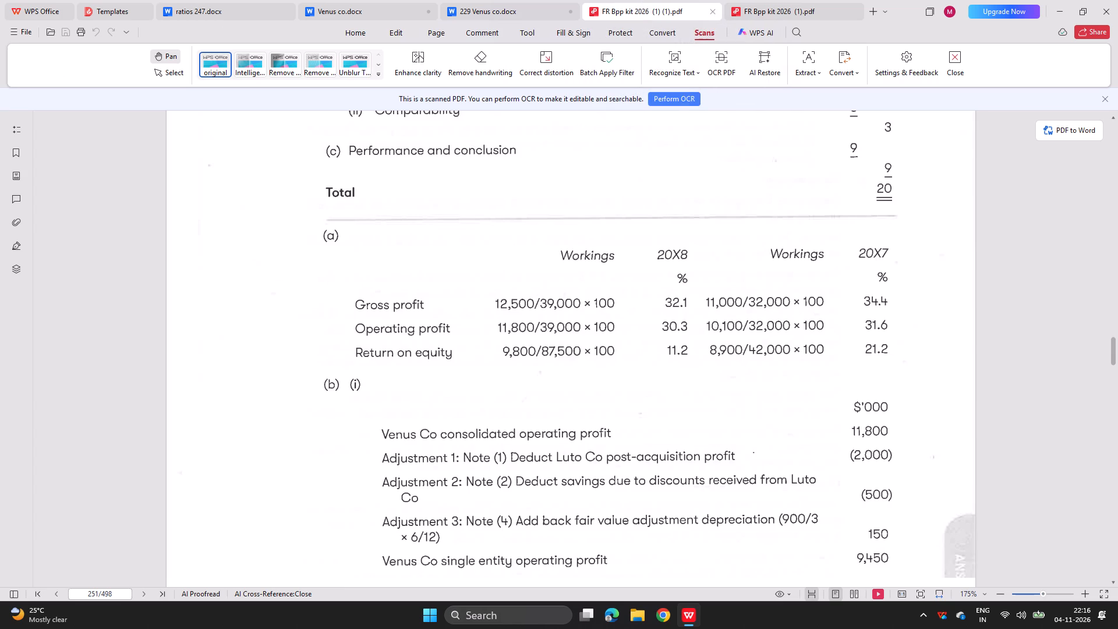
{"action": "left_click", "coordinate": [353, 1]}
{"action": "scroll", "coordinate": [339, 327], "scroll_direction": "down", "scroll_amount": 2}
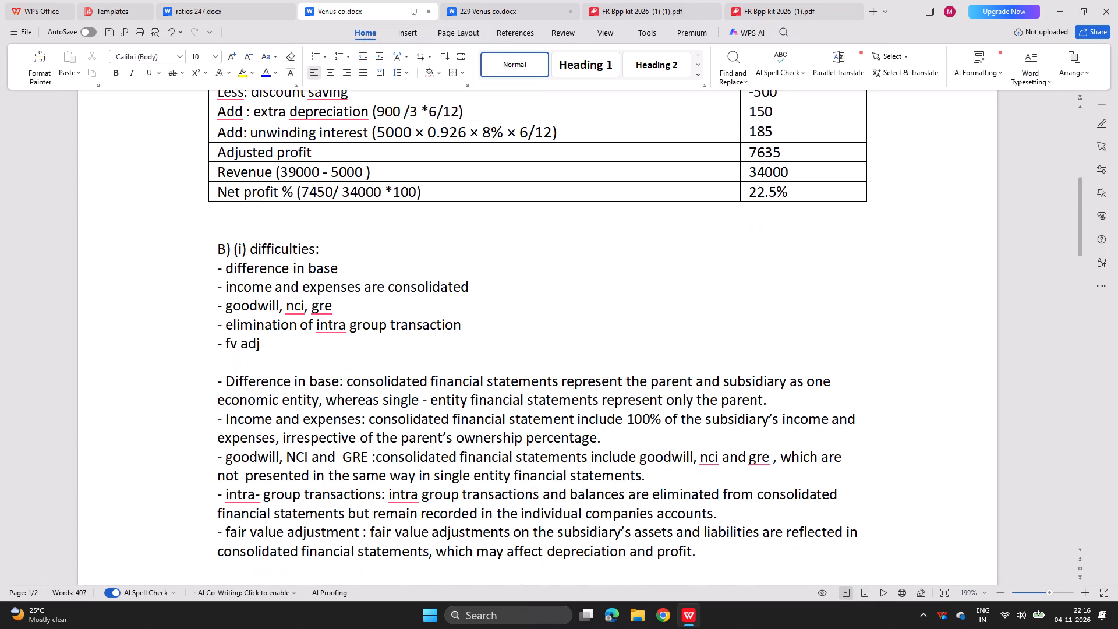
{"action": "scroll", "coordinate": [339, 327], "scroll_direction": "down", "scroll_amount": 3}
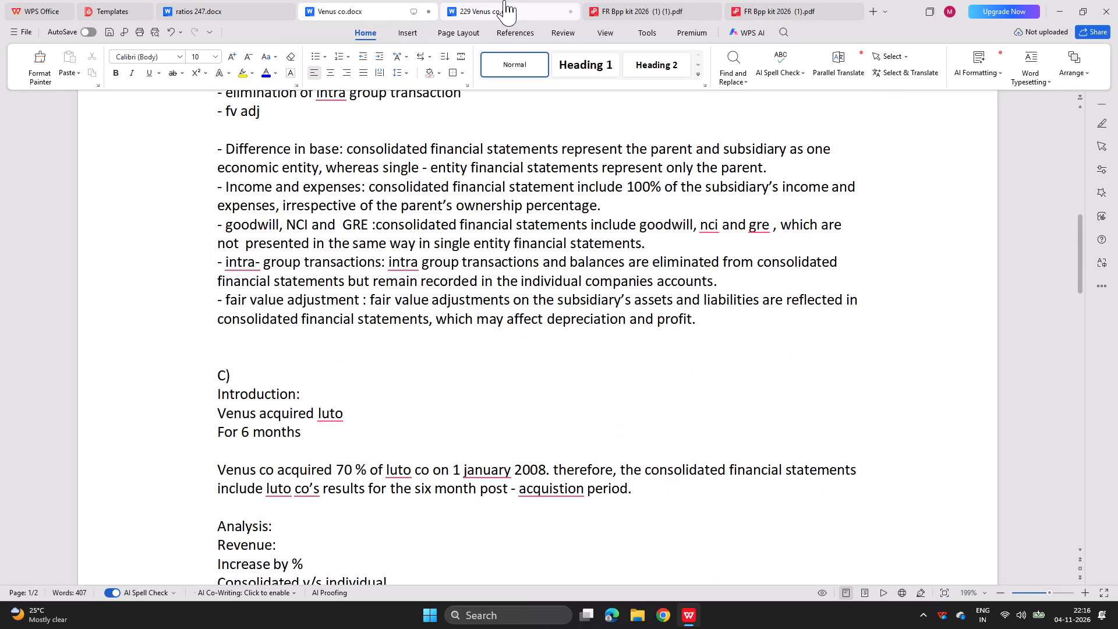
In 229 Venus co.docx, change the numerator of the 2007 operating profit margin working to 10100.
{"action": "left_click", "coordinate": [502, 0]}
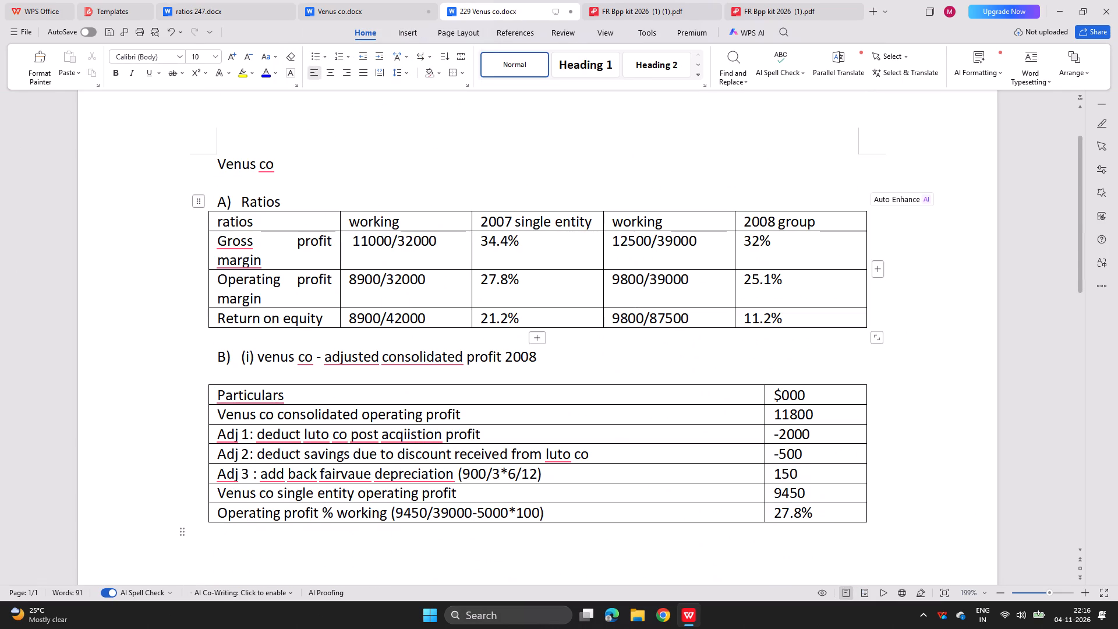
{"action": "left_click", "coordinate": [378, 275]}
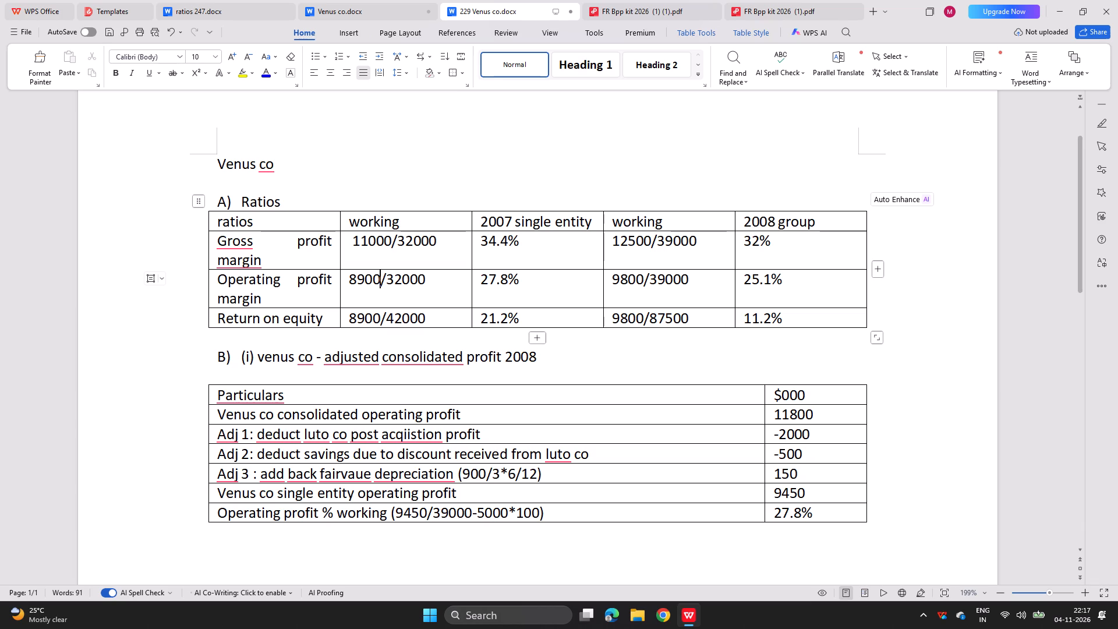
{"action": "key", "text": "BackSpace"}
{"action": "key", "text": "BackSpace"}
{"action": "key", "text": "BackSpace"}
{"action": "key", "text": "BackSpace"}
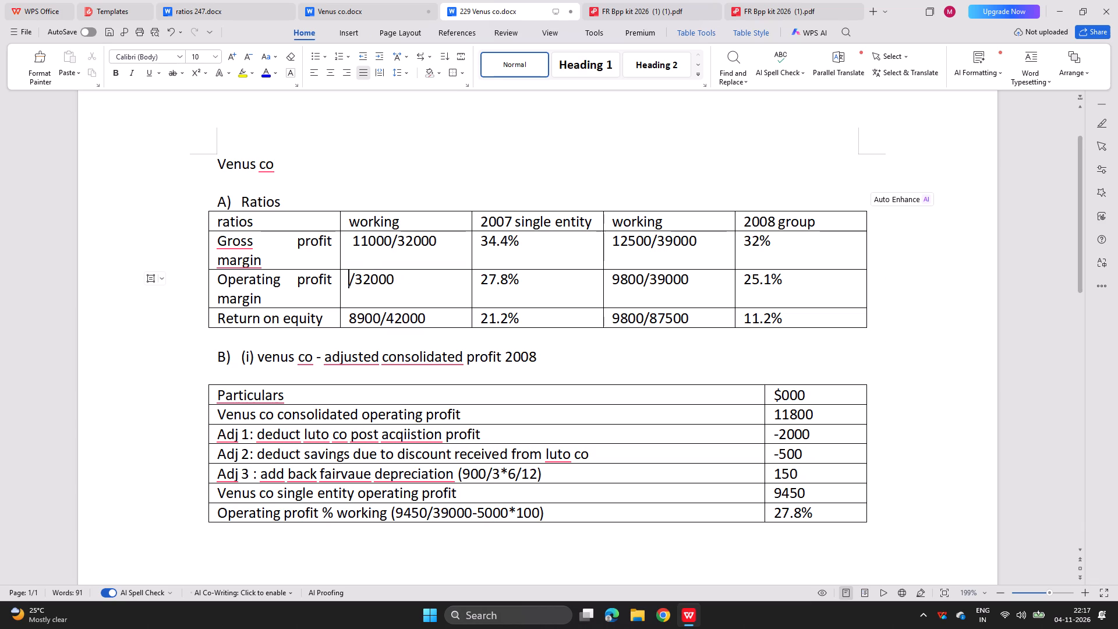
{"action": "type", "text": "10100"}
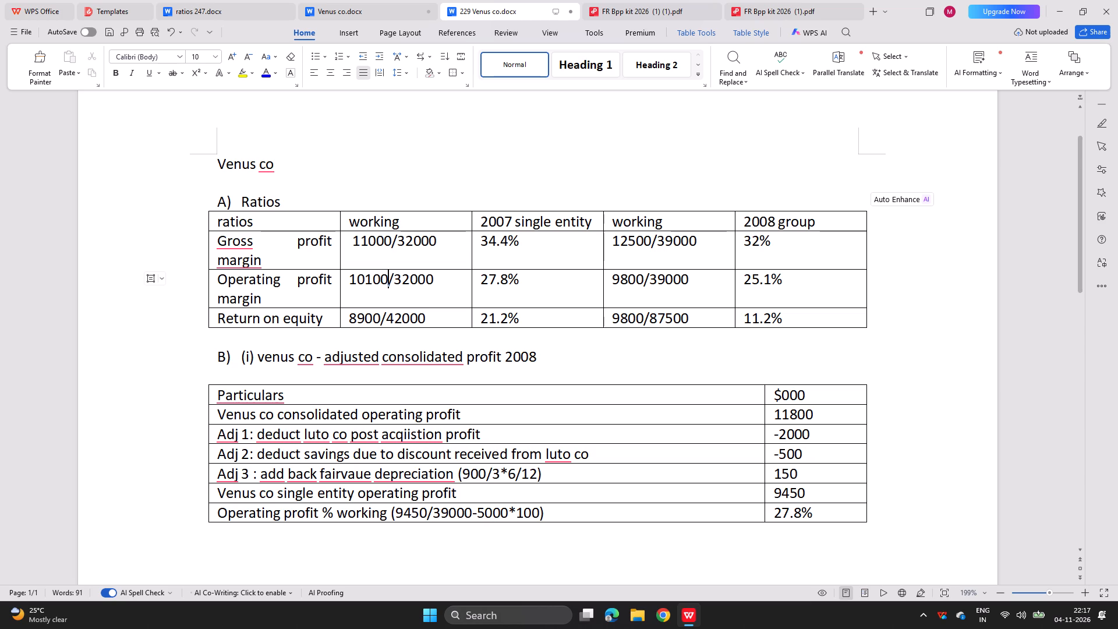
Set the 2007 single entity operating profit margin in the ratios table to 31.56%.
{"action": "key", "text": "Right"}
{"action": "key", "text": "Right"}
{"action": "key", "text": "Right"}
{"action": "key", "text": "Right"}
{"action": "key", "text": "Right"}
{"action": "key", "text": "Right"}
{"action": "key", "text": "Right"}
{"action": "key", "text": "Right"}
{"action": "key", "text": "Right"}
{"action": "key", "text": "Right"}
{"action": "key", "text": "Right"}
{"action": "key", "text": "BackSpace"}
{"action": "key", "text": "BackSpace"}
{"action": "key", "text": "BackSpace"}
{"action": "key", "text": "BackSpace"}
{"action": "type", "text": "31.56"}
Change the numerator of the 2008 group operating profit margin working to 11800.
{"action": "left_click", "coordinate": [635, 278]}
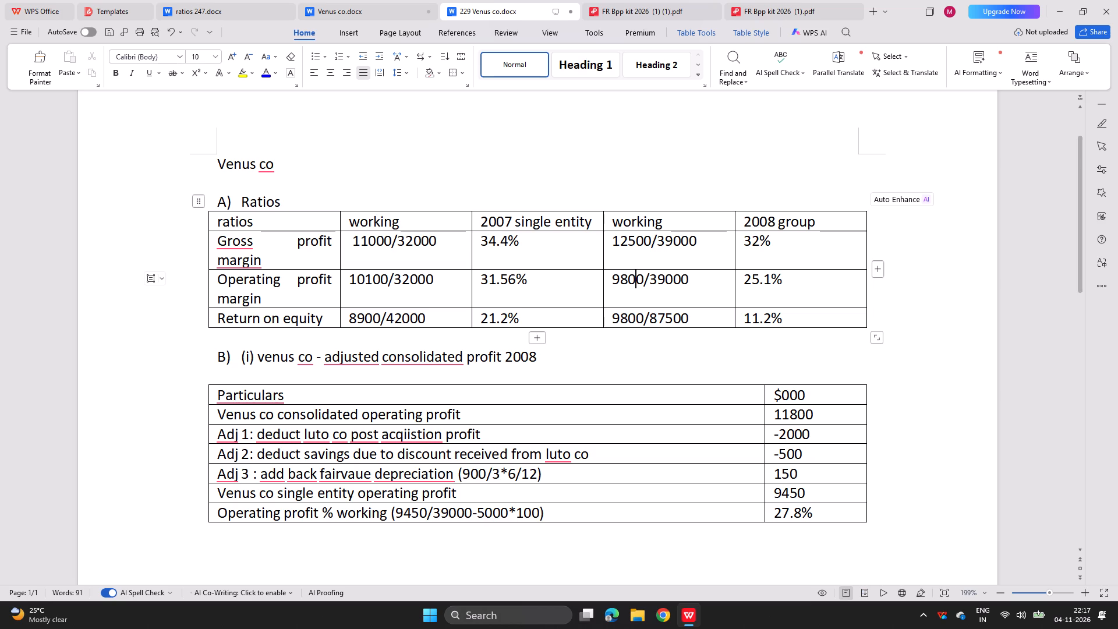
{"action": "key", "text": "BackSpace"}
{"action": "key", "text": "BackSpace"}
{"action": "key", "text": "BackSpace"}
{"action": "type", "text": "118"}
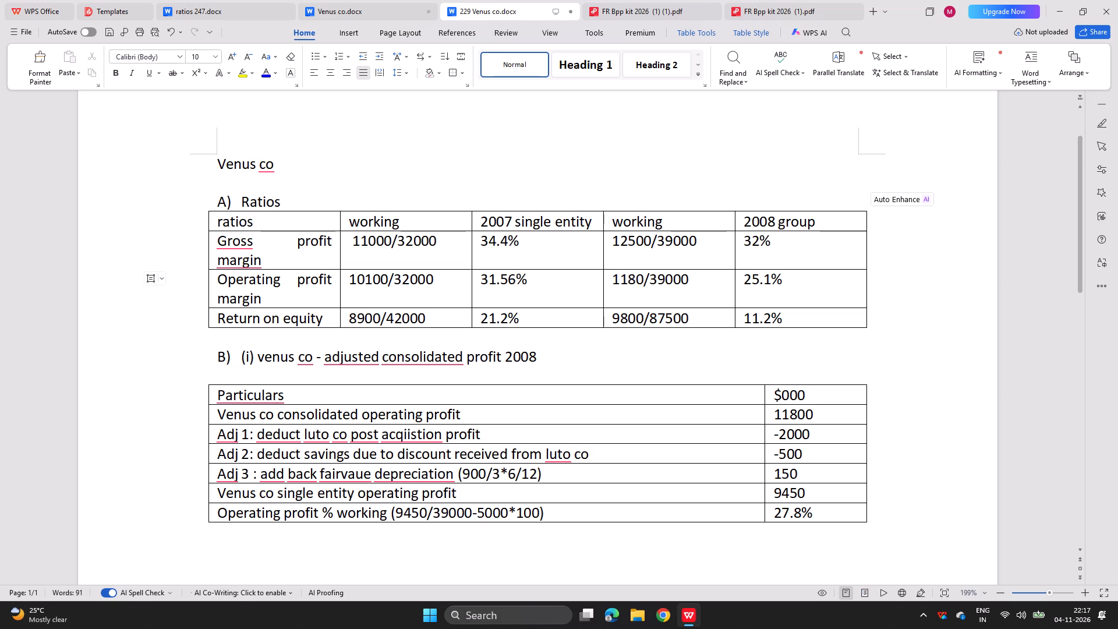
{"action": "key", "text": "0"}
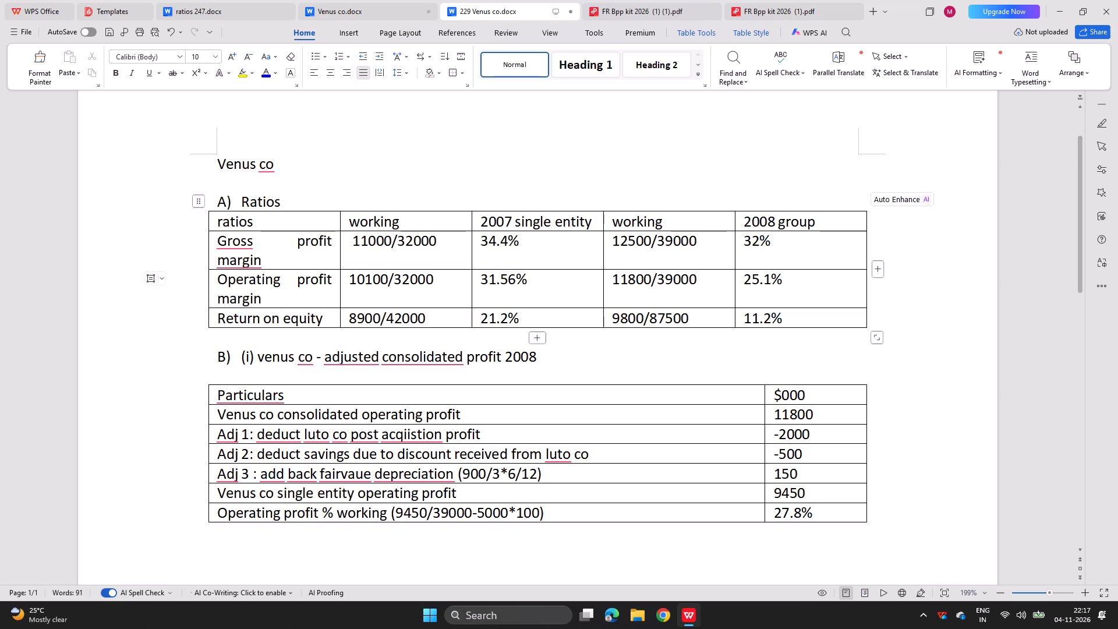
Set the 2008 group operating profit margin in the ratios table to 30.26%.
{"action": "left_click", "coordinate": [775, 276]}
{"action": "key", "text": "BackSpace"}
{"action": "key", "text": "BackSpace"}
{"action": "key", "text": "BackSpace"}
{"action": "key", "text": "BackSpace"}
{"action": "type", "text": "30.26"}
Check the BPP kit's part (a) ratios and round the 2008 group operating profit margin in 229 Venus co.docx to 30.3%.
{"action": "left_click", "coordinate": [766, 4]}
{"action": "left_click", "coordinate": [667, 1]}
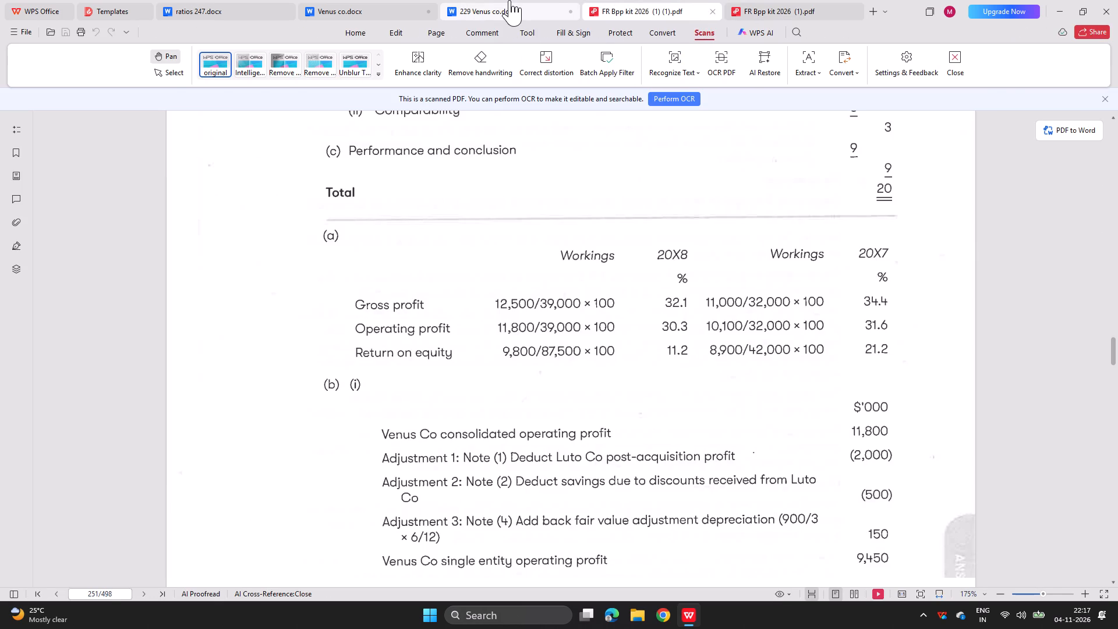
{"action": "left_click", "coordinate": [510, 0]}
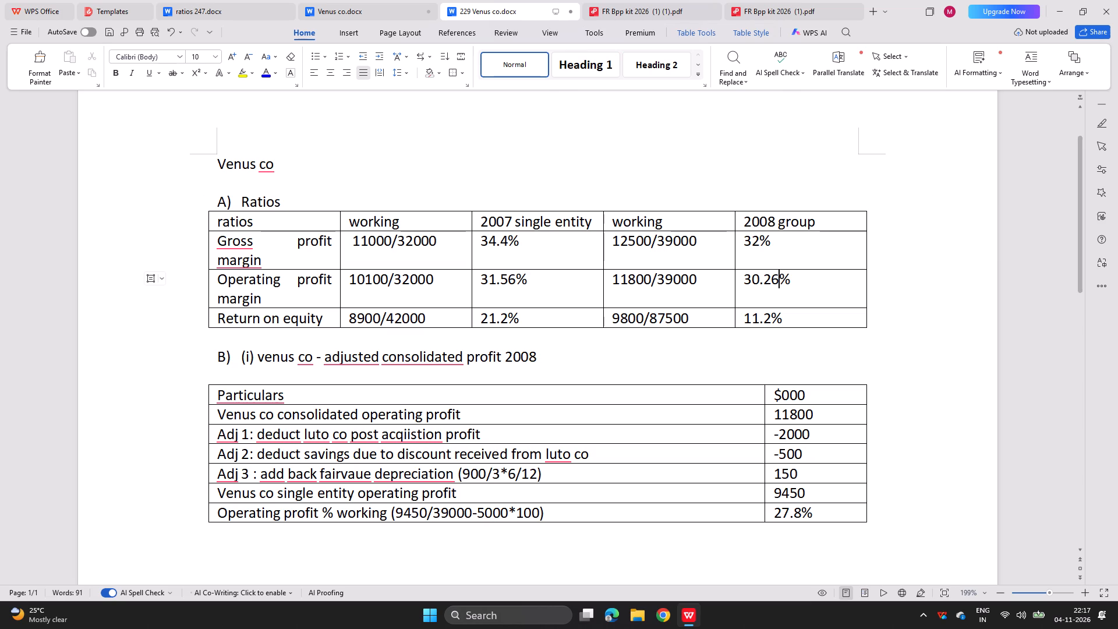
{"action": "left_click", "coordinate": [788, 0]}
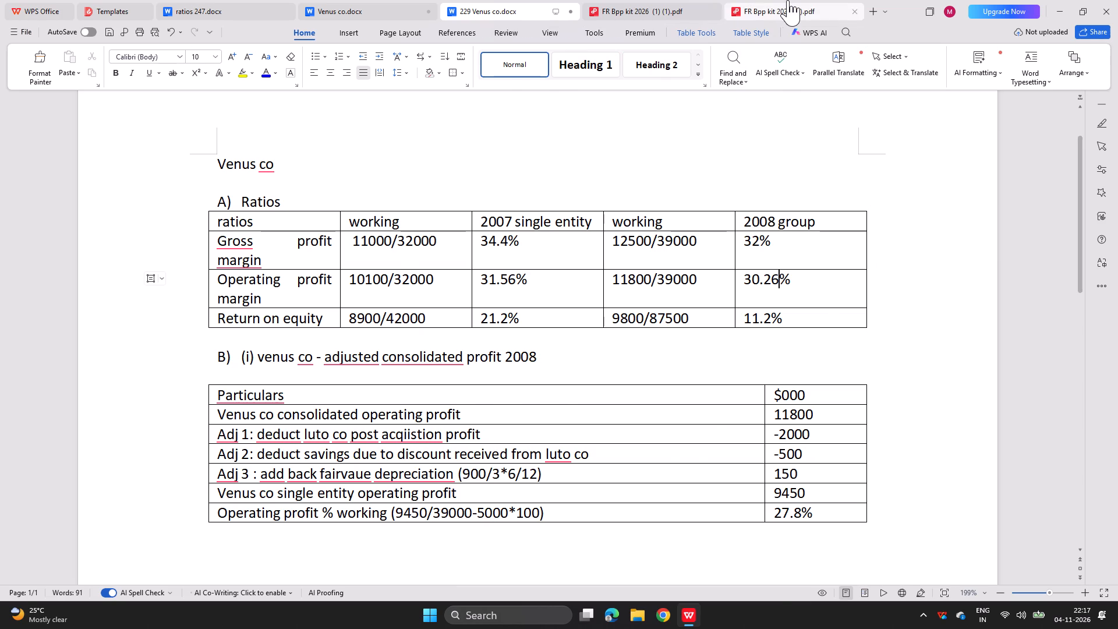
{"action": "left_click", "coordinate": [681, 0]}
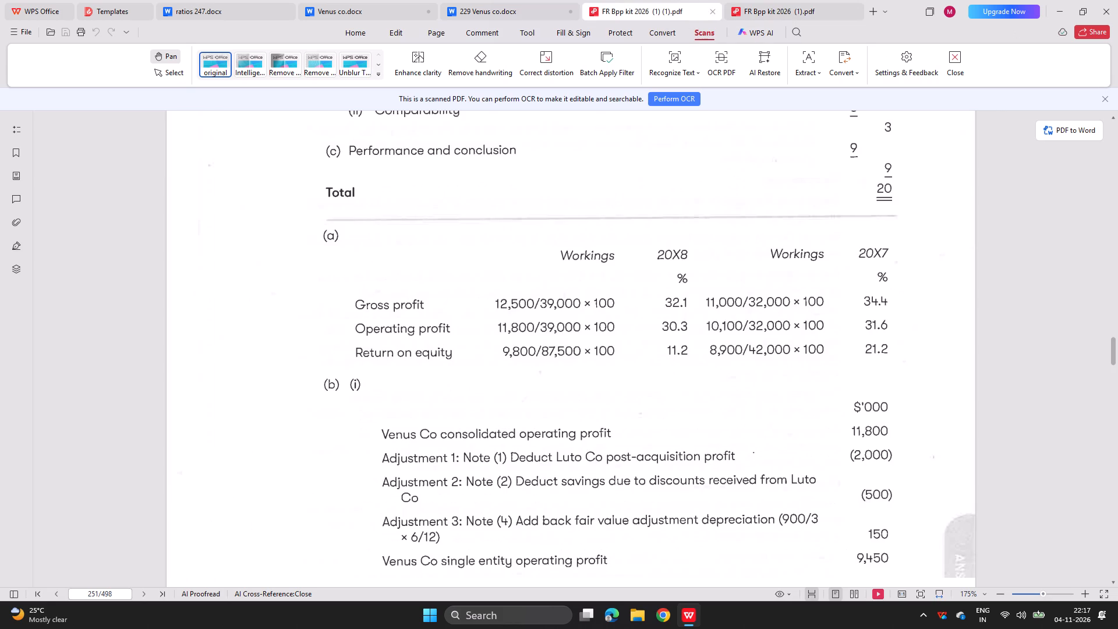
{"action": "left_click", "coordinate": [525, 0]}
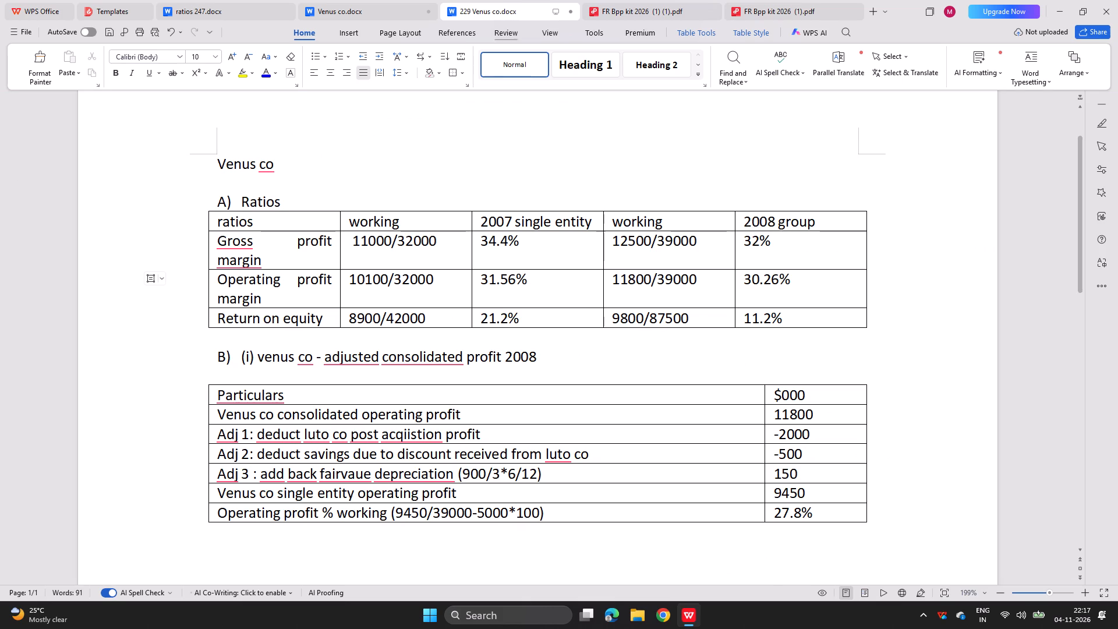
{"action": "key", "text": "BackSpace"}
{"action": "key", "text": "BackSpace"}
{"action": "key", "text": "3"}
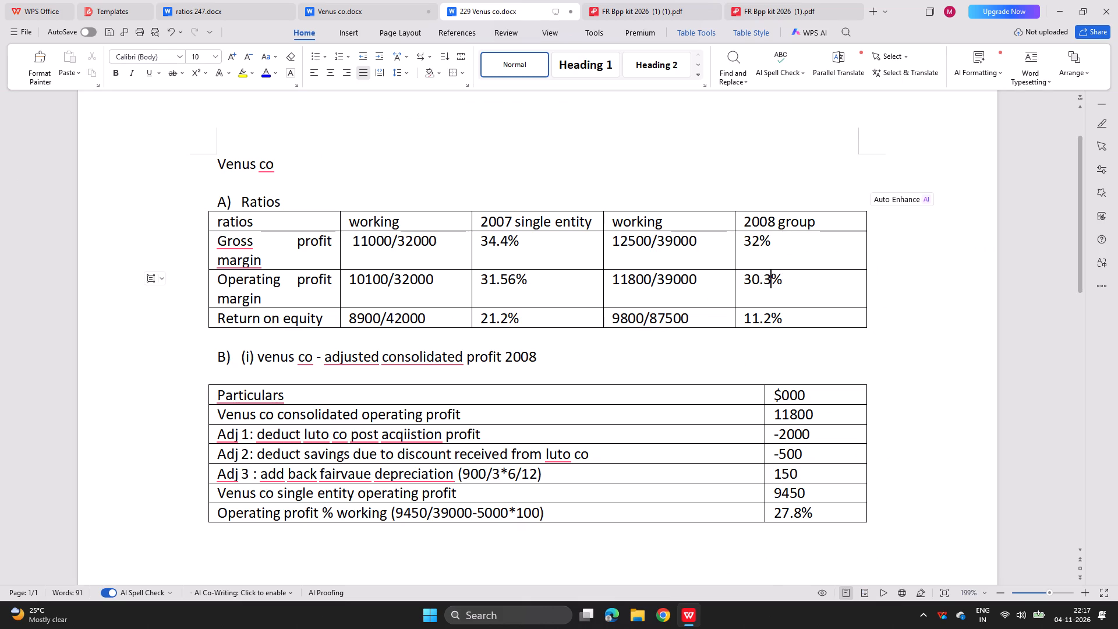
Check the BPP kit's part (a) ratios and round the 2007 single entity operating profit margin in 229 Venus co.docx to 31.6%.
{"action": "left_click", "coordinate": [643, 0]}
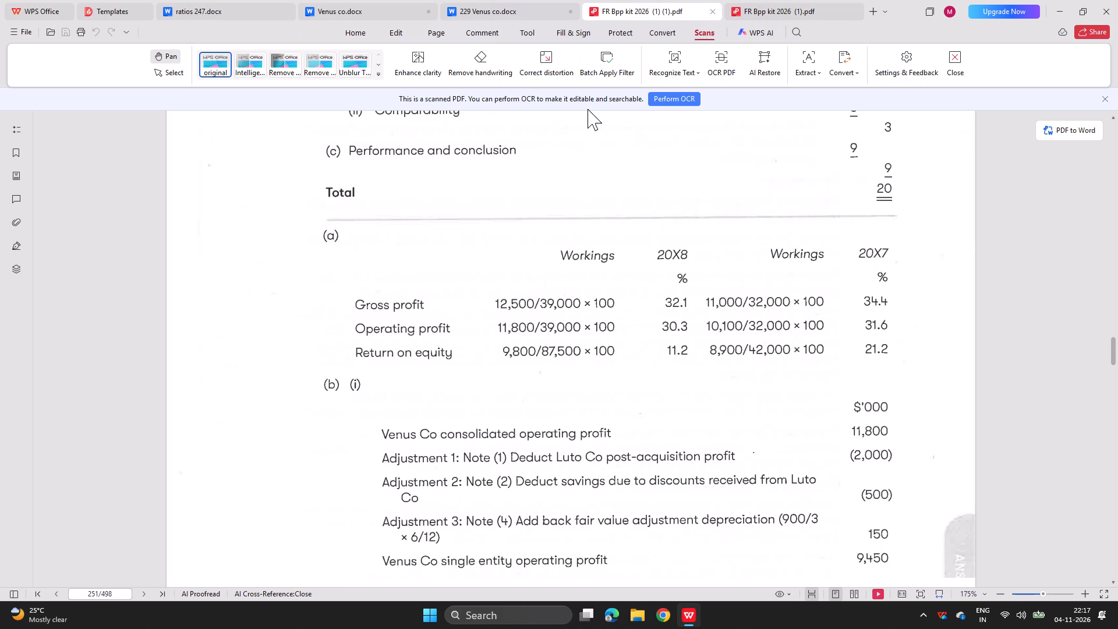
{"action": "left_click", "coordinate": [529, 2]}
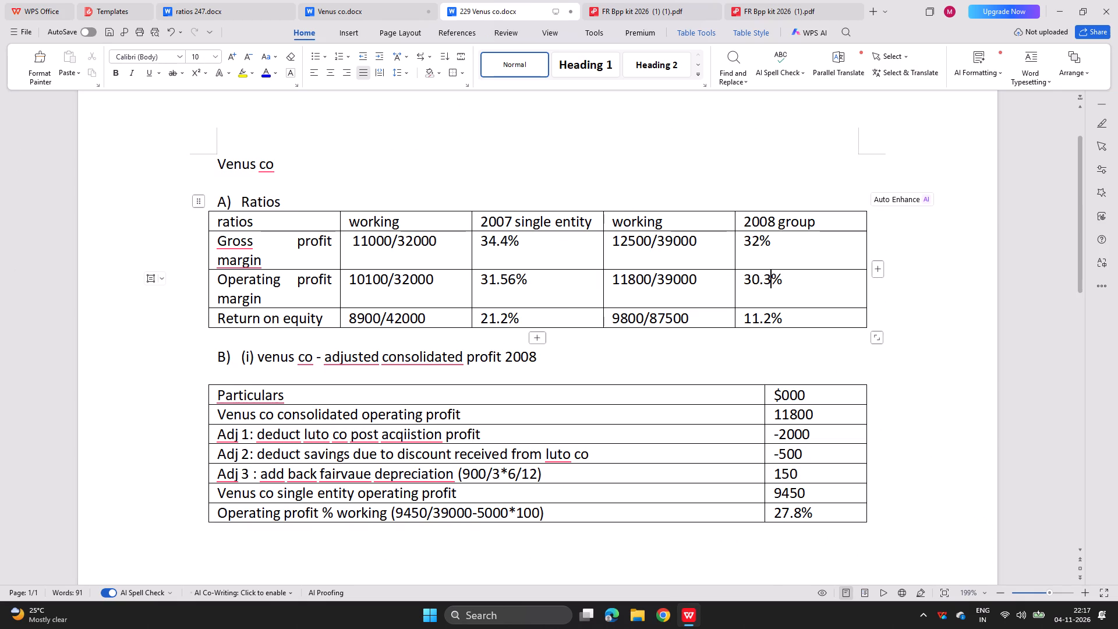
{"action": "left_click", "coordinate": [508, 278]}
{"action": "key", "text": "BackSpace"}
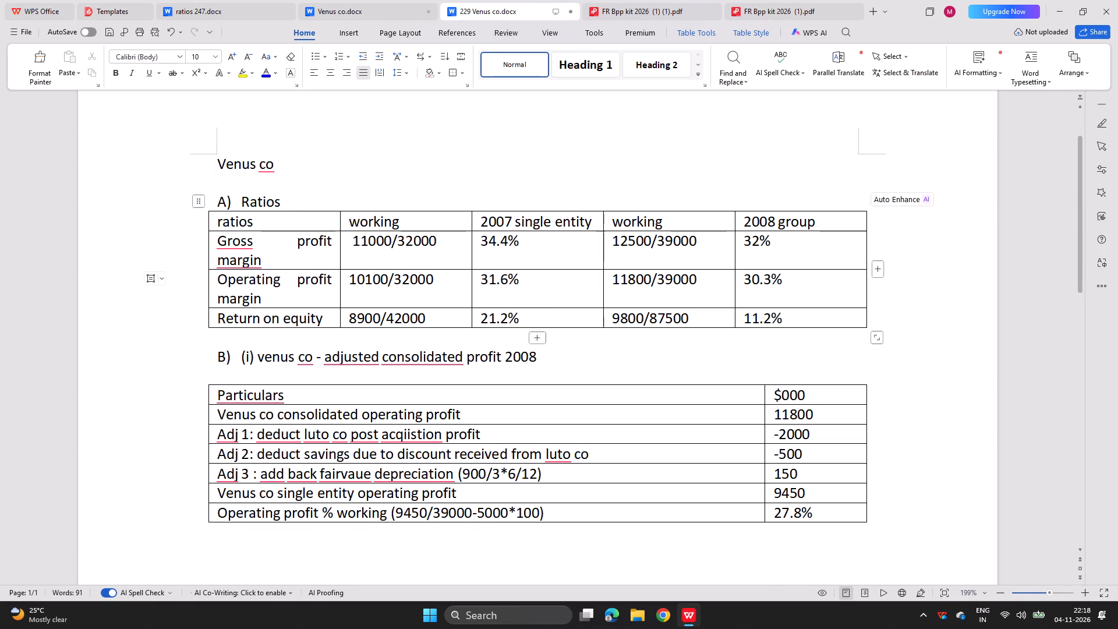
Compare the return on equity row and the other part A ratios in 229 Venus co.docx with the BPP kit's model answer.
{"action": "left_click", "coordinate": [793, 319]}
{"action": "left_click", "coordinate": [668, 2]}
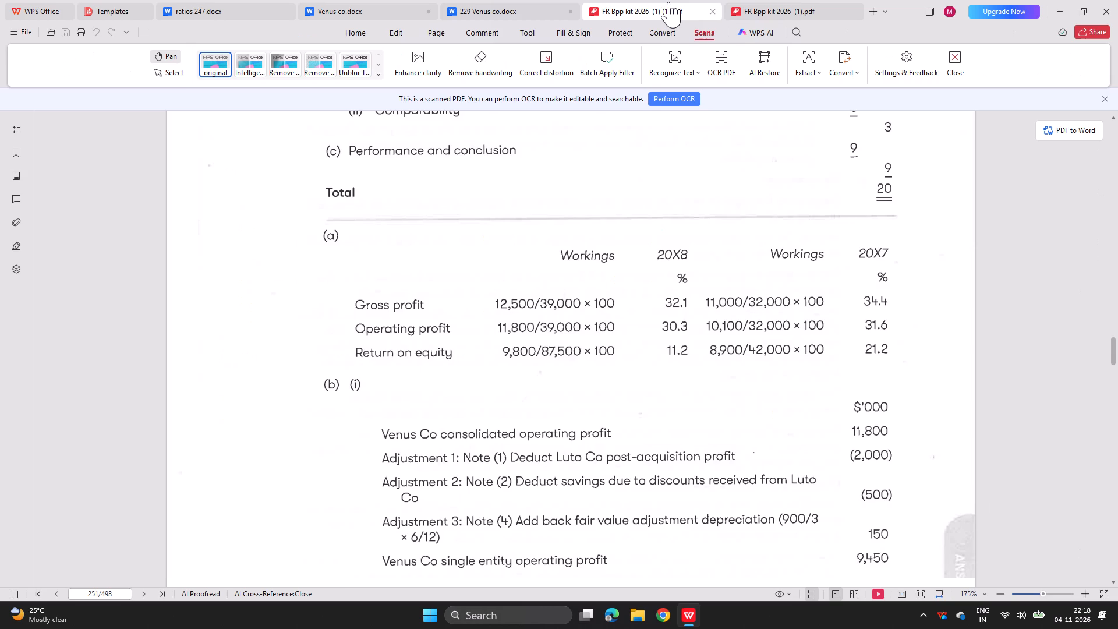
{"action": "left_click", "coordinate": [461, 0]}
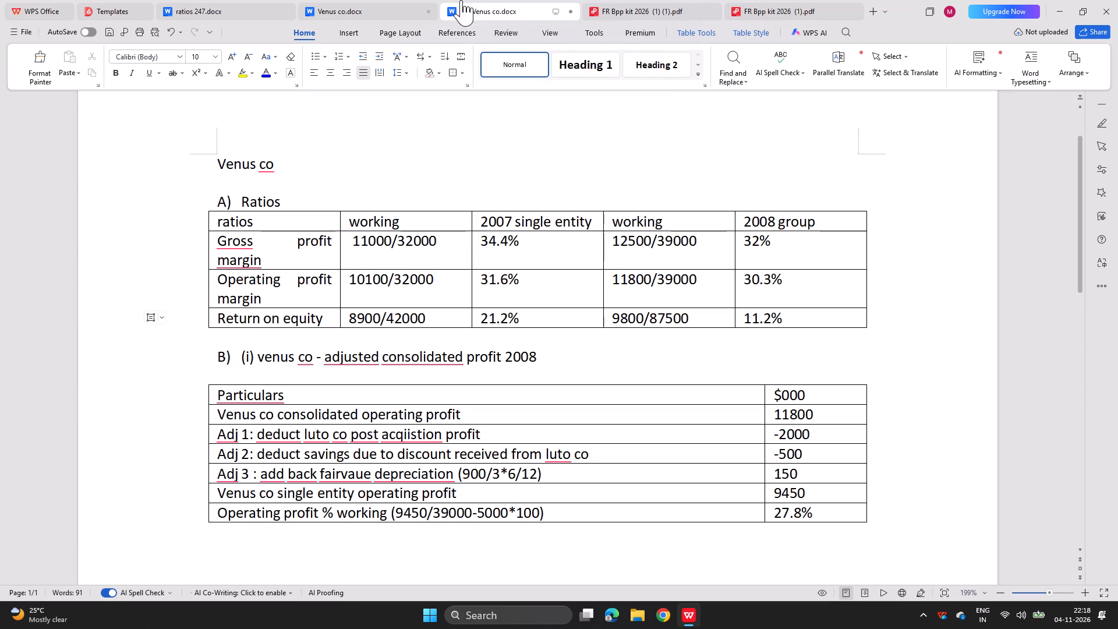
{"action": "left_click", "coordinate": [615, 0]}
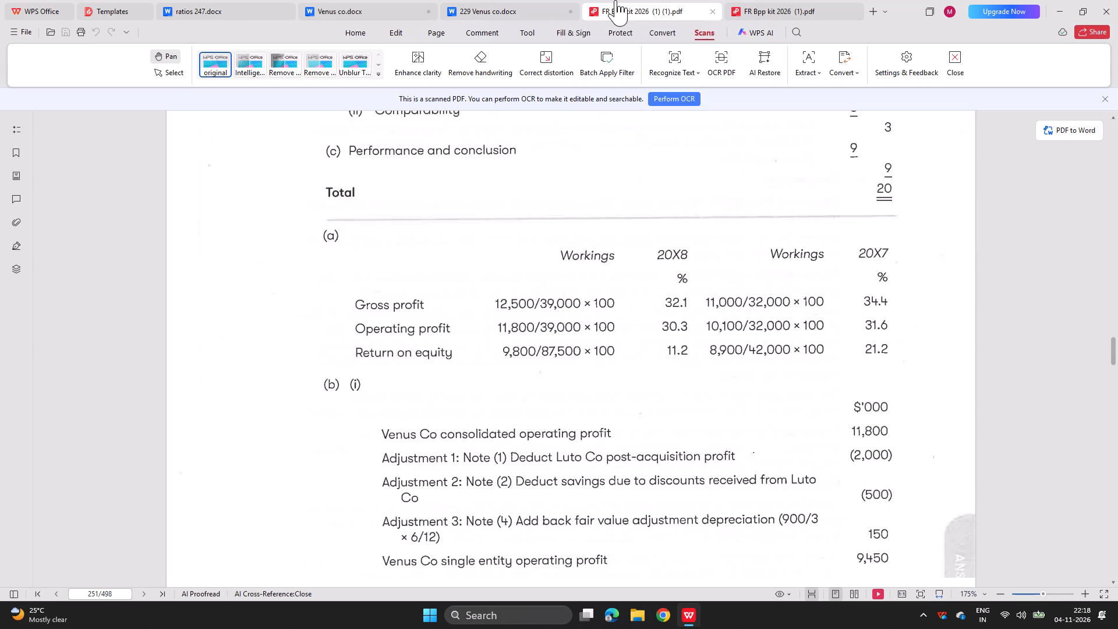
{"action": "left_click", "coordinate": [525, 0]}
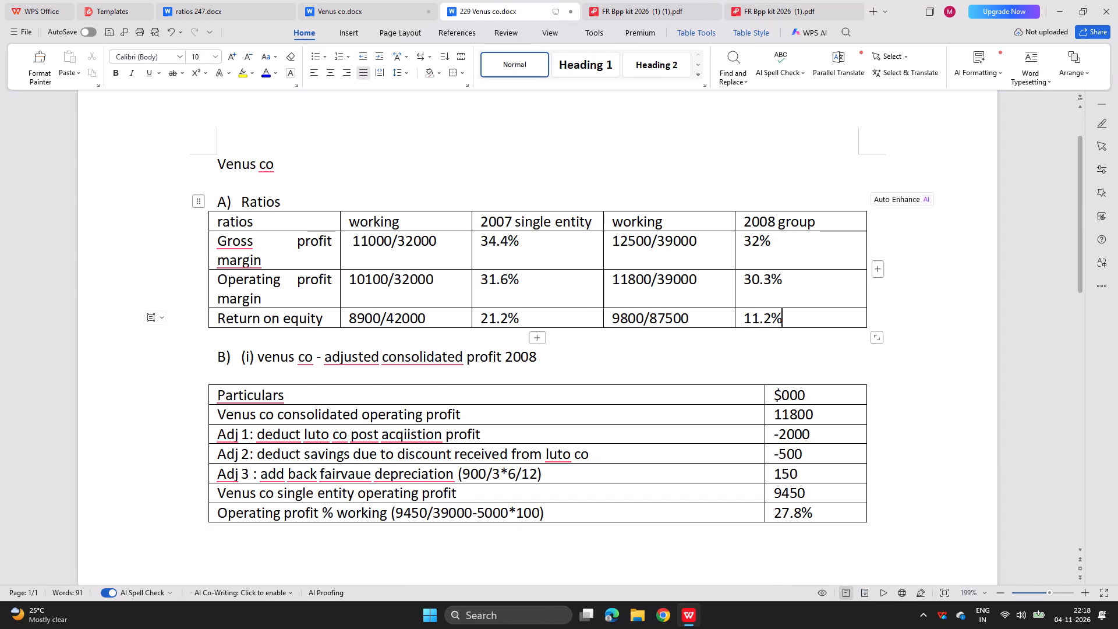
Place the text cursor on the empty line below the part B adjusted consolidated profit table to continue the answer.
{"action": "scroll", "coordinate": [483, 278], "scroll_direction": "down", "scroll_amount": 1}
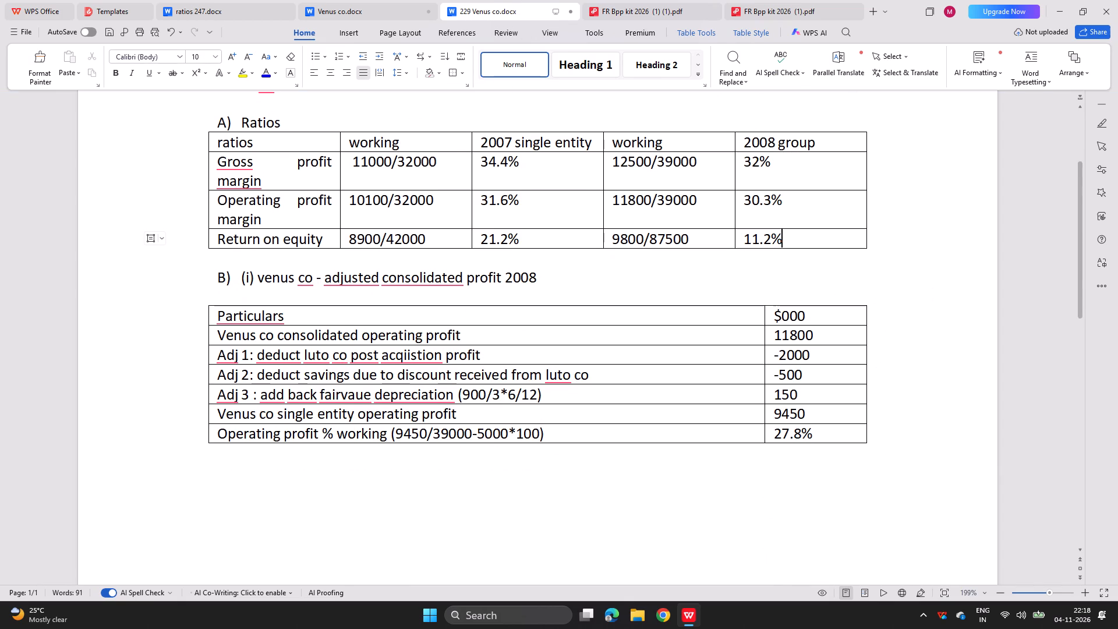
{"action": "left_click", "coordinate": [951, 433]}
{"action": "left_click", "coordinate": [221, 459]}
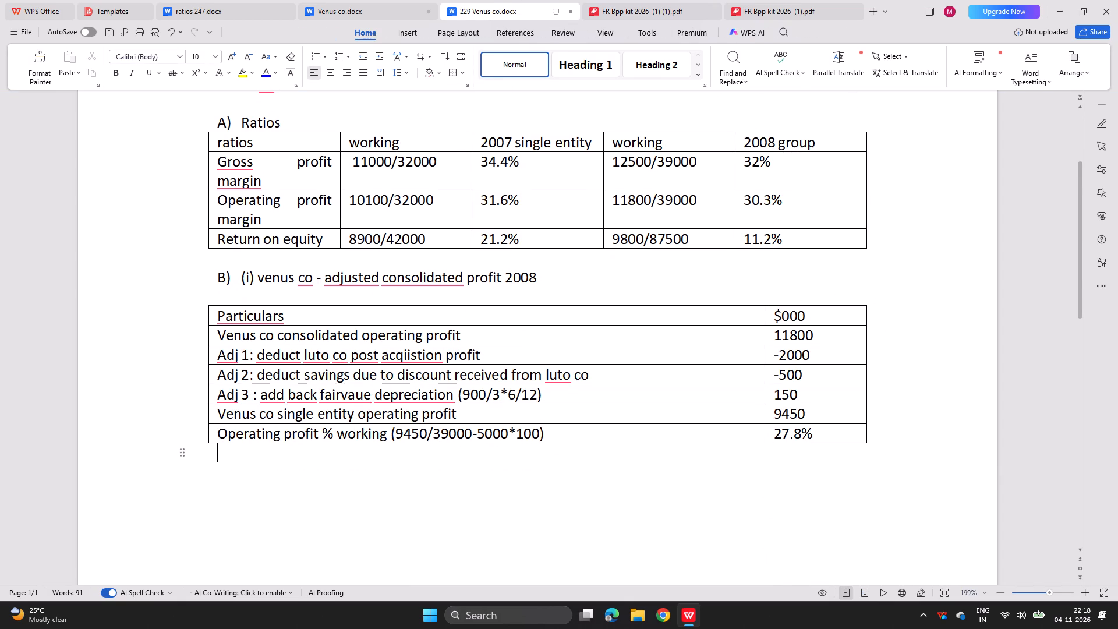
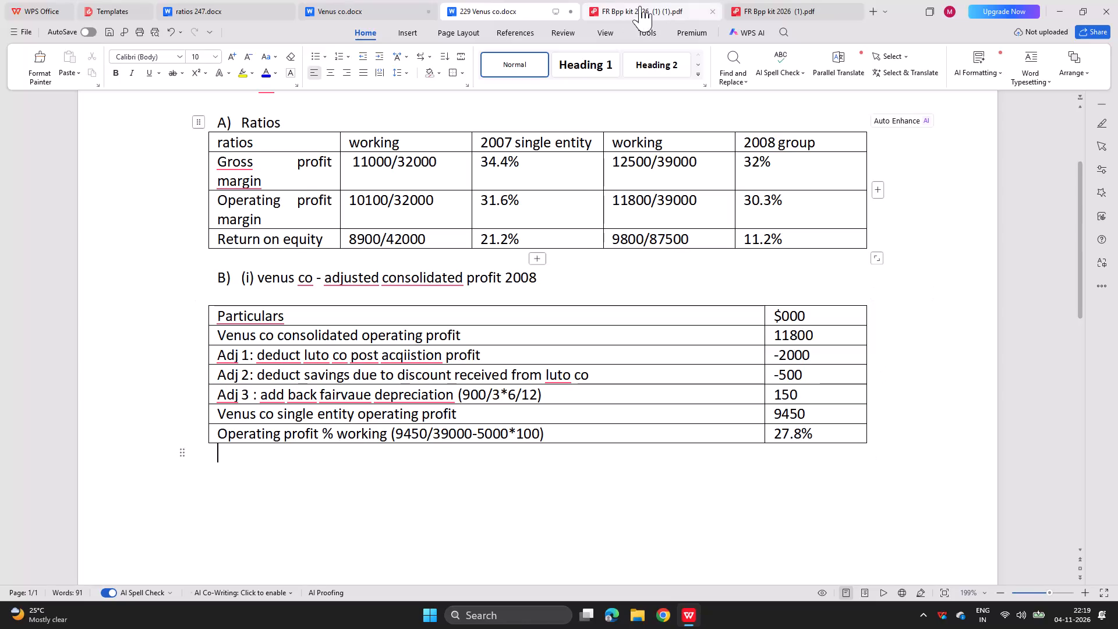
Read the Venus Co notes and the requirements for parts (b)(ii) and (c) in the BPP kit.
{"action": "left_click", "coordinate": [651, 0]}
{"action": "left_click", "coordinate": [802, 1]}
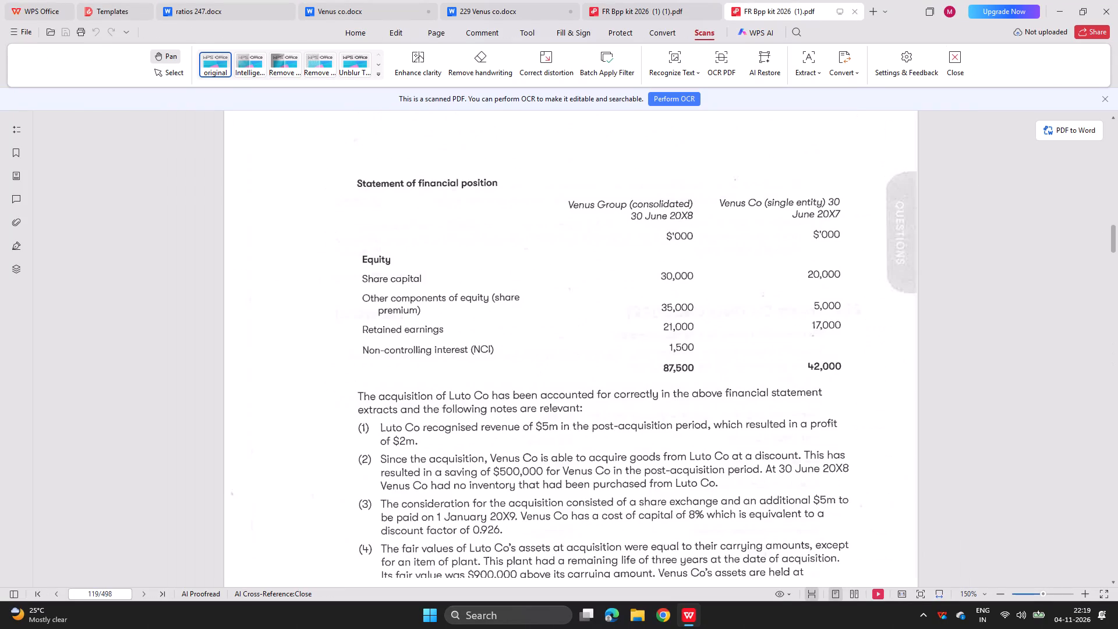
{"action": "scroll", "coordinate": [564, 243], "scroll_direction": "down", "scroll_amount": 1}
{"action": "scroll", "coordinate": [487, 356], "scroll_direction": "down", "scroll_amount": 1}
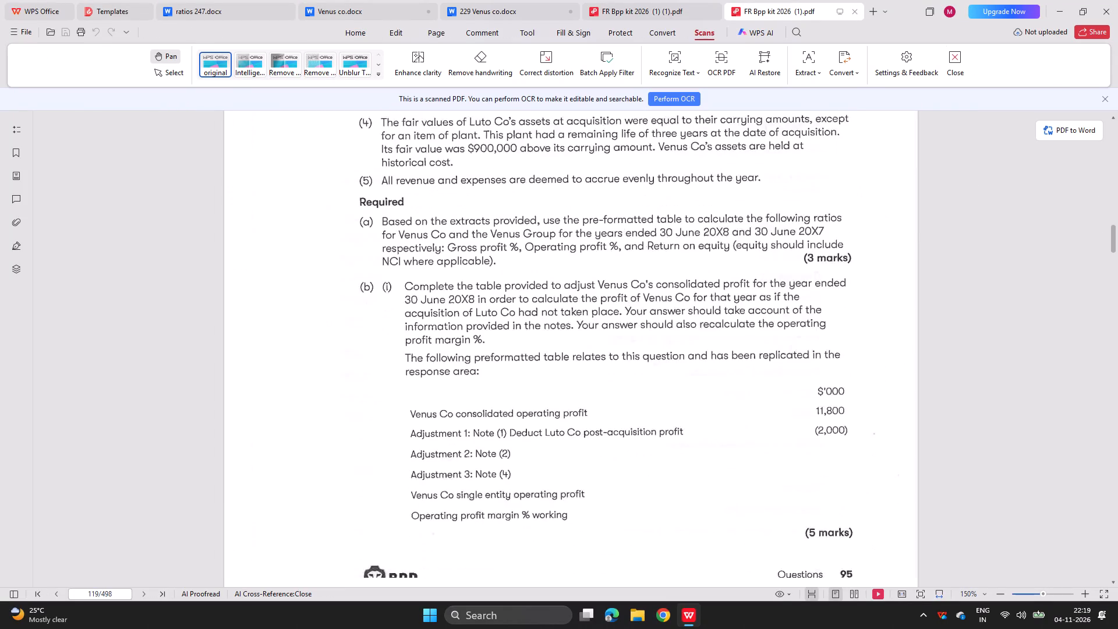
{"action": "scroll", "coordinate": [487, 356], "scroll_direction": "down", "scroll_amount": 2}
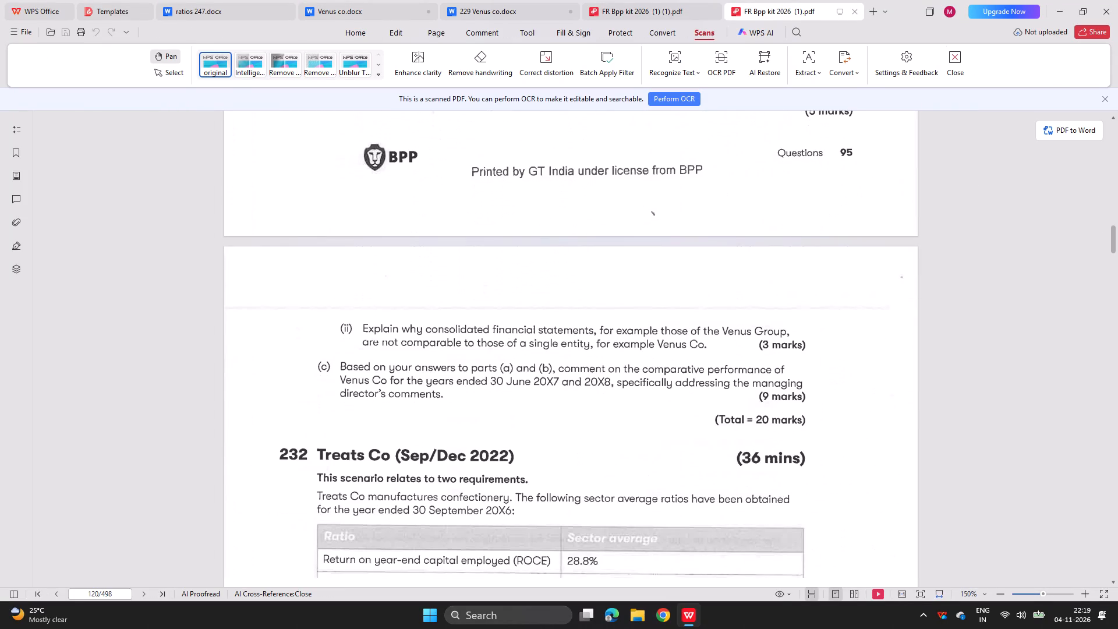
{"action": "left_click_drag", "start_coordinate": [341, 316], "coordinate": [450, 320]}
{"action": "scroll", "coordinate": [450, 320], "scroll_direction": "up", "scroll_amount": 1}
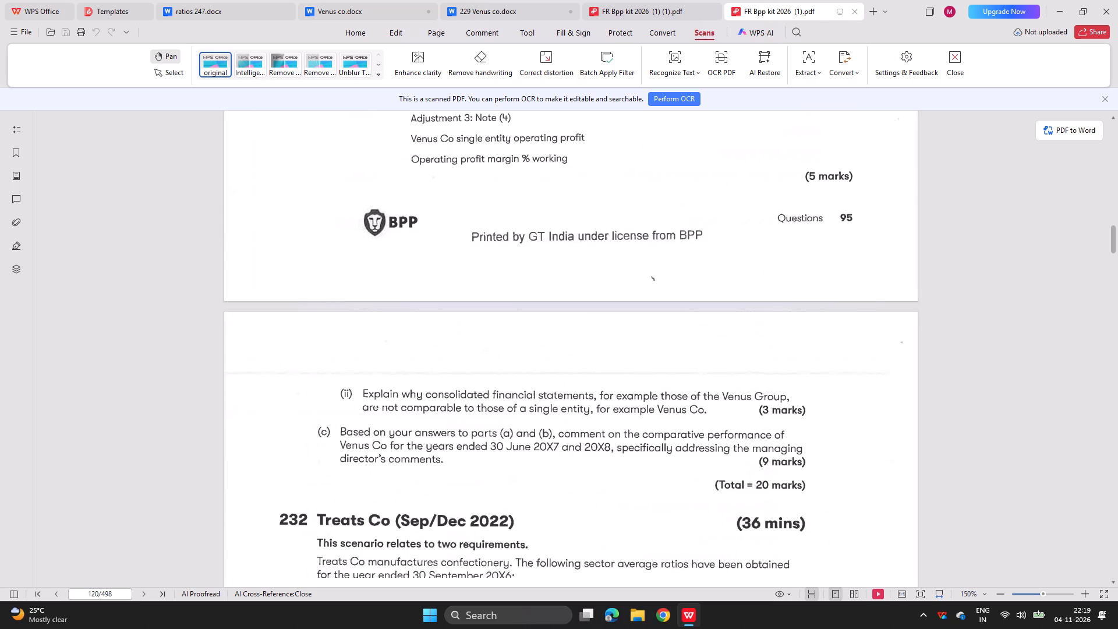
{"action": "scroll", "coordinate": [450, 320], "scroll_direction": "up", "scroll_amount": 1}
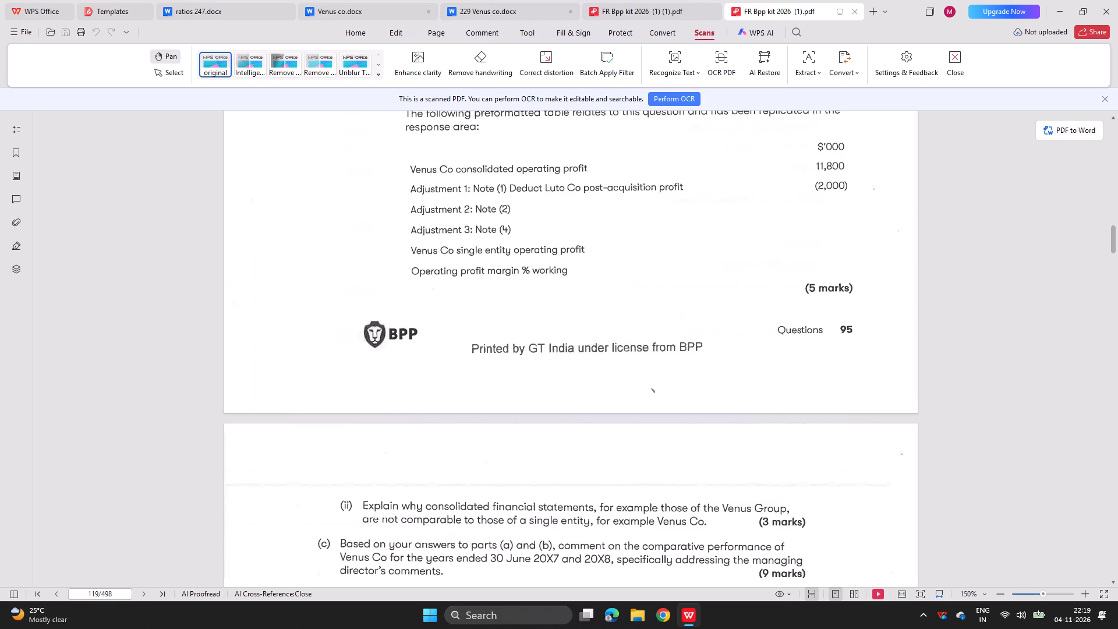
Review the earlier part B(ii) points on consolidated versus single-entity statements in Venus co.docx.
{"action": "left_click", "coordinate": [491, 0]}
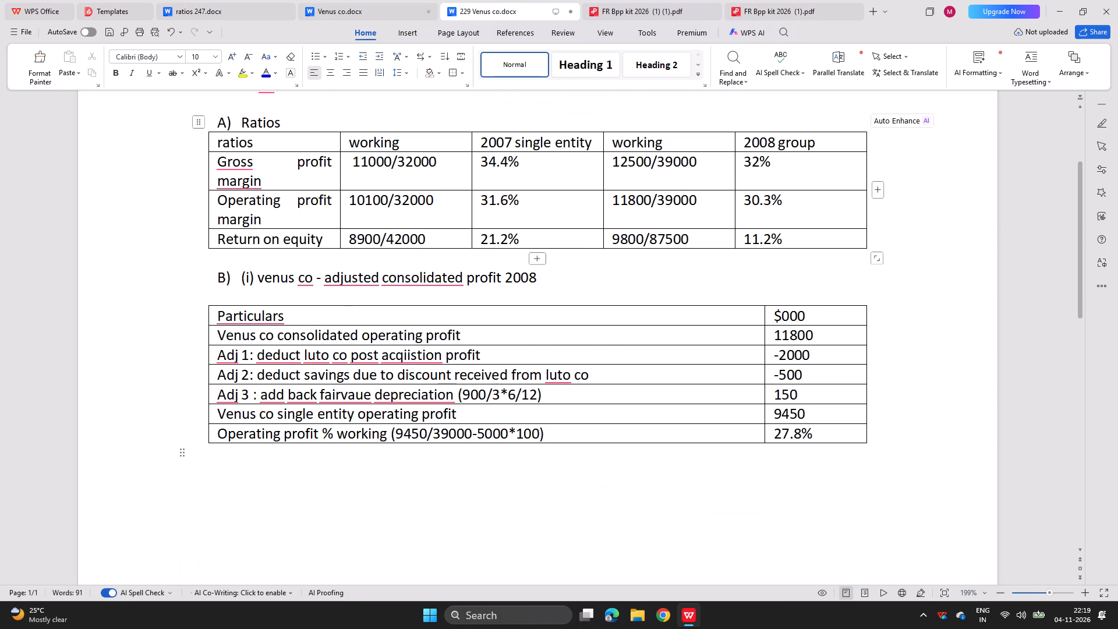
{"action": "scroll", "coordinate": [377, 294], "scroll_direction": "down", "scroll_amount": 1}
{"action": "left_click", "coordinate": [320, 2]}
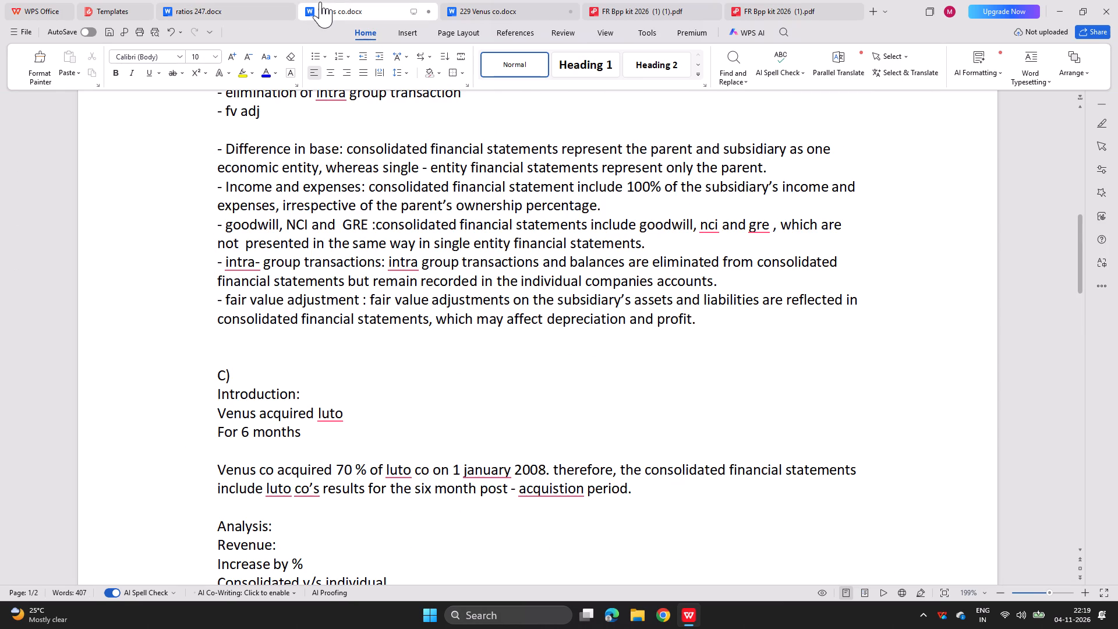
{"action": "scroll", "coordinate": [250, 301], "scroll_direction": "up", "scroll_amount": 1}
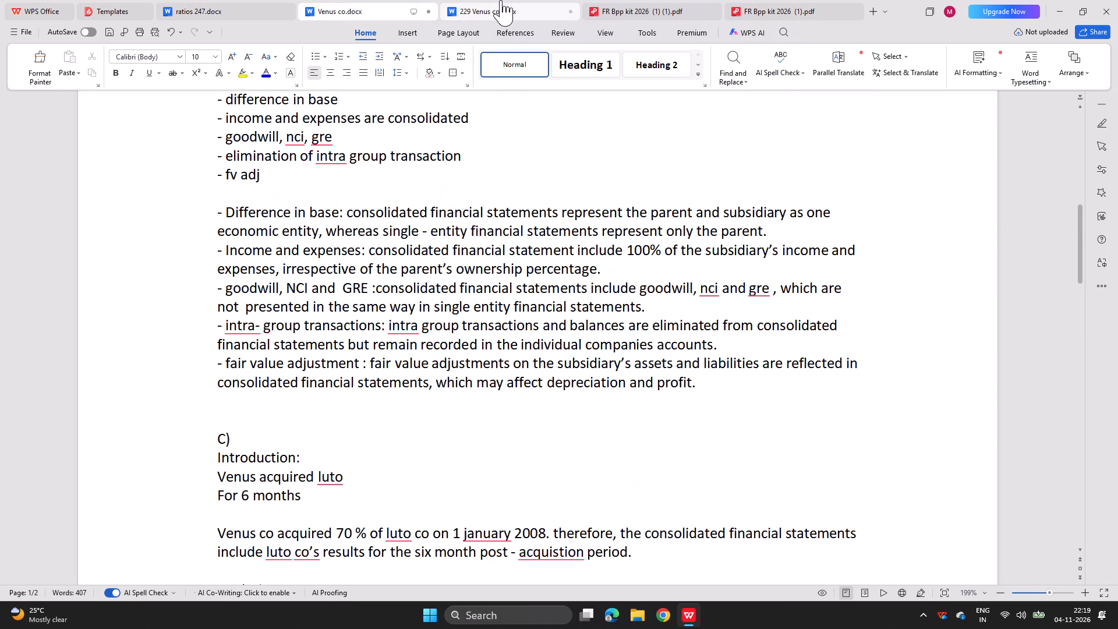
In 229 Venus co.docx, add a lettered list line labelled (ii) below the adjusted consolidated profit table.
{"action": "left_click", "coordinate": [501, 0]}
{"action": "key", "text": "Return"}
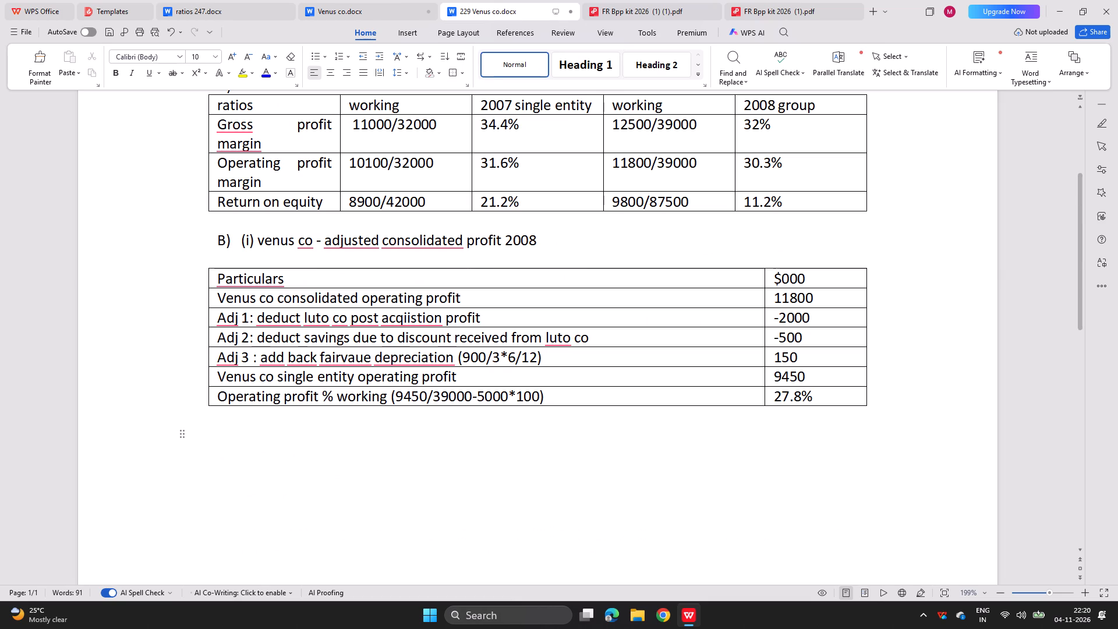
{"action": "type", "text": "b)"}
{"action": "key", "text": "space"}
{"action": "type", "text": "ii)"}
{"action": "key", "text": "BackSpace"}
{"action": "key", "text": "BackSpace"}
{"action": "key", "text": "BackSpace"}
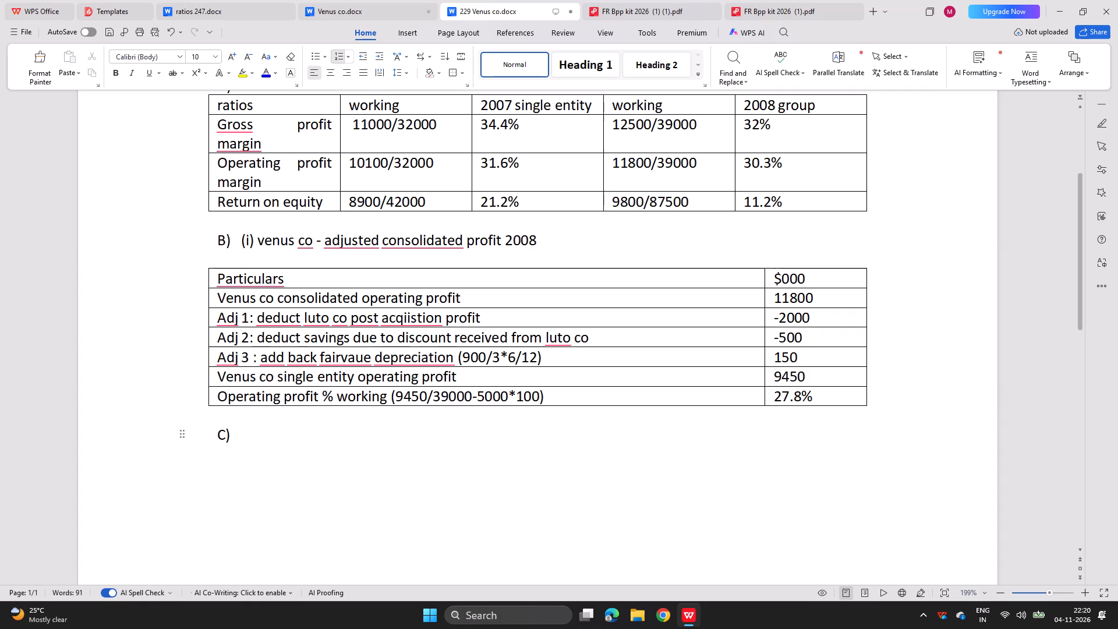
{"action": "type", "text": "ii"}
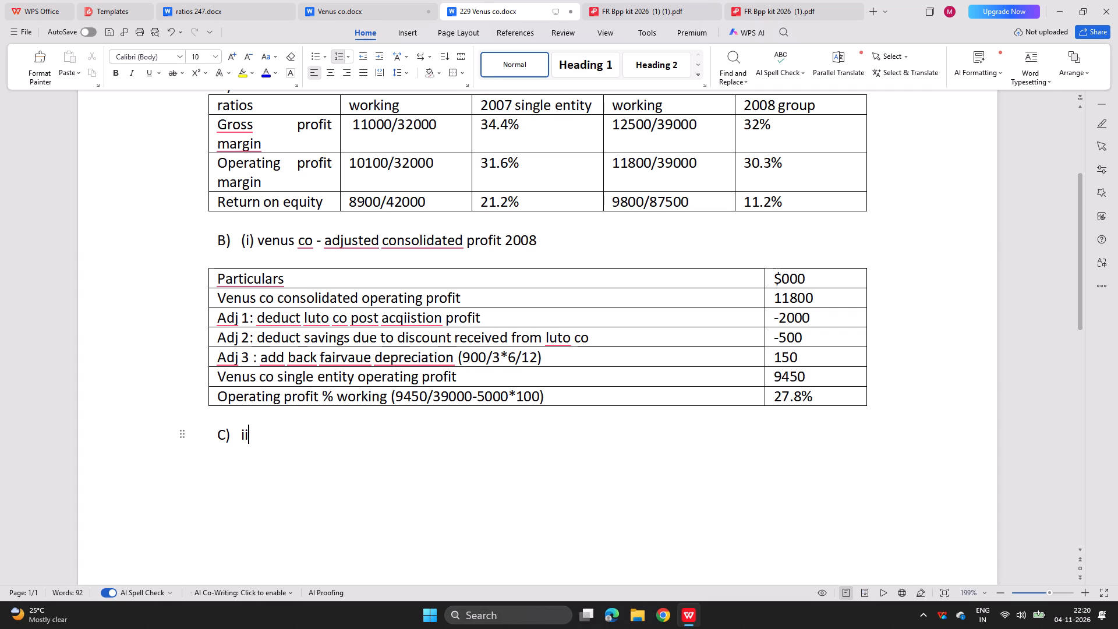
{"action": "key", "text": "0"}
{"action": "key", "text": "BackSpace"}
{"action": "key", "text": "shift+parenright"}
{"action": "key", "text": "Return"}
{"action": "key", "text": "BackSpace"}
{"action": "key", "text": "BackSpace"}
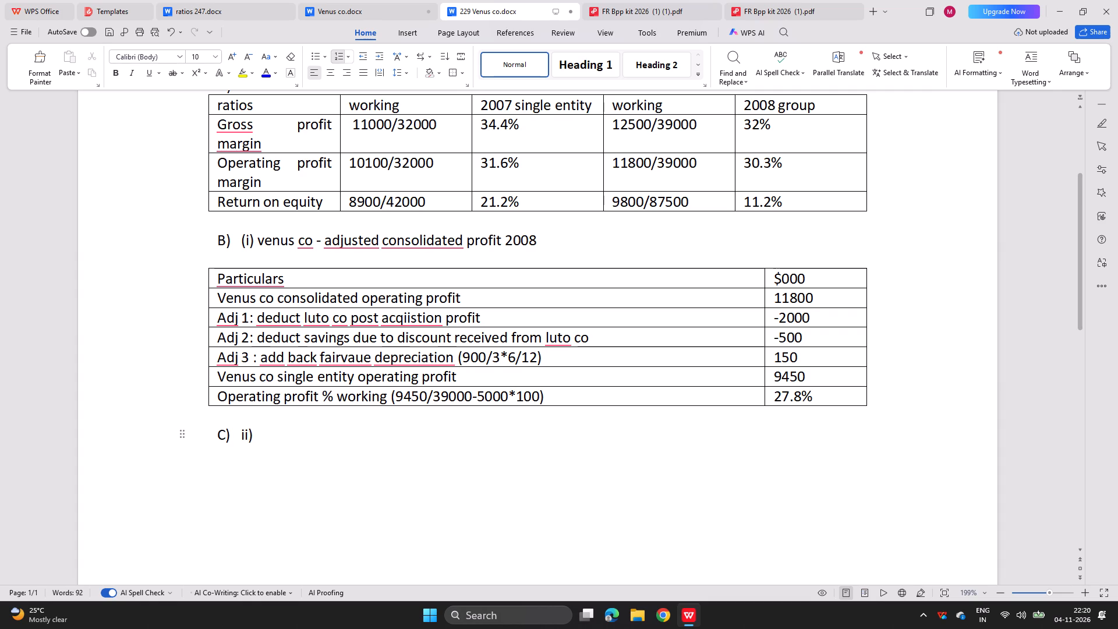
{"action": "left_click", "coordinate": [238, 432]}
{"action": "key", "text": "shift+parenleft"}
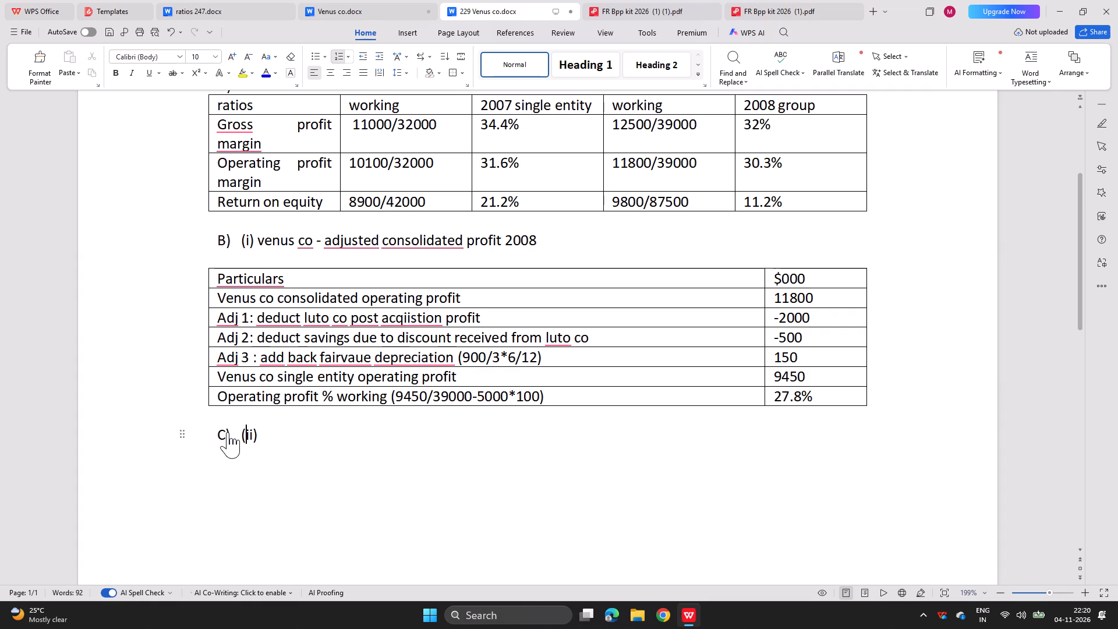
Replace the automatic C) numbering with plain b) so the label reads b)(ii), and start a new line below it.
{"action": "left_click", "coordinate": [226, 432]}
{"action": "key", "text": "BackSpace"}
{"action": "type", "text": "b)"}
{"action": "key", "text": "space"}
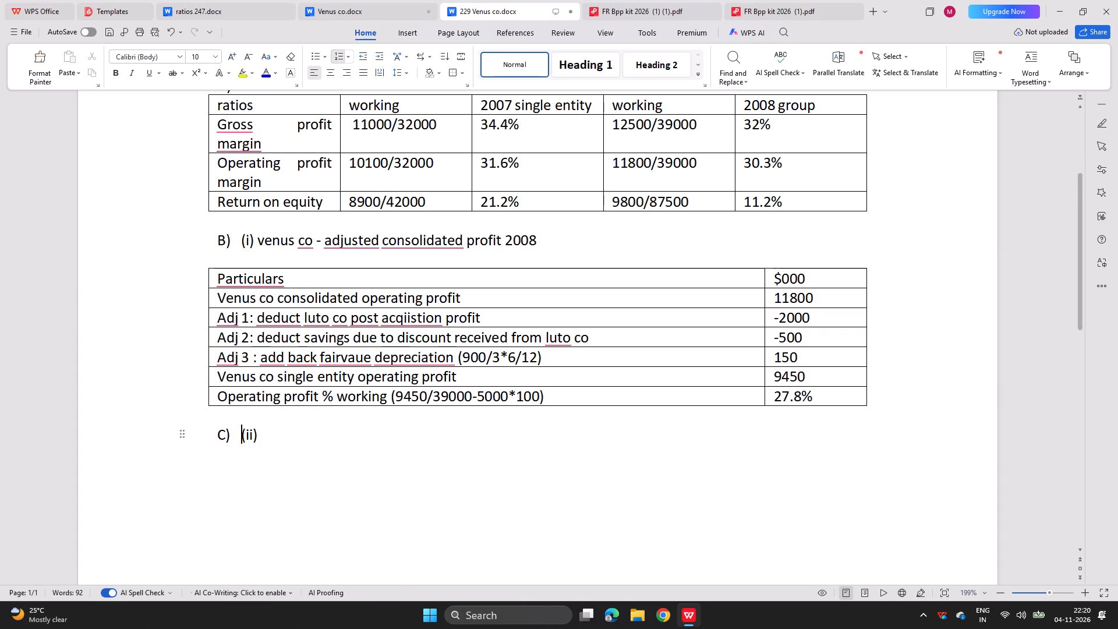
{"action": "key", "text": "BackSpace"}
{"action": "type", "text": "b)"}
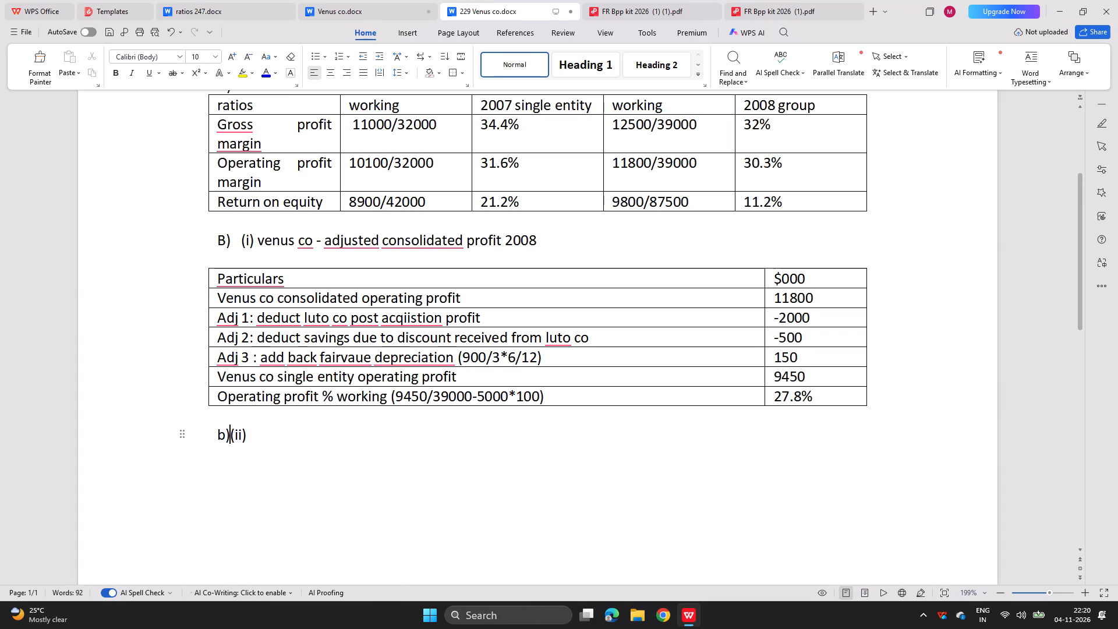
{"action": "left_click", "coordinate": [267, 439]}
{"action": "key", "text": "Return"}
Write the subheading "Different number of entities :" under b)(ii) and start a new line.
{"action": "type", "text": "differebnt b"}
{"action": "key", "text": "BackSpace"}
{"action": "key", "text": "BackSpace"}
{"action": "key", "text": "BackSpace"}
{"action": "key", "text": "BackSpace"}
{"action": "key", "text": "BackSpace"}
{"action": "key", "text": "BackSpace"}
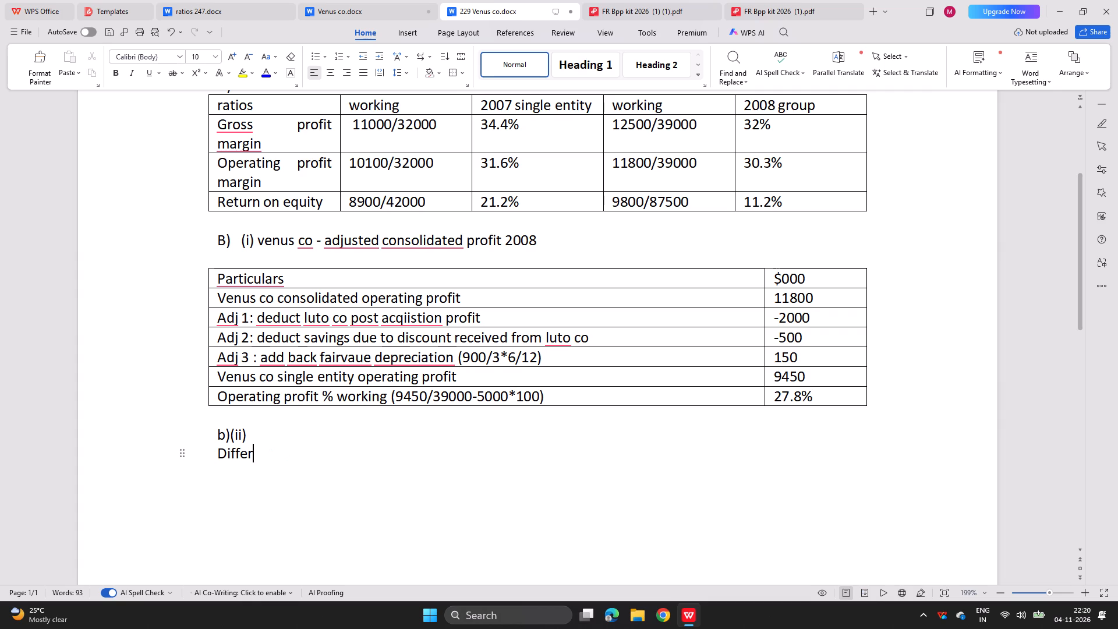
{"action": "type", "text": "ent"}
{"action": "key", "text": "space"}
{"action": "type", "text": "numvb"}
{"action": "key", "text": "BackSpace"}
{"action": "type", "text": "ber"}
{"action": "key", "text": "BackSpace"}
{"action": "key", "text": "BackSpace"}
{"action": "key", "text": "BackSpace"}
{"action": "key", "text": "BackSpace"}
{"action": "type", "text": "ber of entities :"}
{"action": "key", "text": "Return"}
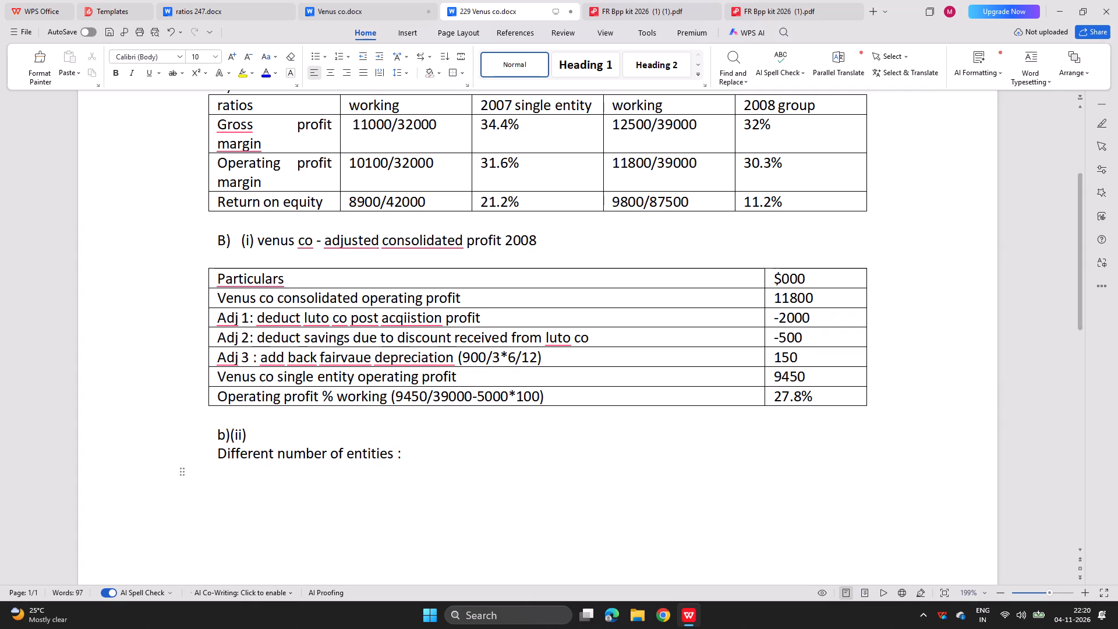
{"action": "key", "text": "BackSpace"}
{"action": "key", "text": "Return"}
Begin the explanation under the subheading with "Consolidated financial statements".
{"action": "type", "text": "conoslidated financlai"}
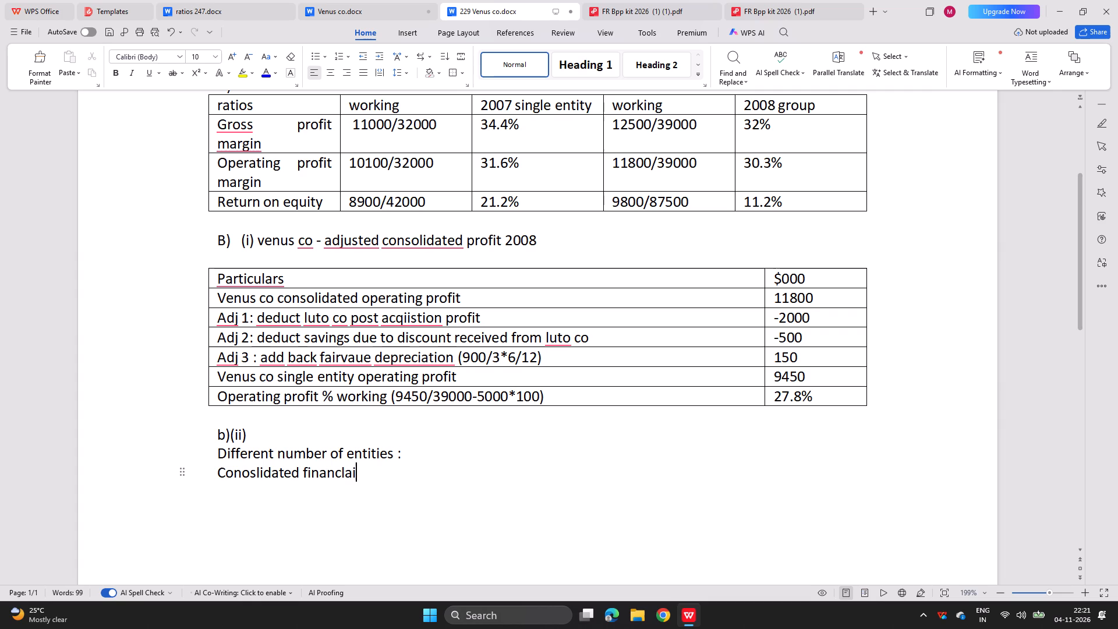
{"action": "key", "text": "BackSpace"}
{"action": "key", "text": "BackSpace"}
{"action": "key", "text": "BackSpace"}
{"action": "type", "text": "ial statment"}
{"action": "key", "text": "space"}
{"action": "key", "text": "BackSpace"}
{"action": "type", "text": "s"}
{"action": "key", "text": "space"}
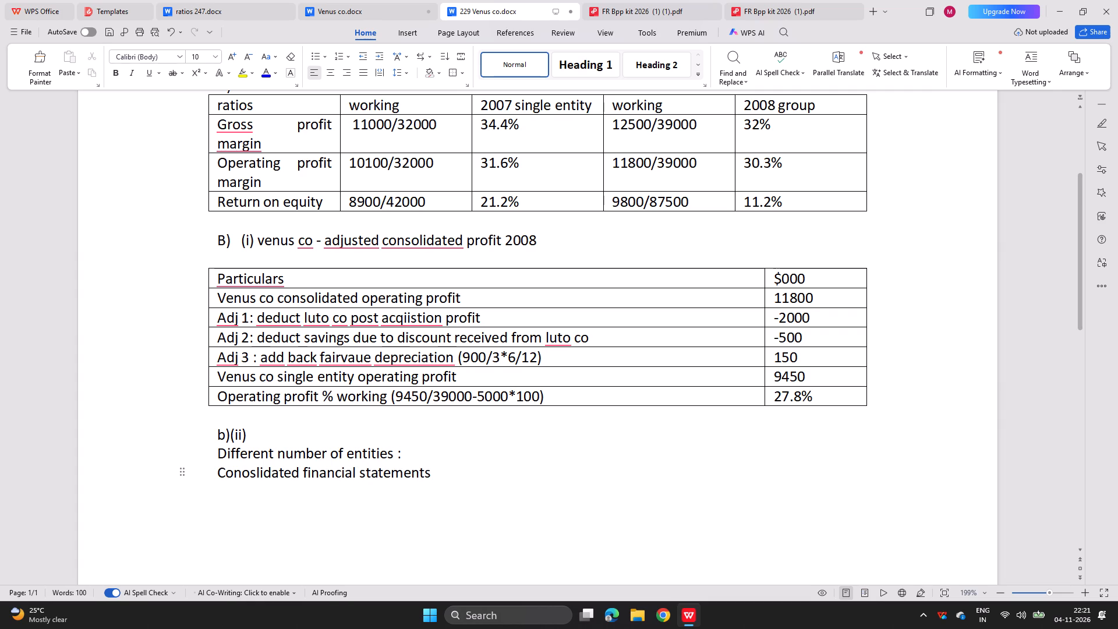
Continue the sentence with "include both the parents and subsidiary".
{"action": "type", "text": "inlcu"}
{"action": "key", "text": "BackSpace"}
{"action": "key", "text": "BackSpace"}
{"action": "key", "text": "BackSpace"}
{"action": "type", "text": "clude only"}
{"action": "key", "text": "space"}
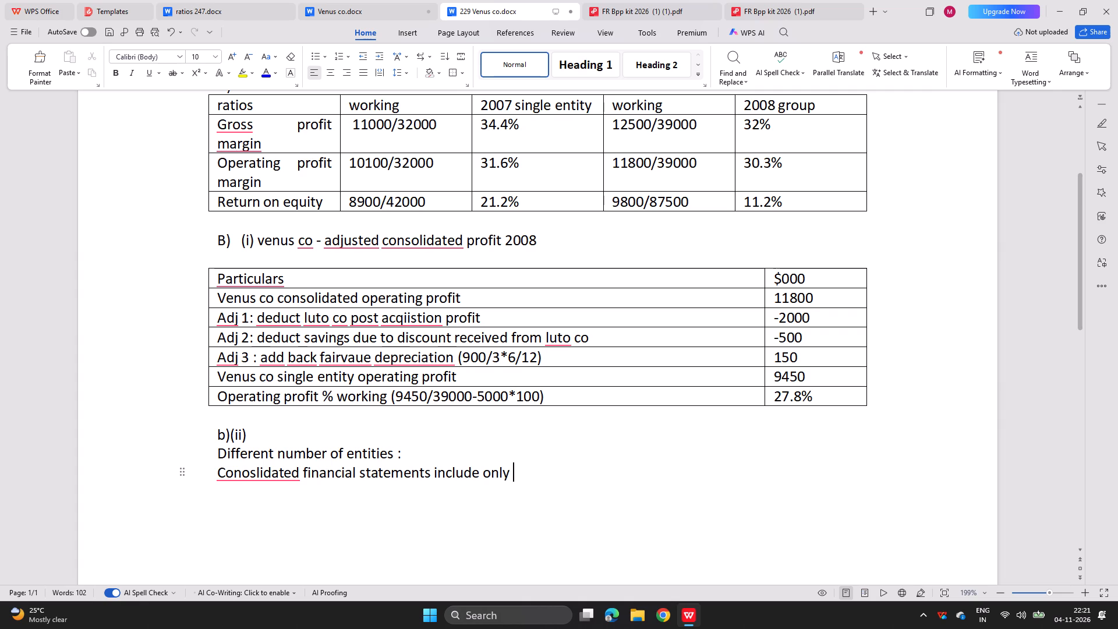
{"action": "key", "text": "BackSpace"}
{"action": "key", "text": "BackSpace"}
{"action": "key", "text": "BackSpace"}
{"action": "key", "text": "BackSpace"}
{"action": "key", "text": "BackSpace"}
{"action": "key", "text": "n"}
{"action": "key", "text": "BackSpace"}
{"action": "type", "text": "both"}
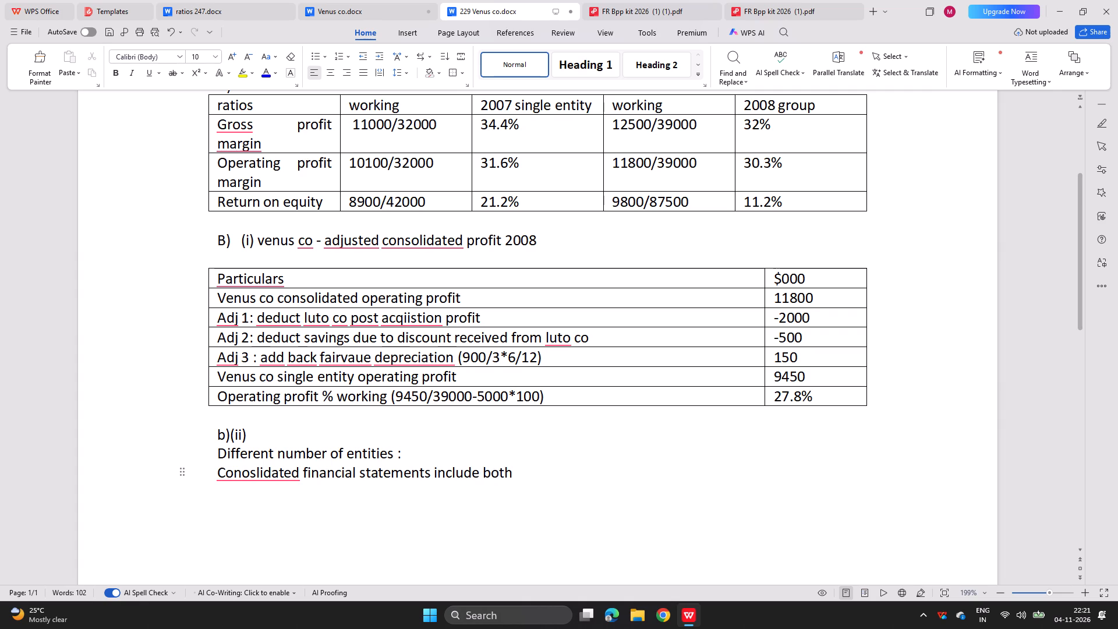
{"action": "key", "text": "space"}
{"action": "type", "text": "the parents"}
{"action": "key", "text": "space"}
{"action": "type", "text": "and subsi"}
{"action": "type", "text": "diary"}
{"action": "key", "text": "space"}
{"action": "key", "text": "BackSpace"}
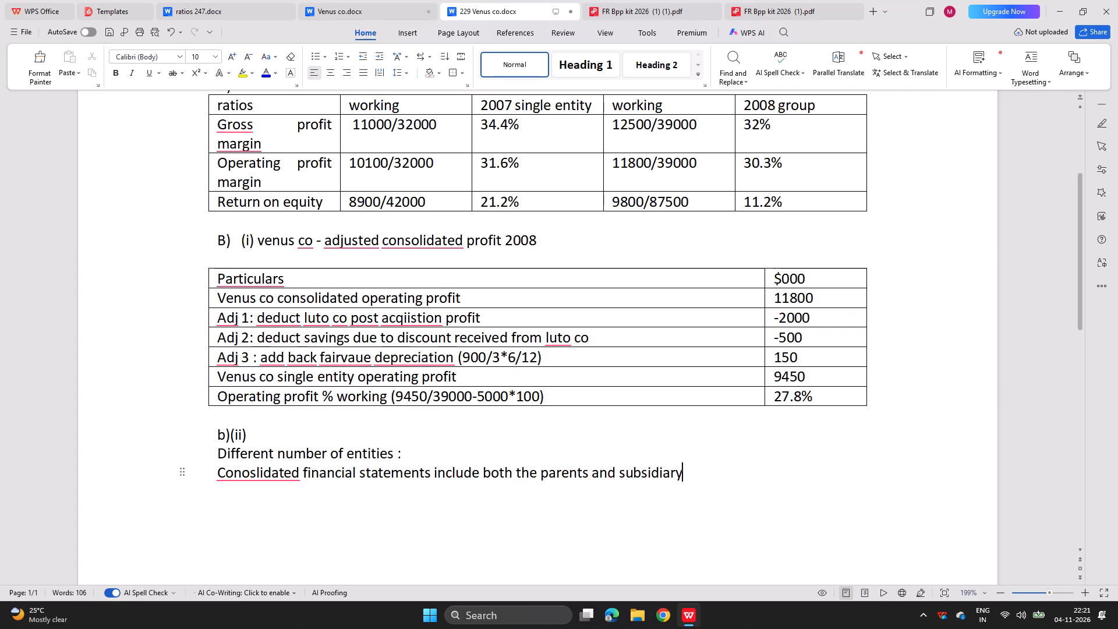
Continue the sentence about consolidated statements with ", whereas single- entity".
{"action": "type", "text": ","}
{"action": "key", "text": "space"}
{"action": "type", "text": "whr"}
{"action": "key", "text": "BackSpace"}
{"action": "type", "text": "ereas"}
{"action": "key", "text": "space"}
{"action": "type", "text": "single- e"}
{"action": "key", "text": "BackSpace"}
{"action": "type", "text": "emoty"}
{"action": "key", "text": "space"}
{"action": "key", "text": "BackSpace"}
{"action": "key", "text": "BackSpace"}
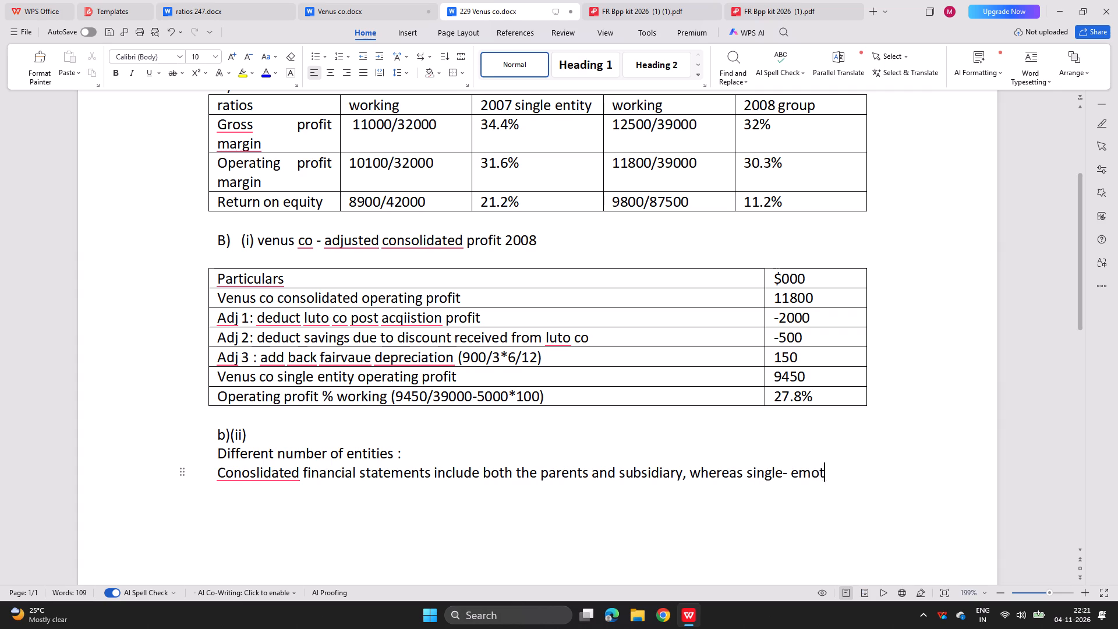
{"action": "key", "text": "BackSpace"}
{"action": "key", "text": "BackSpace"}
{"action": "key", "text": "BackSpace"}
{"action": "type", "text": "ntity"}
{"action": "key", "text": "space"}
Extend the sentence with "statements include only the parent".
{"action": "type", "text": "statenmt"}
{"action": "key", "text": "BackSpace"}
{"action": "key", "text": "BackSpace"}
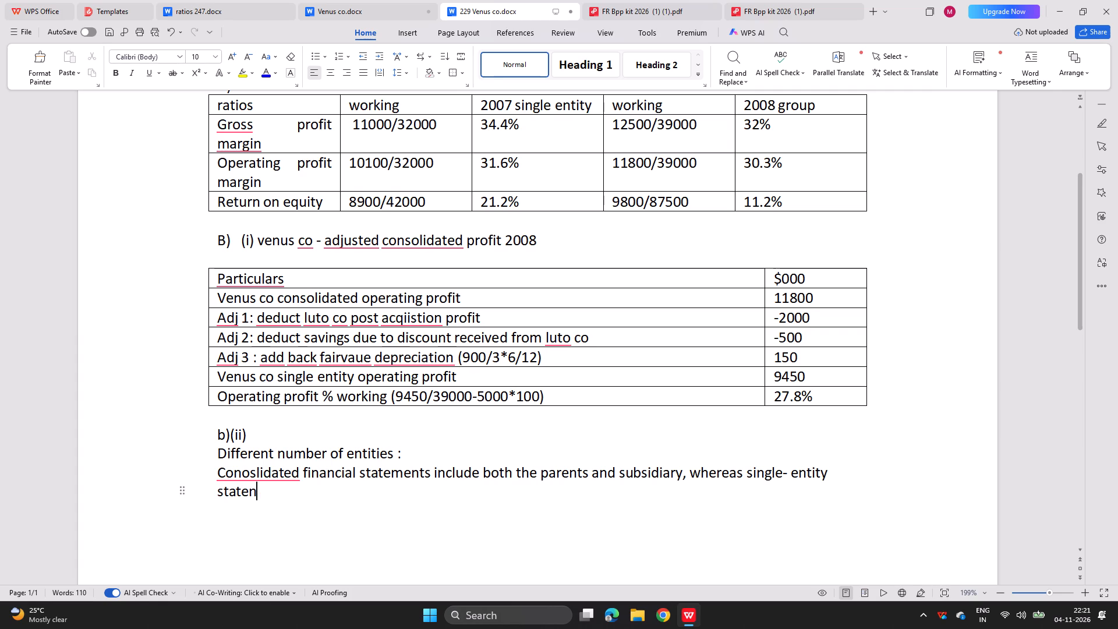
{"action": "key", "text": "BackSpace"}
{"action": "type", "text": "menrt"}
{"action": "key", "text": "BackSpace"}
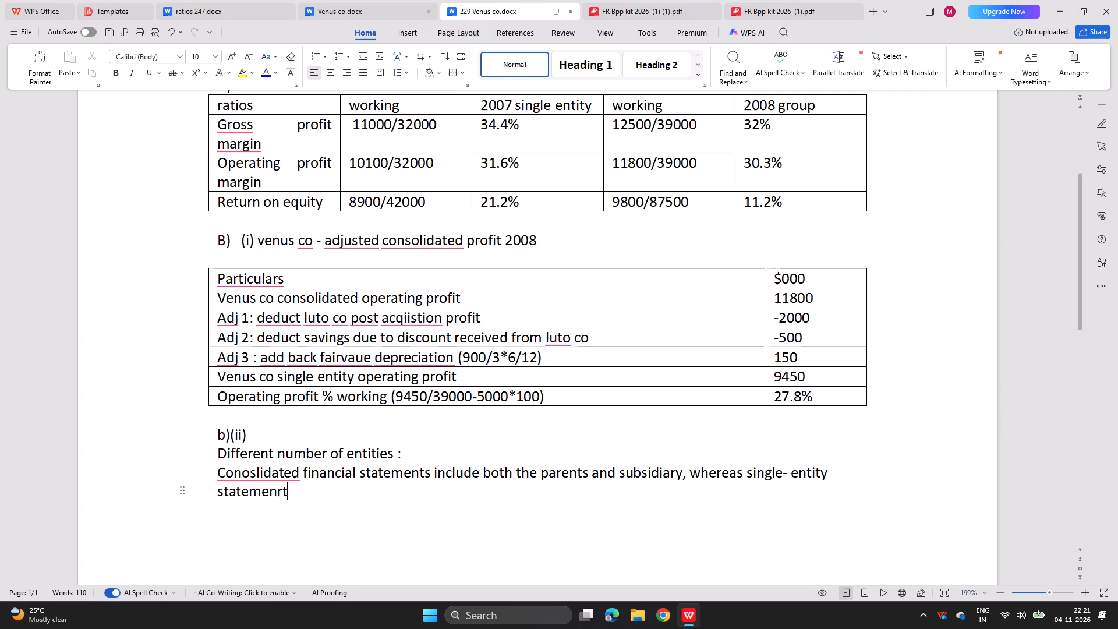
{"action": "key", "text": "BackSpace"}
{"action": "type", "text": "ts include only the parent"}
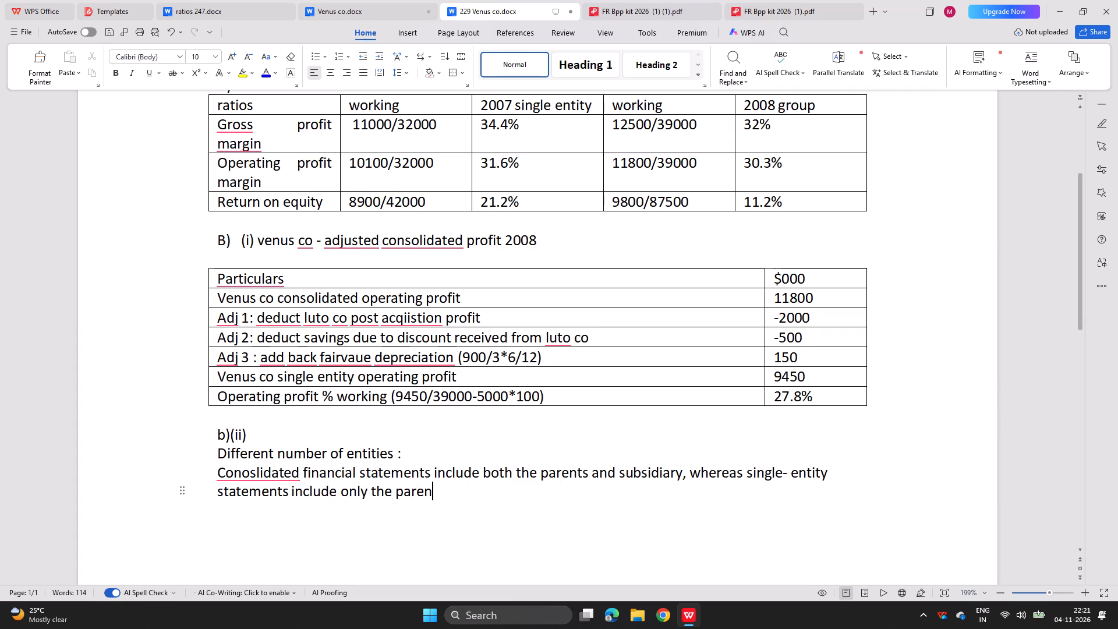
End the sentence with "company." and start a new line below it.
{"action": "key", "text": "space"}
{"action": "type", "text": "coma"}
{"action": "key", "text": "BackSpace"}
{"action": "key", "text": "BackSpace"}
{"action": "type", "text": "mpnay"}
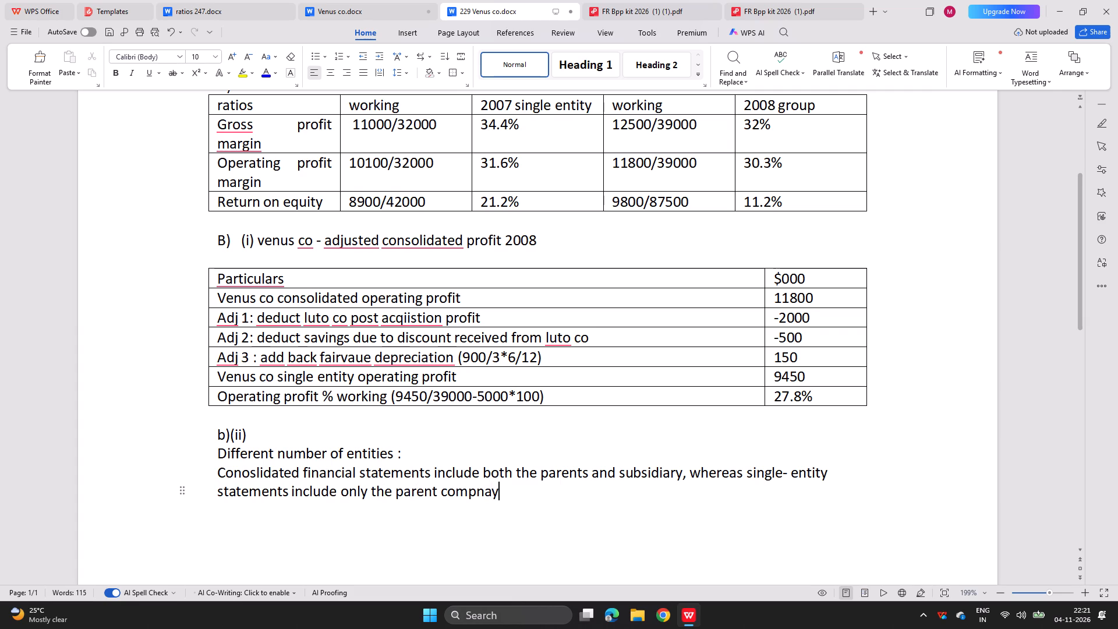
{"action": "key", "text": "space"}
{"action": "key", "text": "period"}
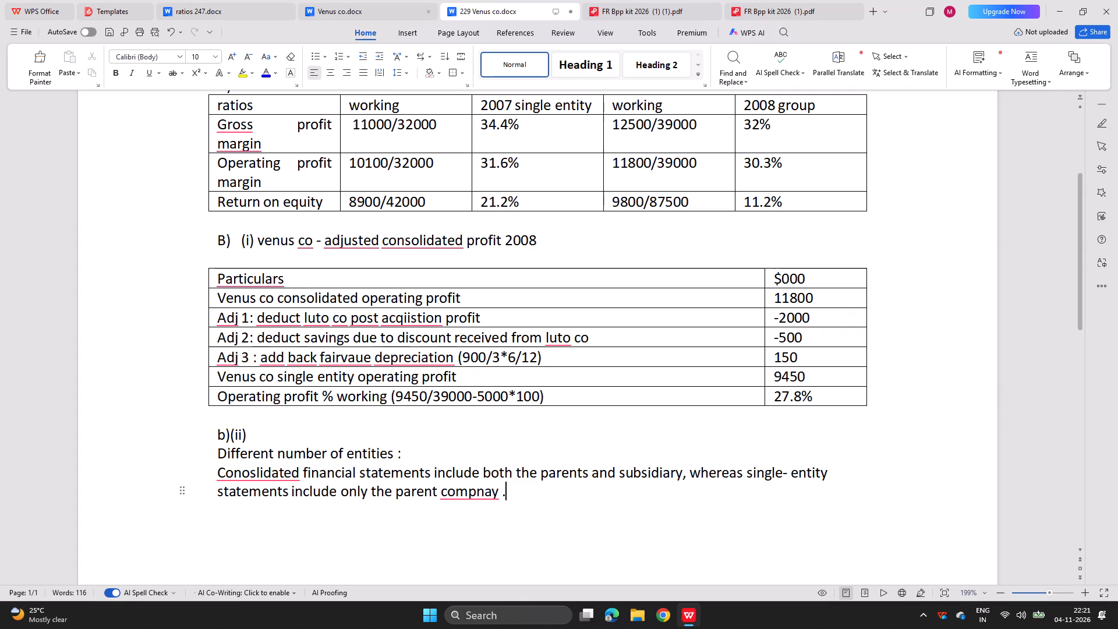
{"action": "key", "text": "BackSpace"}
{"action": "key", "text": "BackSpace"}
{"action": "key", "text": "BackSpace"}
{"action": "key", "text": "BackSpace"}
{"action": "key", "text": "BackSpace"}
{"action": "type", "text": "anu"}
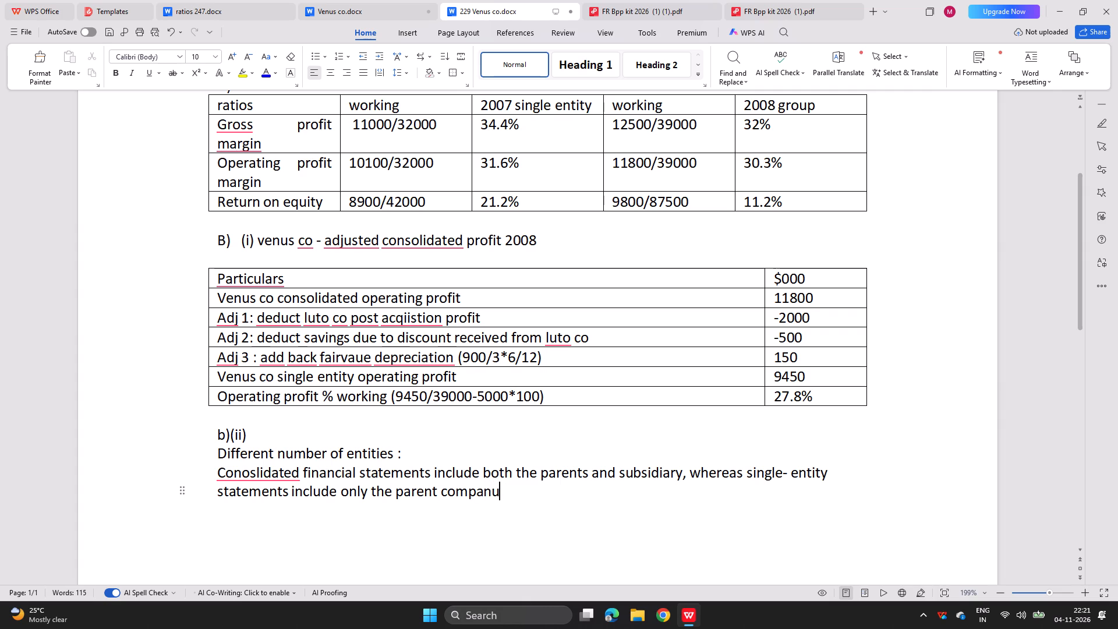
{"action": "key", "text": "BackSpace"}
{"action": "type", "text": "y/"}
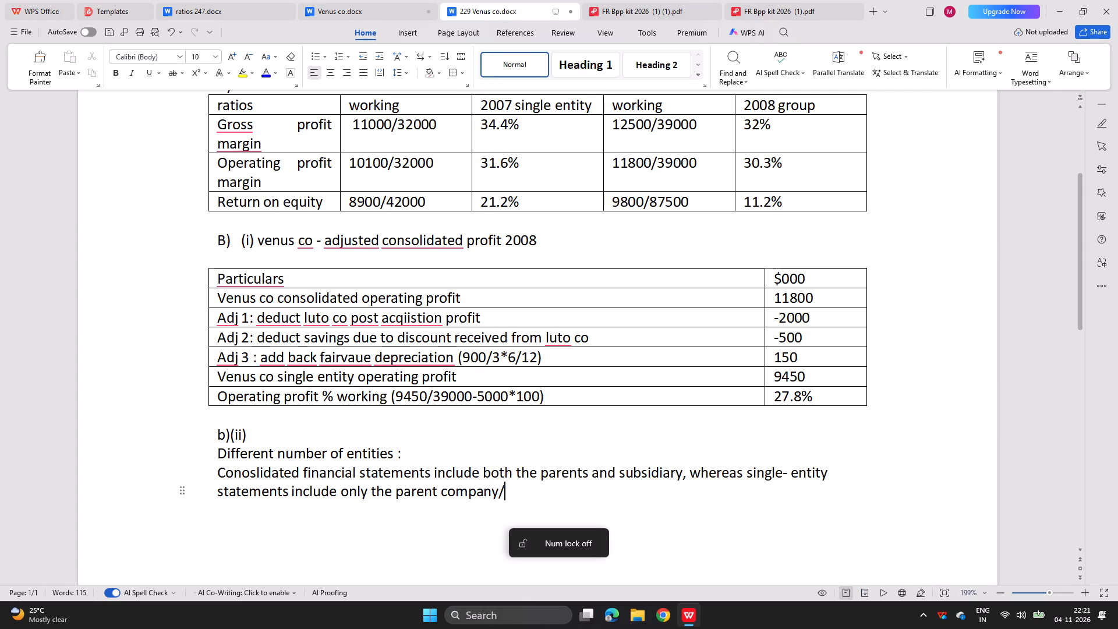
{"action": "key", "text": "BackSpace"}
{"action": "key", "text": "period"}
{"action": "key", "text": "Return"}
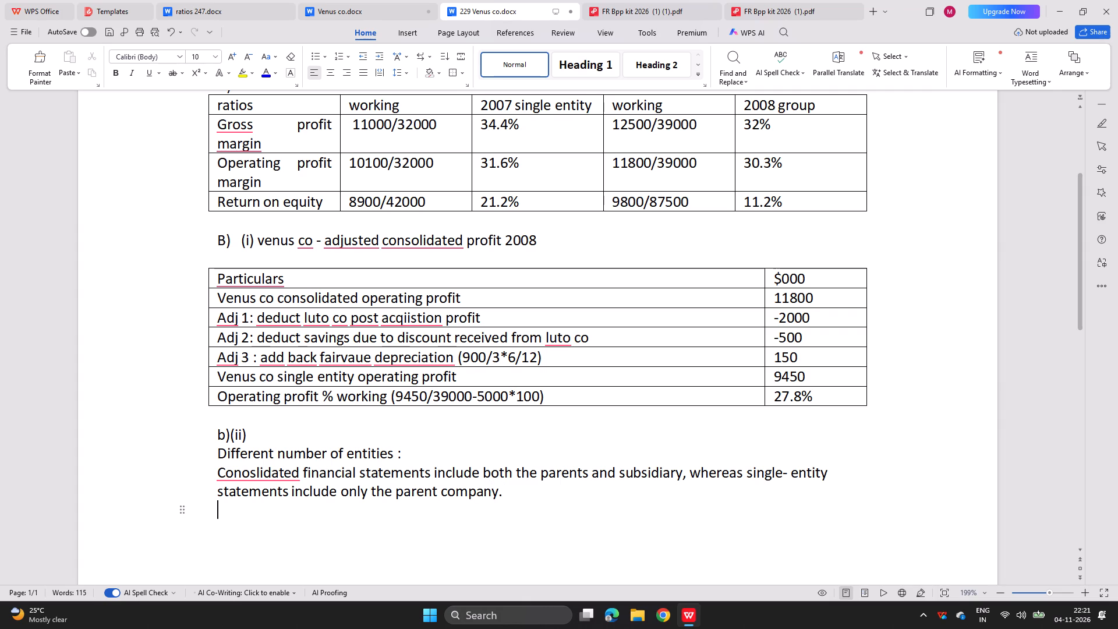
Correct the misspelled first word of the explanation to the suggested spelling "Consolidated".
{"action": "left_click", "coordinate": [263, 470]}
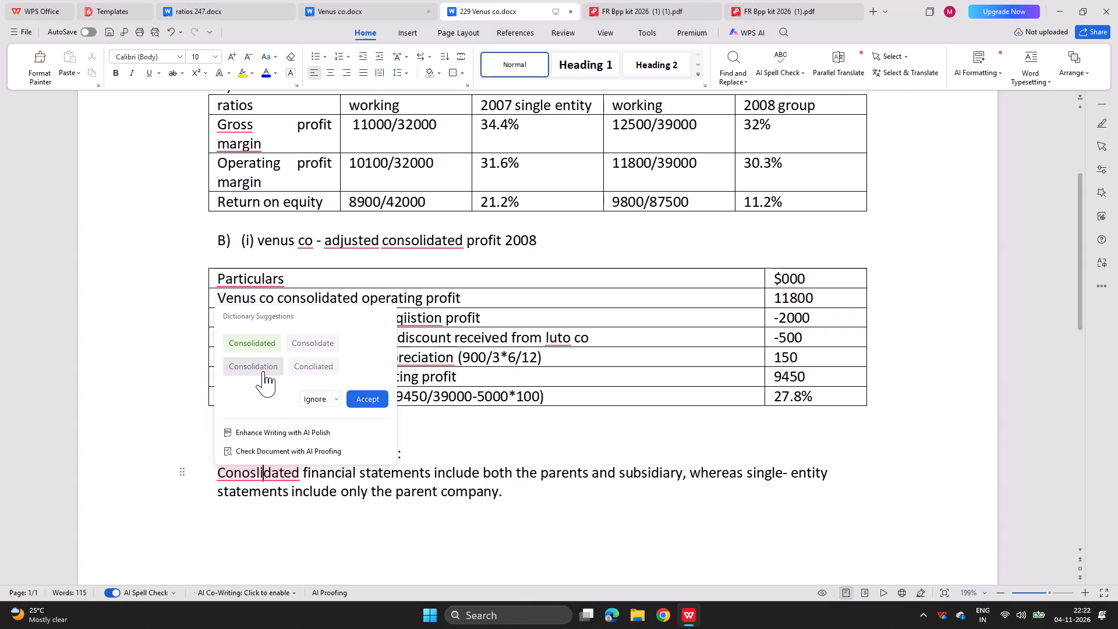
{"action": "left_click_drag", "start_coordinate": [267, 344], "coordinate": [372, 392]}
{"action": "left_click", "coordinate": [372, 392]}
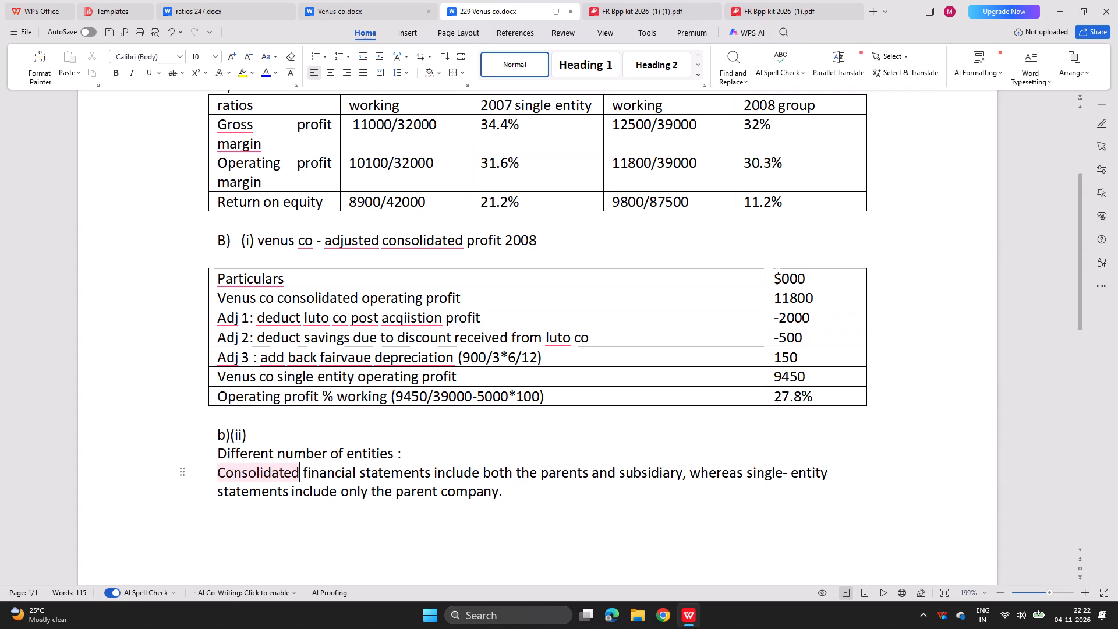
Consult the comparison points in Venus co.docx, and add the subheading "Different revenue and expenses :" with a new line in 229 Venus co.docx.
{"action": "left_click", "coordinate": [259, 511]}
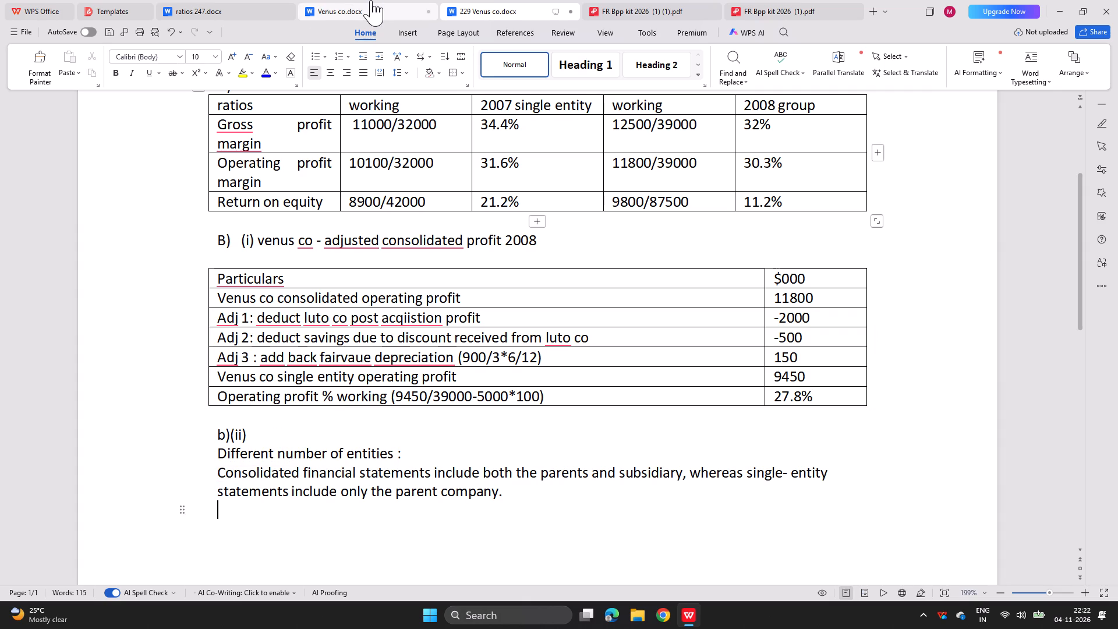
{"action": "left_click", "coordinate": [334, 0]}
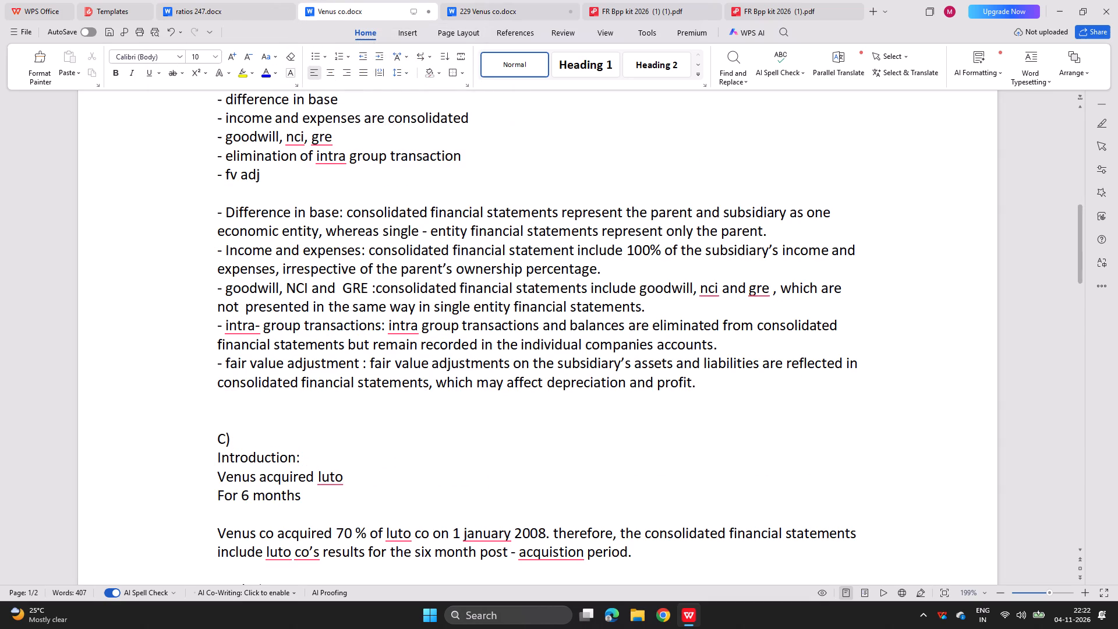
{"action": "left_click", "coordinate": [494, 5]}
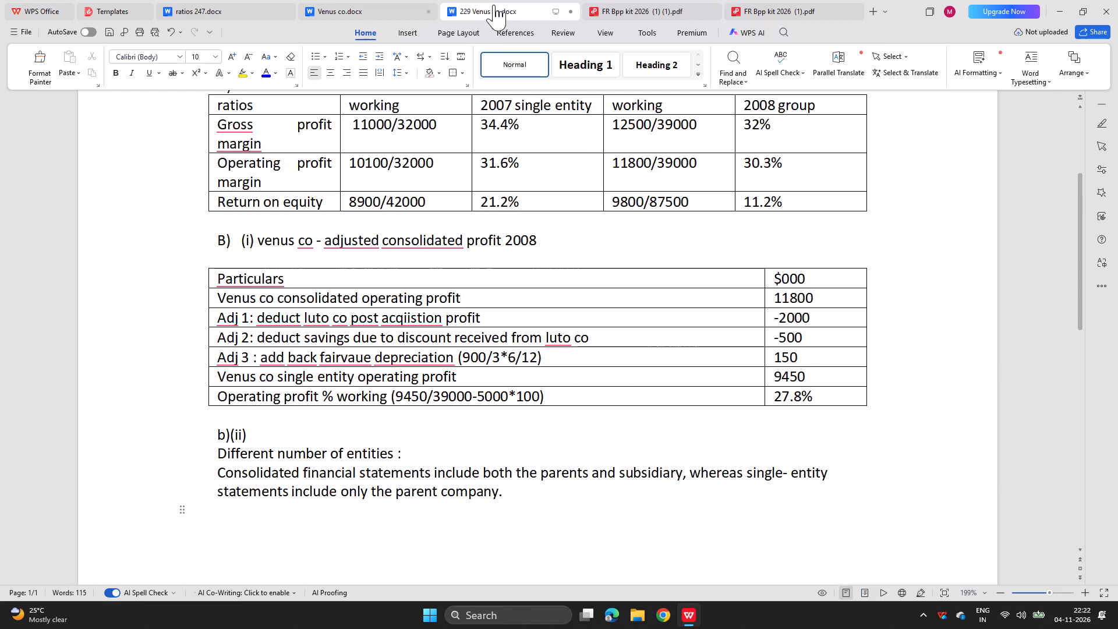
{"action": "scroll", "coordinate": [421, 215], "scroll_direction": "down", "scroll_amount": 1}
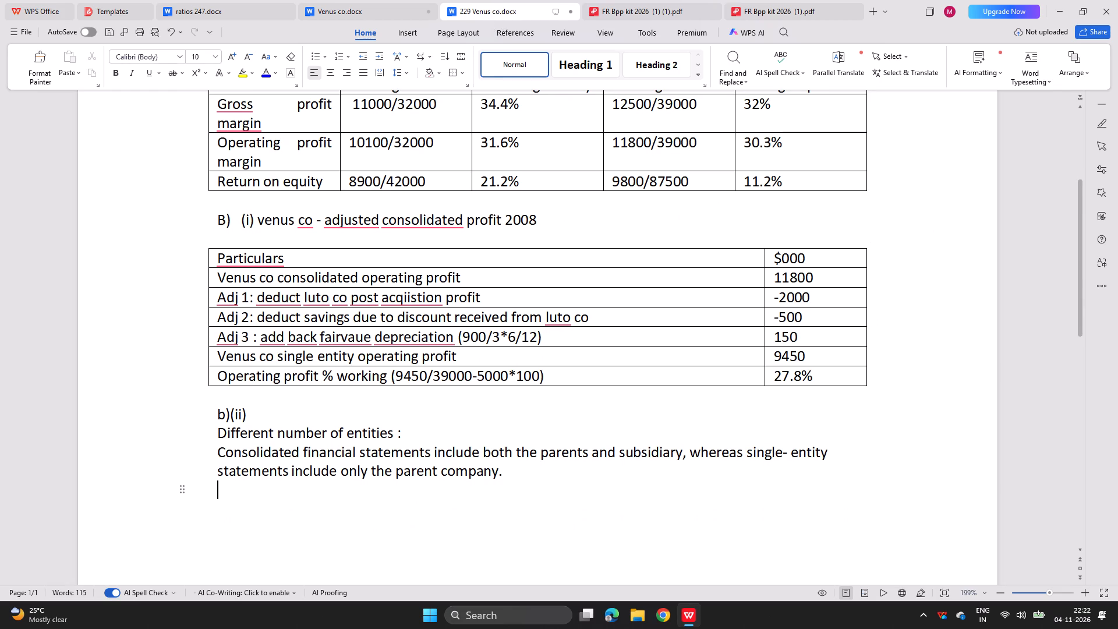
{"action": "left_click", "coordinate": [339, 5]}
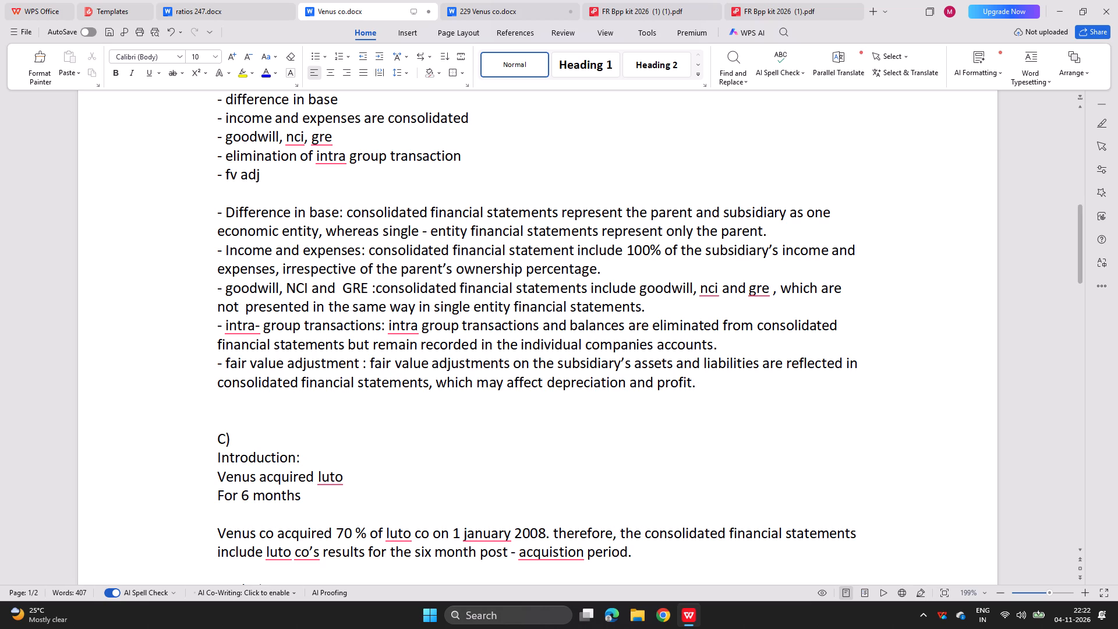
{"action": "left_click", "coordinate": [515, 0]}
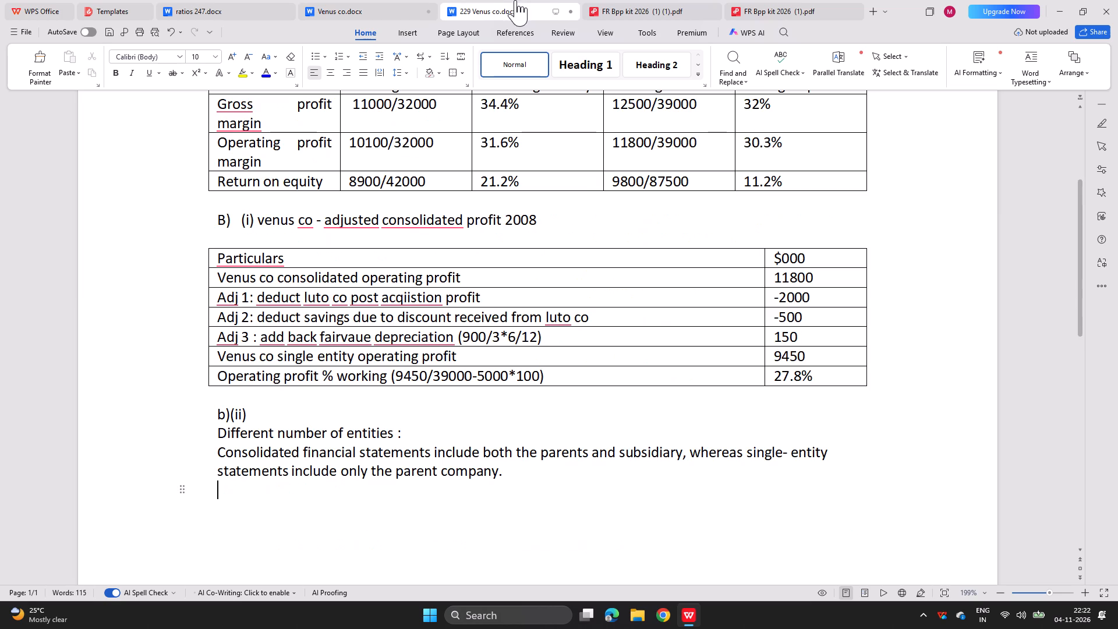
{"action": "scroll", "coordinate": [394, 377], "scroll_direction": "down", "scroll_amount": 1}
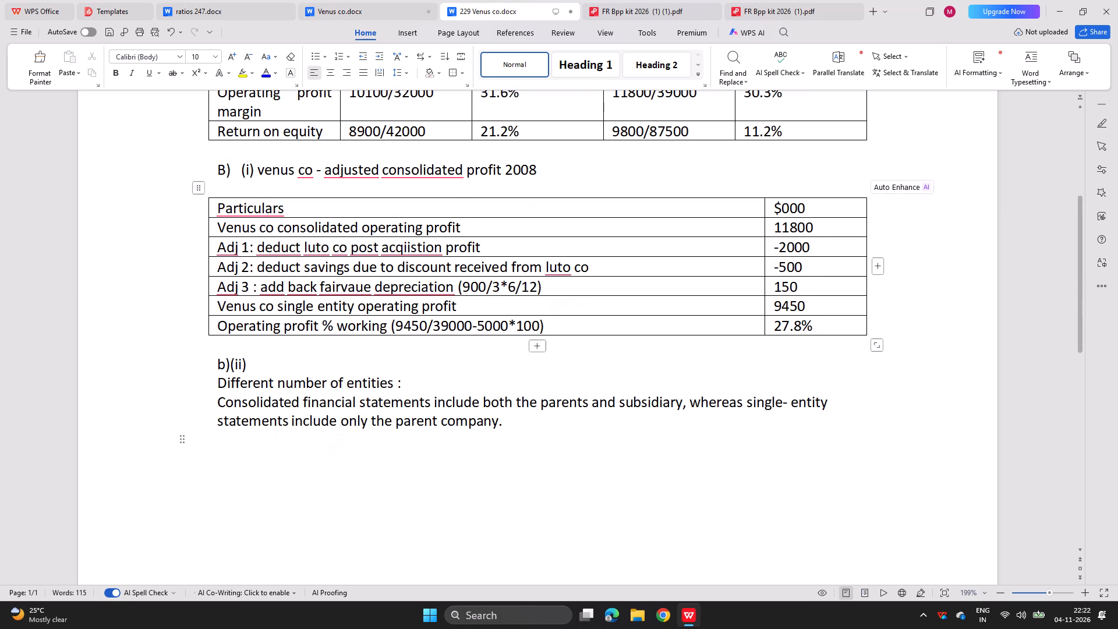
{"action": "type", "text": "different t"}
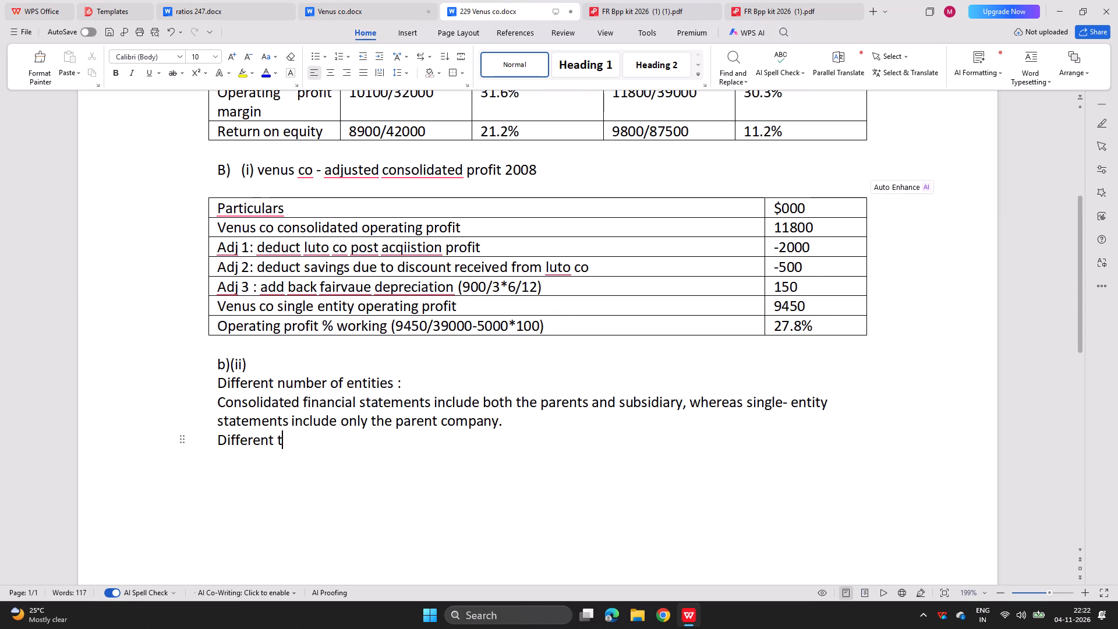
{"action": "key", "text": "BackSpace"}
{"action": "type", "text": "revenue"}
{"action": "key", "text": "space"}
{"action": "type", "text": "and expenses :"}
{"action": "key", "text": "Return"}
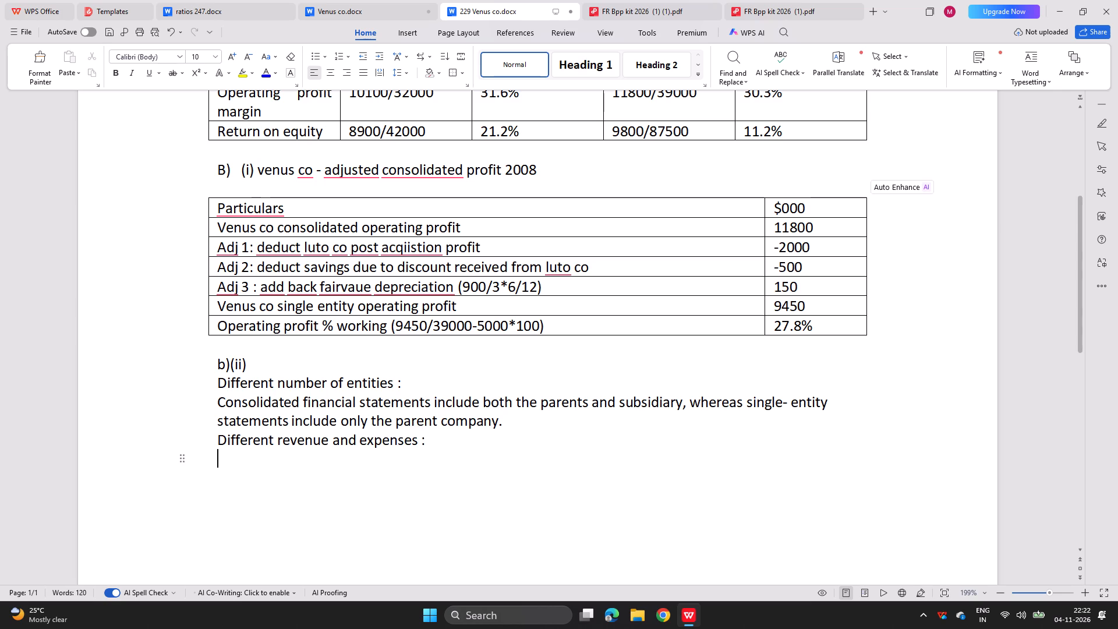
Begin the explanation under the revenue and expenses subheading with "Group statements include".
{"action": "type", "text": "gorup"}
{"action": "key", "text": "space"}
{"action": "key", "text": "BackSpace"}
{"action": "key", "text": "BackSpace"}
{"action": "key", "text": "BackSpace"}
{"action": "key", "text": "BackSpace"}
{"action": "key", "text": "BackSpace"}
{"action": "type", "text": "roup statemtns"}
{"action": "key", "text": "space"}
{"action": "key", "text": "BackSpace"}
{"action": "key", "text": "BackSpace"}
{"action": "key", "text": "BackSpace"}
{"action": "key", "text": "BackSpace"}
{"action": "key", "text": "BackSpace"}
{"action": "key", "text": "e"}
{"action": "key", "text": "BackSpace"}
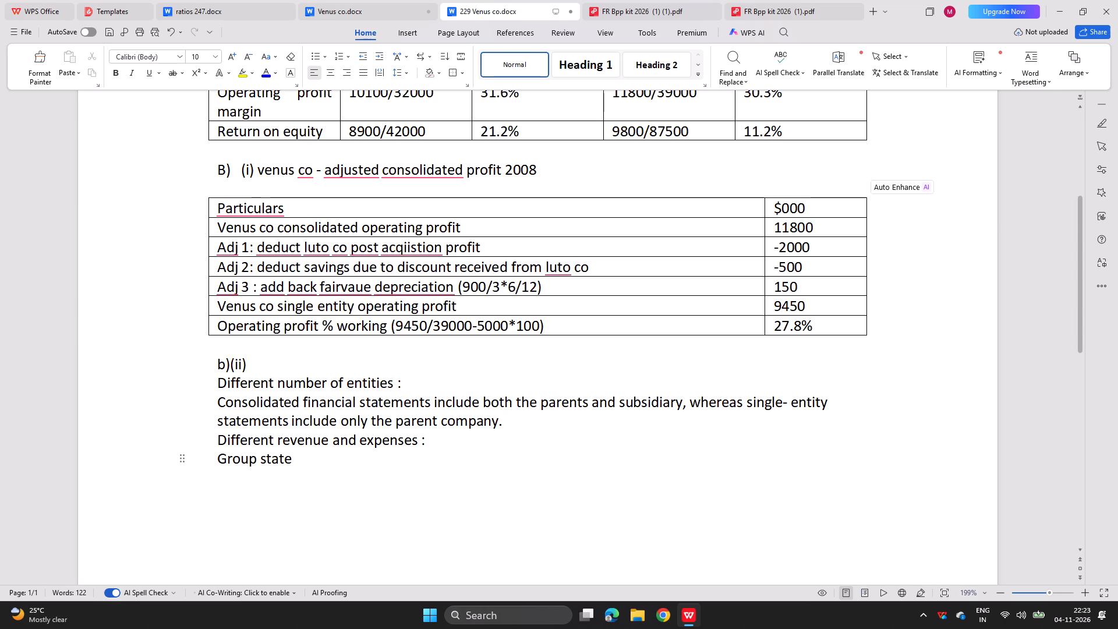
{"action": "type", "text": "ments"}
{"action": "key", "text": "space"}
{"action": "type", "text": "incl"}
{"action": "type", "text": "ude"}
{"action": "key", "text": "space"}
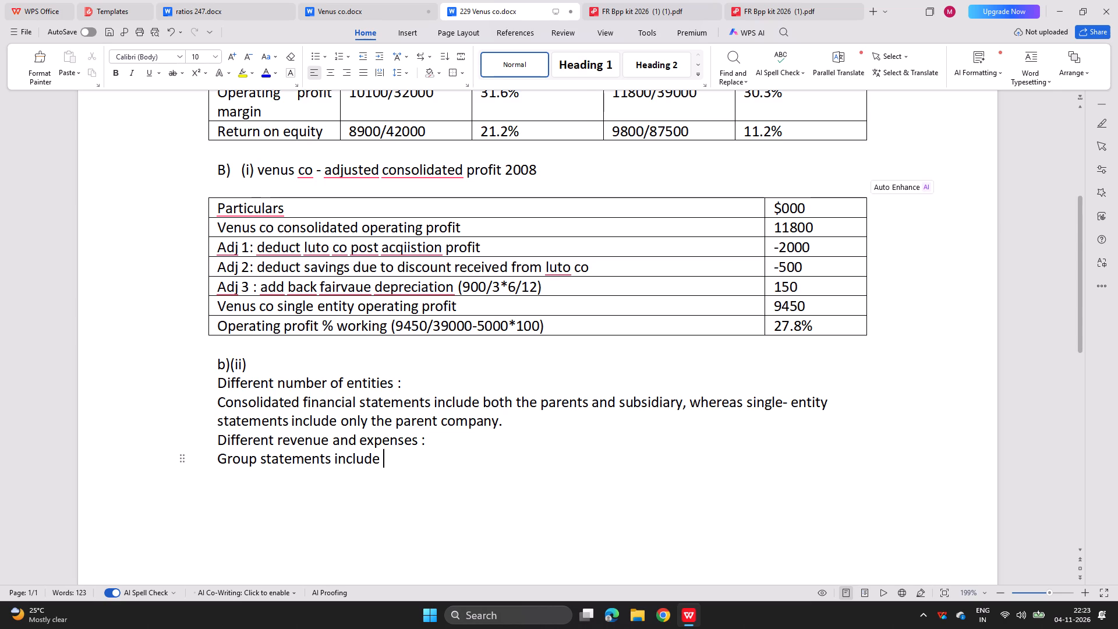
Continue the sentence with "the subsidiary's revenue".
{"action": "type", "text": "gthe"}
{"action": "key", "text": "space"}
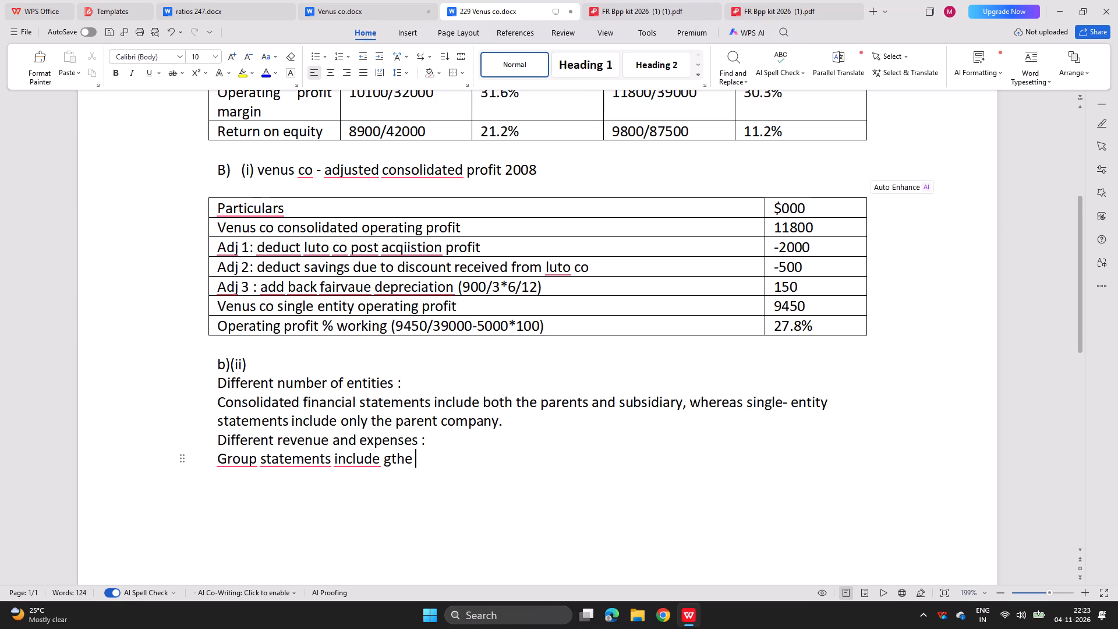
{"action": "key", "text": "BackSpace"}
{"action": "key", "text": "BackSpace"}
{"action": "key", "text": "BackSpace"}
{"action": "key", "text": "BackSpace"}
{"action": "key", "text": "BackSpace"}
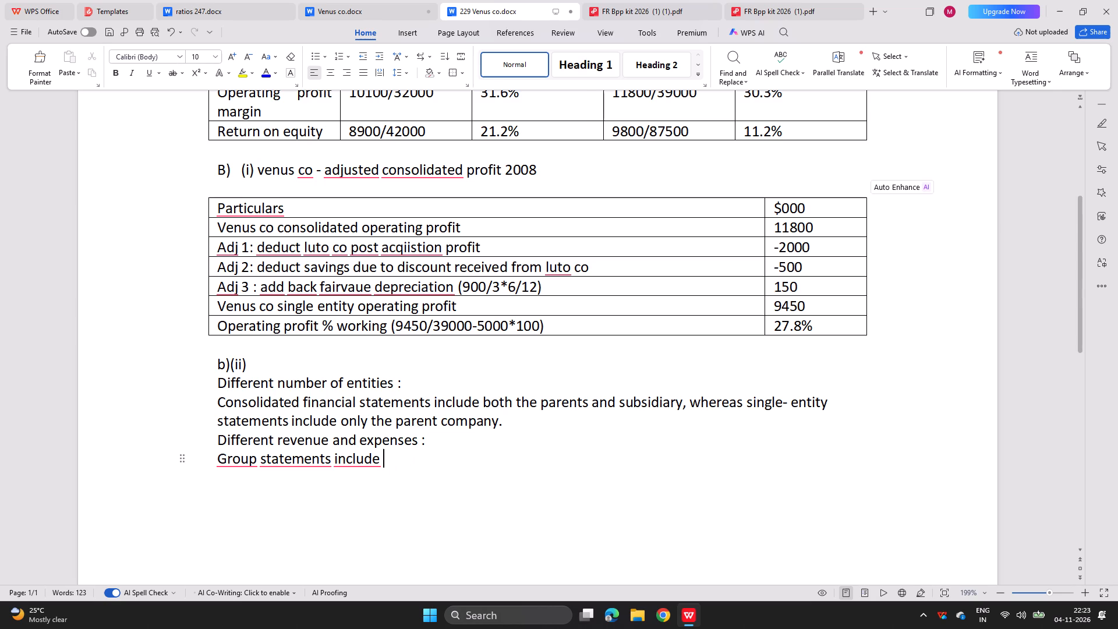
{"action": "type", "text": "the subsidiary"}
{"action": "type", "text": "'s revenue"}
{"action": "key", "text": "space"}
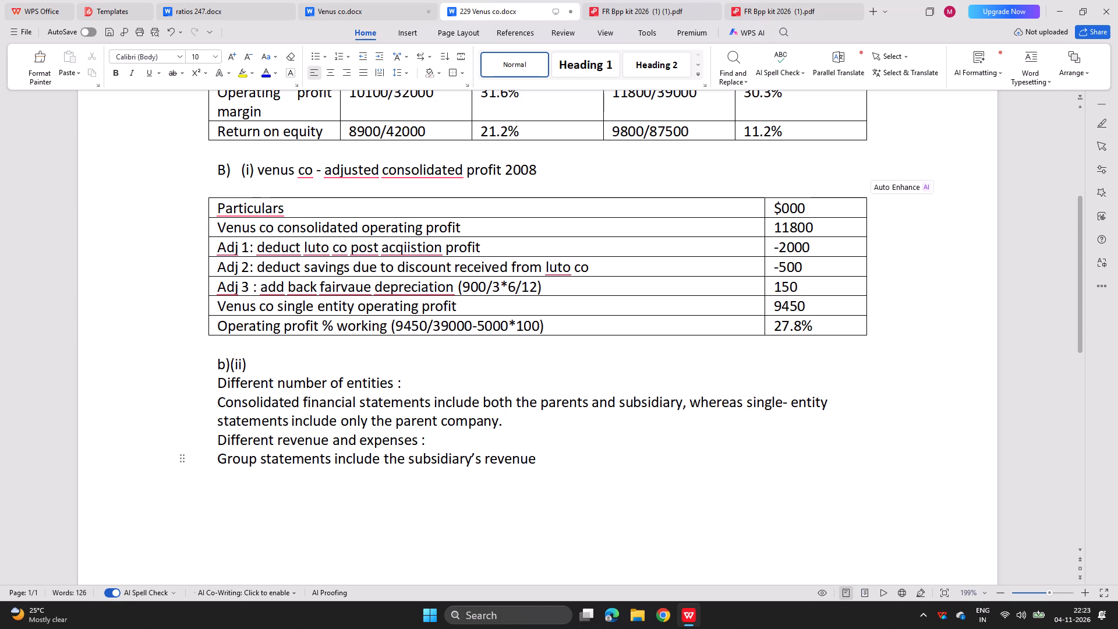
Finish the sentence with "and expense making figures larger or different." and start a new line.
{"action": "type", "text": "and expense a"}
{"action": "key", "text": "BackSpace"}
{"action": "type", "text": "making figures"}
{"action": "key", "text": "space"}
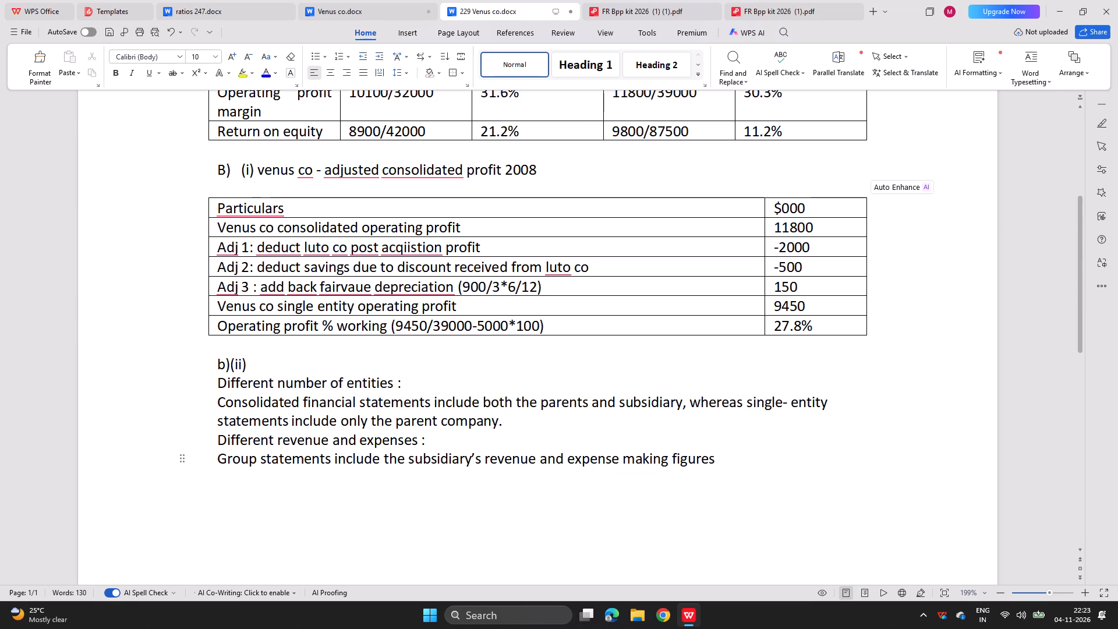
{"action": "type", "text": "larger or different"}
{"action": "key", "text": "space"}
{"action": "key", "text": "BackSpace"}
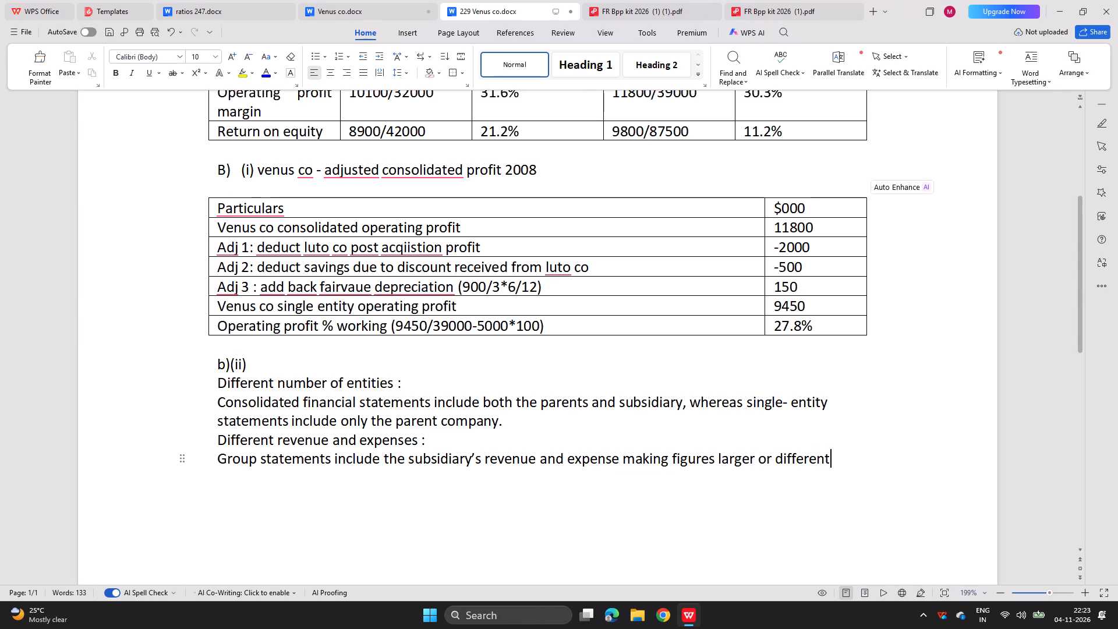
{"action": "key", "text": "period"}
{"action": "key", "text": "Return"}
Review the comparison points in Venus co.docx for the next b)(ii) heading, and return to 229 Venus co.docx.
{"action": "scroll", "coordinate": [337, 466], "scroll_direction": "down", "scroll_amount": 1}
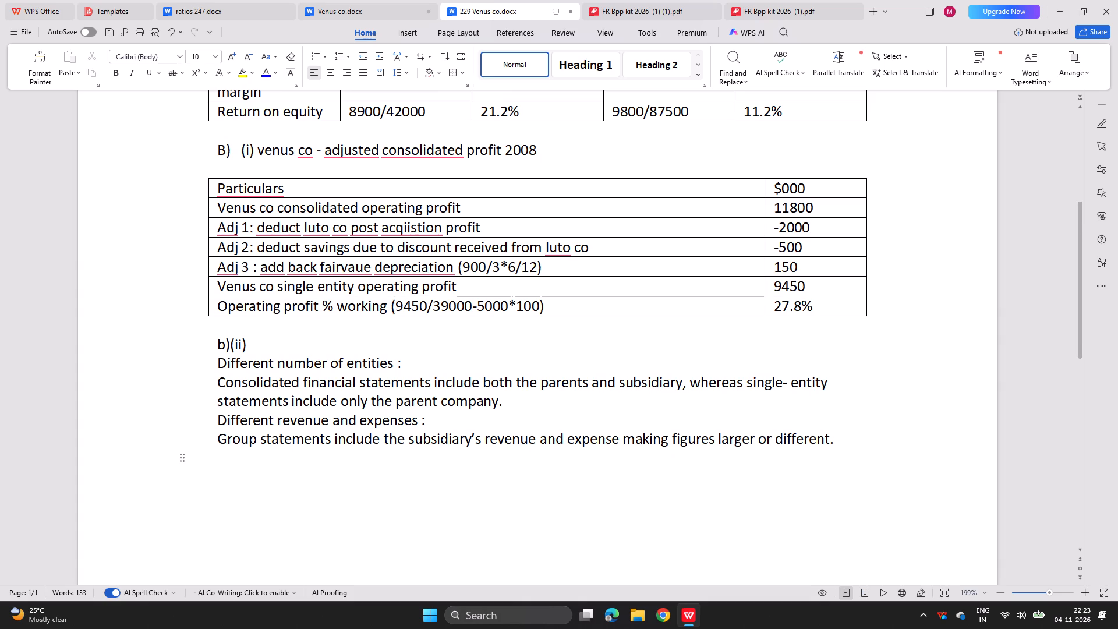
{"action": "left_click", "coordinate": [369, 0]}
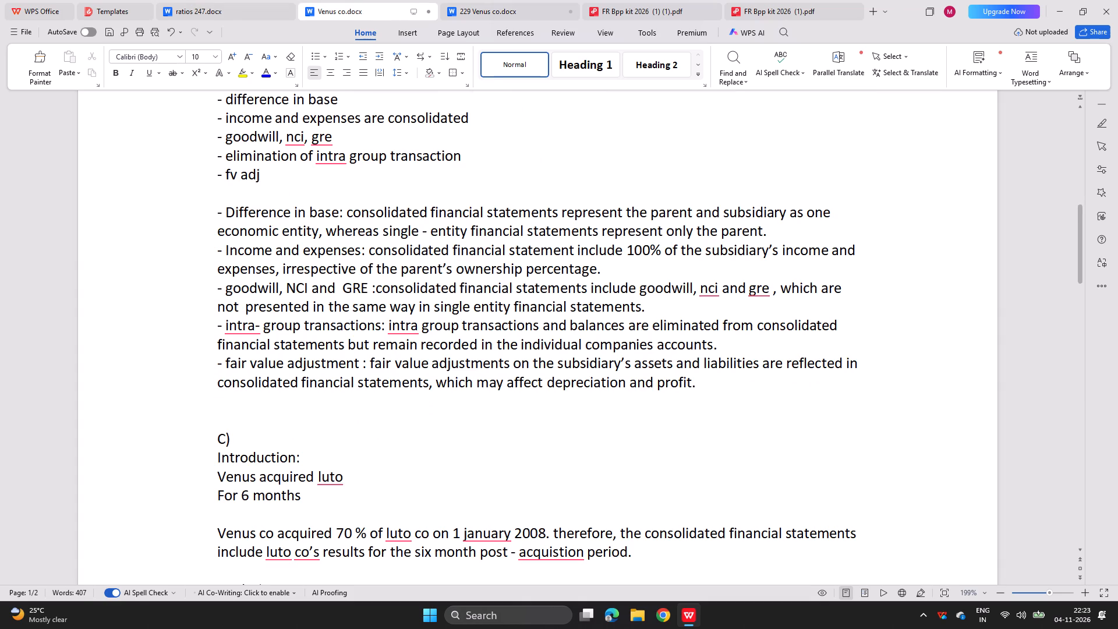
{"action": "scroll", "coordinate": [330, 242], "scroll_direction": "up", "scroll_amount": 1}
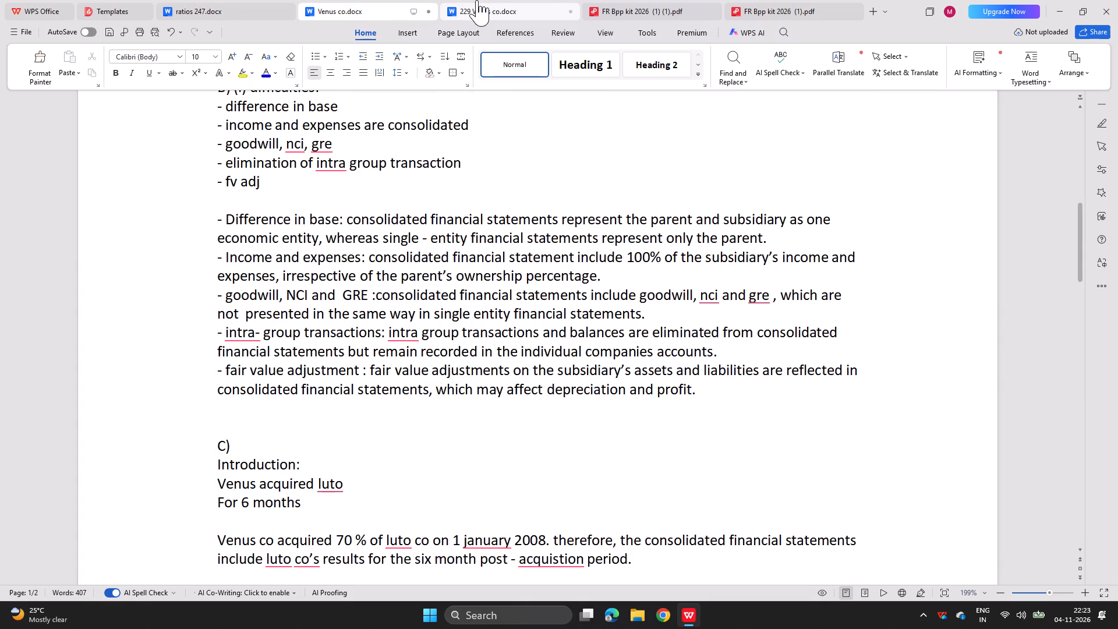
{"action": "left_click", "coordinate": [477, 0]}
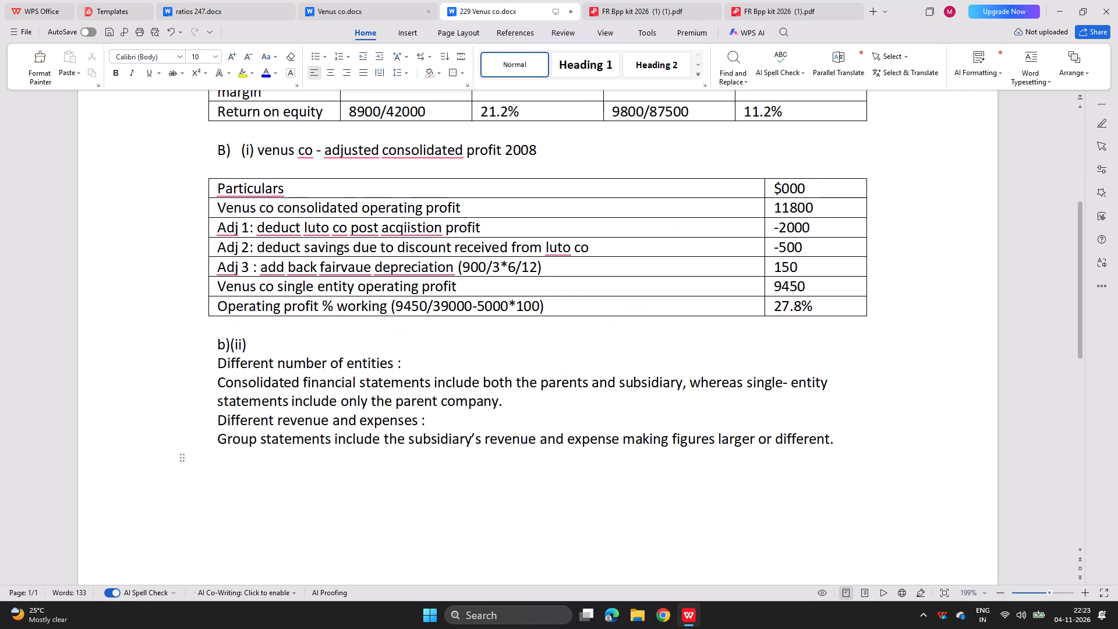
{"action": "left_click", "coordinate": [377, 0]}
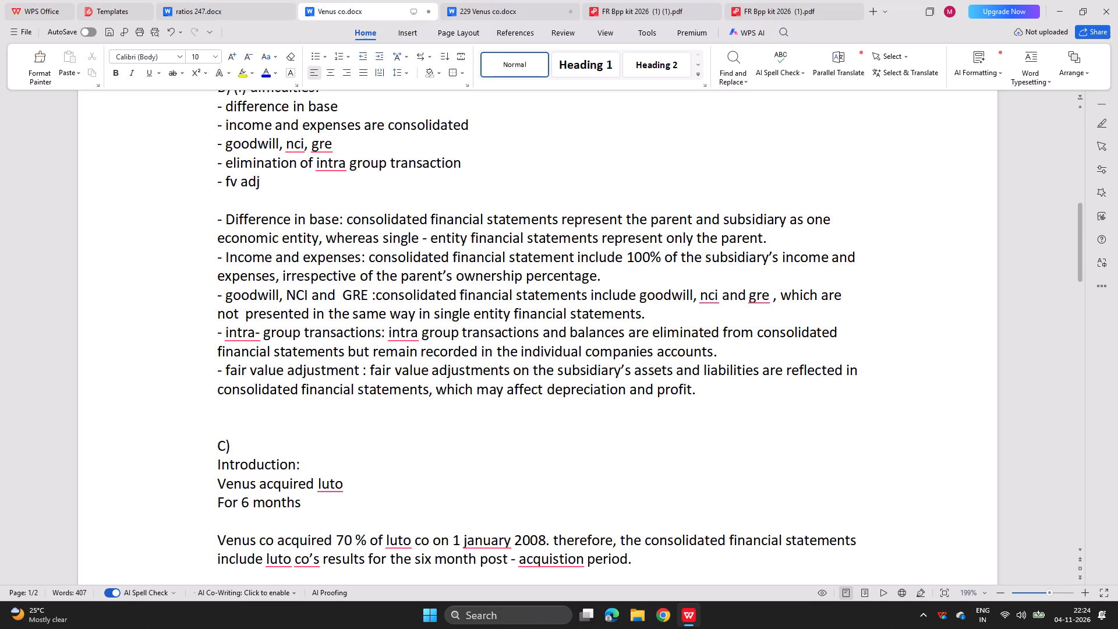
{"action": "left_click", "coordinate": [514, 0]}
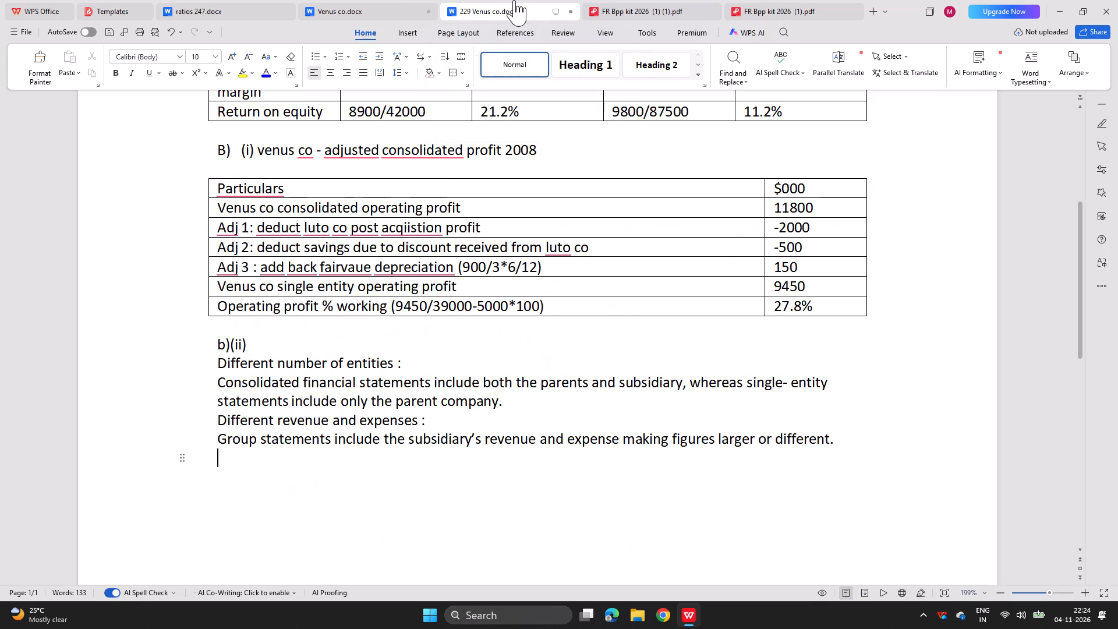
{"action": "left_click", "coordinate": [380, 0]}
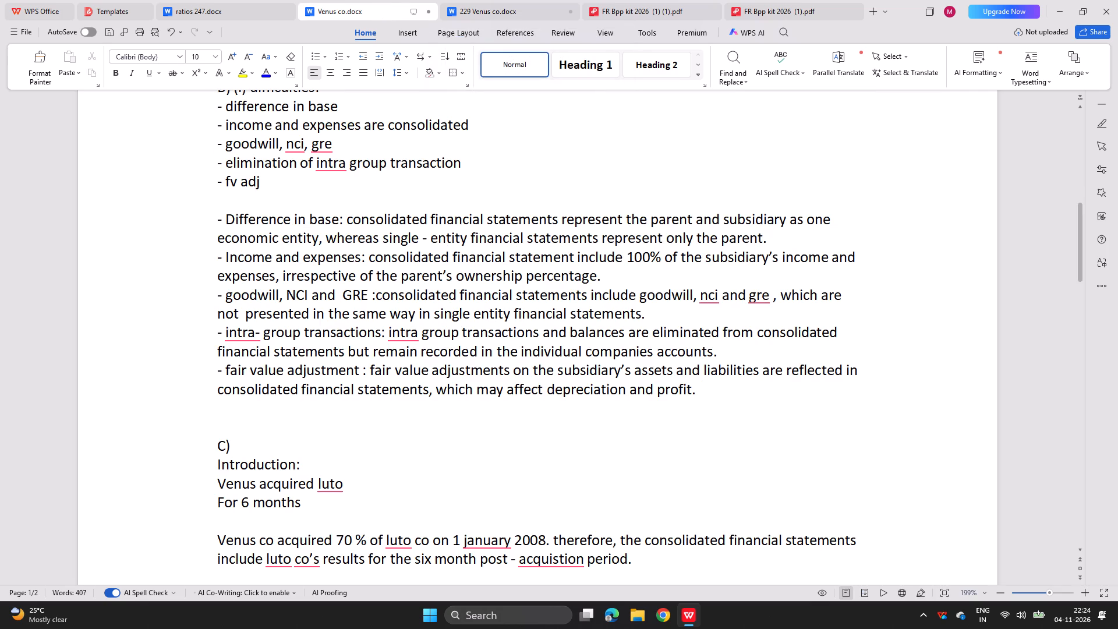
{"action": "left_click", "coordinate": [494, 8]}
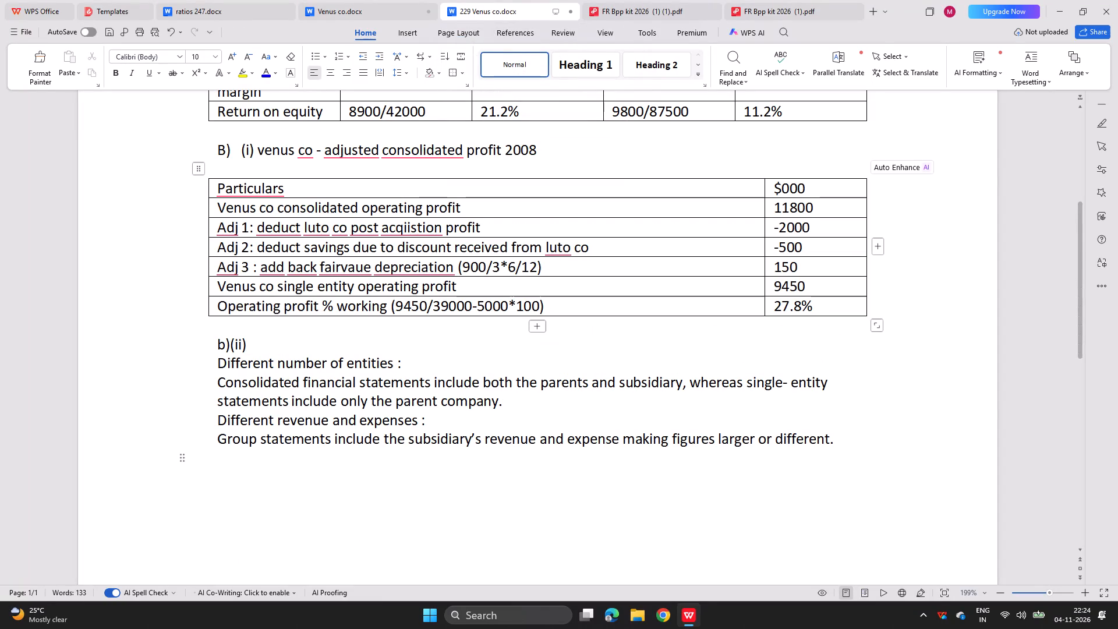
Add the subheading "Goodwill, nci , and gre :" below the revenue and expenses explanation and start a new line.
{"action": "type", "text": "good"}
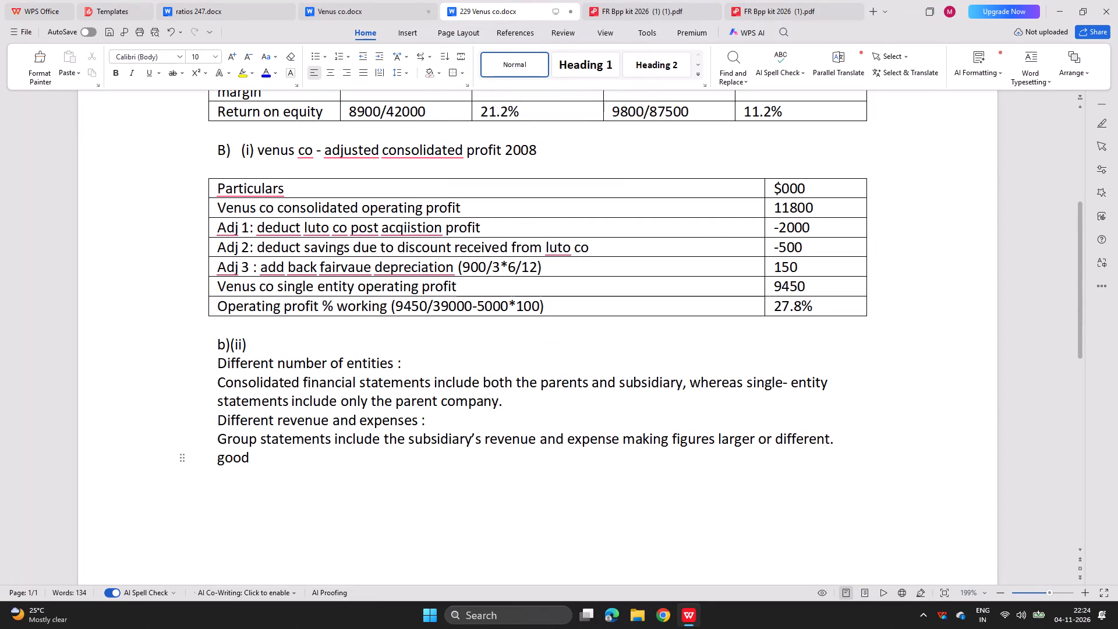
{"action": "type", "text": "will"}
{"action": "type", "text": ", nci , and ger"}
{"action": "key", "text": "BackSpace"}
{"action": "key", "text": "BackSpace"}
{"action": "type", "text": "re :"}
{"action": "key", "text": "Return"}
{"action": "key", "text": "BackSpace"}
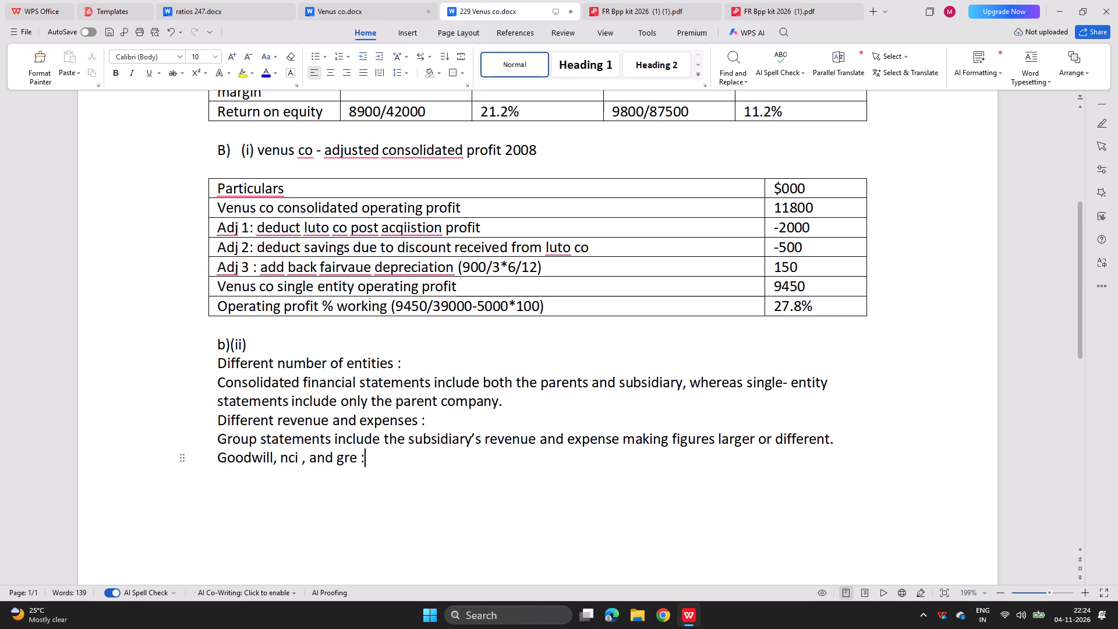
{"action": "key", "text": "Return"}
{"action": "key", "text": "c"}
{"action": "key", "text": "BackSpace"}
{"action": "key", "text": "BackSpace"}
{"action": "key", "text": "Return"}
Begin the explanation under the goodwill subheading with "Consolidated statements include goodwill, nci and gre while sin".
{"action": "type", "text": "cn"}
{"action": "key", "text": "BackSpace"}
{"action": "type", "text": "onsolidated"}
{"action": "key", "text": "space"}
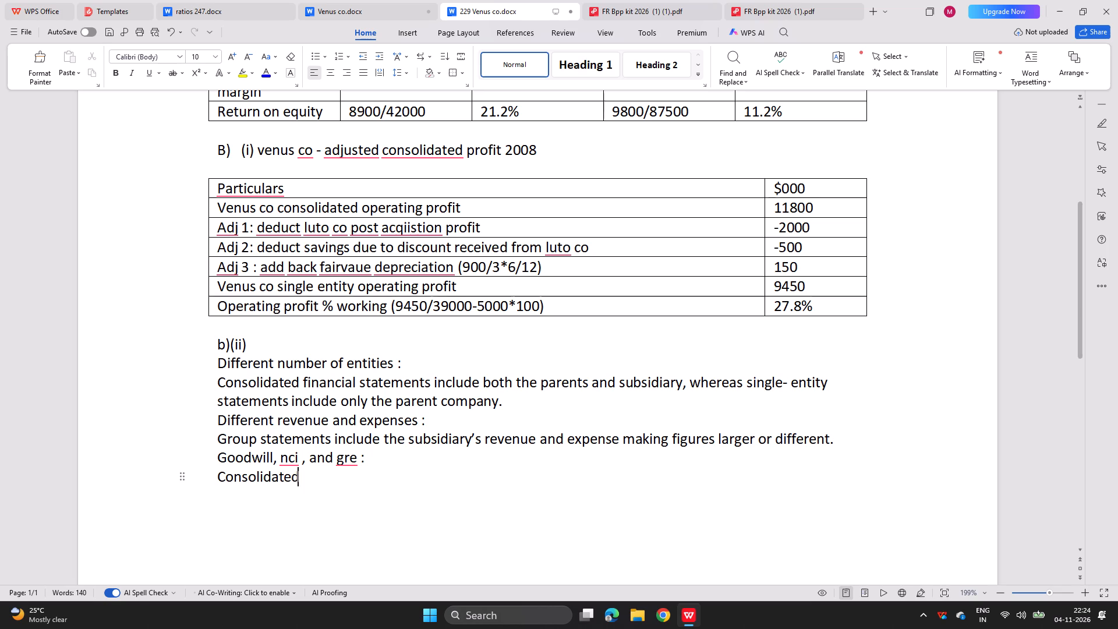
{"action": "type", "text": "statmetn"}
{"action": "key", "text": "space"}
{"action": "key", "text": "BackSpace"}
{"action": "key", "text": "BackSpace"}
{"action": "key", "text": "BackSpace"}
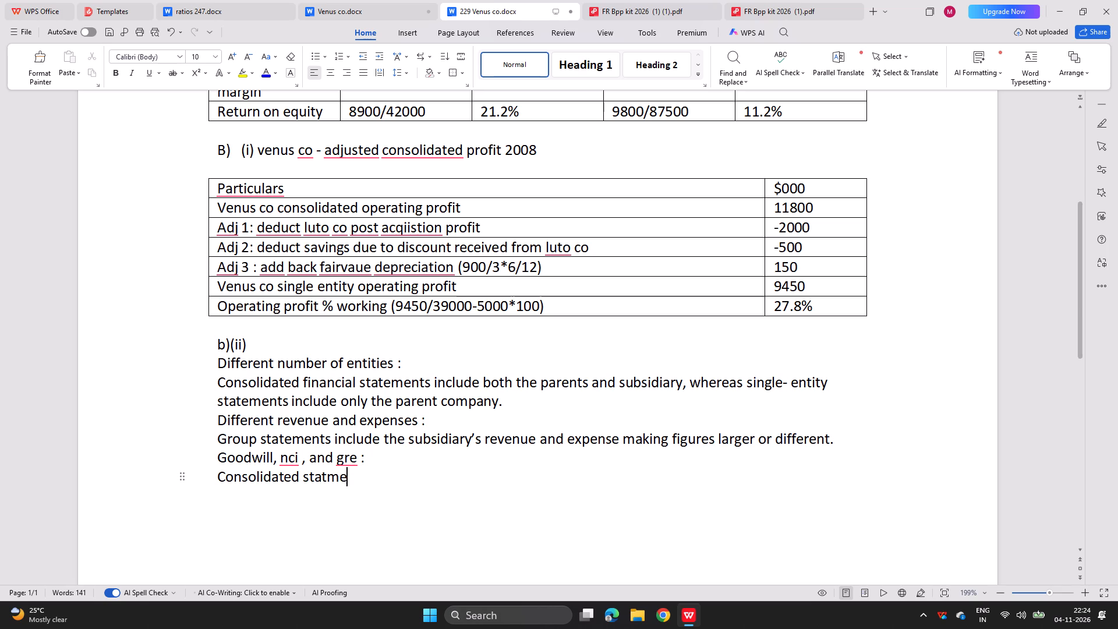
{"action": "type", "text": "nts"}
{"action": "key", "text": "space"}
{"action": "type", "text": "include goodwill."}
{"action": "key", "text": "BackSpace"}
{"action": "type", "text": ", nci and gre while sin"}
Check the goodwill point's wording in Venus co.docx, and replace the unfinished ending after "gre" with "which are not presented in the".
{"action": "left_click", "coordinate": [334, 1]}
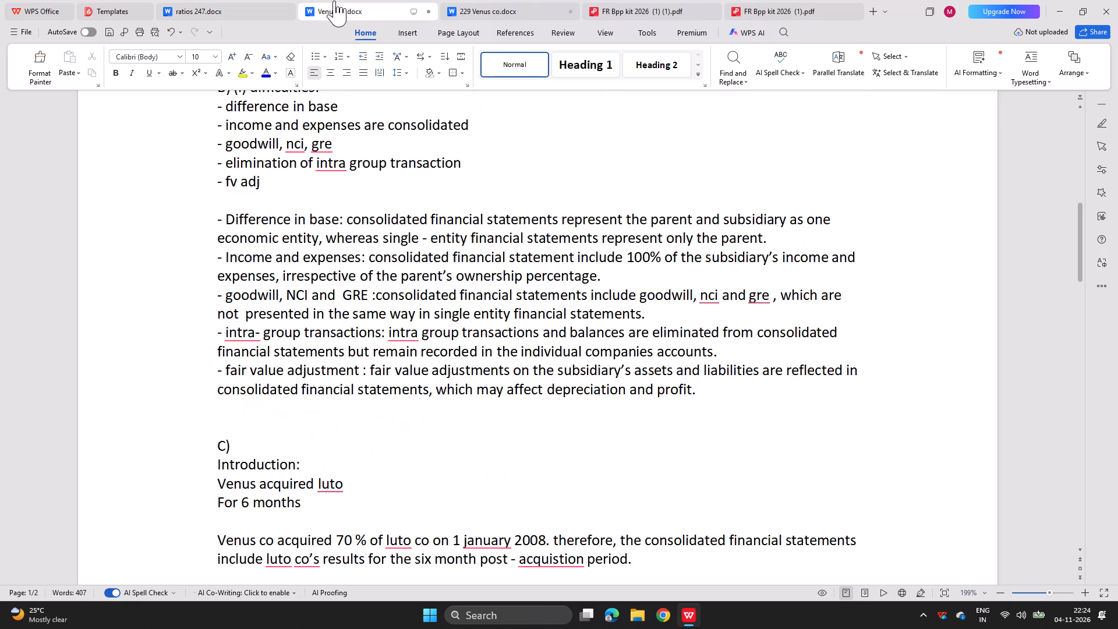
{"action": "left_click", "coordinate": [499, 0]}
{"action": "key", "text": "BackSpace"}
{"action": "key", "text": "BackSpace"}
{"action": "key", "text": "BackSpace"}
{"action": "key", "text": "BackSpace"}
{"action": "key", "text": "BackSpace"}
{"action": "key", "text": "BackSpace"}
{"action": "key", "text": "BackSpace"}
{"action": "key", "text": "BackSpace"}
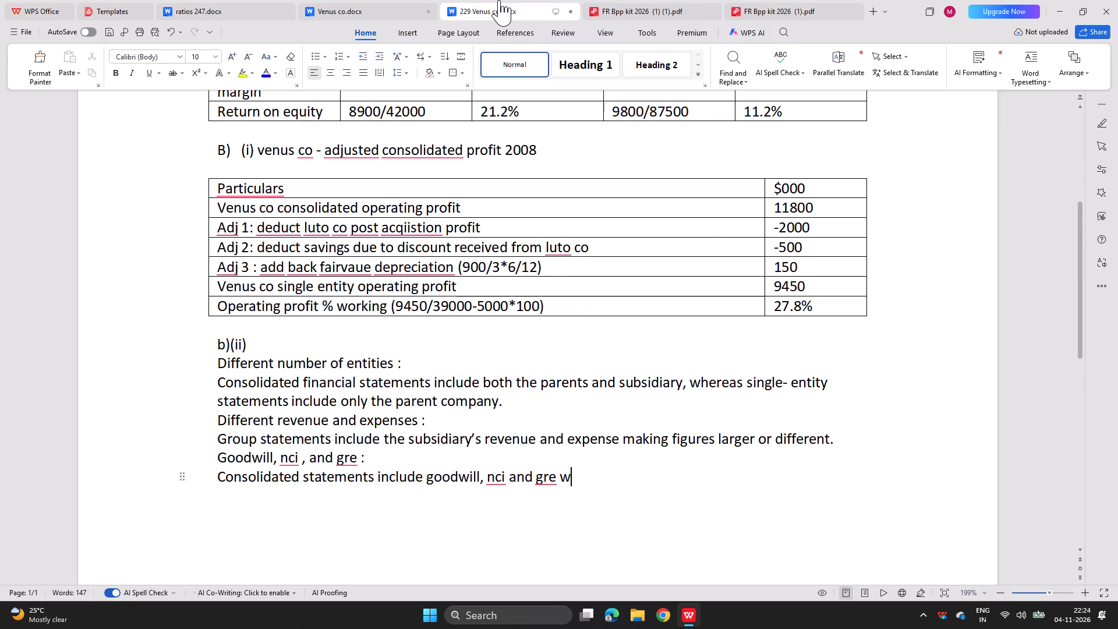
{"action": "key", "text": "BackSpace"}
{"action": "type", "text": "which s"}
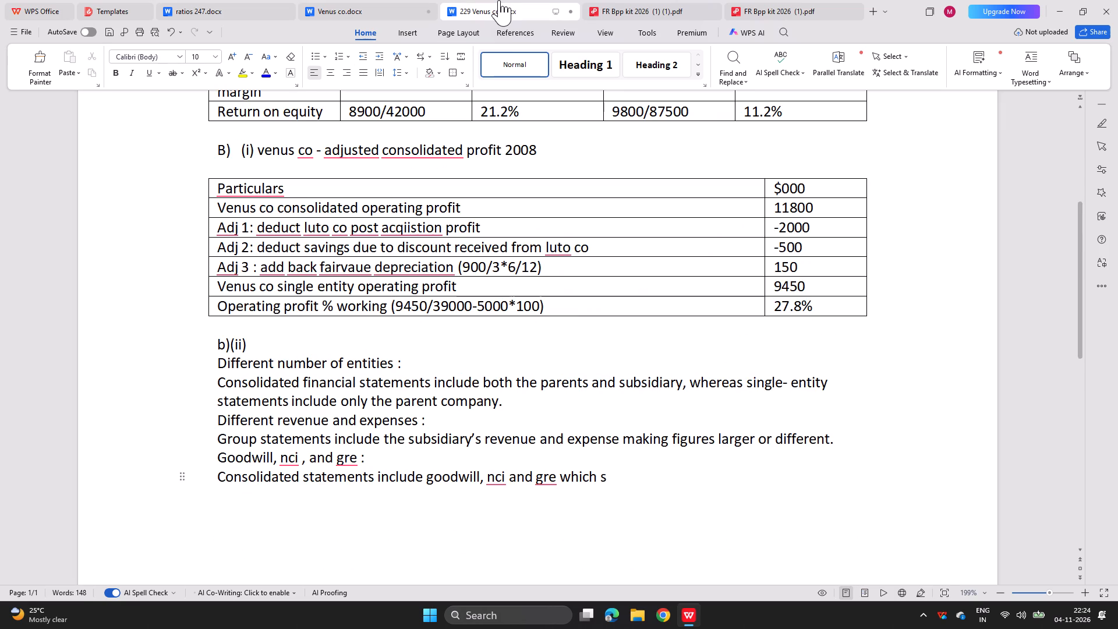
{"action": "key", "text": "BackSpace"}
{"action": "type", "text": "are"}
{"action": "key", "text": "space"}
{"action": "type", "text": "not presented in the"}
{"action": "key", "text": "space"}
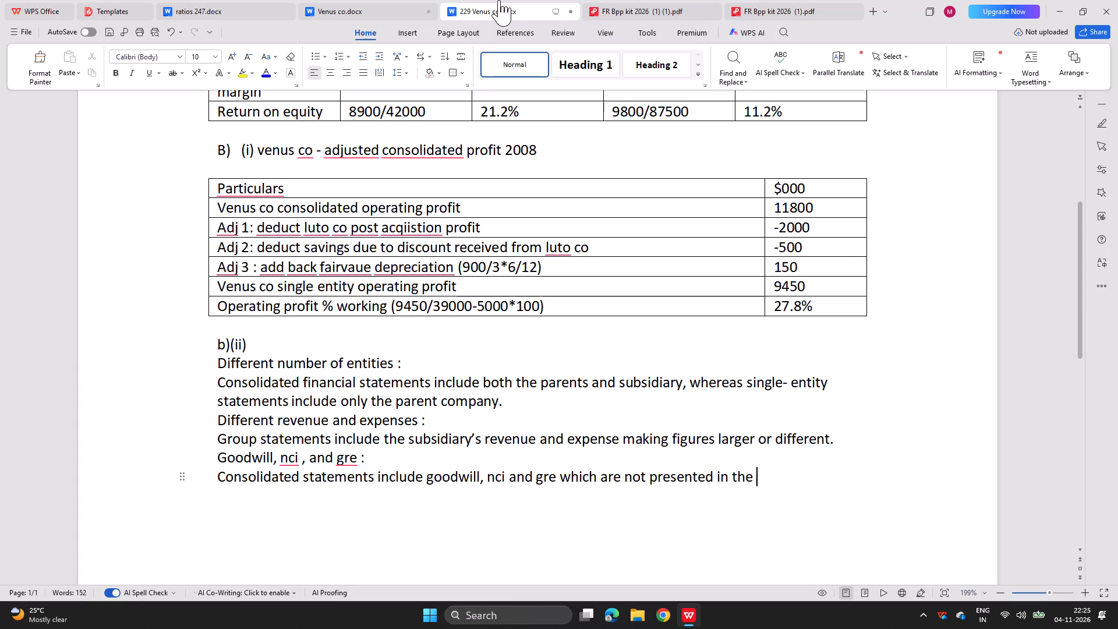
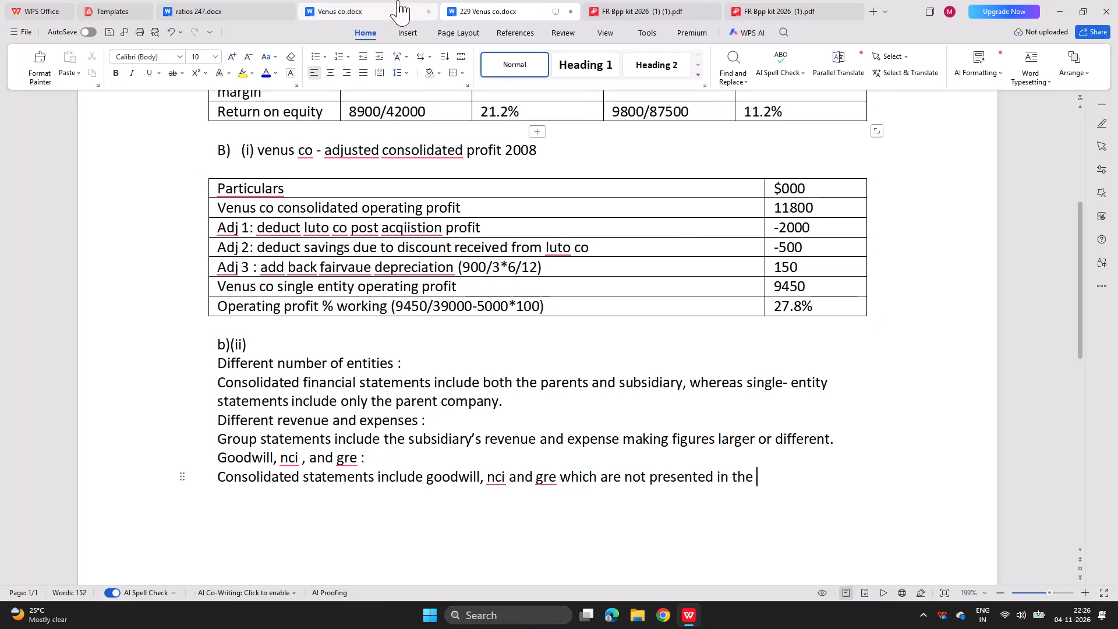
Recheck the goodwill point in Venus co.docx, and end the sentence in 229 Venus co.docx with "single entity financial statements.".
{"action": "left_click", "coordinate": [418, 0]}
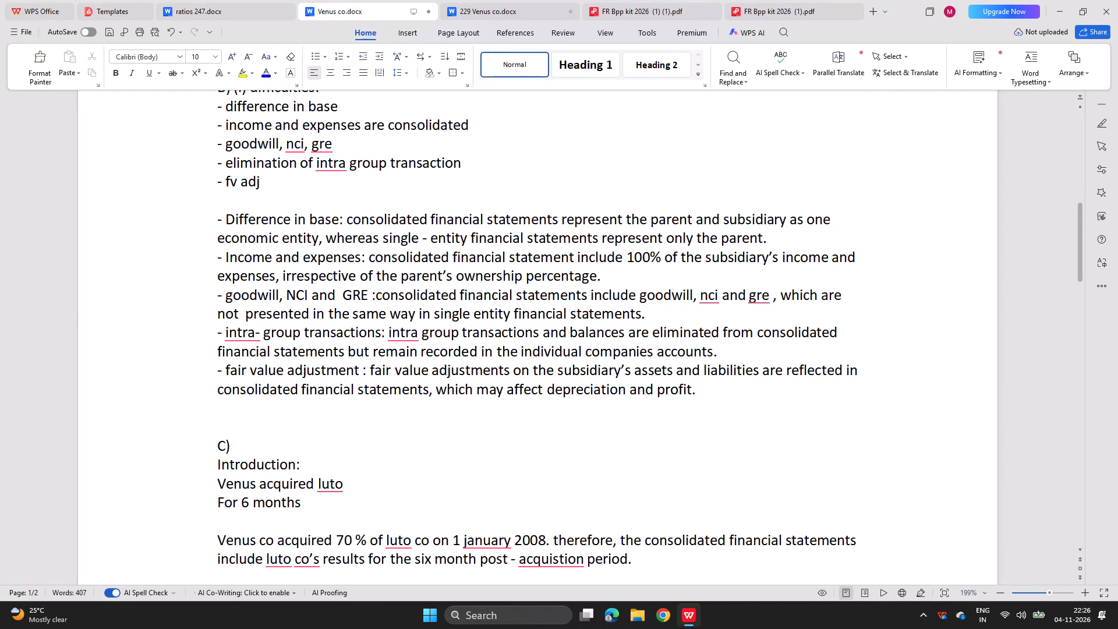
{"action": "left_click", "coordinate": [501, 0]}
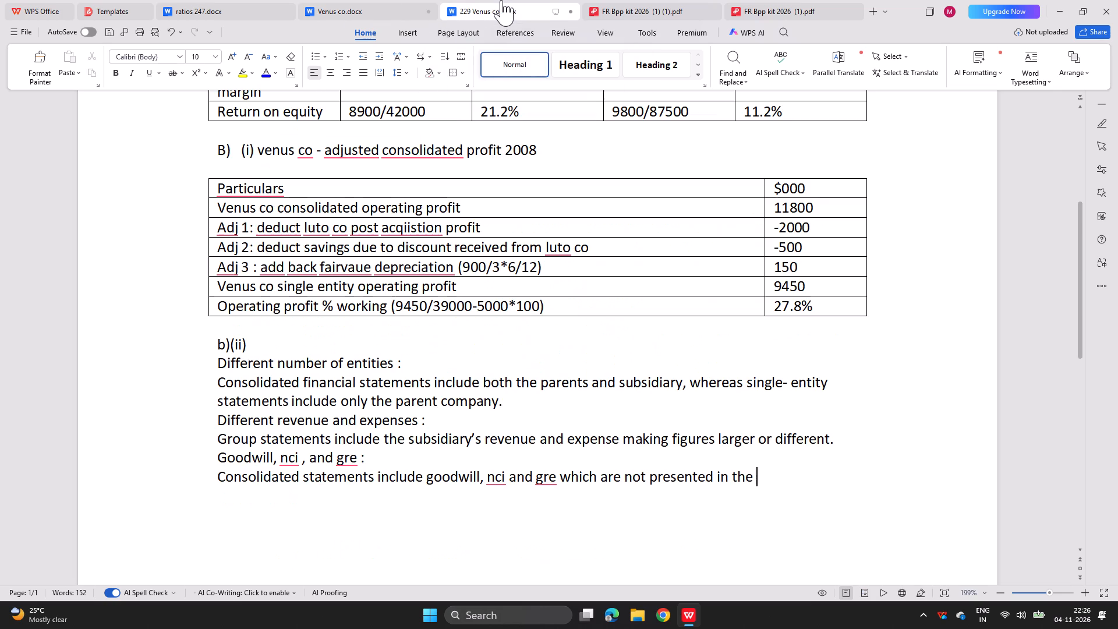
{"action": "left_click", "coordinate": [355, 0]}
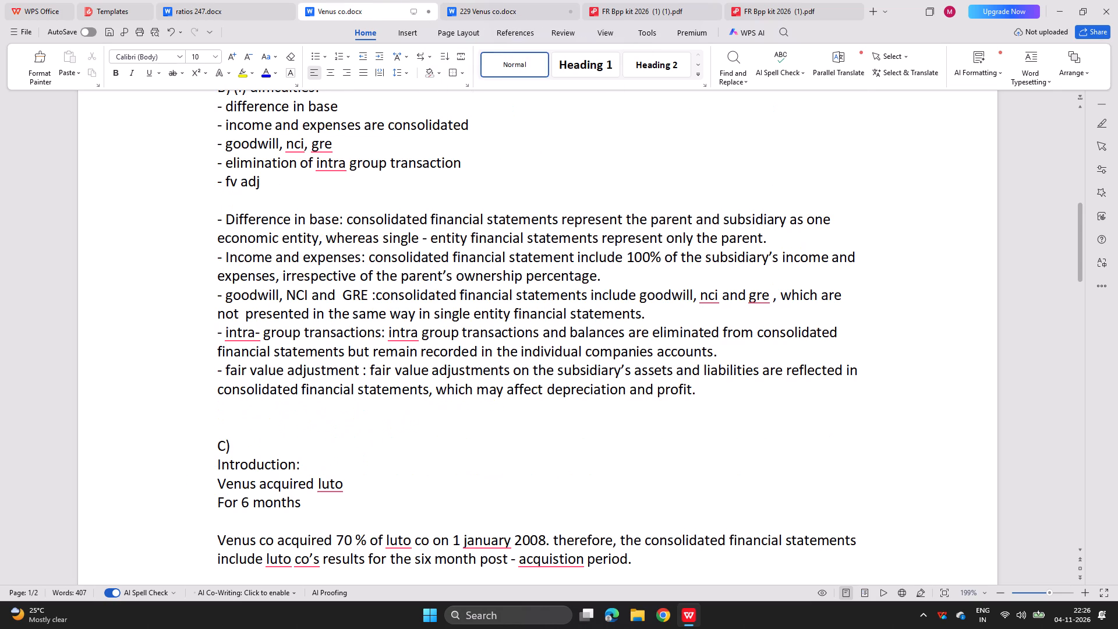
{"action": "left_click", "coordinate": [469, 0]}
{"action": "type", "text": "single ne"}
{"action": "key", "text": "BackSpace"}
{"action": "key", "text": "BackSpace"}
{"action": "type", "text": "entity financail statments."}
{"action": "key", "text": "space"}
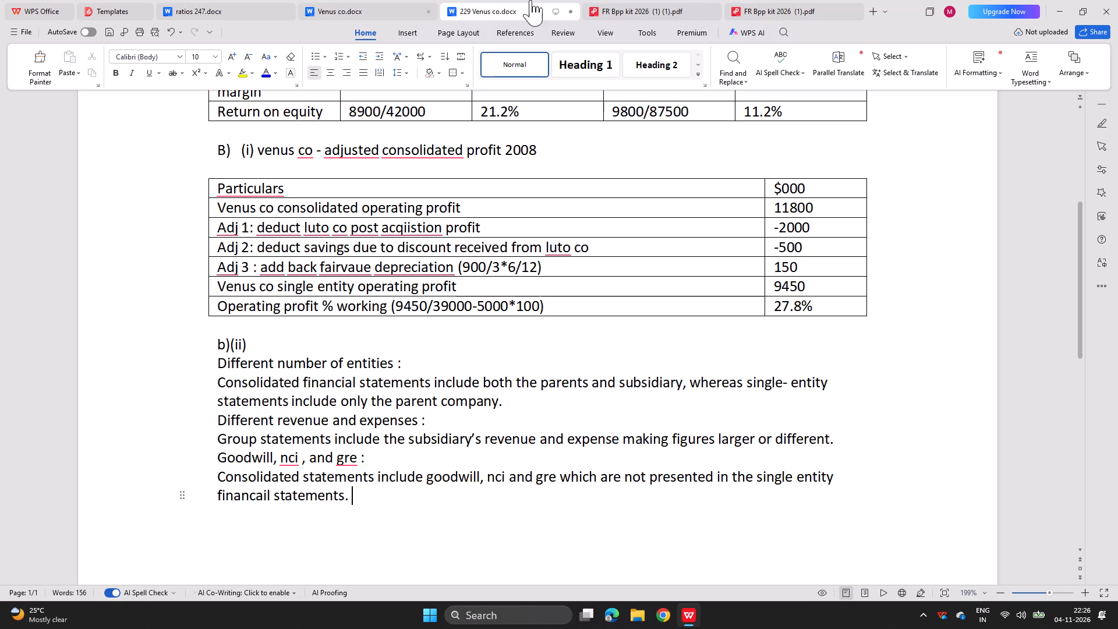
Check Venus Co's shareholding in Luto Co in the question PDF, and continue the goodwill explanation with "Even though venus co owns only 70 %".
{"action": "left_click", "coordinate": [762, 12]}
{"action": "scroll", "coordinate": [501, 305], "scroll_direction": "up", "scroll_amount": 1}
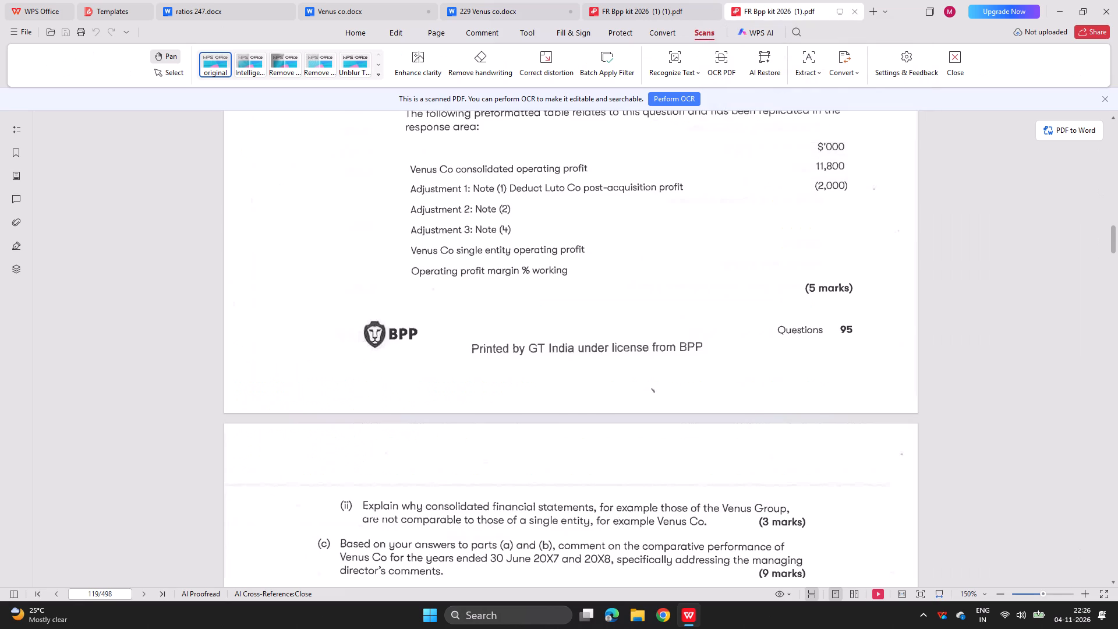
{"action": "scroll", "coordinate": [501, 305], "scroll_direction": "up", "scroll_amount": 6}
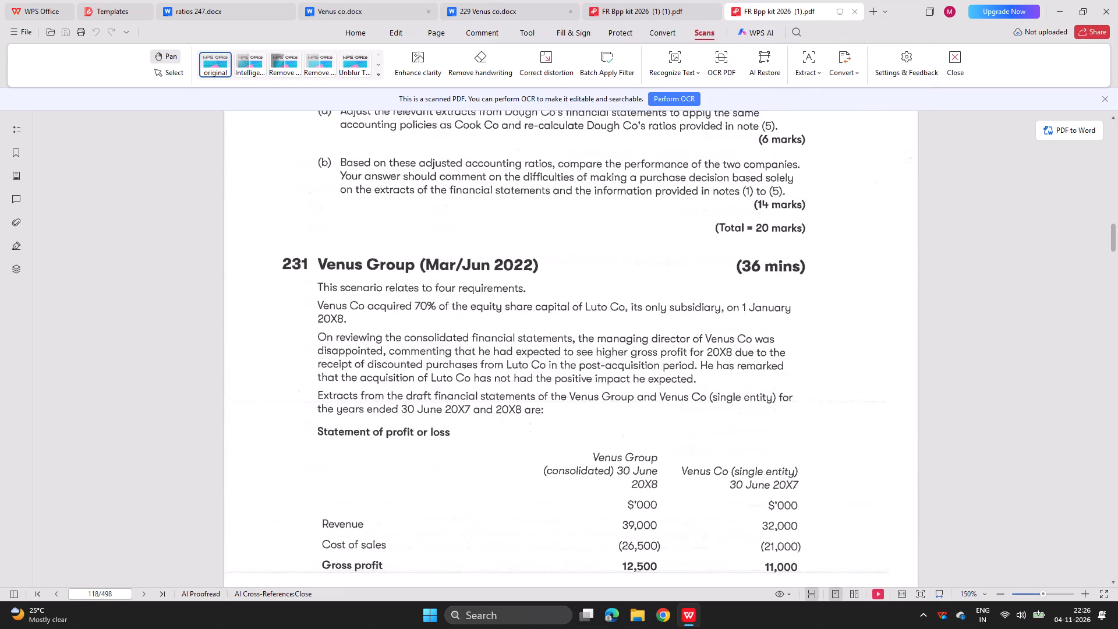
{"action": "scroll", "coordinate": [598, 0], "scroll_direction": "left", "scroll_amount": 1}
{"action": "left_click", "coordinate": [466, 15]}
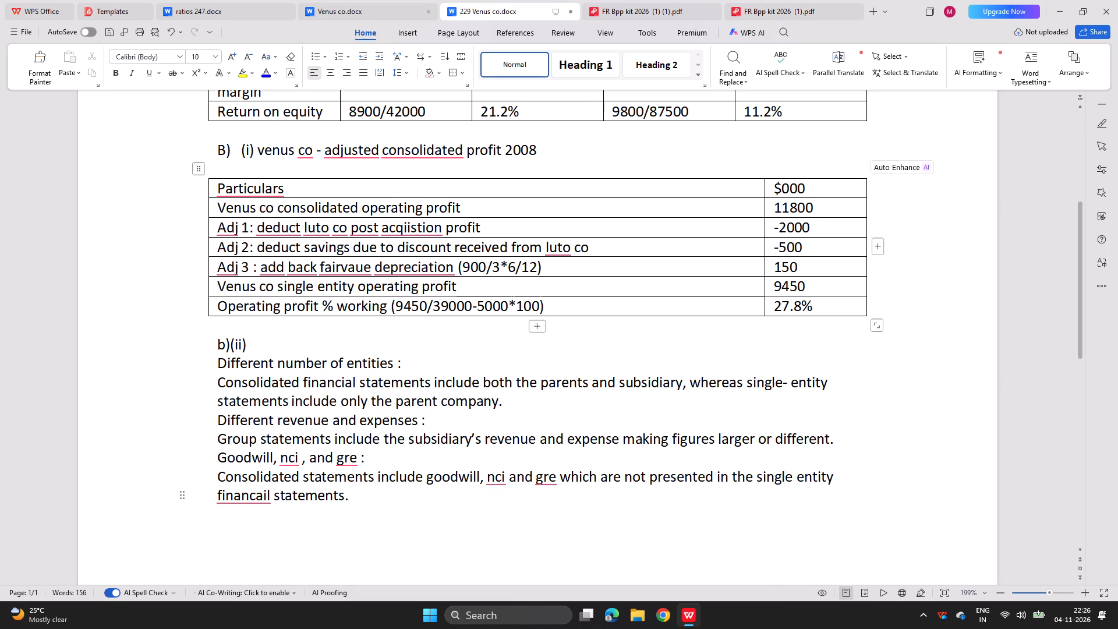
{"action": "type", "text": "even though"}
{"action": "key", "text": "space"}
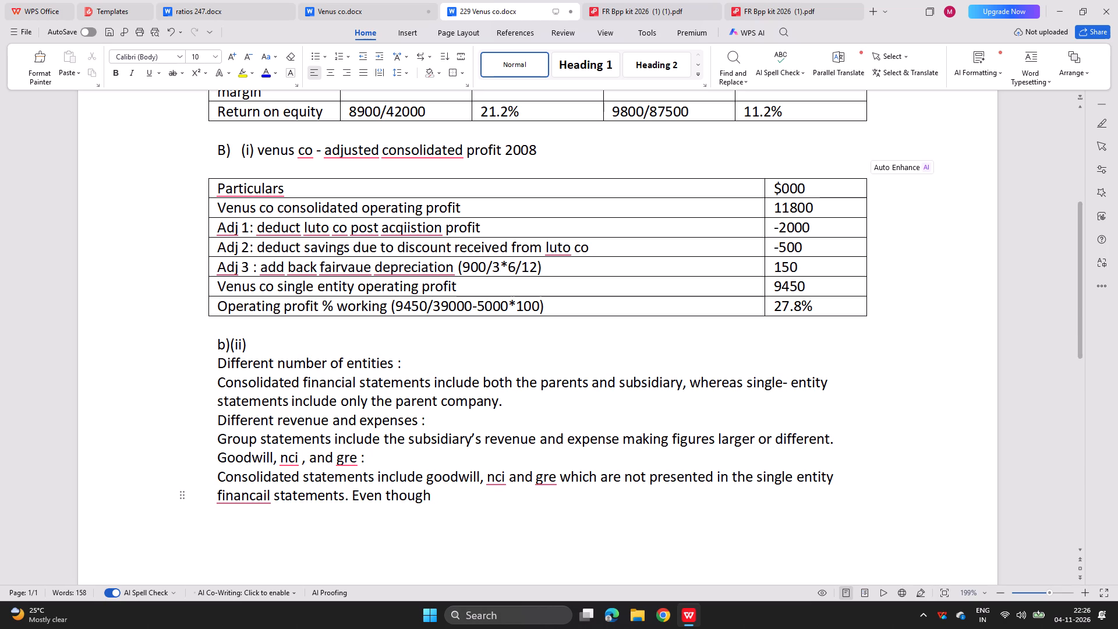
{"action": "type", "text": "venus co"}
{"action": "key", "text": "space"}
{"action": "type", "text": "owns onlhy 70 %"}
{"action": "key", "text": "space"}
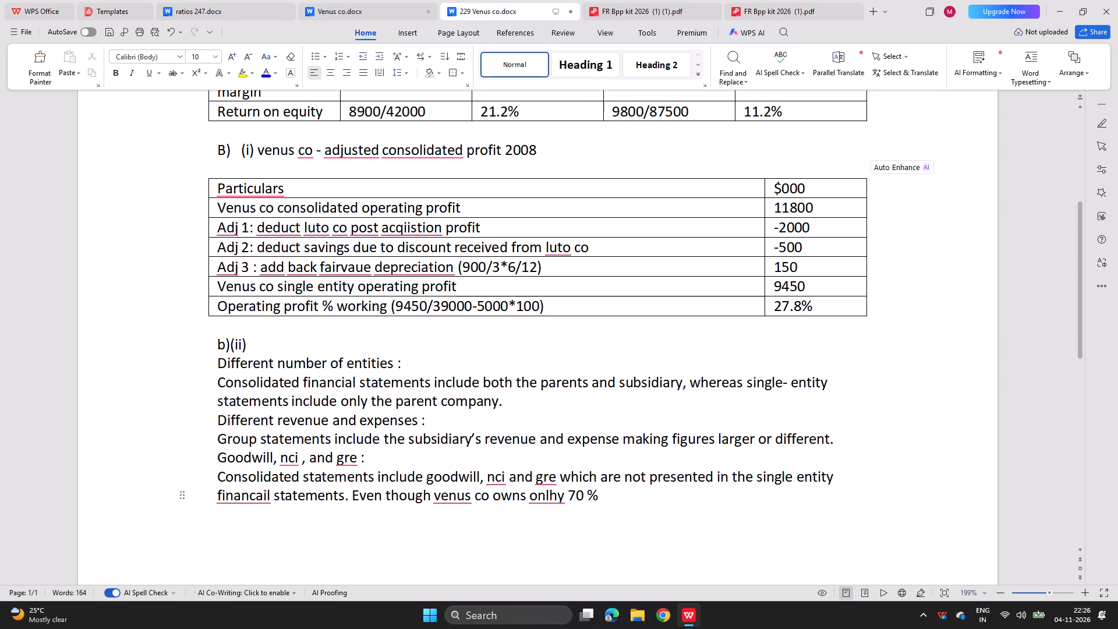
Complete the ownership remark with ". the remaining 30 % belongs to NCI." and start a new line.
{"action": "key", "text": "BackSpace"}
{"action": "type", "text": ". the remaining"}
{"action": "key", "text": "space"}
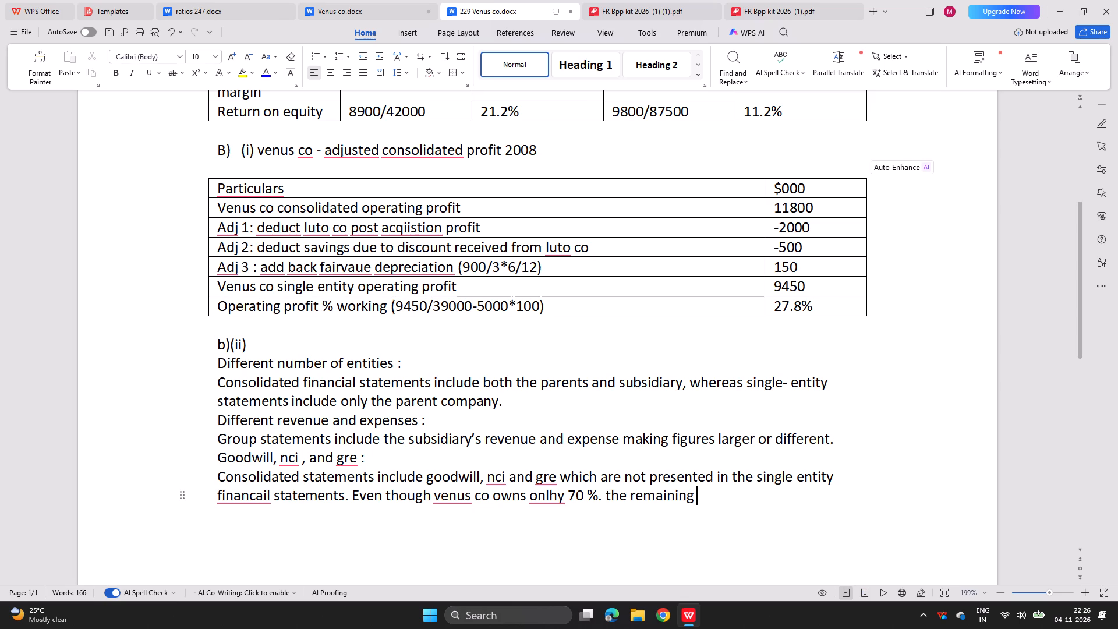
{"action": "type", "text": "30 %"}
{"action": "key", "text": "space"}
{"action": "type", "text": "belongs to"}
{"action": "key", "text": "space"}
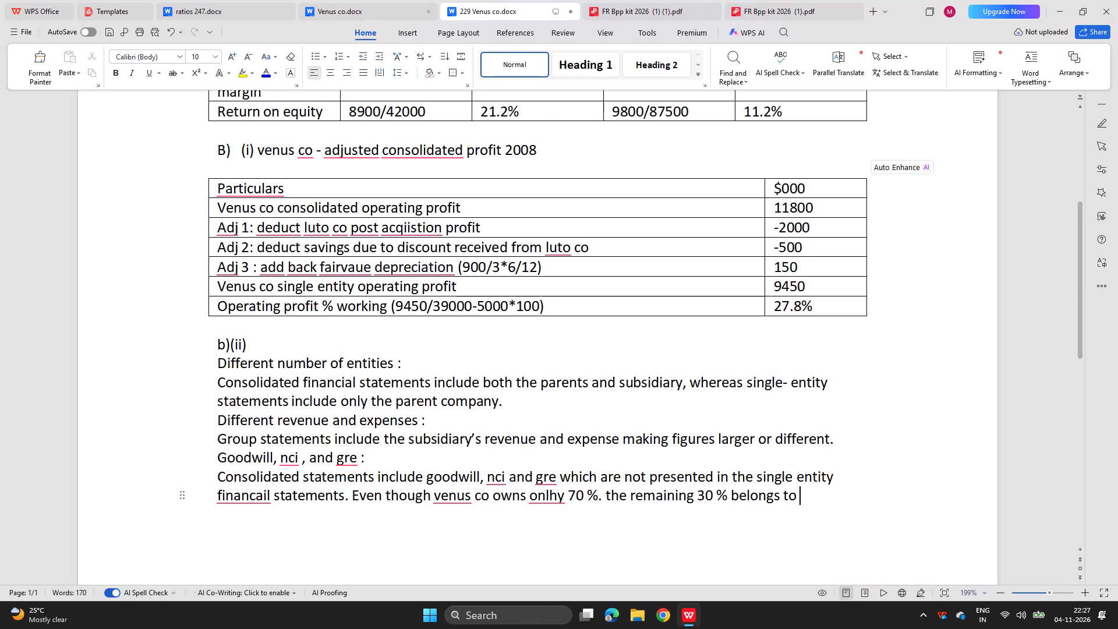
{"action": "type", "text": "nci"}
{"action": "key", "text": "BackSpace"}
{"action": "key", "text": "BackSpace"}
{"action": "key", "text": "BackSpace"}
{"action": "key", "text": "period"}
{"action": "key", "text": "Return"}
Correct the misspelled "financail" in the goodwill explanation to "financial" using the dictionary suggestion.
{"action": "scroll", "coordinate": [270, 376], "scroll_direction": "down", "scroll_amount": 1}
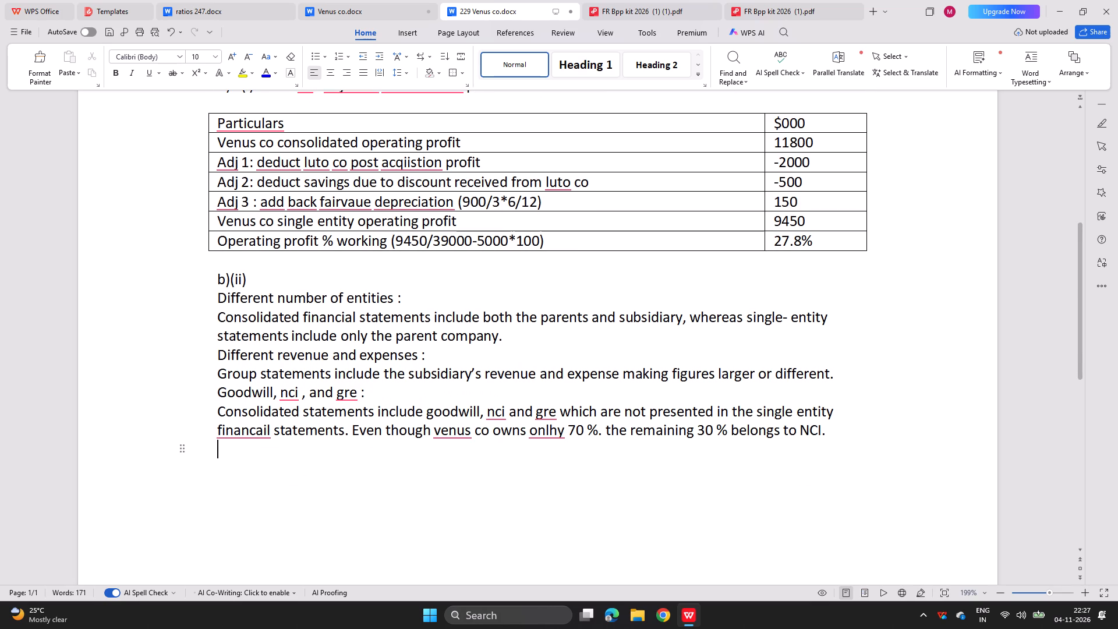
{"action": "double_click", "coordinate": [259, 433]}
{"action": "left_click", "coordinate": [244, 483]}
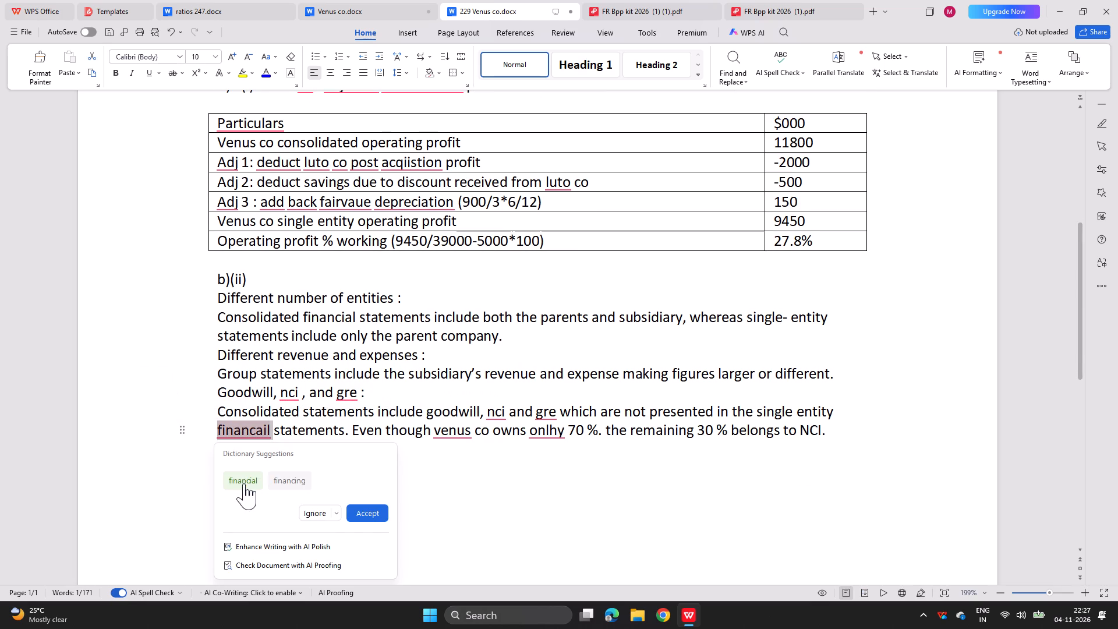
{"action": "left_click", "coordinate": [364, 513]}
Add the subheading "Intra group transactions:" below the goodwill explanation, checking the point in Venus co.docx, and start a new line.
{"action": "left_click", "coordinate": [263, 458]}
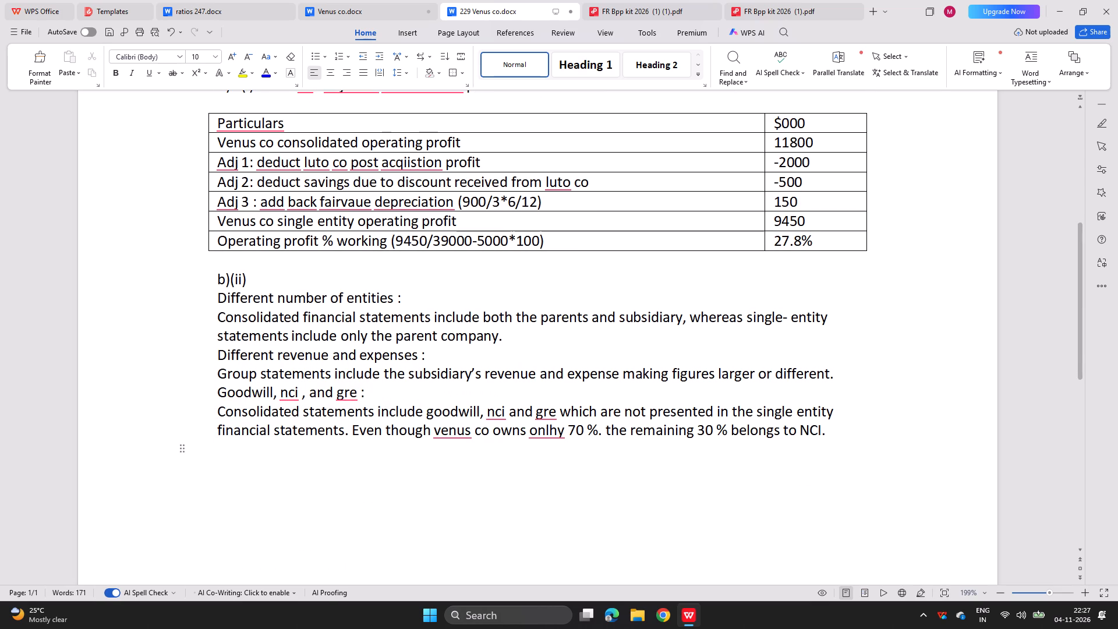
{"action": "type", "text": "intra"}
{"action": "key", "text": "space"}
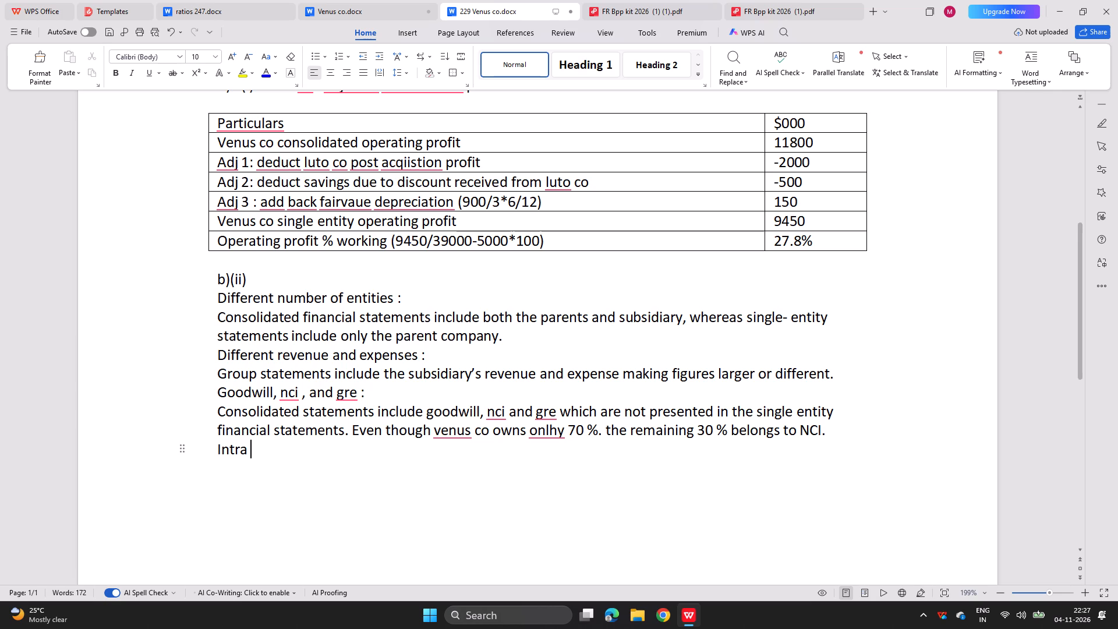
{"action": "type", "text": "goru"}
{"action": "key", "text": "BackSpace"}
{"action": "key", "text": "BackSpace"}
{"action": "key", "text": "BackSpace"}
{"action": "left_click", "coordinate": [354, 0]}
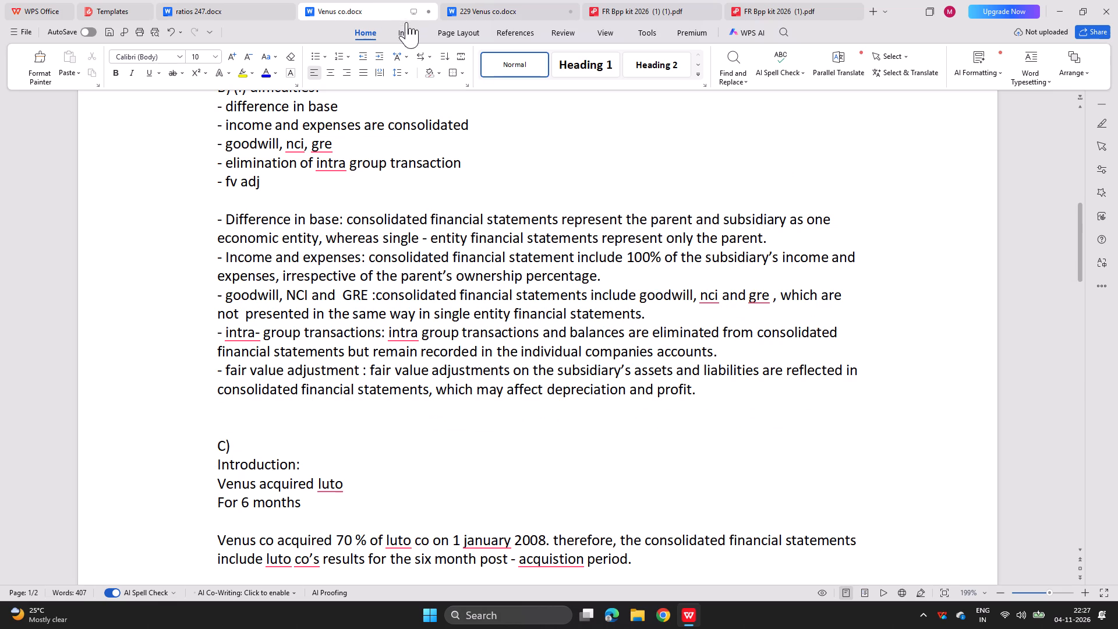
{"action": "left_click", "coordinate": [504, 0]}
{"action": "type", "text": "roup s"}
{"action": "key", "text": "BackSpace"}
{"action": "type", "text": "ttrans"}
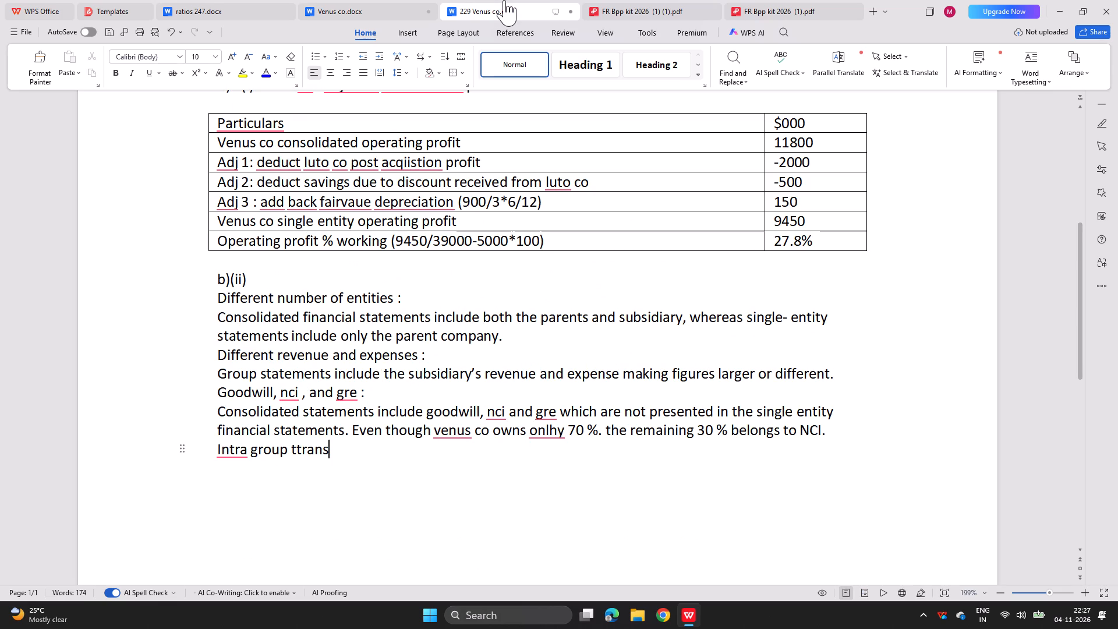
{"action": "key", "text": "BackSpace"}
{"action": "key", "text": "BackSpace"}
{"action": "key", "text": "BackSpace"}
{"action": "key", "text": "BackSpace"}
{"action": "key", "text": "BackSpace"}
{"action": "type", "text": "ransactions:"}
{"action": "key", "text": "Return"}
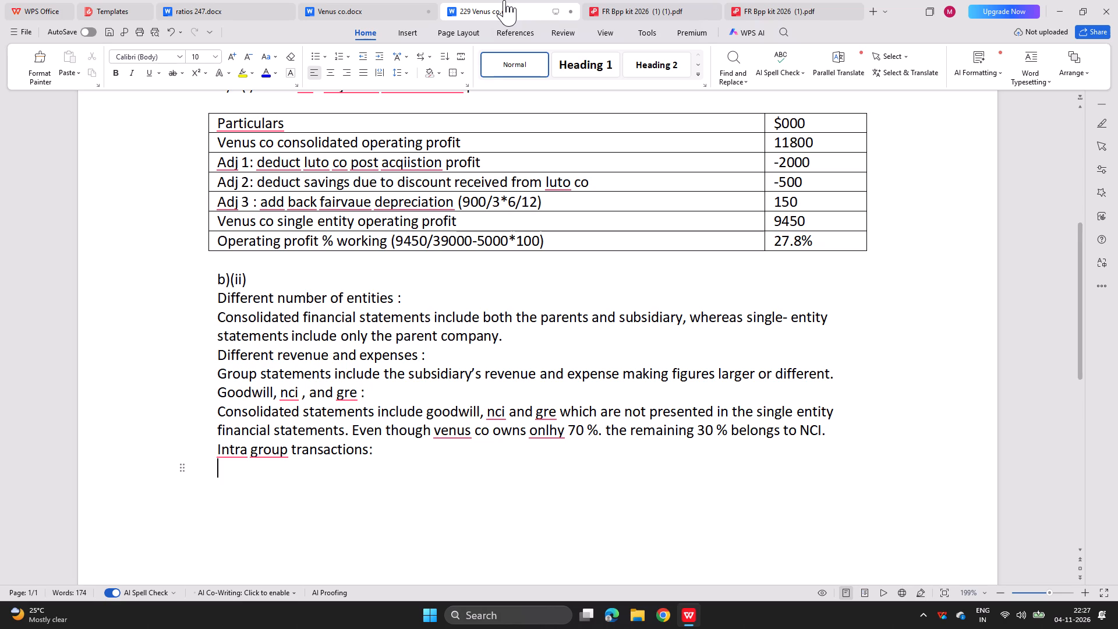
Begin the explanation under the intra group subheading with "Transactions between the parent and subsidiary".
{"action": "type", "text": "transa"}
{"action": "type", "text": "xtions"}
{"action": "key", "text": "space"}
{"action": "key", "text": "BackSpace"}
{"action": "key", "text": "BackSpace"}
{"action": "key", "text": "BackSpace"}
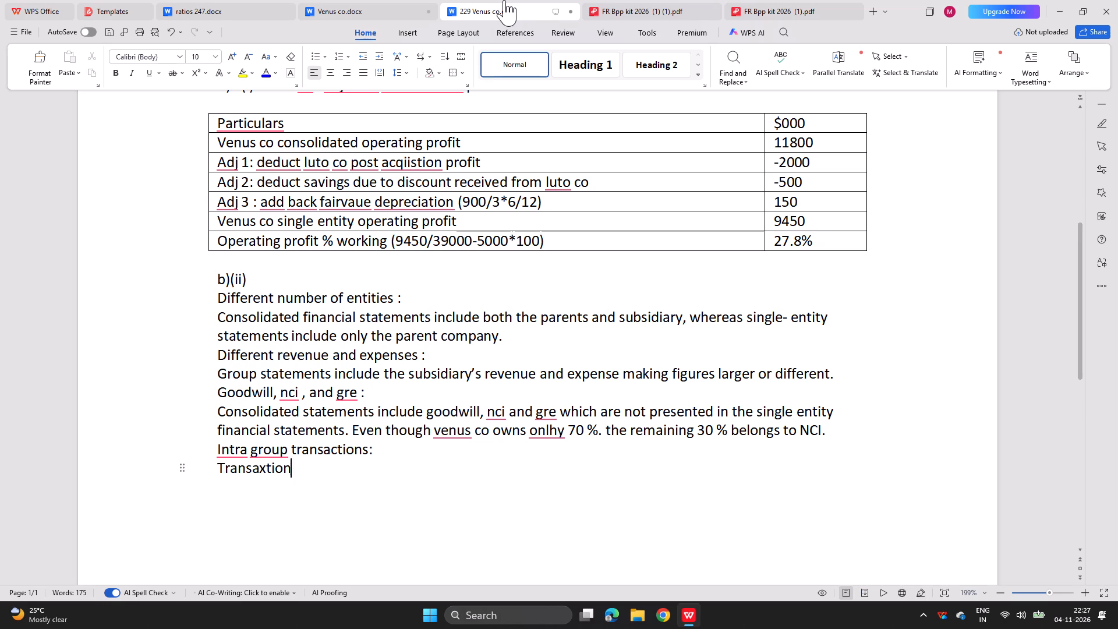
{"action": "key", "text": "BackSpace"}
{"action": "key", "text": "BackSpace"}
{"action": "key", "text": "BackSpace"}
{"action": "key", "text": "BackSpace"}
{"action": "type", "text": "ctions between"}
{"action": "key", "text": "space"}
{"action": "type", "text": "the parent"}
{"action": "key", "text": "space"}
{"action": "type", "text": "and subsi"}
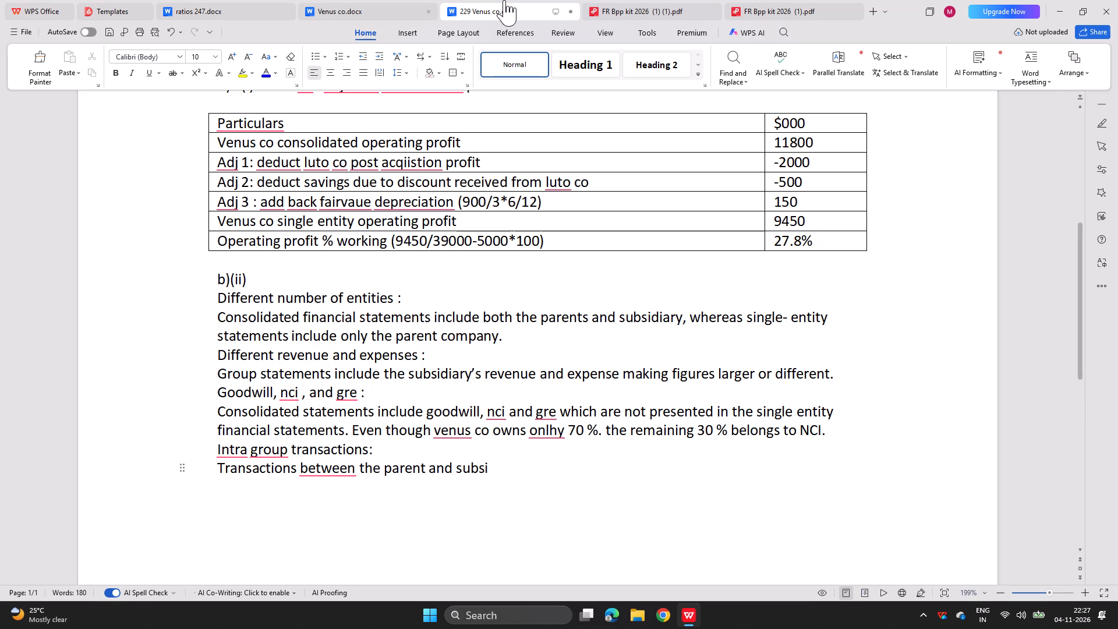
{"action": "type", "text": "diary"}
{"action": "key", "text": "space"}
Continue the intra group sentence with "are eliminated during consolidation".
{"action": "type", "text": "are l"}
{"action": "key", "text": "BackSpace"}
{"action": "type", "text": "elminated"}
{"action": "key", "text": "space"}
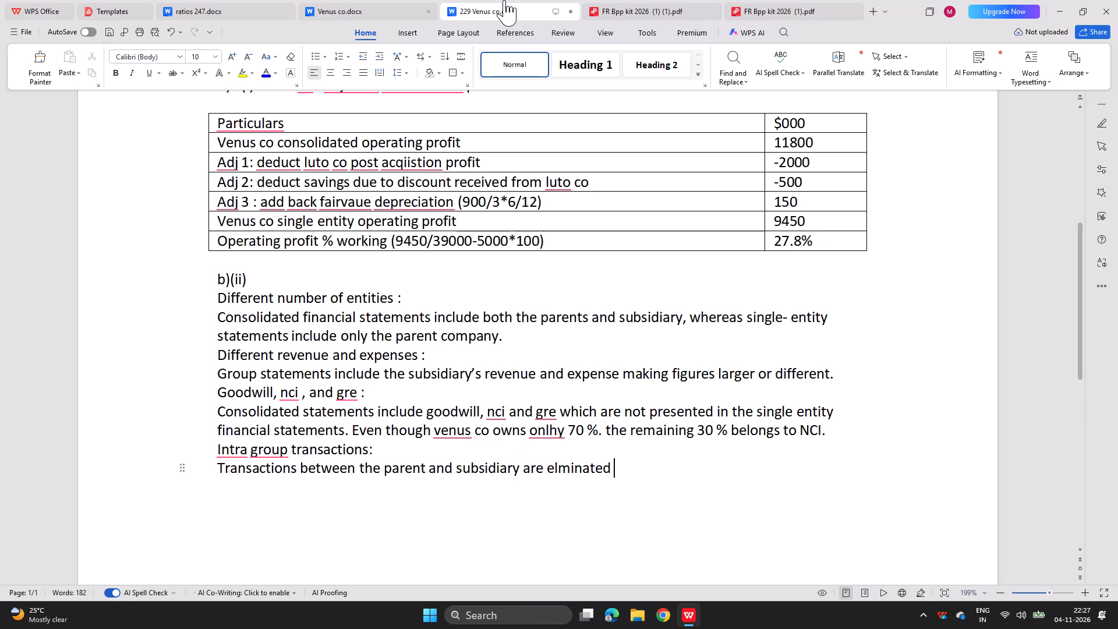
{"action": "type", "text": "during cxon"}
{"action": "key", "text": "BackSpace"}
{"action": "key", "text": "BackSpace"}
{"action": "key", "text": "BackSpace"}
{"action": "type", "text": "os"}
{"action": "key", "text": "BackSpace"}
{"action": "key", "text": "n"}
{"action": "type", "text": "solidar"}
{"action": "key", "text": "BackSpace"}
{"action": "type", "text": "ted"}
{"action": "key", "text": "space"}
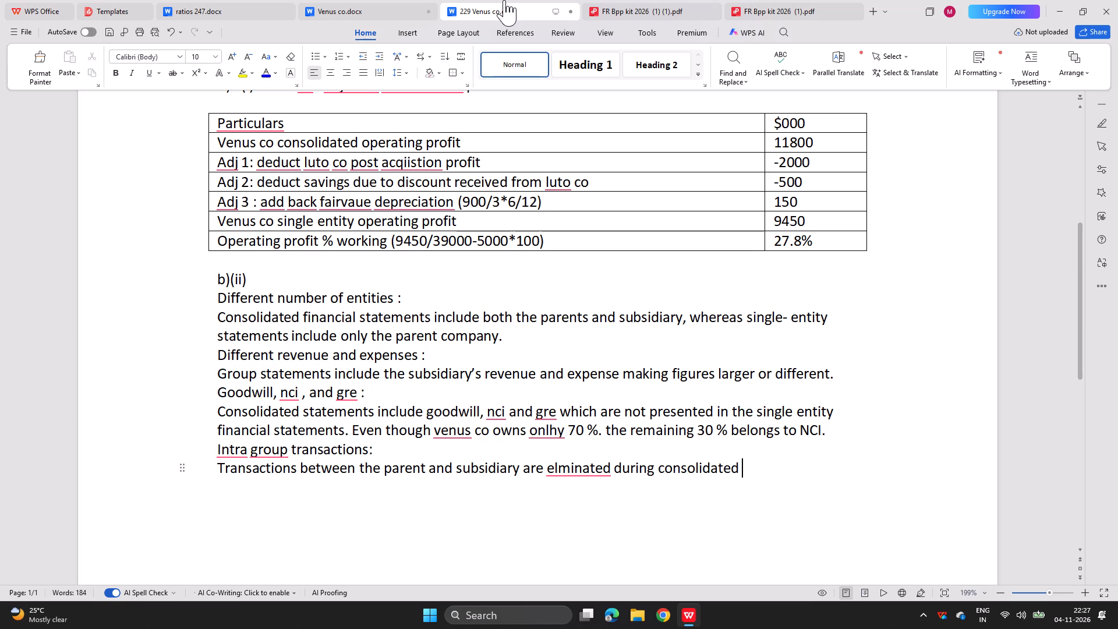
{"action": "key", "text": "BackSpace"}
{"action": "key", "text": "BackSpace"}
{"action": "key", "text": "BackSpace"}
{"action": "key", "text": "BackSpace"}
{"action": "type", "text": "tion"}
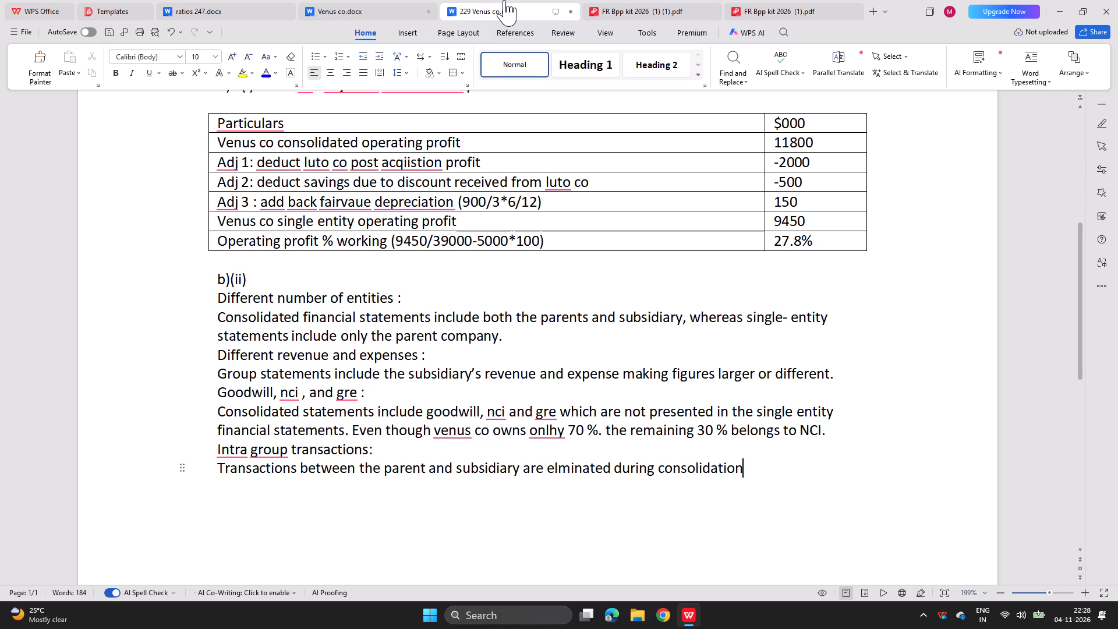
Add the contrast ", whereas they remain recorded" to the intra group sentence.
{"action": "type", "text": ", whereas"}
{"action": "key", "text": "space"}
{"action": "type", "text": "they reamin"}
{"action": "key", "text": "space"}
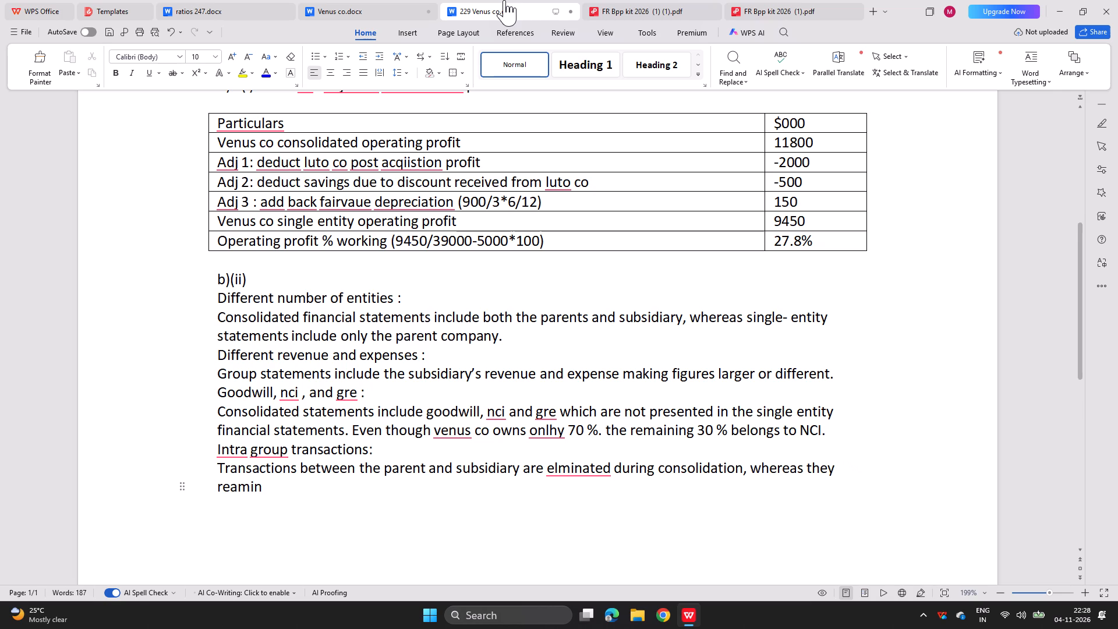
{"action": "key", "text": "BackSpace"}
{"action": "key", "text": "BackSpace"}
{"action": "key", "text": "BackSpace"}
{"action": "key", "text": "BackSpace"}
{"action": "key", "text": "BackSpace"}
{"action": "type", "text": "main"}
{"action": "key", "text": "space"}
{"action": "type", "text": "recorded"}
{"action": "key", "text": "space"}
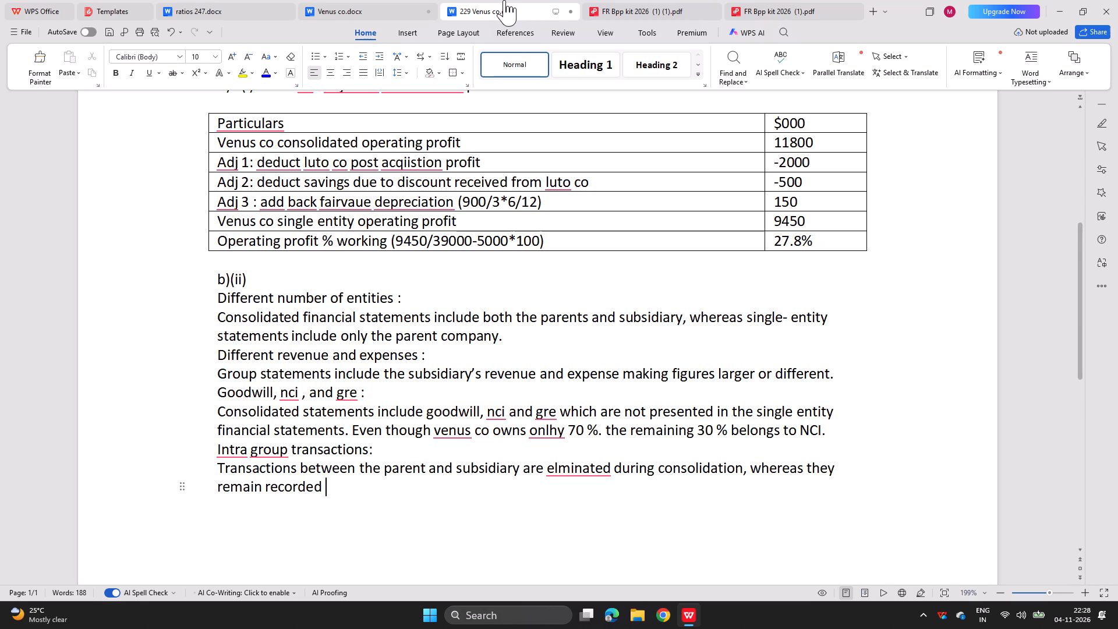
Continue the intra group sentence with "in the individual entity".
{"action": "type", "text": "in the indicv"}
{"action": "key", "text": "BackSpace"}
{"action": "key", "text": "BackSpace"}
{"action": "type", "text": "vidual"}
{"action": "key", "text": "space"}
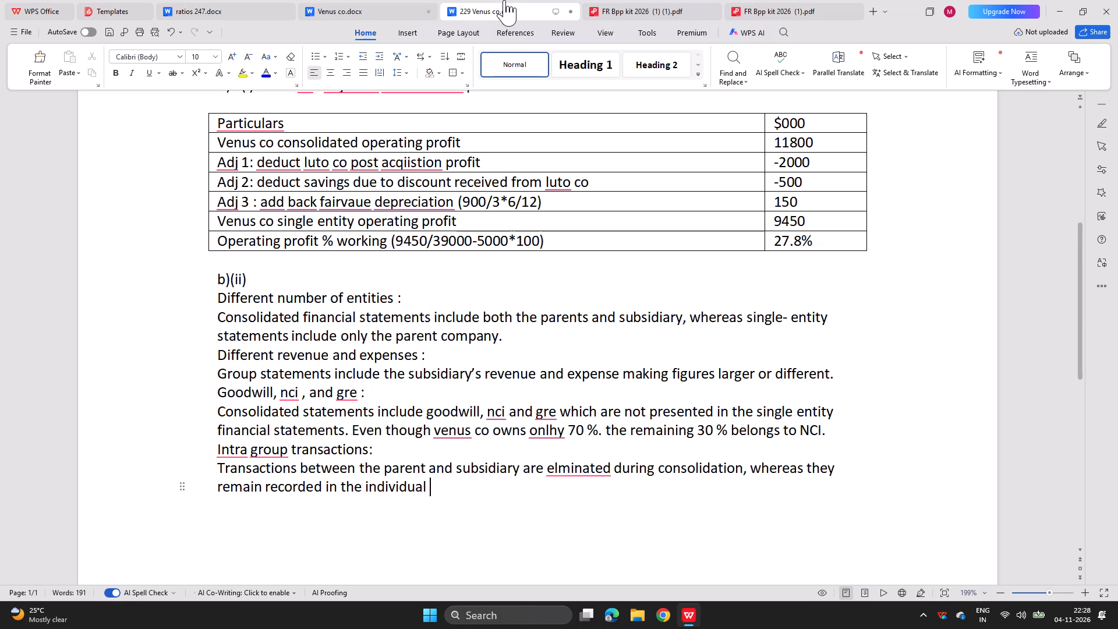
{"action": "type", "text": "emeitys"}
{"action": "key", "text": "BackSpace"}
{"action": "key", "text": "BackSpace"}
{"action": "key", "text": "BackSpace"}
{"action": "key", "text": "BackSpace"}
{"action": "key", "text": "BackSpace"}
{"action": "key", "text": "BackSpace"}
{"action": "type", "text": "ntity"}
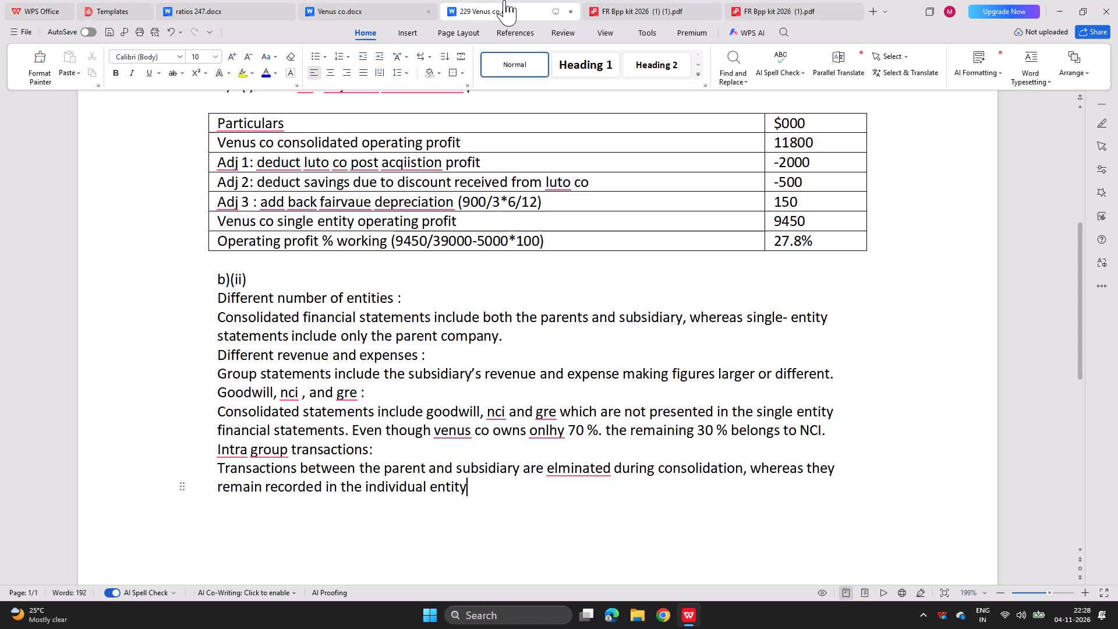
Finish the intra group sentence by completing the ending as "entity's accounts.".
{"action": "type", "text": "'s"}
{"action": "key", "text": "space"}
{"action": "type", "text": "accoingts"}
{"action": "key", "text": "BackSpace"}
{"action": "key", "text": "BackSpace"}
{"action": "key", "text": "BackSpace"}
{"action": "key", "text": "BackSpace"}
{"action": "key", "text": "BackSpace"}
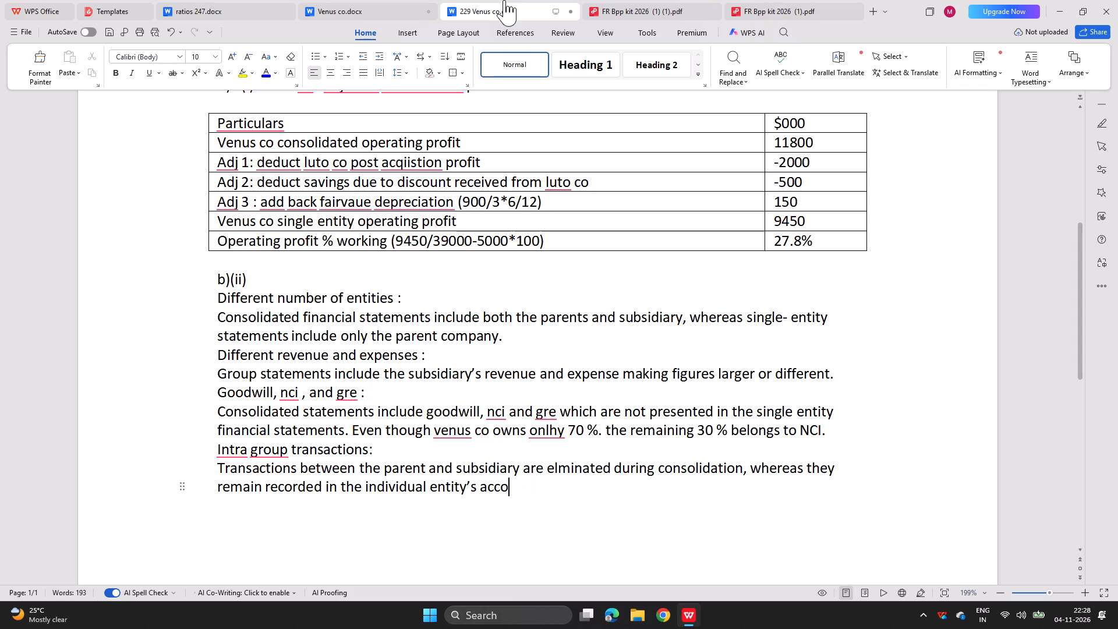
{"action": "type", "text": "ungts"}
{"action": "key", "text": "BackSpace"}
{"action": "key", "text": "BackSpace"}
{"action": "key", "text": "BackSpace"}
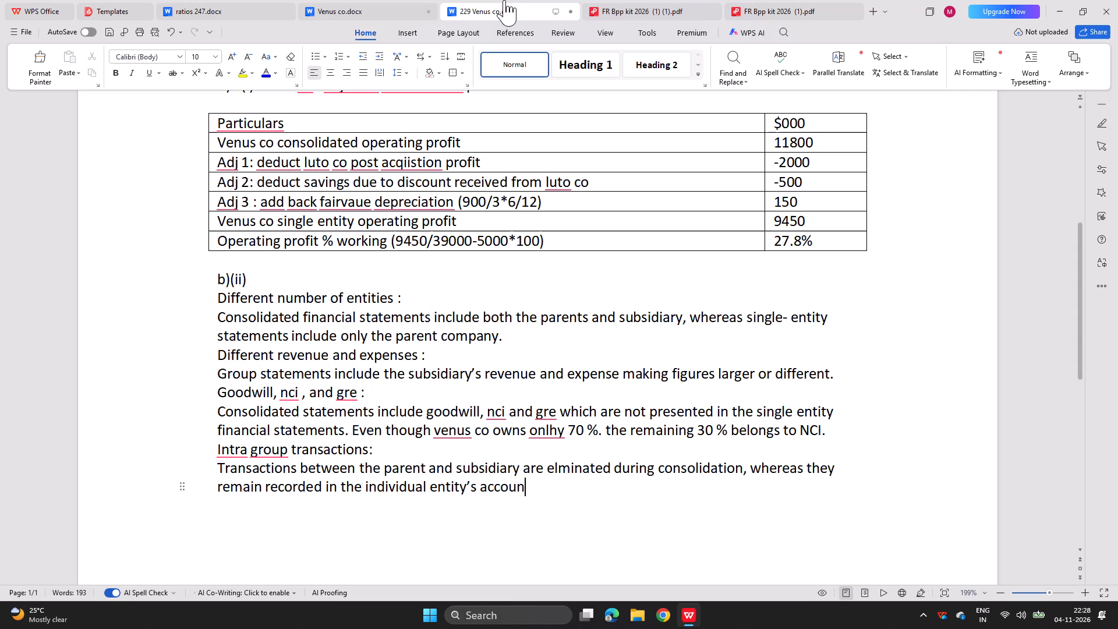
{"action": "type", "text": "yts"}
{"action": "key", "text": "BackSpace"}
{"action": "key", "text": "BackSpace"}
{"action": "key", "text": "BackSpace"}
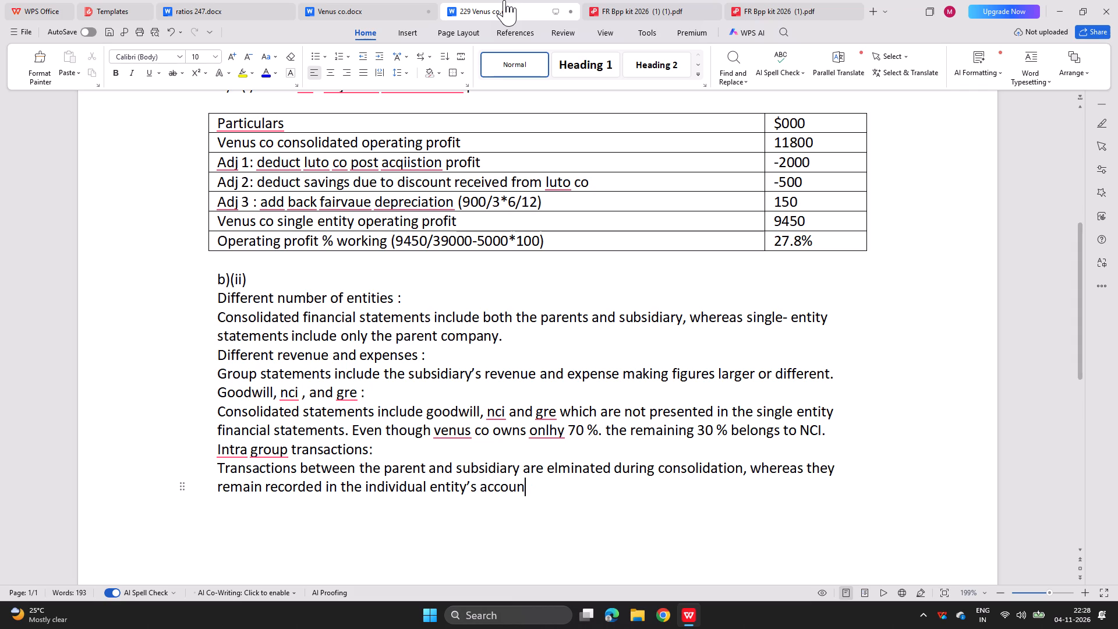
{"action": "type", "text": "ts."}
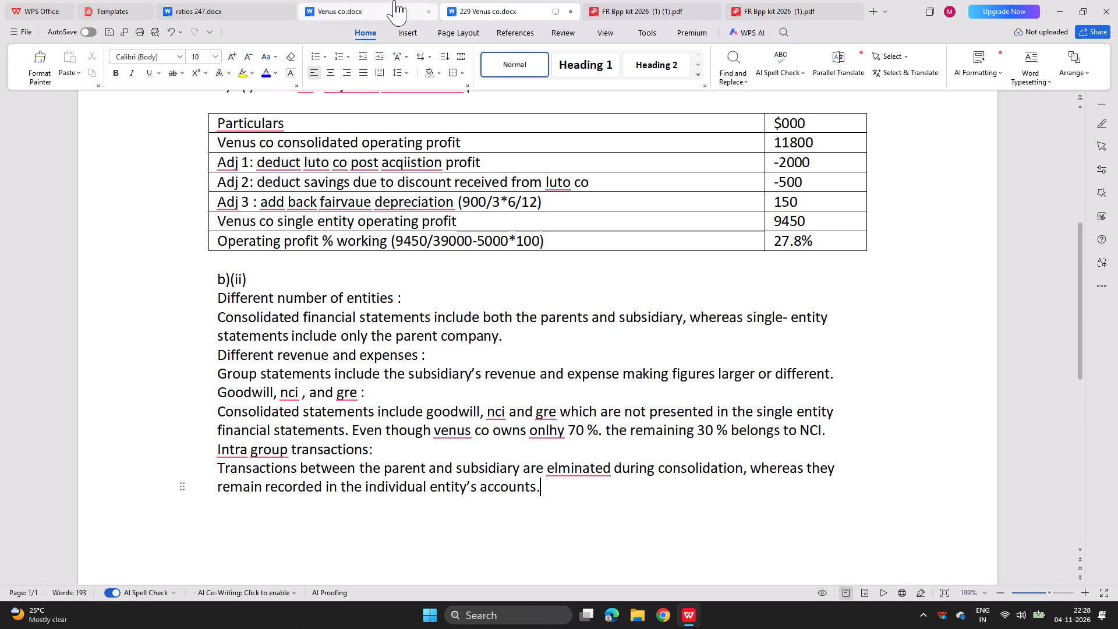
Copy the fair value adjustment point from Venus co.docx into a new line below the intra group explanation in 229 Venus co.docx.
{"action": "scroll", "coordinate": [394, 256], "scroll_direction": "down", "scroll_amount": 1}
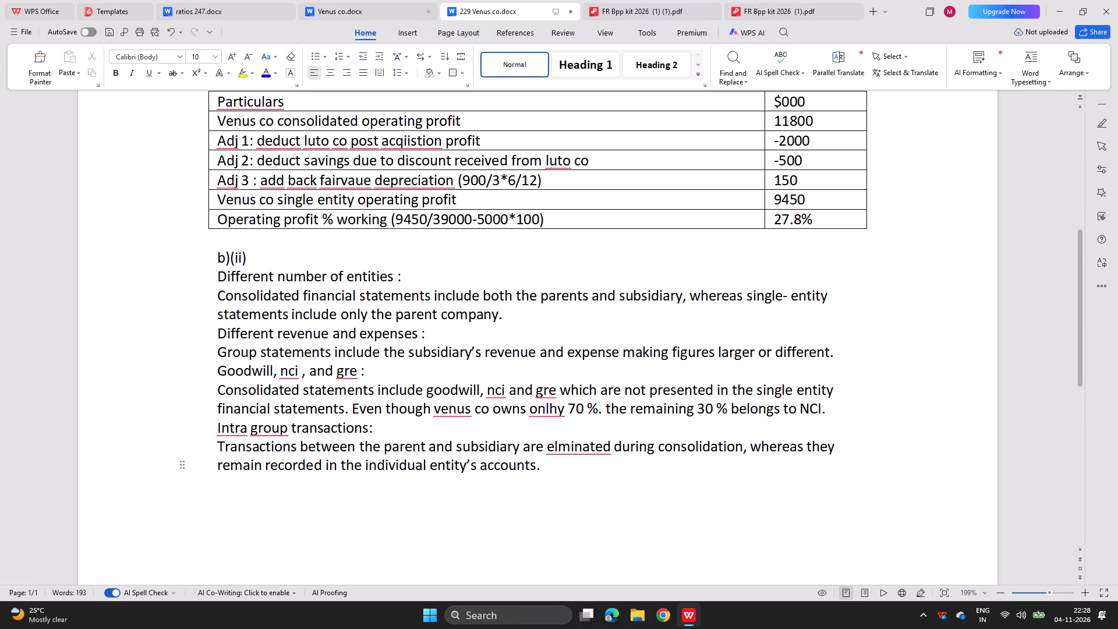
{"action": "scroll", "coordinate": [321, 473], "scroll_direction": "down", "scroll_amount": 1}
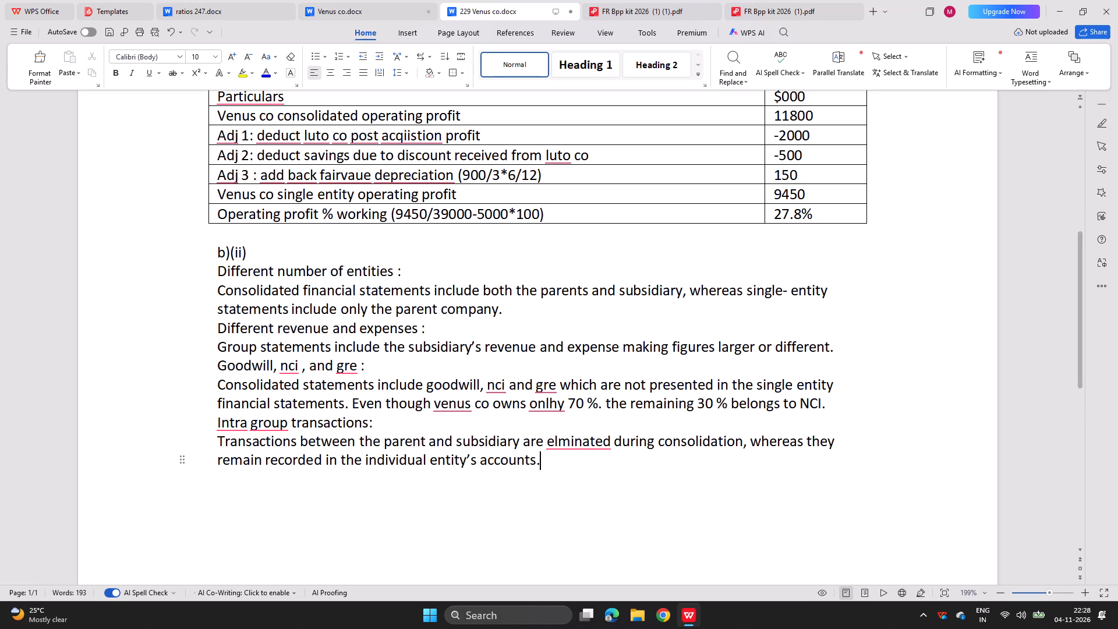
{"action": "scroll", "coordinate": [321, 473], "scroll_direction": "down", "scroll_amount": 3}
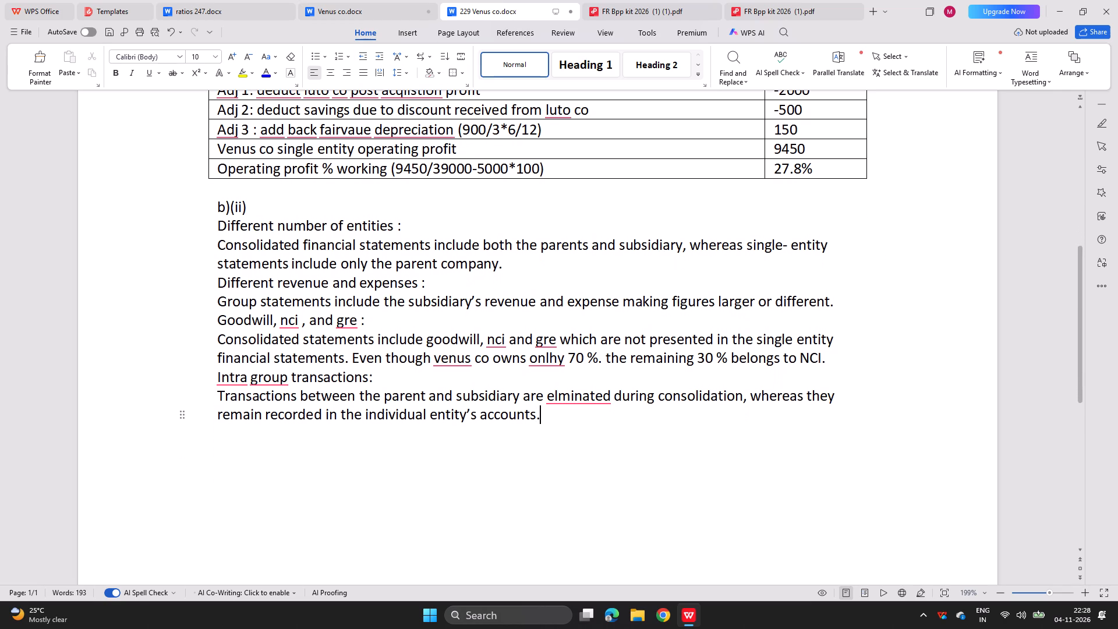
{"action": "left_click", "coordinate": [355, 0]}
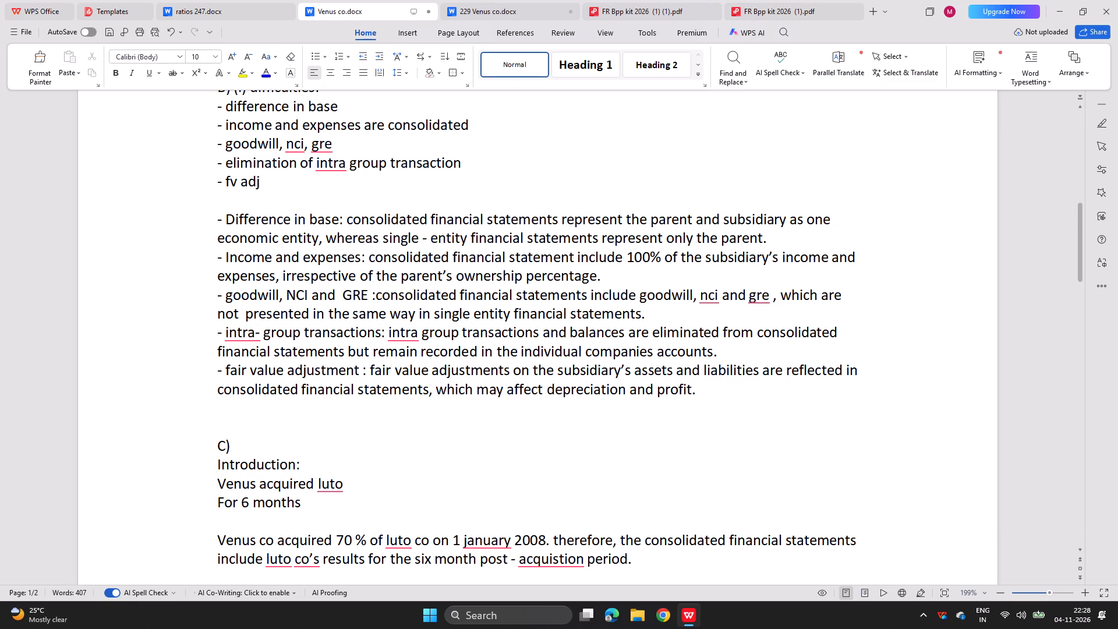
{"action": "left_click_drag", "start_coordinate": [223, 370], "coordinate": [658, 401]}
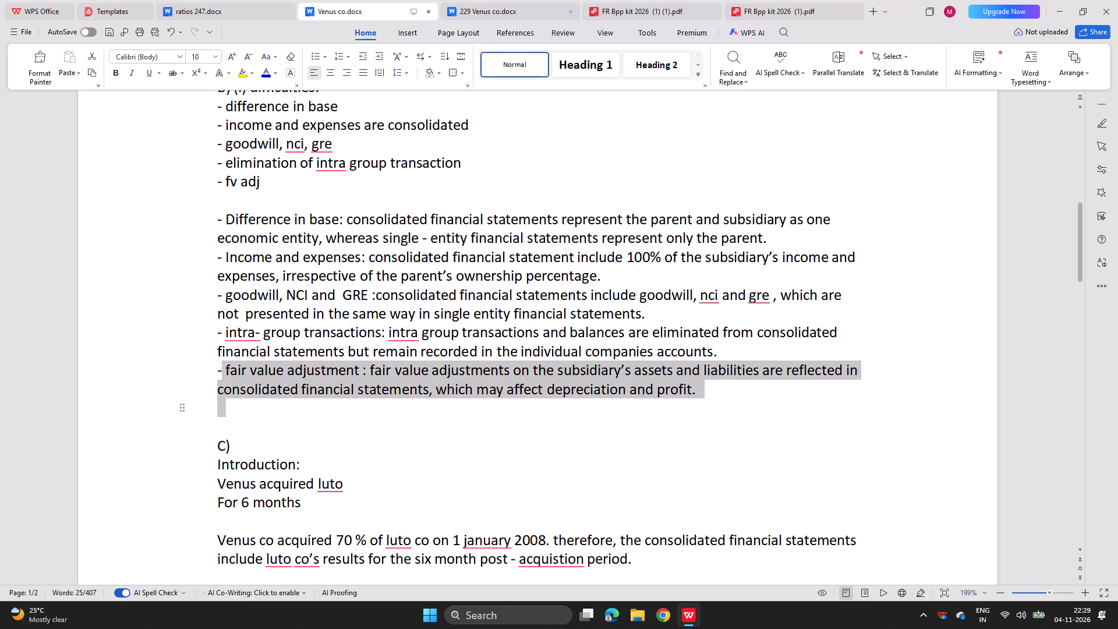
{"action": "left_click_drag", "start_coordinate": [658, 401], "coordinate": [678, 396]}
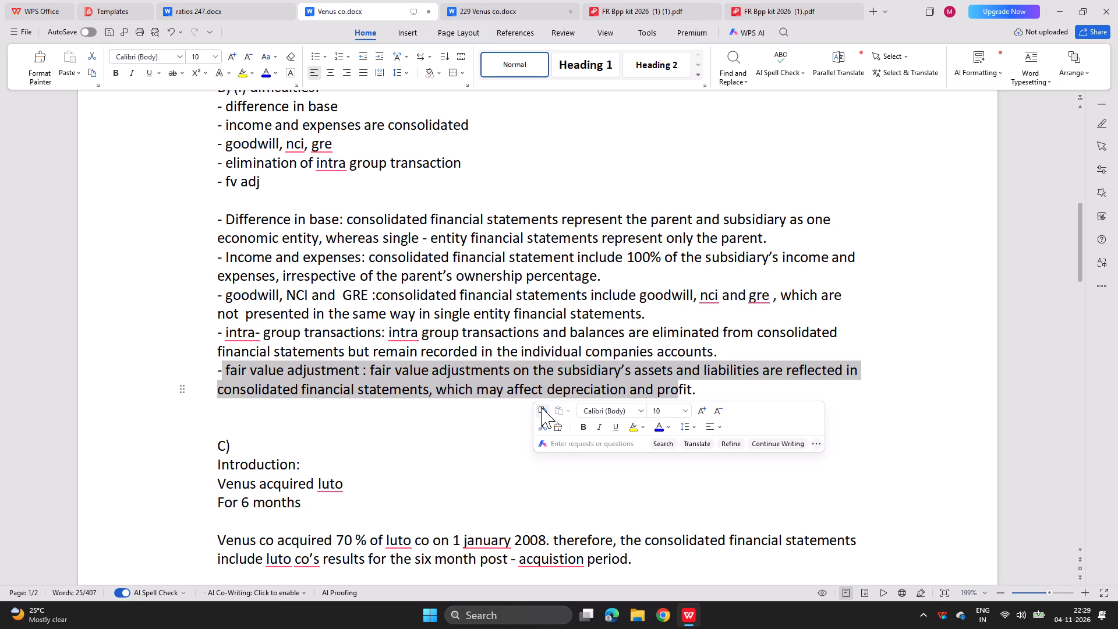
{"action": "left_click", "coordinate": [541, 407]}
{"action": "left_click", "coordinate": [493, 6]}
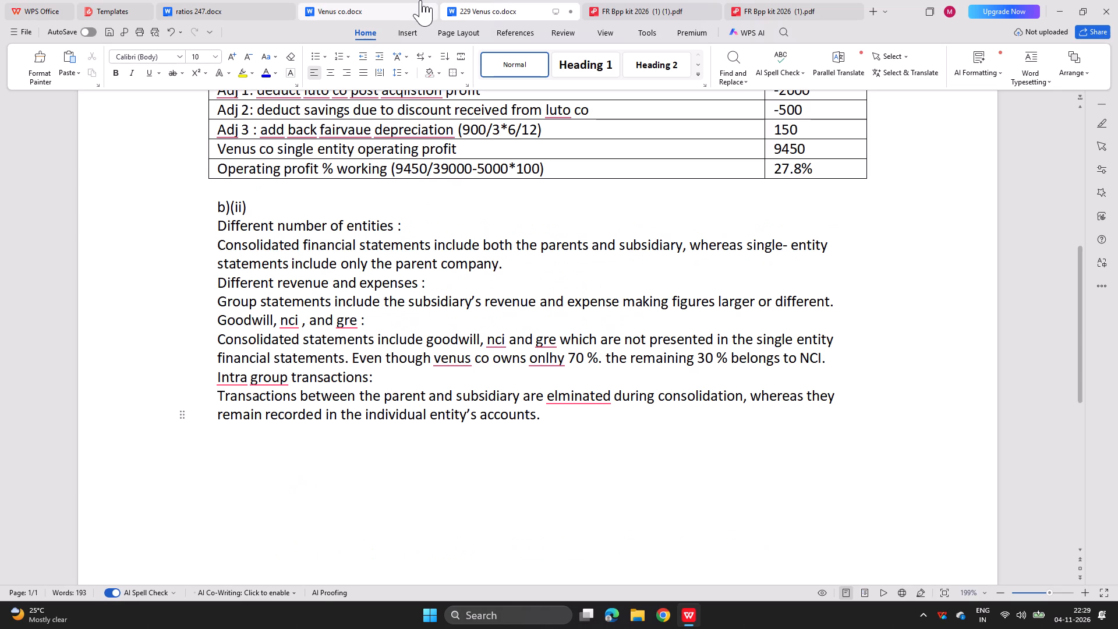
{"action": "left_click", "coordinate": [412, 0]}
{"action": "left_click", "coordinate": [389, 439]}
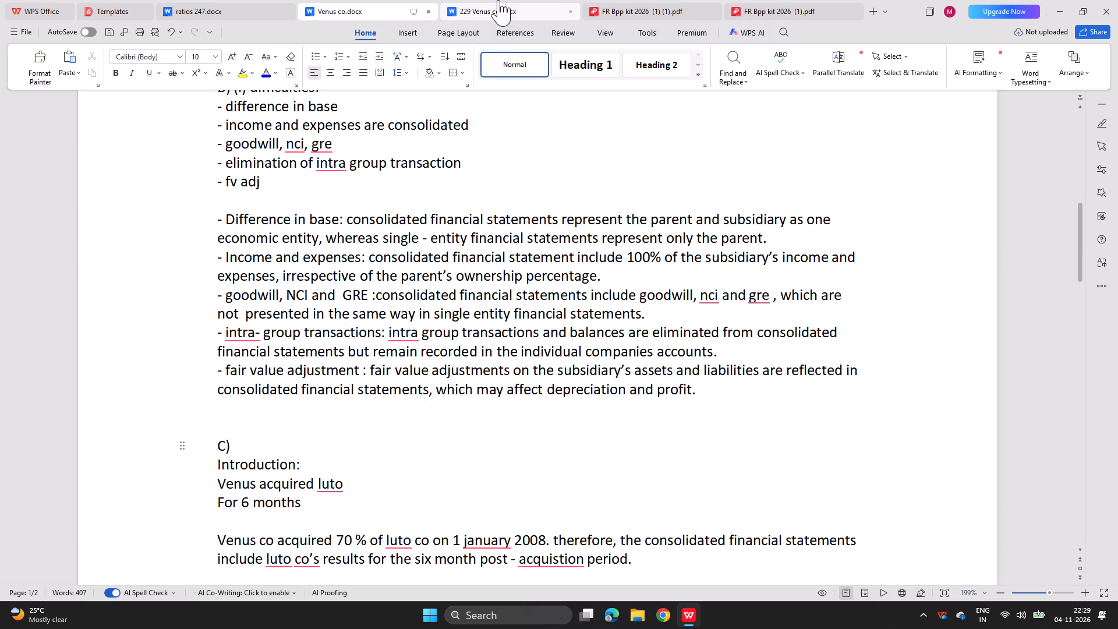
{"action": "left_click", "coordinate": [499, 0]}
{"action": "key", "text": "Return"}
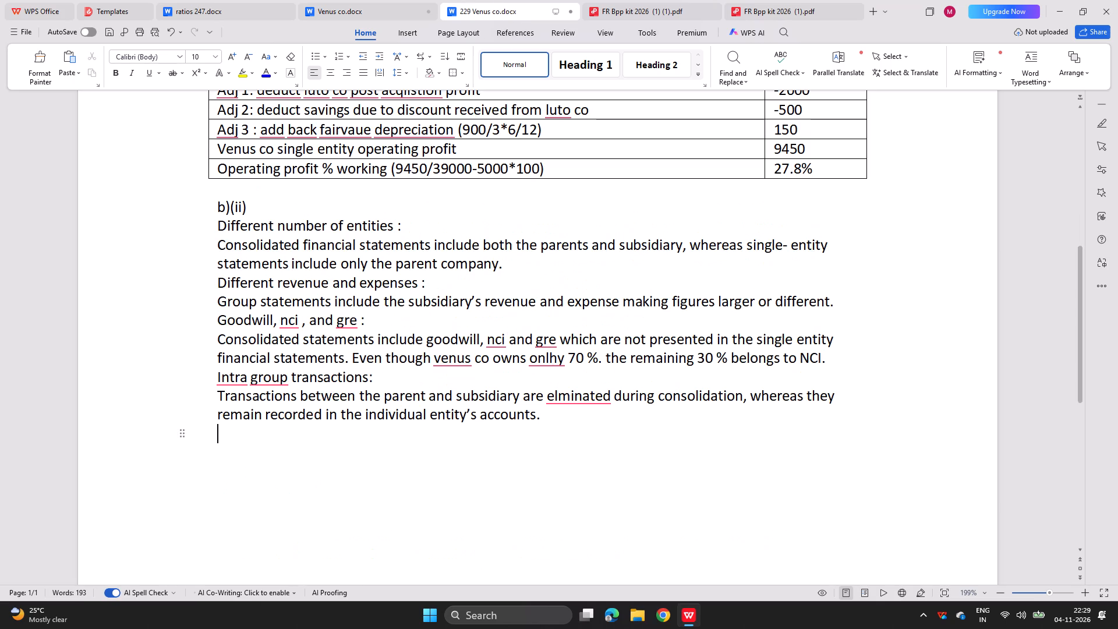
{"action": "key", "text": "ctrl+v"}
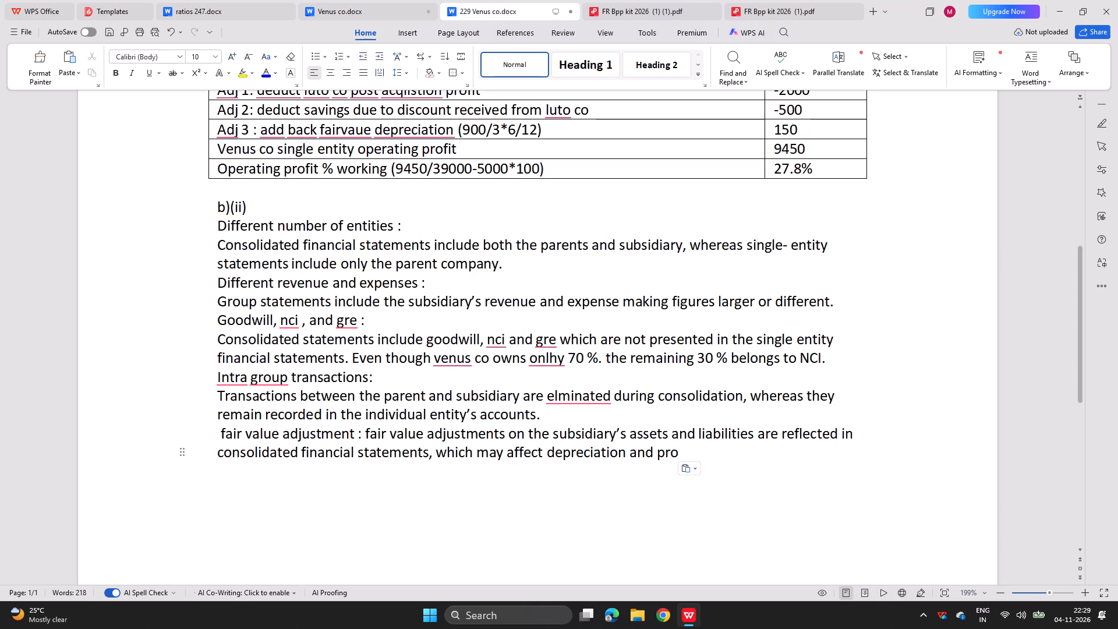
Tidy the pasted fair value text: remove the leading space, capitalise "Fair", complete the final word as "profit." and start a new line.
{"action": "left_click", "coordinate": [221, 430]}
{"action": "key", "text": "BackSpace"}
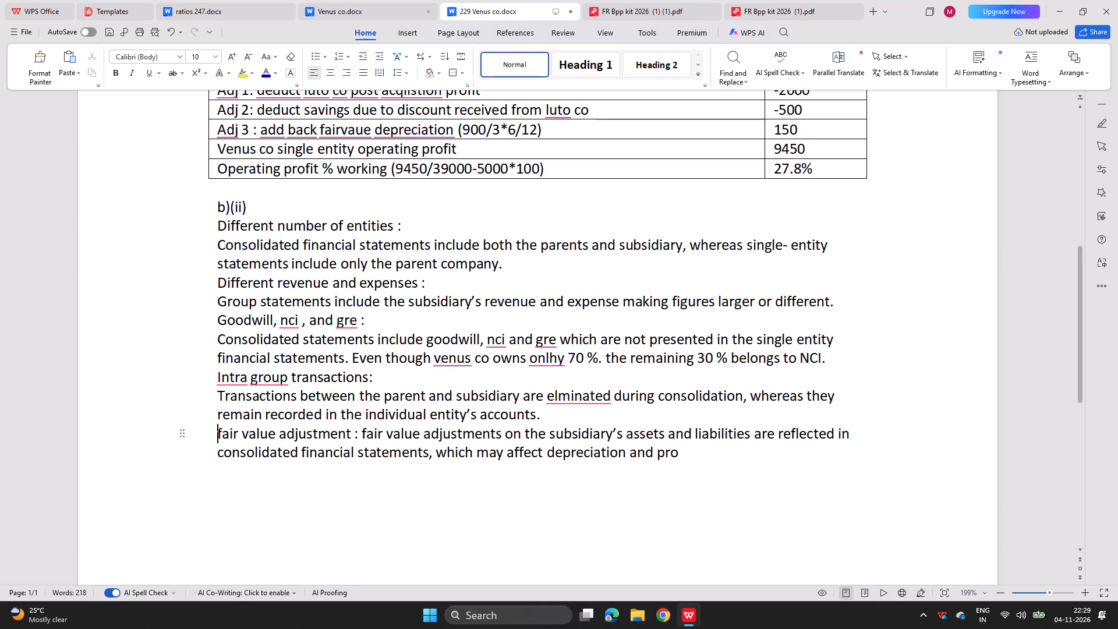
{"action": "left_click", "coordinate": [221, 436]}
{"action": "key", "text": "BackSpace"}
{"action": "key", "text": "shift+f"}
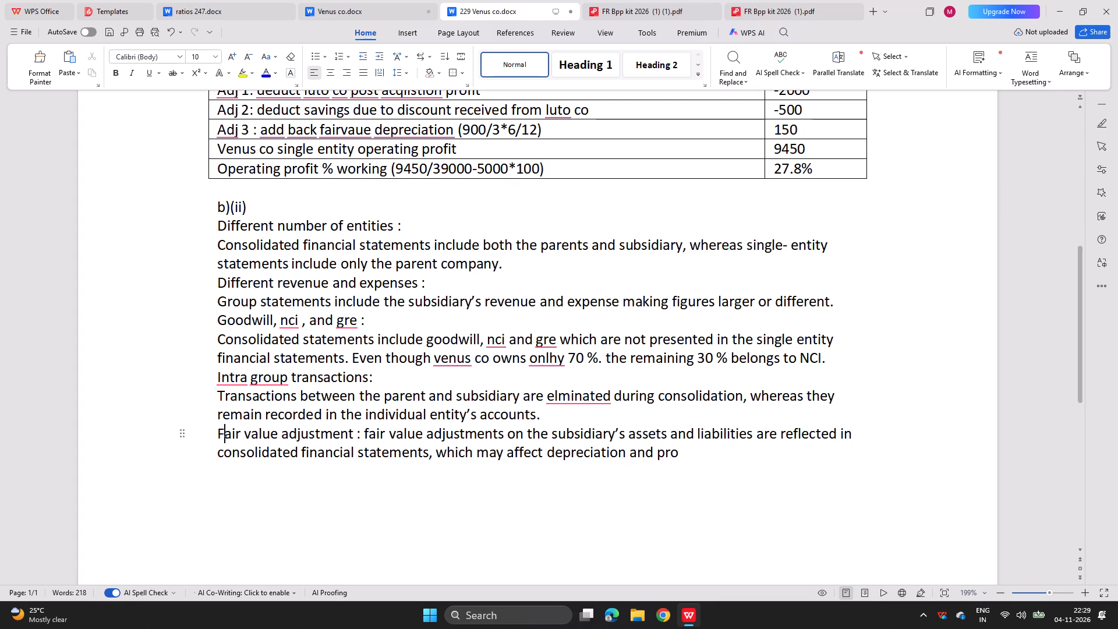
{"action": "left_click", "coordinate": [681, 454]}
{"action": "type", "text": "fit"}
{"action": "key", "text": "period"}
{"action": "key", "text": "Return"}
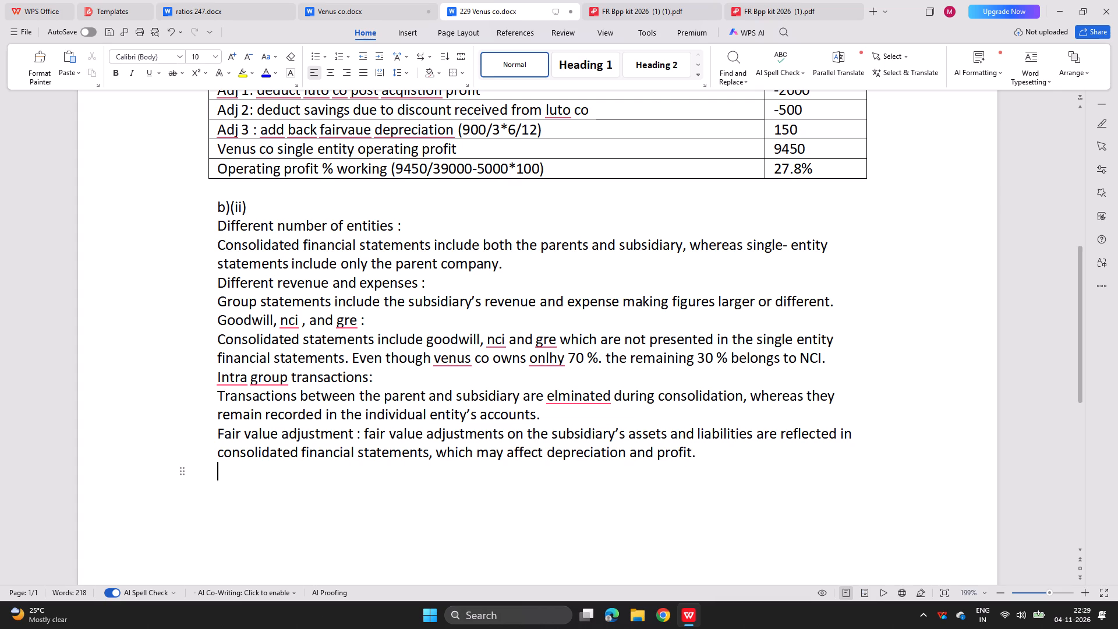
Split "Fair value adjustment :" off as a subheading and capitalise the first word of the explanation below it.
{"action": "left_click", "coordinate": [363, 436]}
{"action": "key", "text": "Return"}
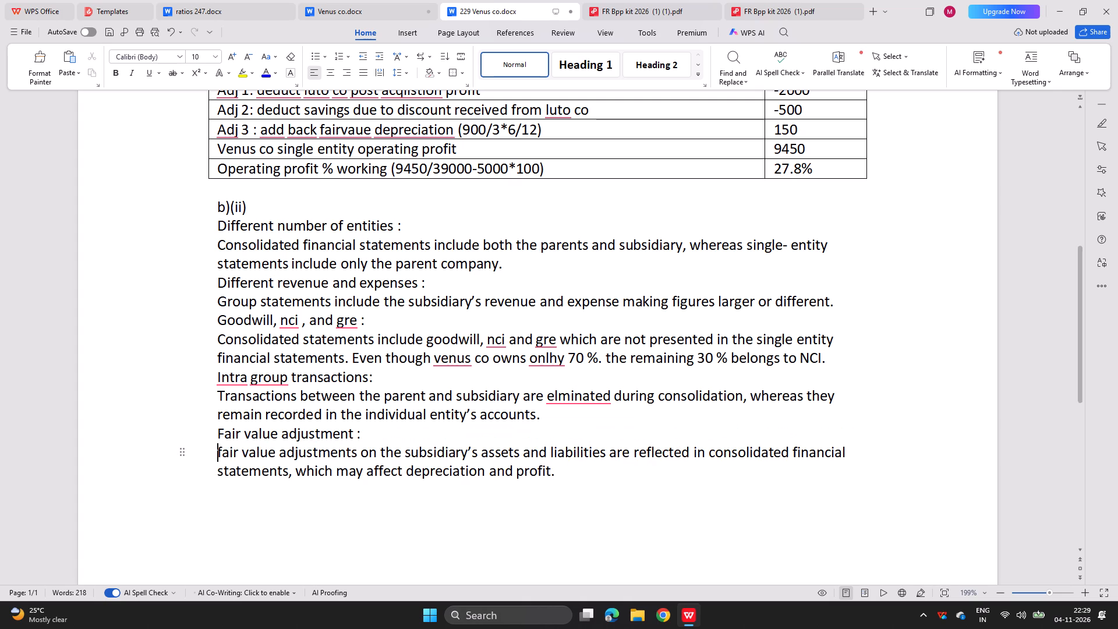
{"action": "left_click", "coordinate": [220, 447]}
{"action": "key", "text": "BackSpace"}
{"action": "key", "text": "shift+f"}
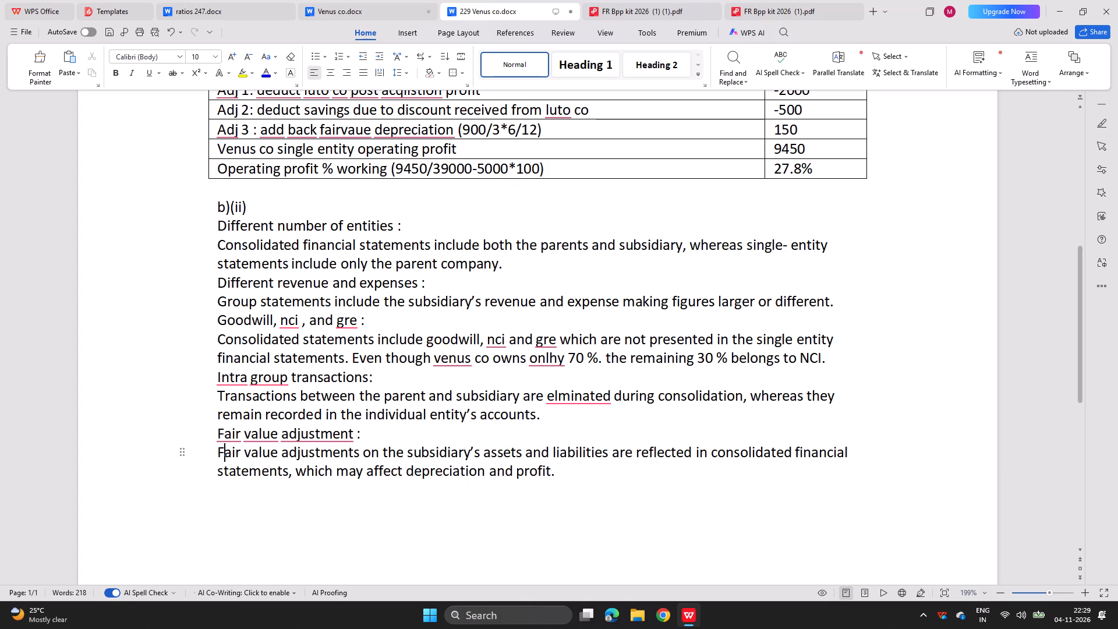
{"action": "left_click", "coordinate": [547, 497]}
Review the written answer from part b)(ii) back up through the adjusted profit table and the ratios table.
{"action": "scroll", "coordinate": [335, 537], "scroll_direction": "up", "scroll_amount": 1}
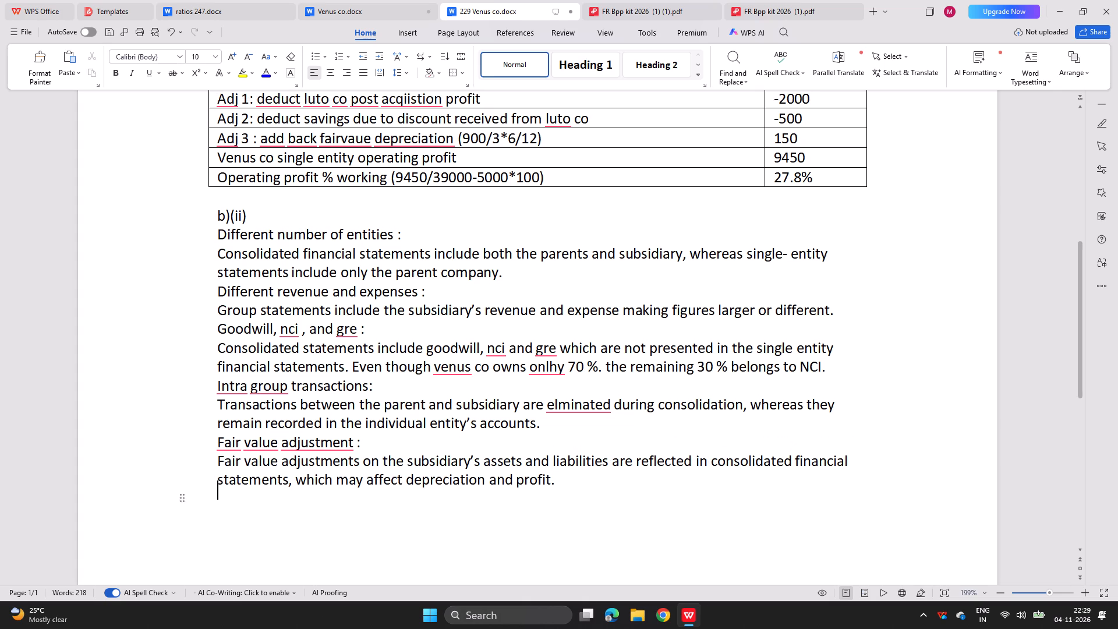
{"action": "scroll", "coordinate": [335, 537], "scroll_direction": "up", "scroll_amount": 1}
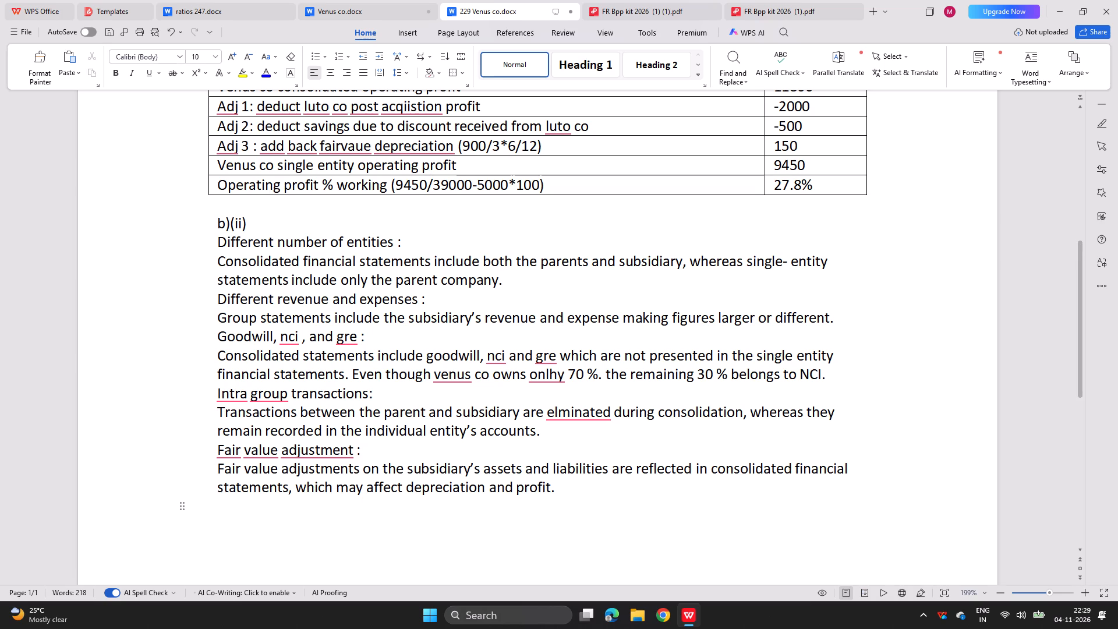
{"action": "left_click", "coordinate": [277, 366]}
{"action": "scroll", "coordinate": [277, 366], "scroll_direction": "up", "scroll_amount": 3}
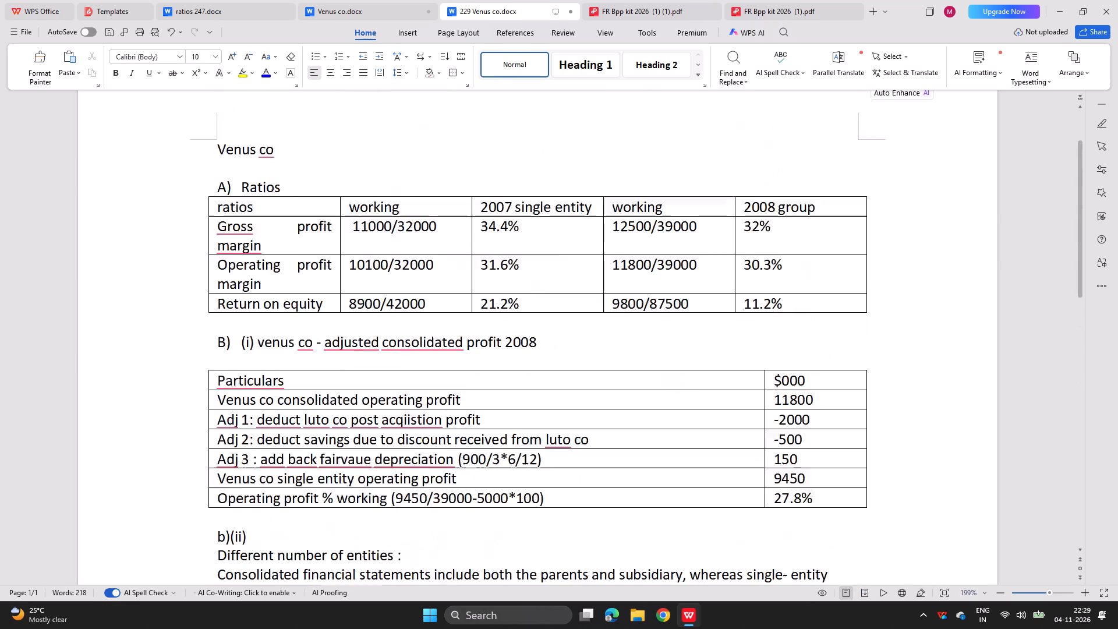
{"action": "scroll", "coordinate": [277, 366], "scroll_direction": "up", "scroll_amount": 3}
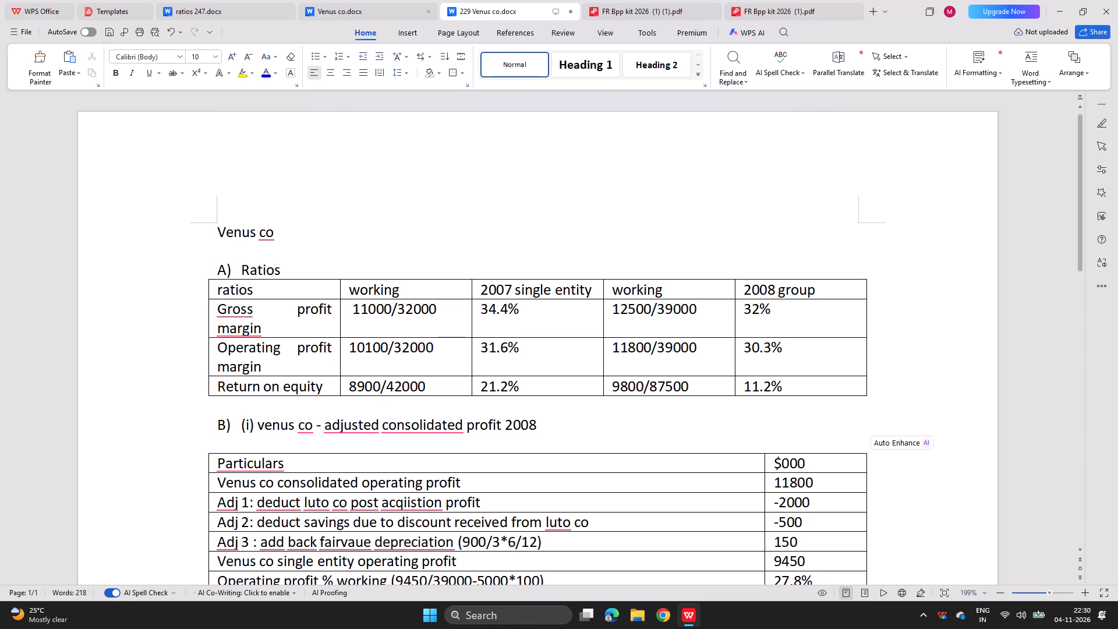
{"action": "scroll", "coordinate": [277, 366], "scroll_direction": "down", "scroll_amount": 1}
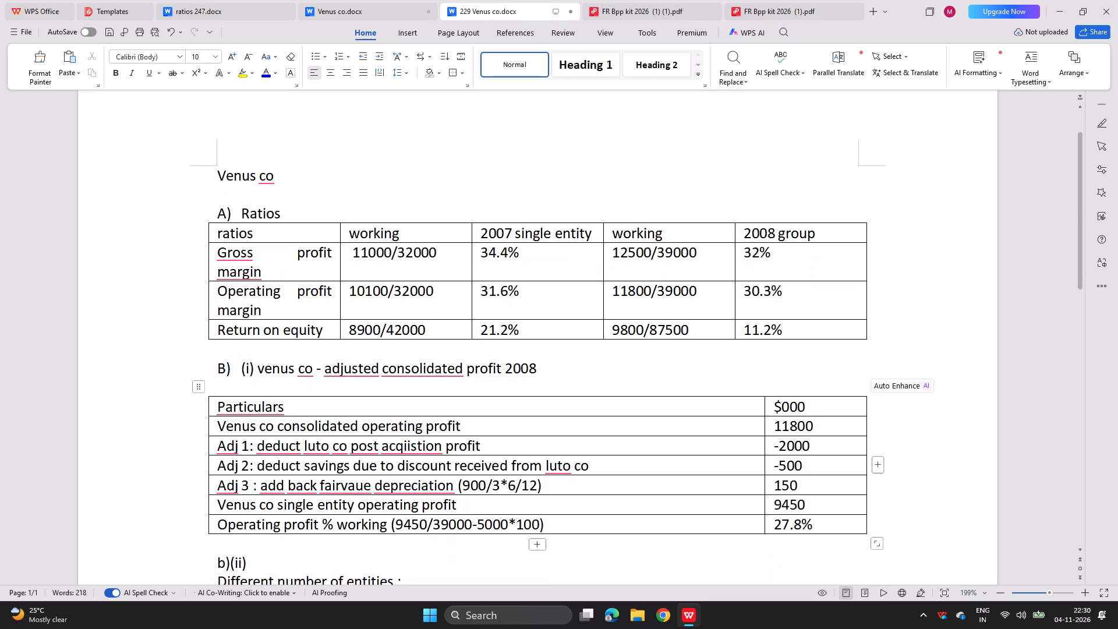
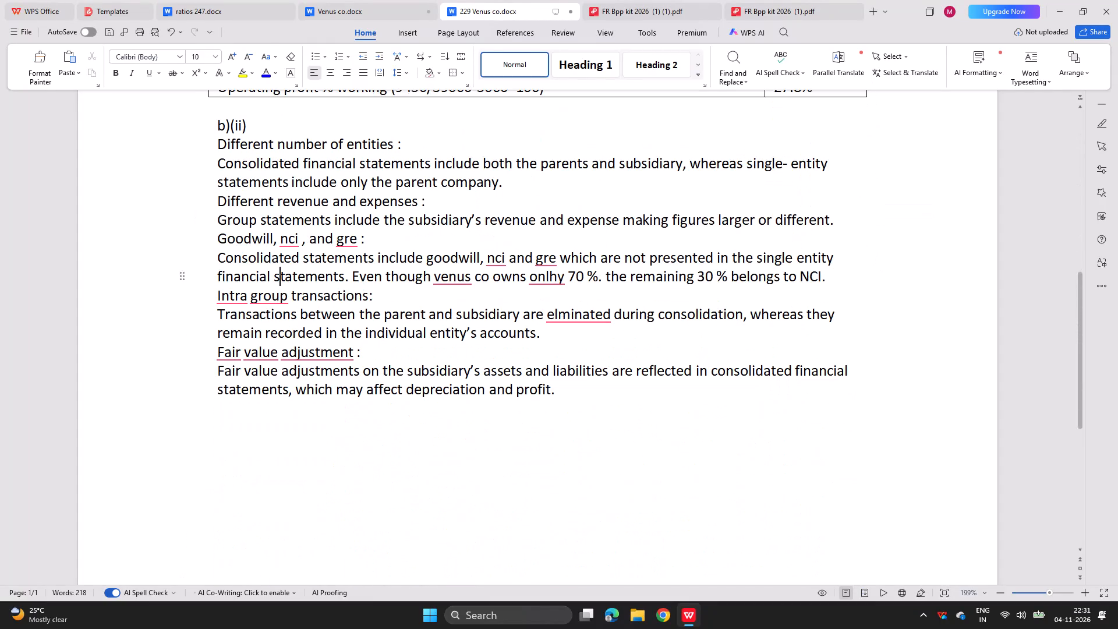
Add a "C) Analysis:" heading below the fair value adjustment text after a blank line, and start an unnumbered line under it.
{"action": "scroll", "coordinate": [380, 312], "scroll_direction": "down", "scroll_amount": 1}
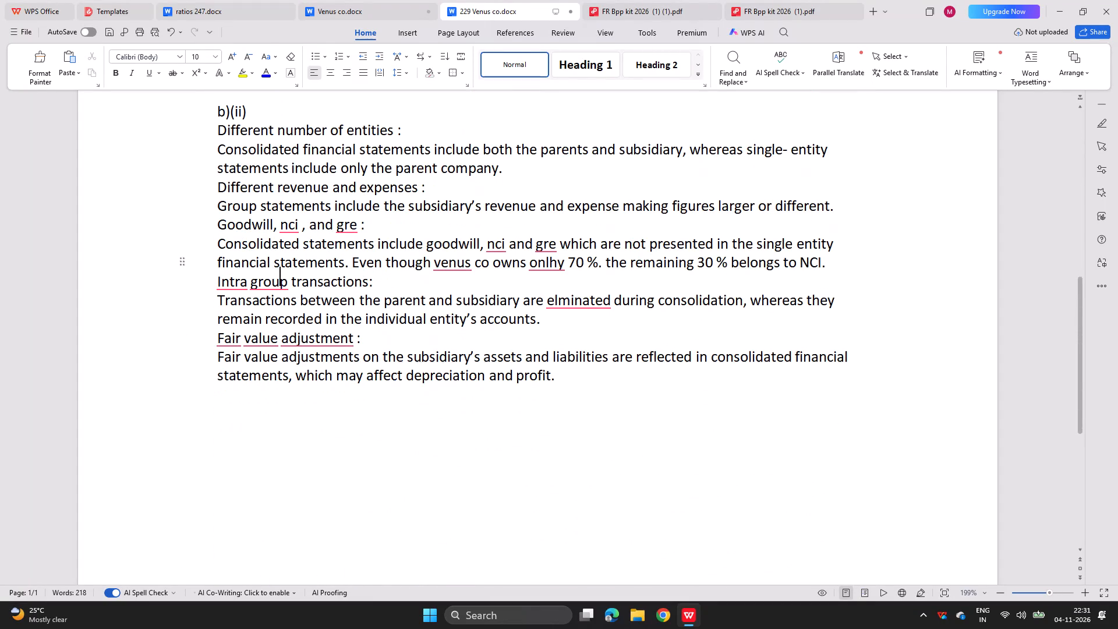
{"action": "scroll", "coordinate": [380, 312], "scroll_direction": "down", "scroll_amount": 2}
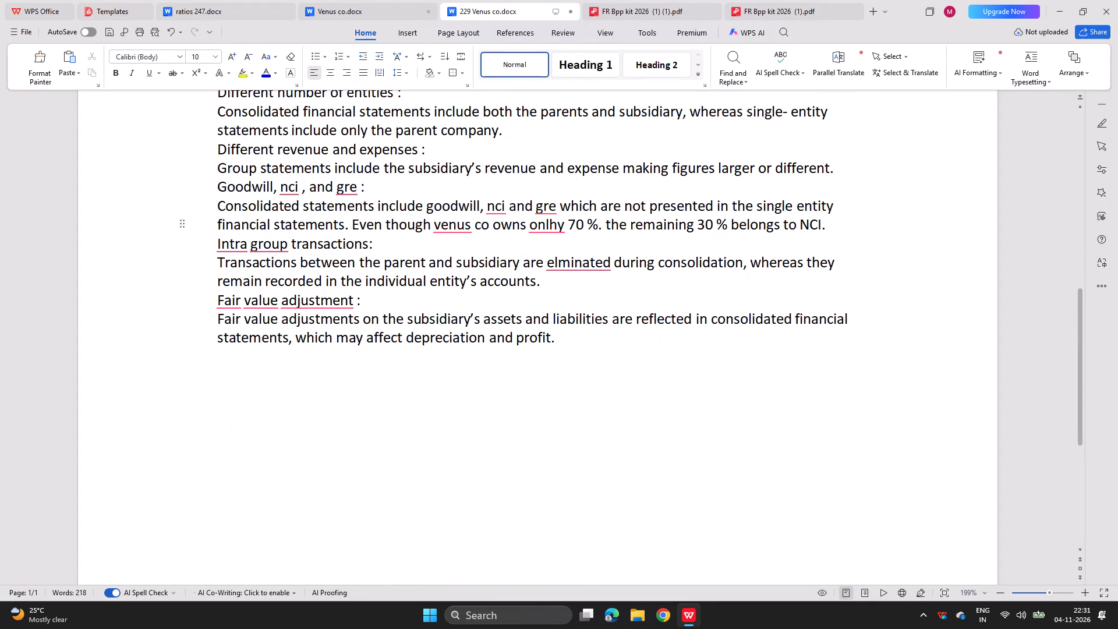
{"action": "scroll", "coordinate": [443, 359], "scroll_direction": "down", "scroll_amount": 1}
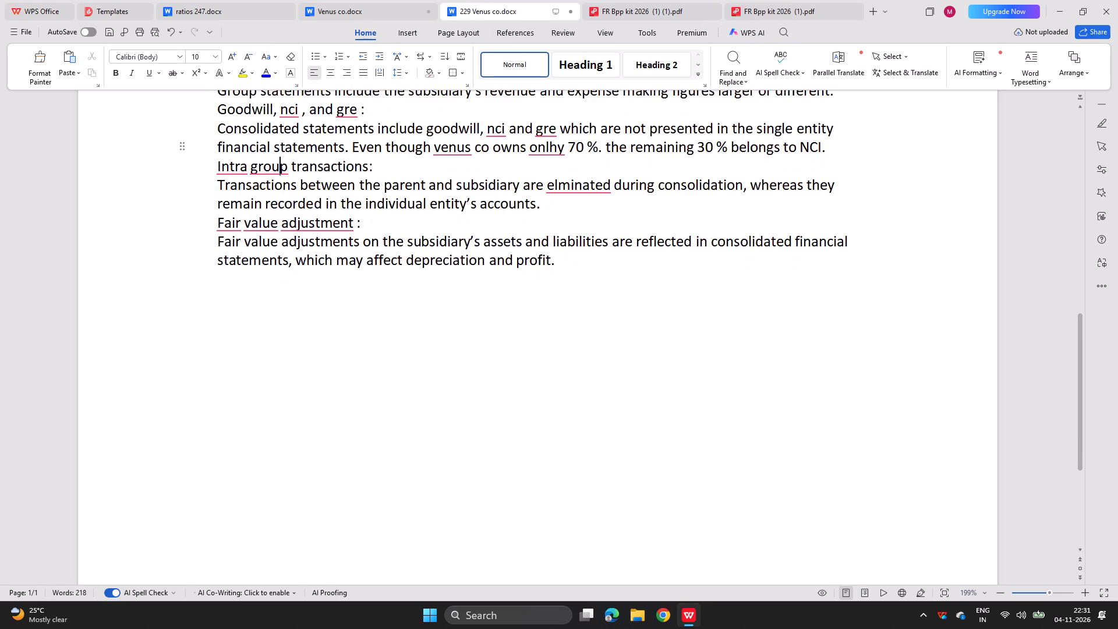
{"action": "scroll", "coordinate": [443, 359], "scroll_direction": "down", "scroll_amount": 2}
{"action": "left_click", "coordinate": [582, 210]}
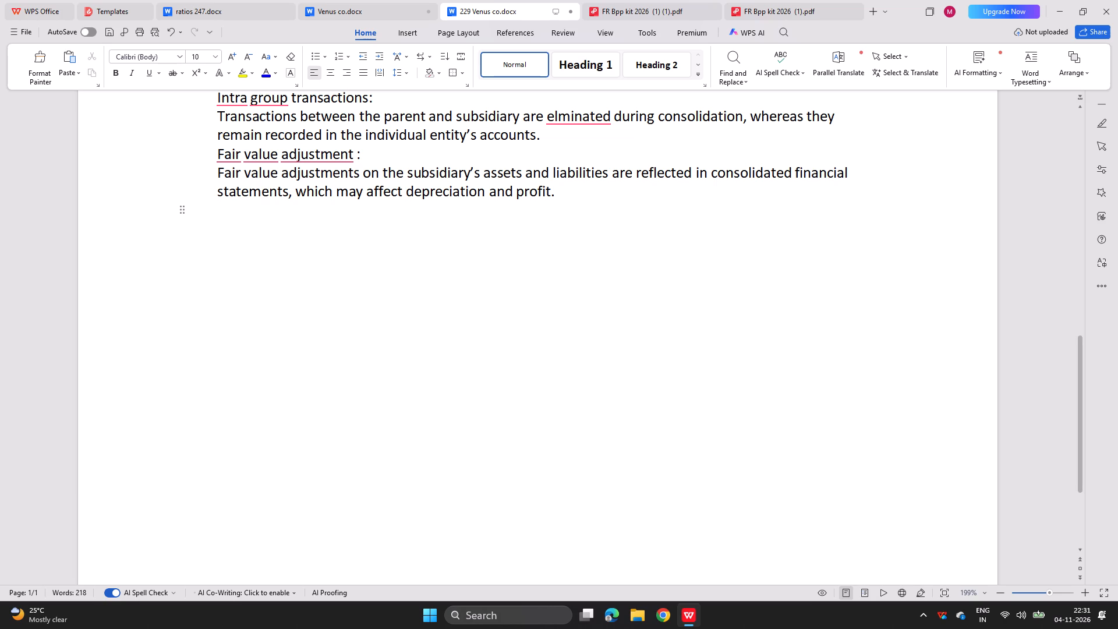
{"action": "scroll", "coordinate": [582, 210], "scroll_direction": "up", "scroll_amount": 1}
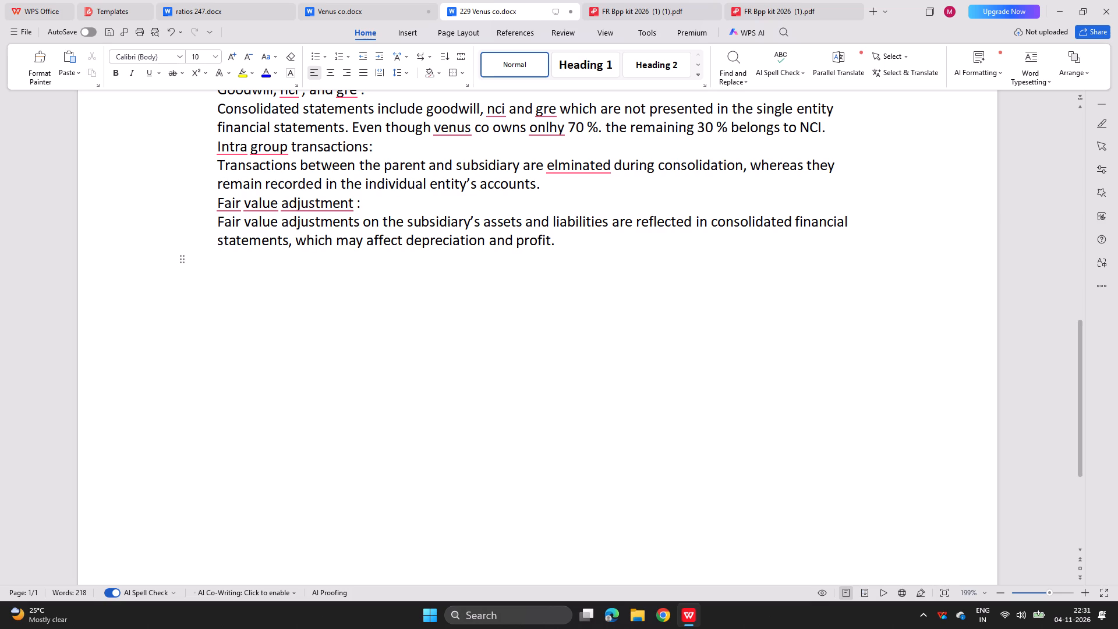
{"action": "key", "text": "Return"}
{"action": "type", "text": "c) anay"}
{"action": "key", "text": "BackSpace"}
{"action": "type", "text": "lysios"}
{"action": "key", "text": "BackSpace"}
{"action": "key", "text": "BackSpace"}
{"action": "key", "text": "s"}
{"action": "key", "text": "shift+colon"}
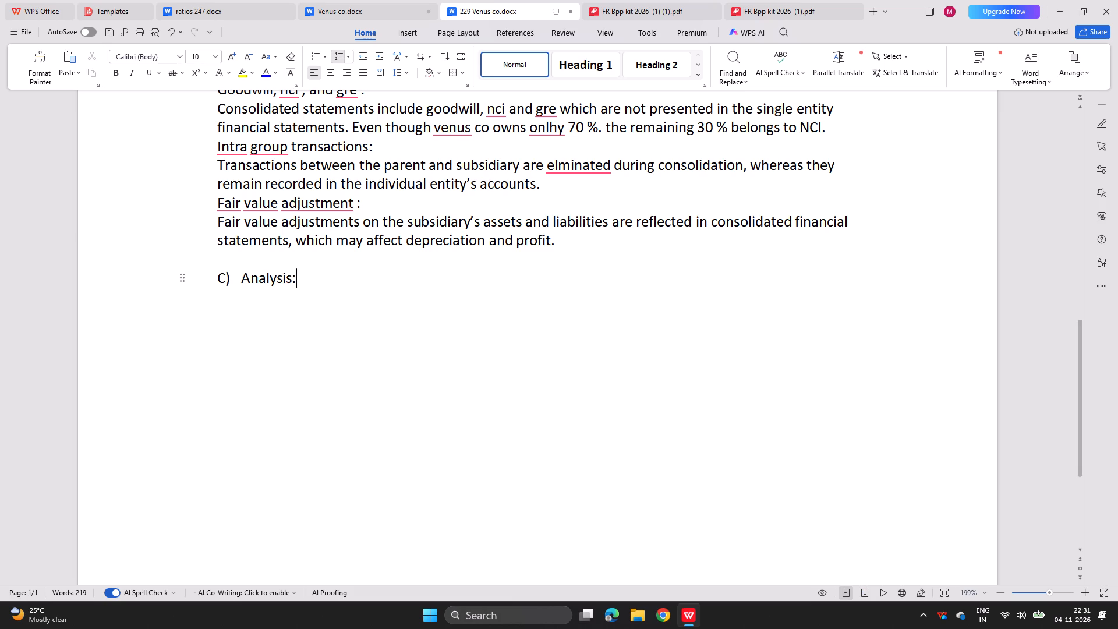
{"action": "key", "text": "Return"}
{"action": "key", "text": "BackSpace"}
{"action": "key", "text": "BackSpace"}
{"action": "key", "text": "Return"}
{"action": "key", "text": "Return"}
Add the subheading "Introduction:" under the Analysis heading and start a new line.
{"action": "type", "text": "introuf=dcuton"}
{"action": "key", "text": "BackSpace"}
{"action": "key", "text": "BackSpace"}
{"action": "key", "text": "BackSpace"}
{"action": "key", "text": "BackSpace"}
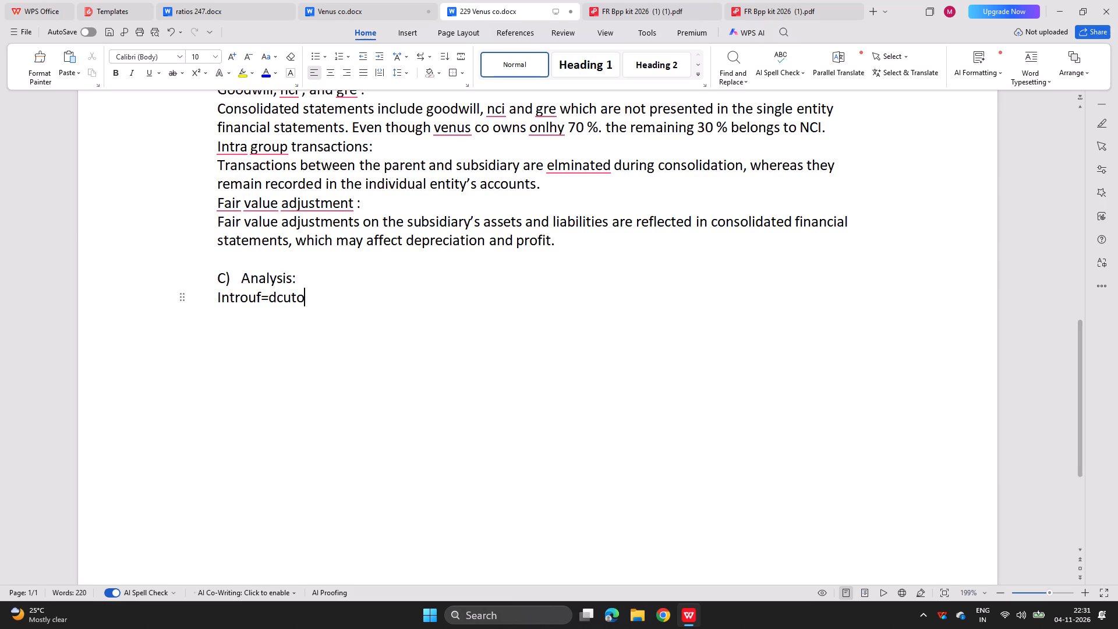
{"action": "key", "text": "BackSpace"}
{"action": "key", "text": "BackSpace"}
{"action": "key", "text": "BackSpace"}
{"action": "key", "text": "BackSpace"}
{"action": "key", "text": "BackSpace"}
{"action": "type", "text": "duction:"}
{"action": "key", "text": "Return"}
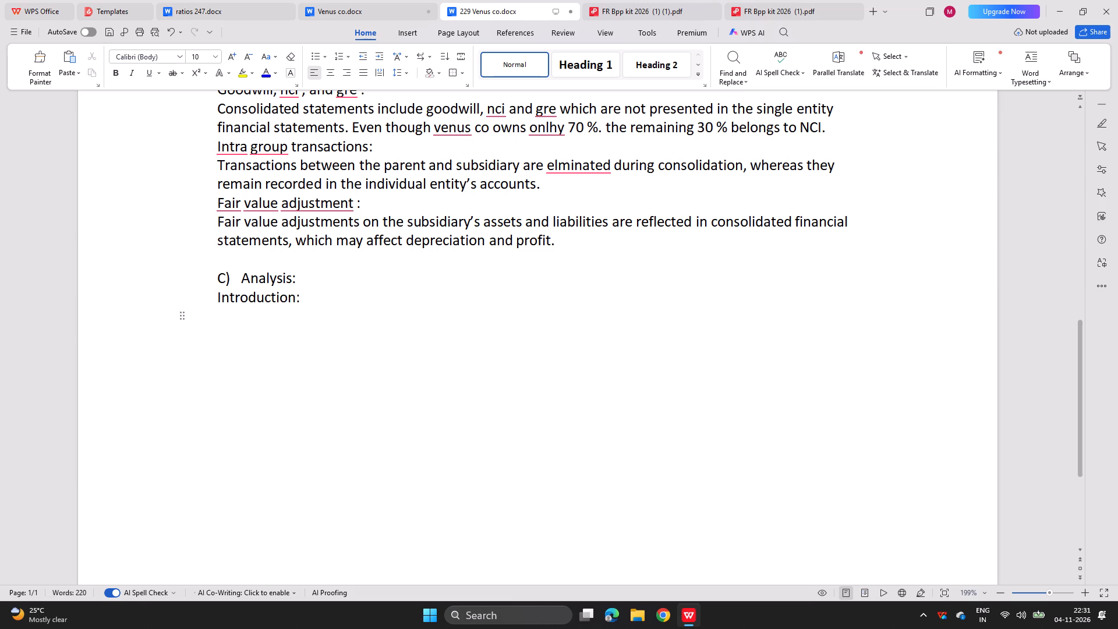
Begin the introduction with "The financial performance of venus group for the year ended 30 june 2008".
{"action": "type", "text": "the financial performance"}
{"action": "key", "text": "space"}
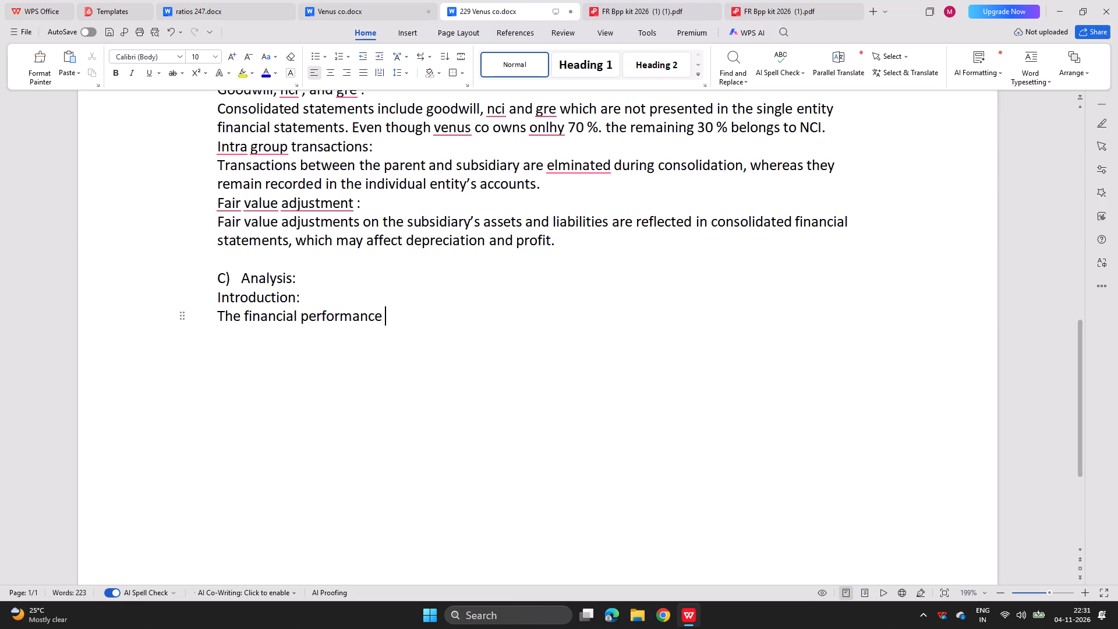
{"action": "type", "text": "of venus"}
{"action": "key", "text": "space"}
{"action": "type", "text": "grouo"}
{"action": "key", "text": "space"}
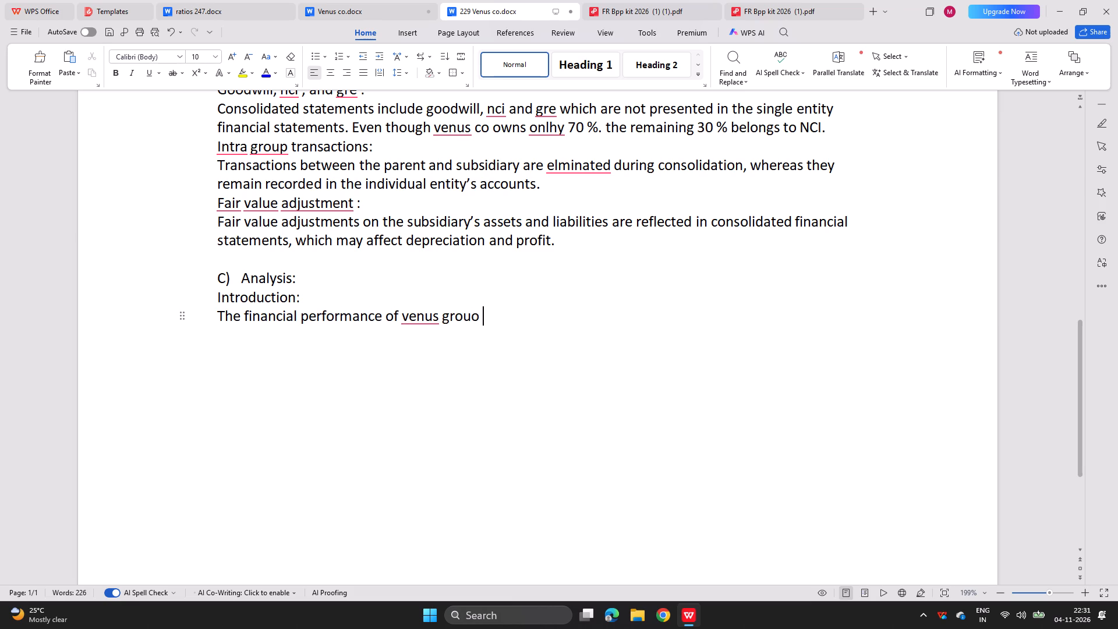
{"action": "key", "text": "BackSpace"}
{"action": "key", "text": "BackSpace"}
{"action": "type", "text": "p"}
{"action": "key", "text": "space"}
{"action": "type", "text": "for thr"}
{"action": "key", "text": "BackSpace"}
{"action": "type", "text": "e year ended"}
{"action": "key", "text": "space"}
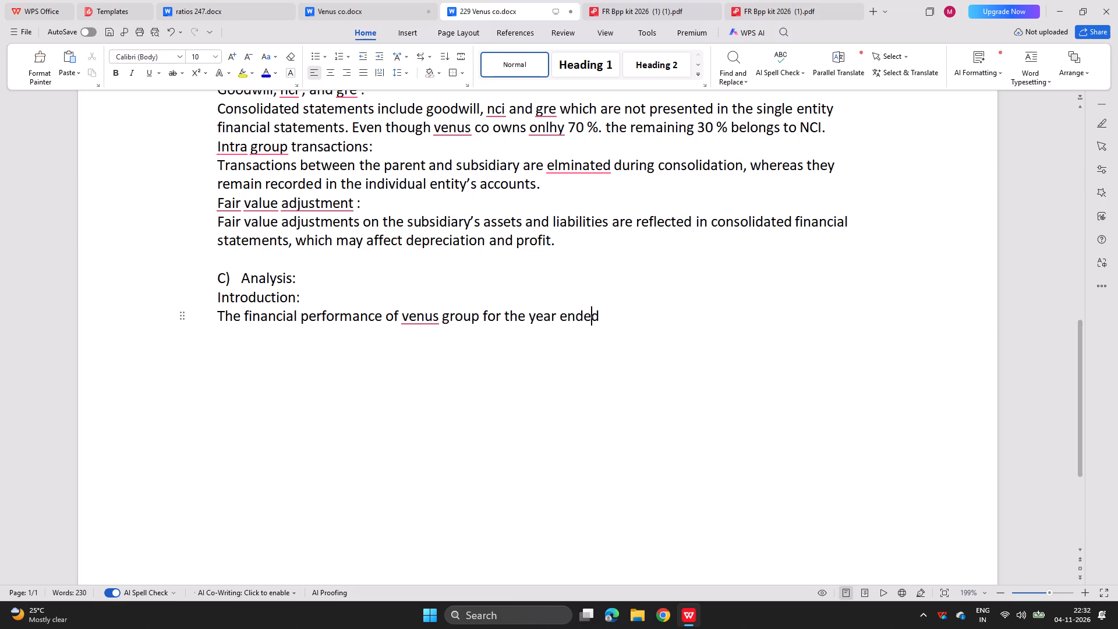
{"action": "type", "text": "30 june"}
{"action": "key", "text": "space"}
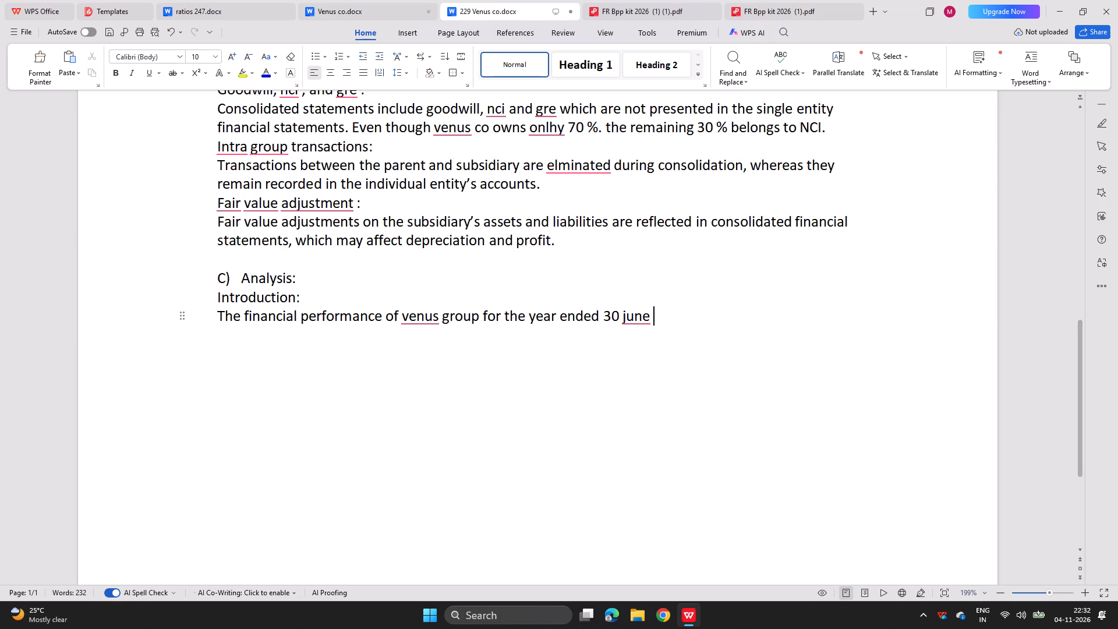
{"action": "type", "text": "2008"}
Continue the introduction sentence with "is being compared with venus co's single entity".
{"action": "key", "text": "space"}
{"action": "type", "text": "is being comapred"}
{"action": "key", "text": "space"}
{"action": "key", "text": "BackSpace"}
{"action": "key", "text": "BackSpace"}
{"action": "key", "text": "BackSpace"}
{"action": "key", "text": "BackSpace"}
{"action": "key", "text": "BackSpace"}
{"action": "key", "text": "BackSpace"}
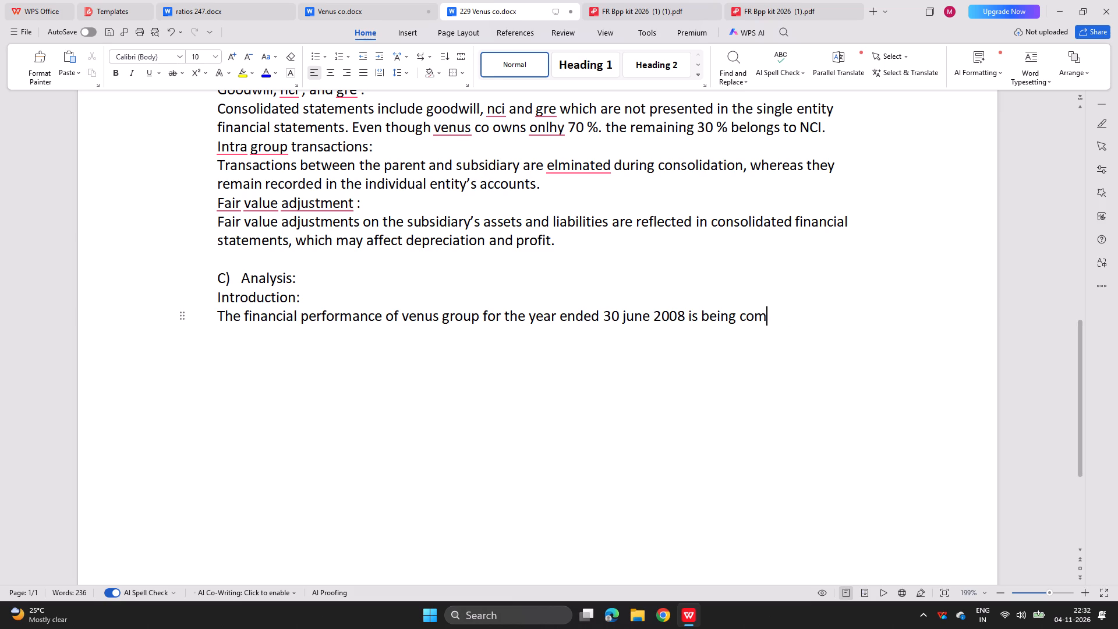
{"action": "type", "text": "pared"}
{"action": "key", "text": "space"}
{"action": "type", "text": "with venus co"}
{"action": "key", "text": "space"}
{"action": "key", "text": "BackSpace"}
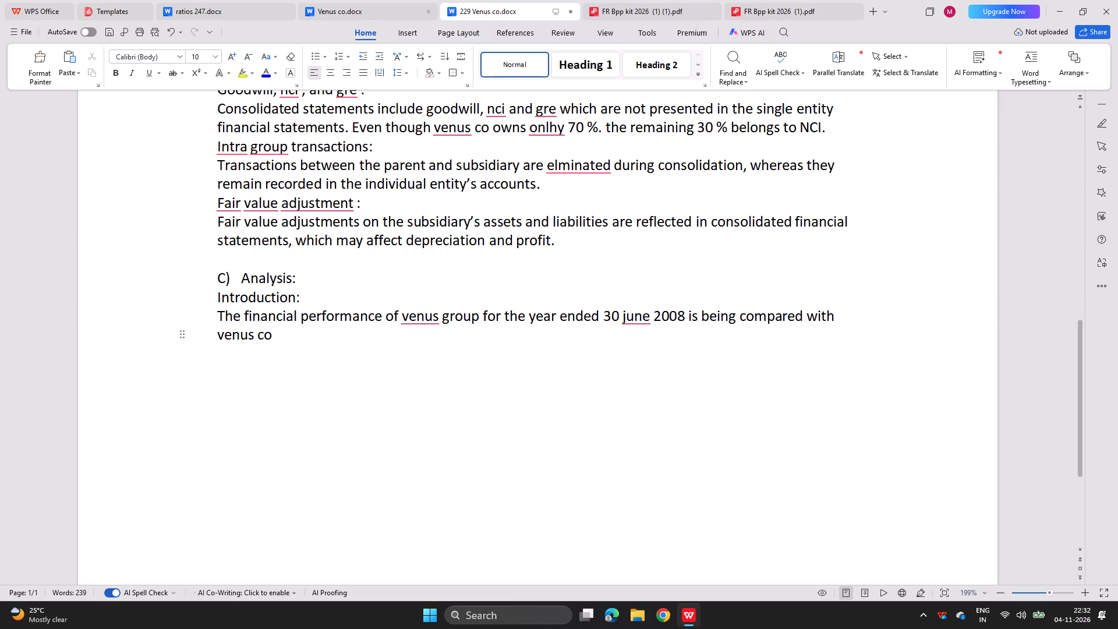
{"action": "type", "text": "'s singkle"}
{"action": "key", "text": "space"}
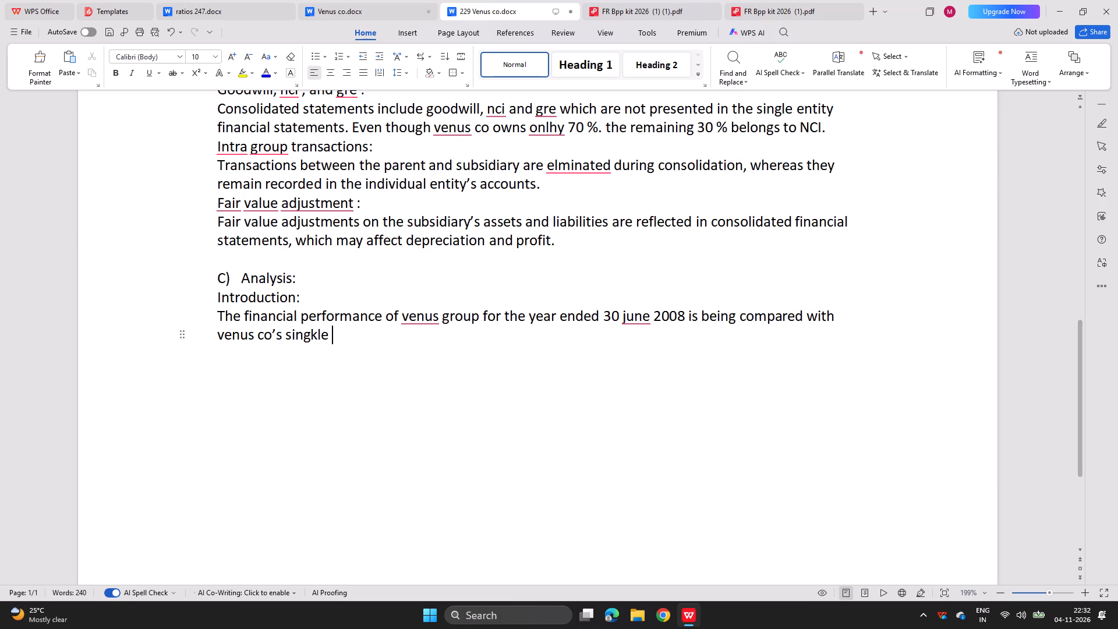
{"action": "key", "text": "BackSpace"}
{"action": "key", "text": "BackSpace"}
{"action": "key", "text": "BackSpace"}
{"action": "key", "text": "BackSpace"}
{"action": "type", "text": "le enmity"}
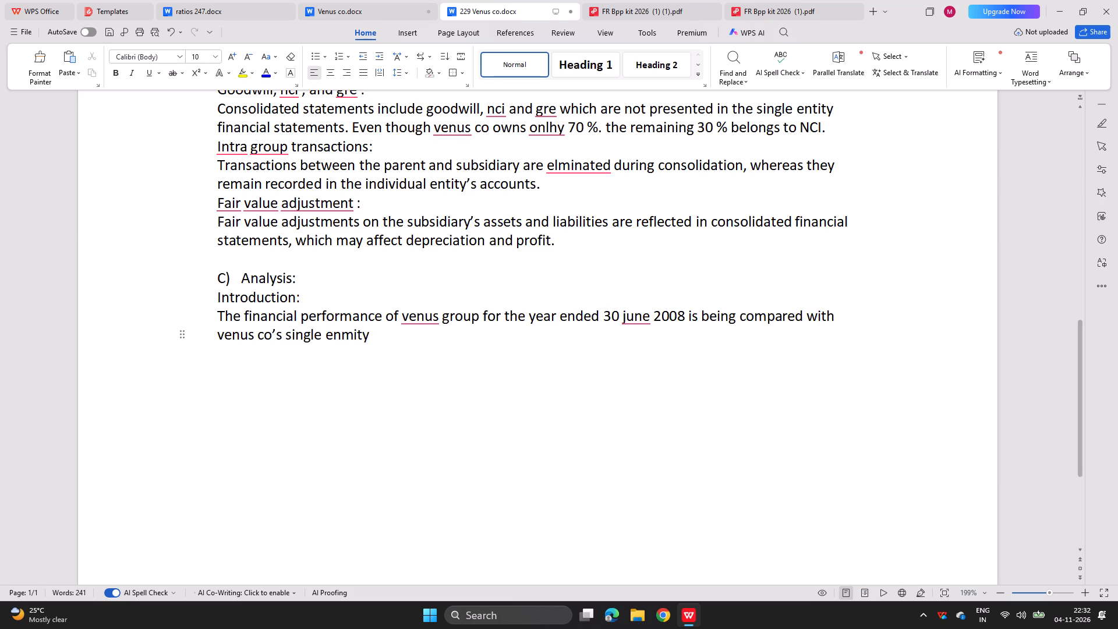
{"action": "key", "text": "BackSpace"}
{"action": "key", "text": "BackSpace"}
{"action": "key", "text": "BackSpace"}
{"action": "key", "text": "BackSpace"}
{"action": "type", "text": "tity"}
{"action": "key", "text": "space"}
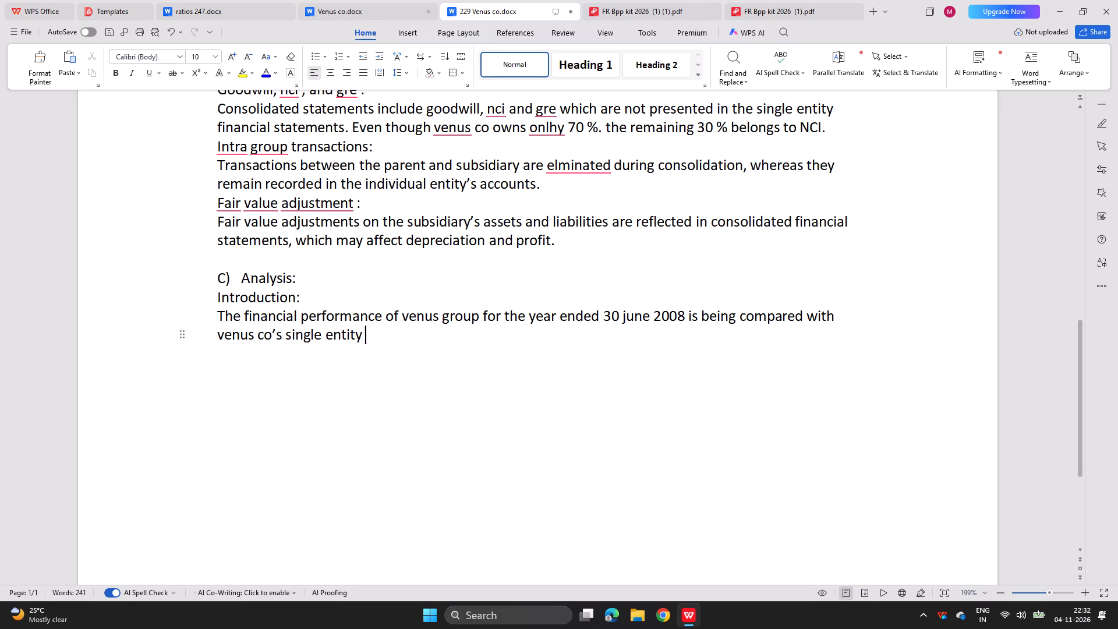
Complete the comparison with "financial performance for the year ended 30 june 2008".
{"action": "key", "text": "space"}
{"action": "type", "text": "financila"}
{"action": "key", "text": "BackSpace"}
{"action": "key", "text": "BackSpace"}
{"action": "type", "text": "al performance"}
{"action": "key", "text": "space"}
{"action": "type", "text": "for the year ended"}
{"action": "key", "text": "space"}
{"action": "type", "text": "30 june 2008"}
{"action": "key", "text": "space"}
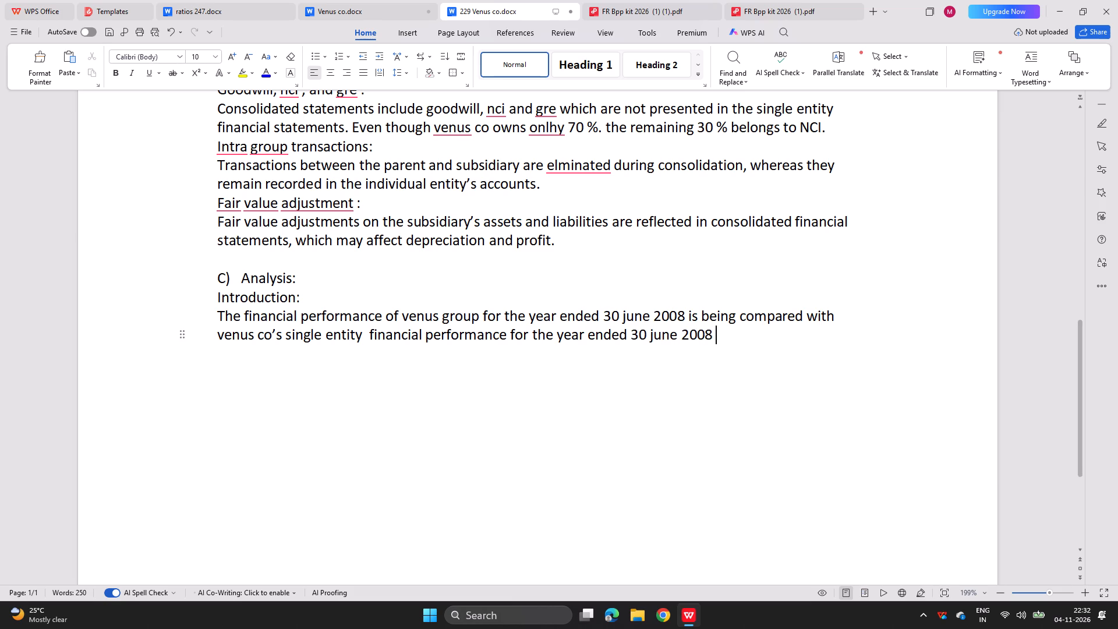
Close the sentence with a full stop and begin the following one with "however the comparsion".
{"action": "key", "text": "BackSpace"}
{"action": "type", "text": ". hpw"}
{"action": "key", "text": "BackSpace"}
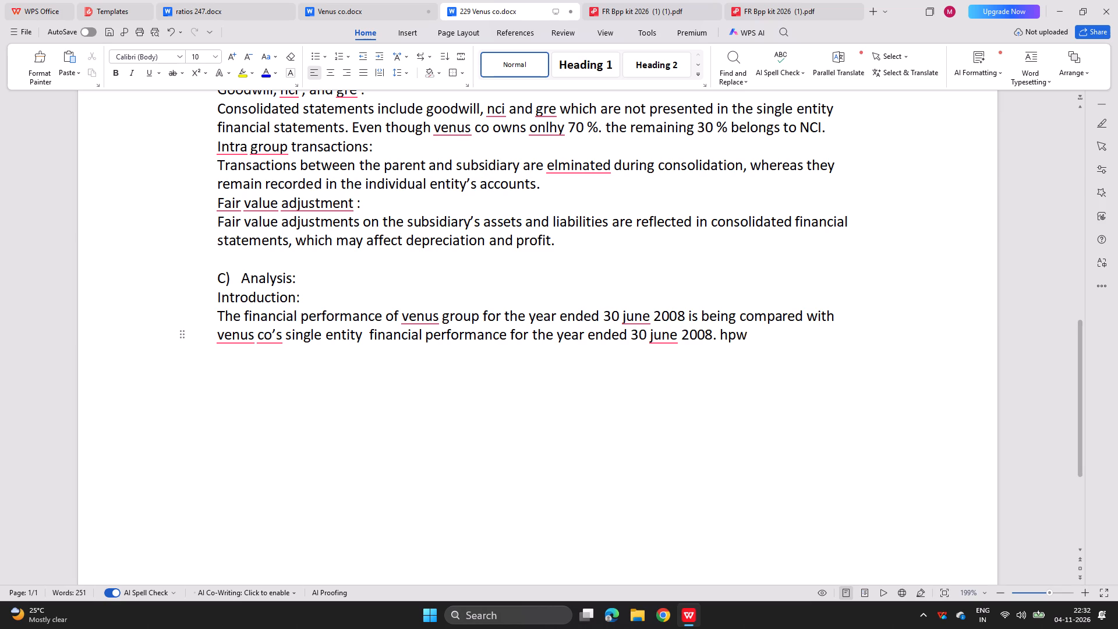
{"action": "key", "text": "BackSpace"}
{"action": "type", "text": "owerver"}
{"action": "key", "text": "space"}
{"action": "key", "text": "BackSpace"}
{"action": "key", "text": "BackSpace"}
{"action": "key", "text": "BackSpace"}
{"action": "key", "text": "BackSpace"}
{"action": "key", "text": "BackSpace"}
{"action": "type", "text": "ver the comparsion"}
{"action": "key", "text": "space"}
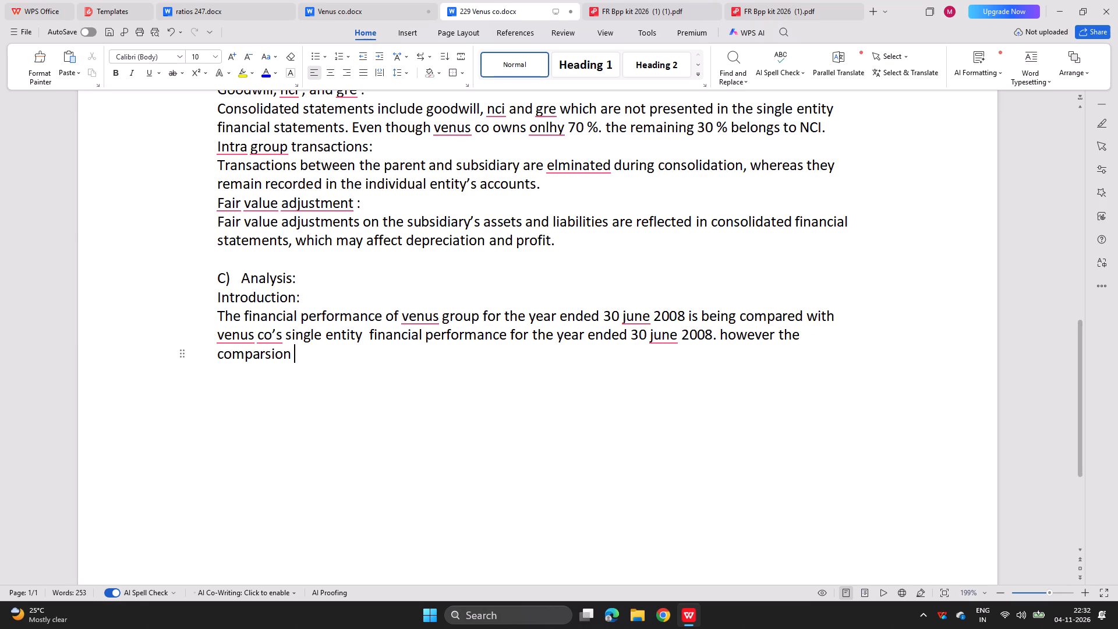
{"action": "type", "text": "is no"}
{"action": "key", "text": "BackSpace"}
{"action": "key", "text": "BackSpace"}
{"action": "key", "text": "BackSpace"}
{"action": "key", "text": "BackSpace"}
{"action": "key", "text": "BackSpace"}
Continue the sentence after "however the comparsion" with "won't be fair".
{"action": "type", "text": "wont be fair"}
{"action": "key", "text": "space"}
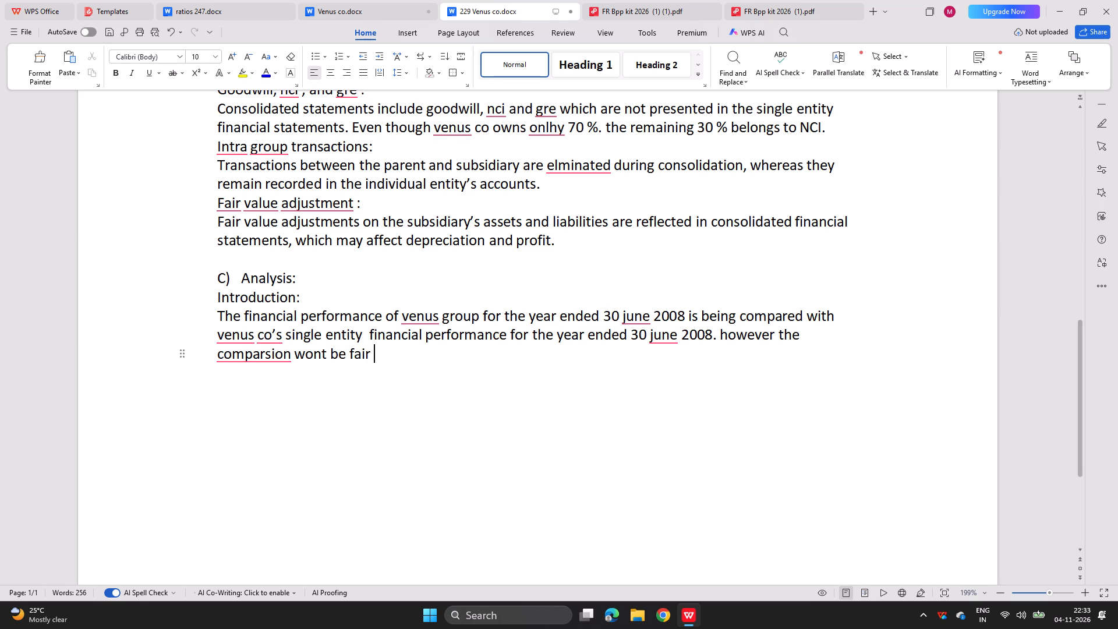
{"action": "key", "text": "BackSpace"}
{"action": "key", "text": "BackSpace"}
{"action": "key", "text": "BackSpace"}
{"action": "key", "text": "BackSpace"}
{"action": "key", "text": "BackSpace"}
{"action": "key", "text": "BackSpace"}
{"action": "key", "text": "BackSpace"}
{"action": "key", "text": "BackSpace"}
{"action": "key", "text": "BackSpace"}
{"action": "key", "text": "BackSpace"}
{"action": "type", "text": "'t be fait"}
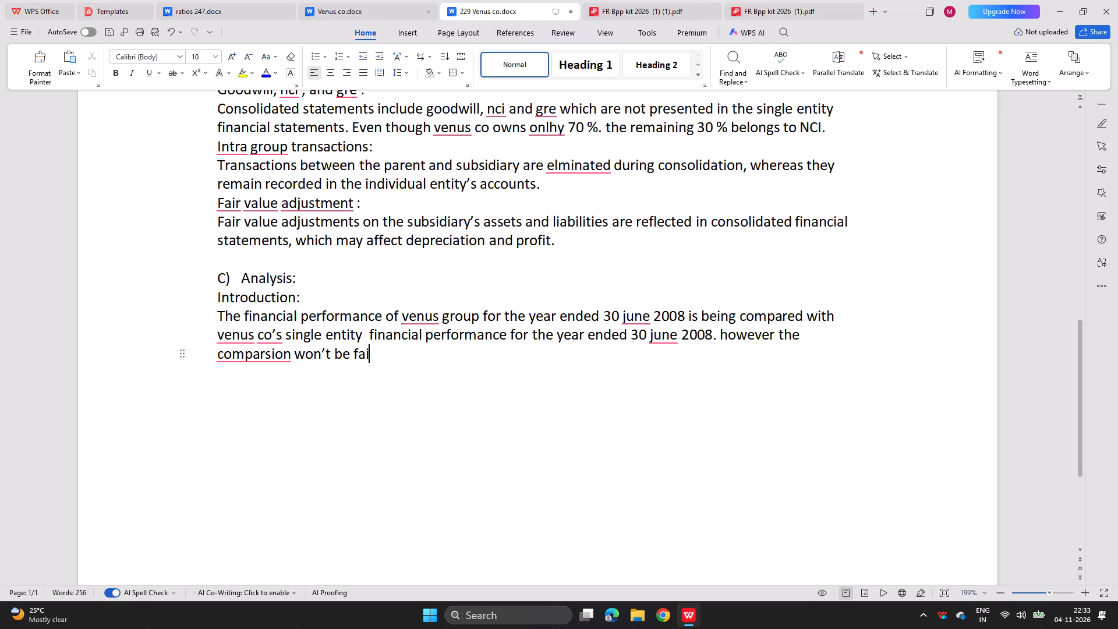
{"action": "key", "text": "space"}
{"action": "key", "text": "BackSpace"}
{"action": "key", "text": "BackSpace"}
{"action": "type", "text": "r"}
{"action": "key", "text": "space"}
Start giving the reason by adding "because venus group includes".
{"action": "type", "text": "becuse"}
{"action": "key", "text": "space"}
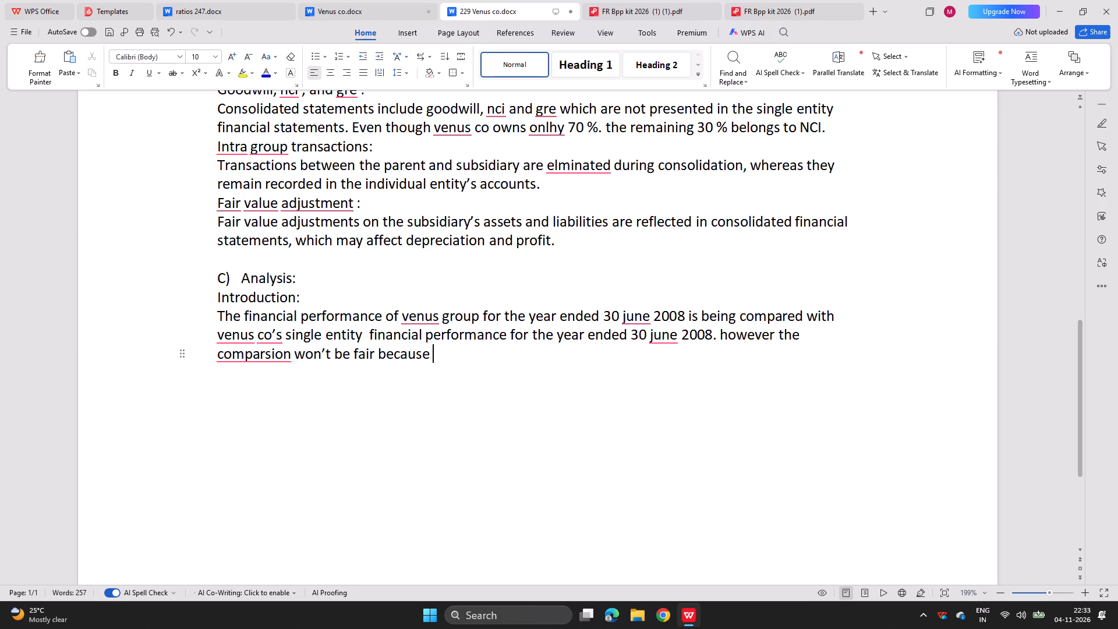
{"action": "type", "text": "venus f"}
{"action": "key", "text": "BackSpace"}
{"action": "type", "text": "gru"}
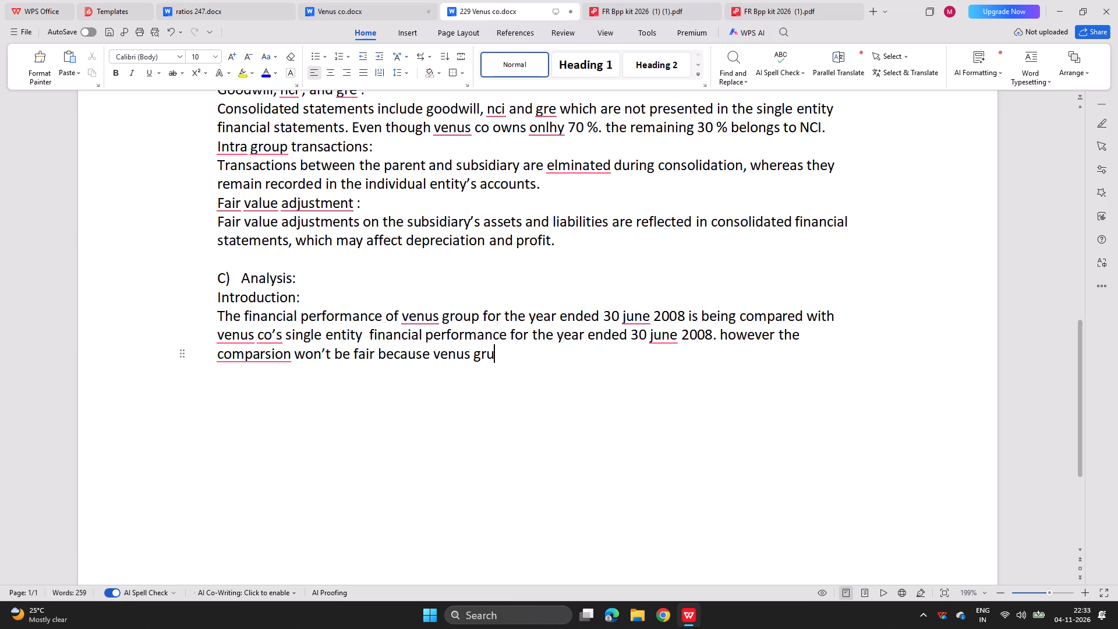
{"action": "key", "text": "BackSpace"}
{"action": "type", "text": "oup"}
{"action": "key", "text": "space"}
{"action": "type", "text": "includes"}
{"action": "key", "text": "space"}
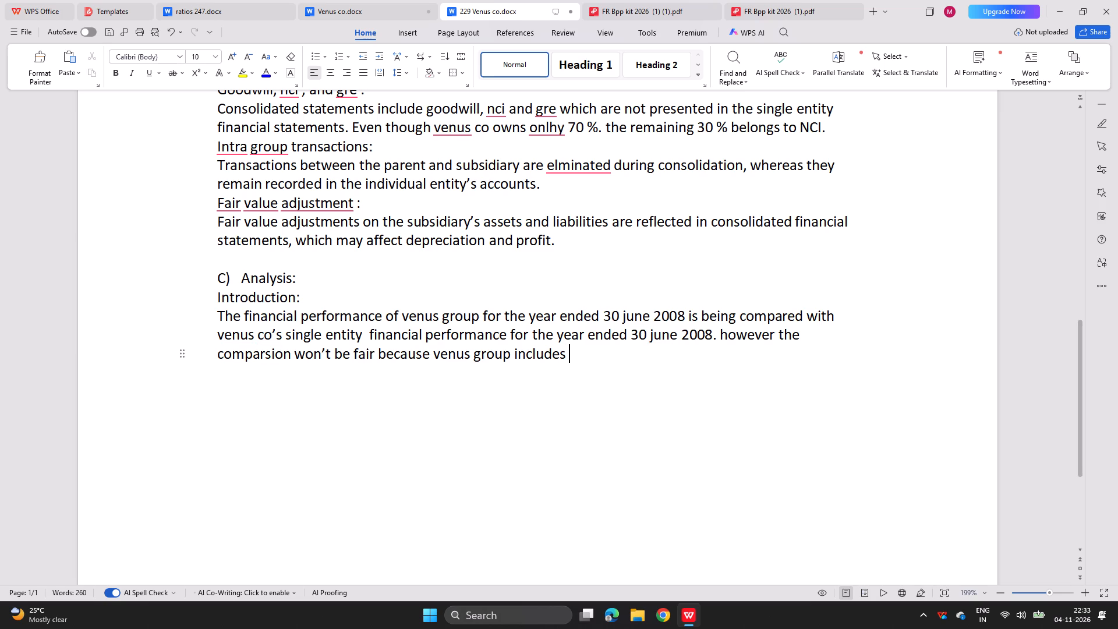
Extend the reason in the introduction with "the results of".
{"action": "type", "text": "the reault"}
{"action": "key", "text": "BackSpace"}
{"action": "key", "text": "BackSpace"}
{"action": "key", "text": "BackSpace"}
{"action": "key", "text": "BackSpace"}
{"action": "type", "text": "sults o f"}
{"action": "key", "text": "BackSpace"}
{"action": "key", "text": "BackSpace"}
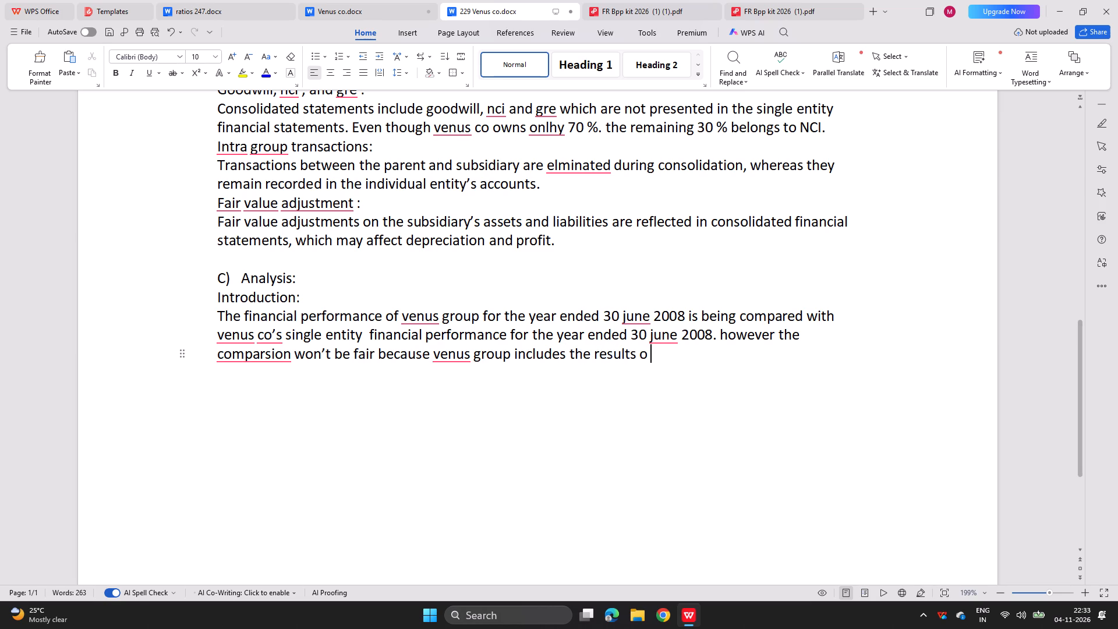
{"action": "type", "text": "f t"}
{"action": "key", "text": "e"}
{"action": "key", "text": "BackSpace"}
{"action": "key", "text": "BackSpace"}
Add "its subsidiary," to the introduction sentence.
{"action": "type", "text": "it s"}
{"action": "key", "text": "BackSpace"}
{"action": "key", "text": "BackSpace"}
{"action": "type", "text": "s subis"}
{"action": "key", "text": "BackSpace"}
{"action": "key", "text": "BackSpace"}
{"action": "type", "text": "sidiary"}
{"action": "key", "text": "space"}
{"action": "key", "text": "BackSpace"}
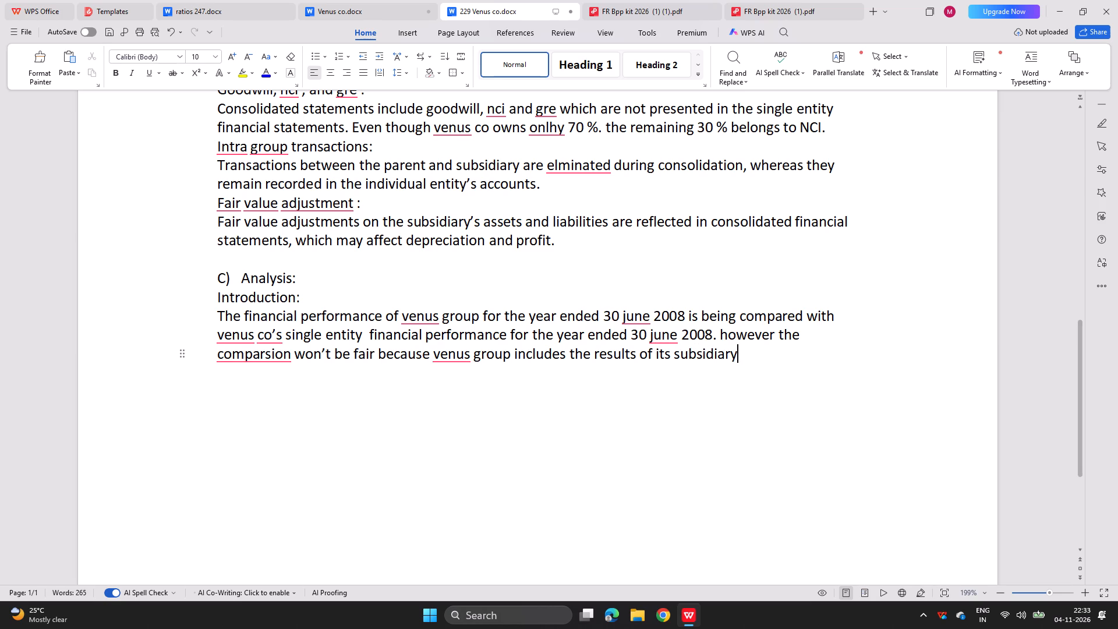
{"action": "type", "text": ", k"}
{"action": "key", "text": "BackSpace"}
Finish the introduction sentence with "that is luto co which was acquired on 1 january 2008.".
{"action": "type", "text": "that is luto co which was acquired"}
{"action": "key", "text": "space"}
{"action": "type", "text": "on 1 jan"}
{"action": "key", "text": "space"}
{"action": "key", "text": "BackSpace"}
{"action": "type", "text": "uary"}
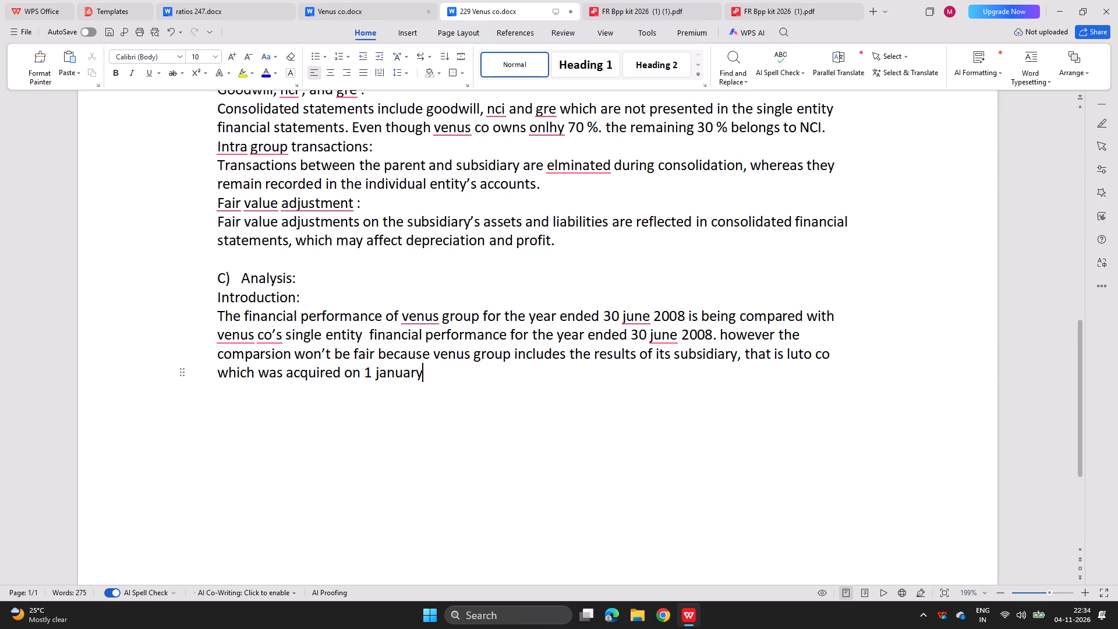
{"action": "key", "text": "space"}
{"action": "type", "text": "2008"}
{"action": "key", "text": "period"}
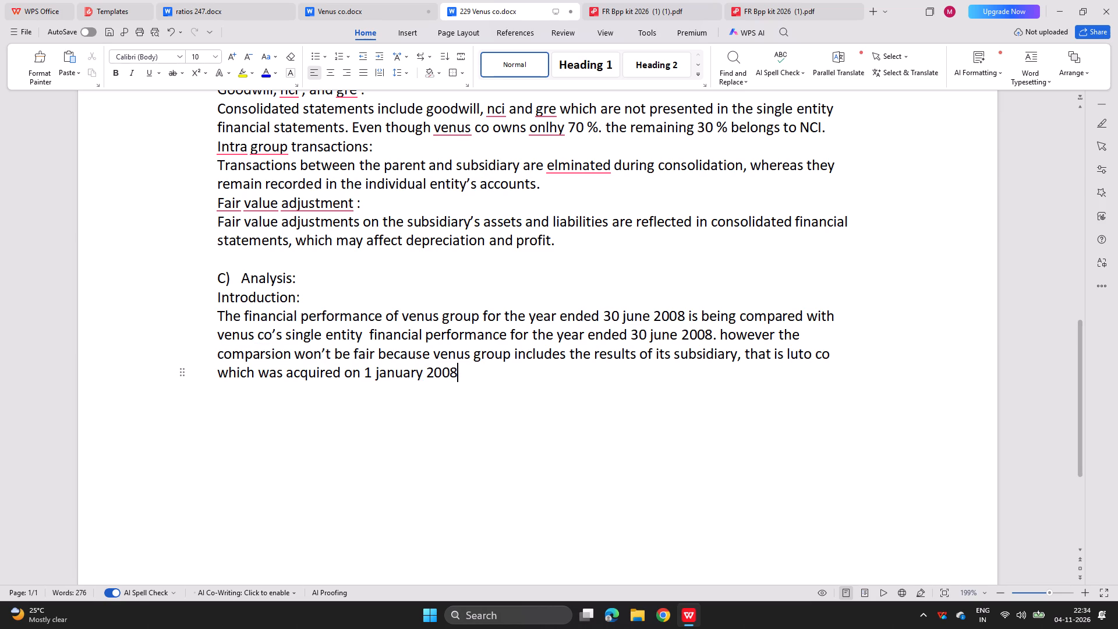
Start a new paragraph below the introduction, leaving one blank line between them.
{"action": "key", "text": "Return"}
{"action": "scroll", "coordinate": [344, 427], "scroll_direction": "down", "scroll_amount": 1}
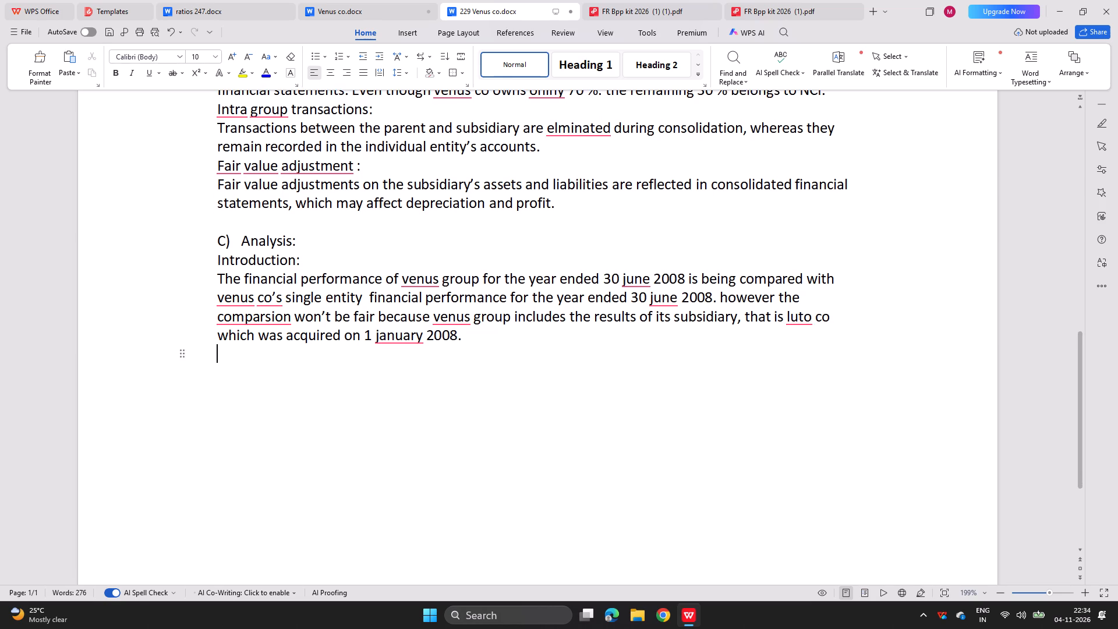
{"action": "scroll", "coordinate": [344, 427], "scroll_direction": "down", "scroll_amount": 3}
{"action": "key", "text": "Return"}
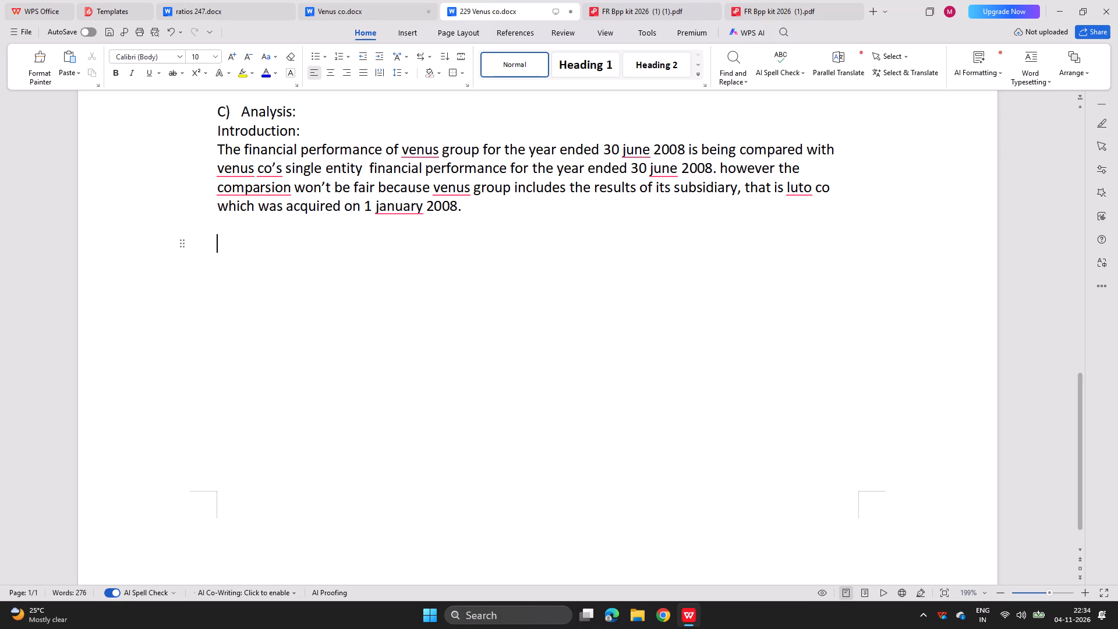
Look over part C) in Venus co.docx, and read the part (c) introduction, managing director comment and conclusion in ratios 247.docx.
{"action": "left_click", "coordinate": [368, 0]}
{"action": "scroll", "coordinate": [356, 384], "scroll_direction": "down", "scroll_amount": 2}
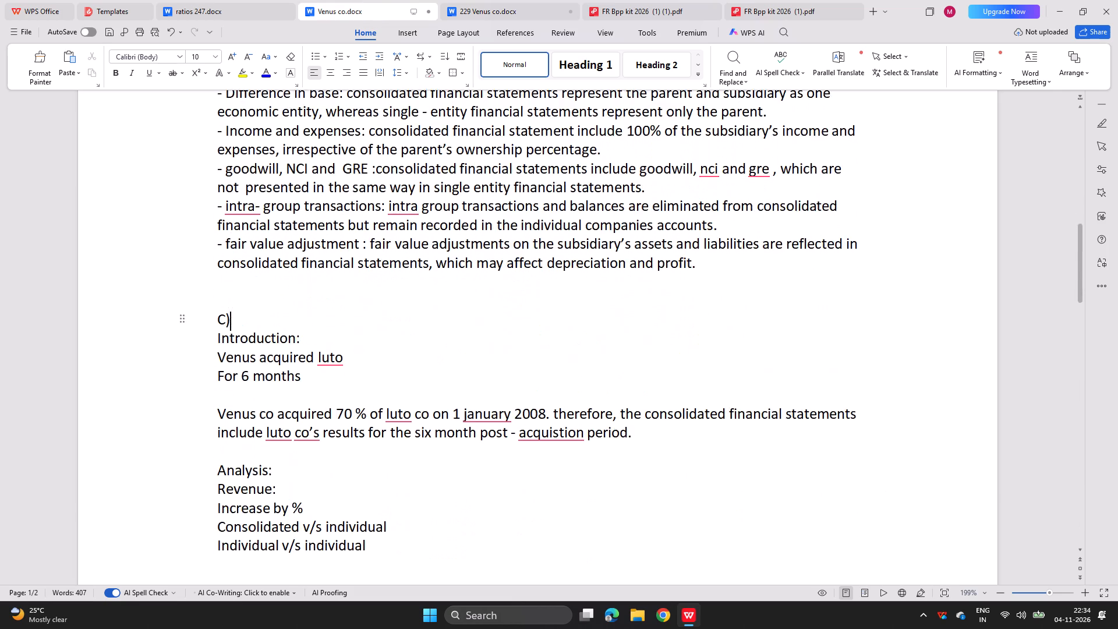
{"action": "scroll", "coordinate": [356, 384], "scroll_direction": "down", "scroll_amount": 2}
{"action": "left_click", "coordinate": [209, 0]}
{"action": "scroll", "coordinate": [341, 272], "scroll_direction": "down", "scroll_amount": 2}
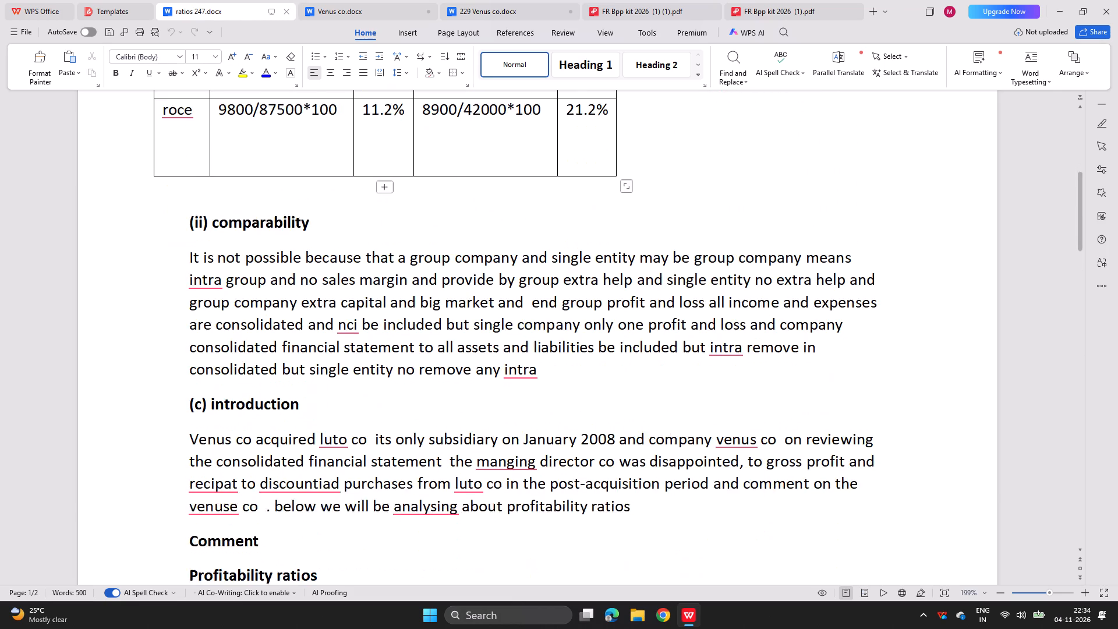
{"action": "scroll", "coordinate": [341, 272], "scroll_direction": "down", "scroll_amount": 14}
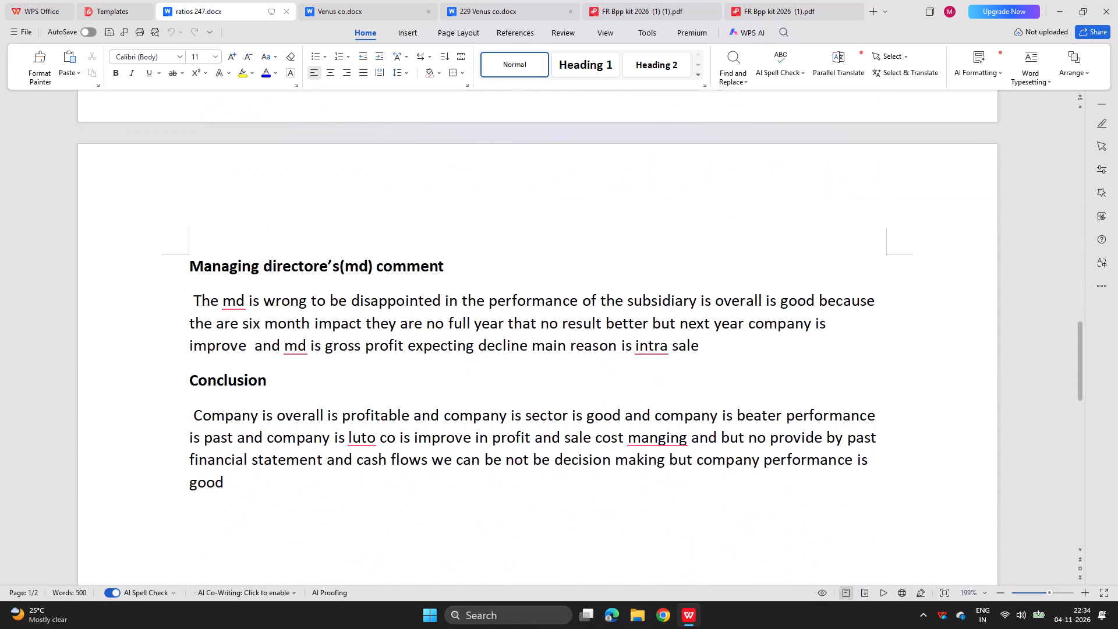
{"action": "scroll", "coordinate": [341, 272], "scroll_direction": "down", "scroll_amount": 4}
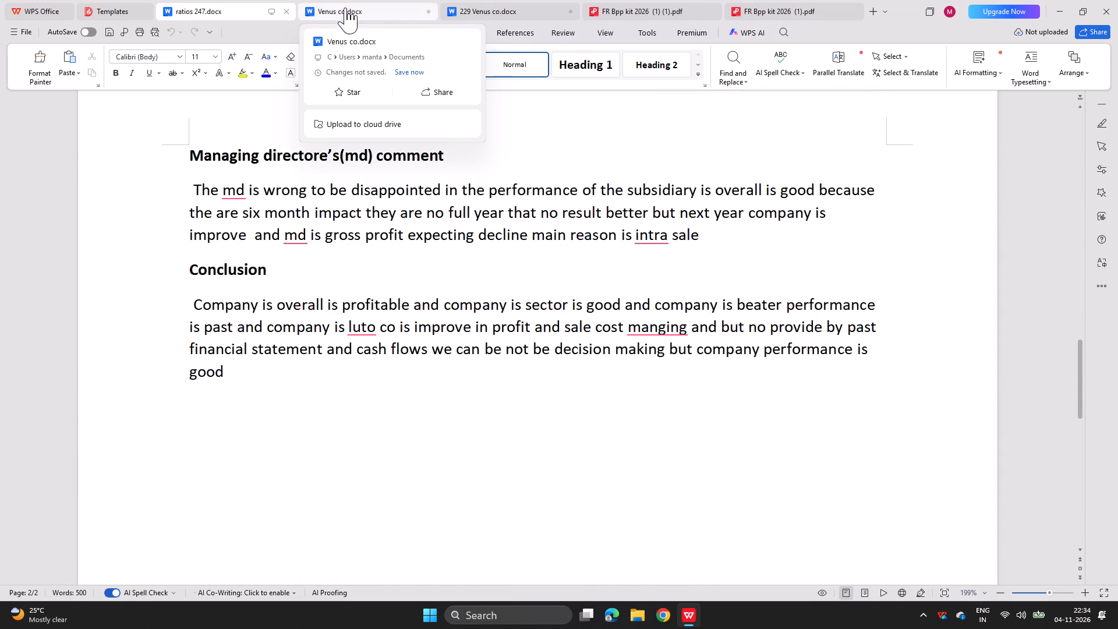
Review the margin, return on equity, comments and conclusion notes in Venus co.docx.
{"action": "left_click", "coordinate": [541, 0]}
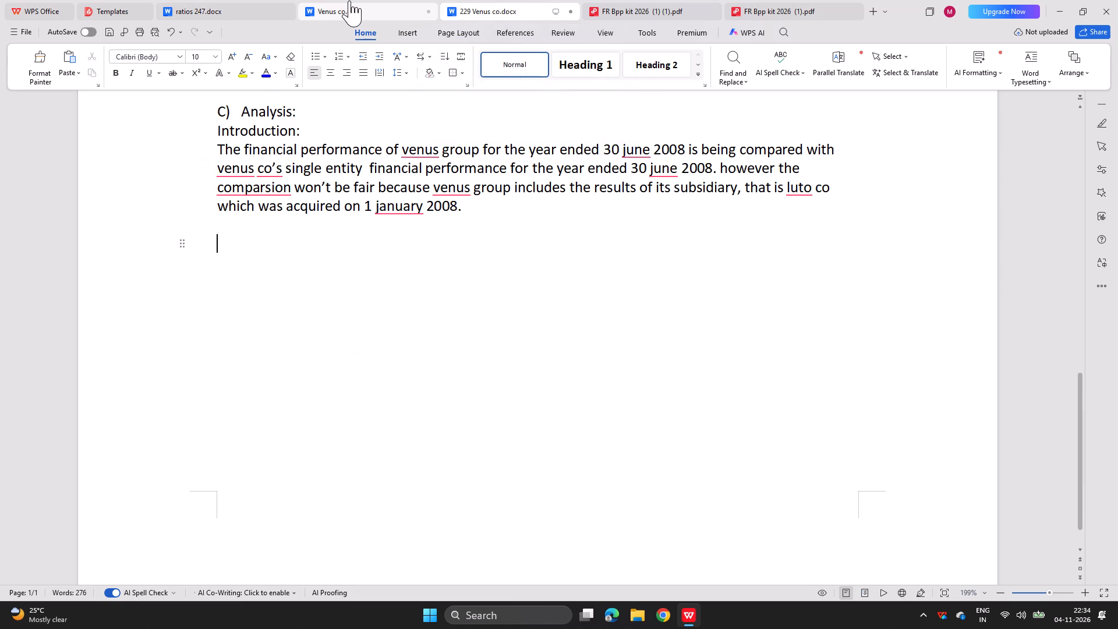
{"action": "left_click", "coordinate": [349, 1]}
{"action": "scroll", "coordinate": [344, 411], "scroll_direction": "down", "scroll_amount": 8}
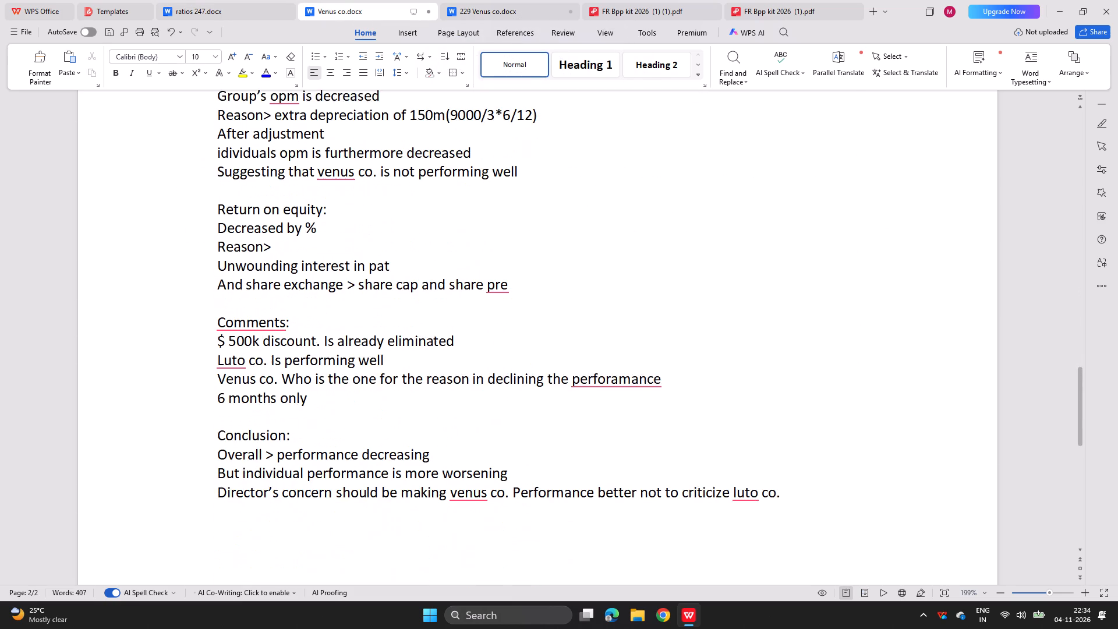
{"action": "scroll", "coordinate": [344, 411], "scroll_direction": "down", "scroll_amount": 4}
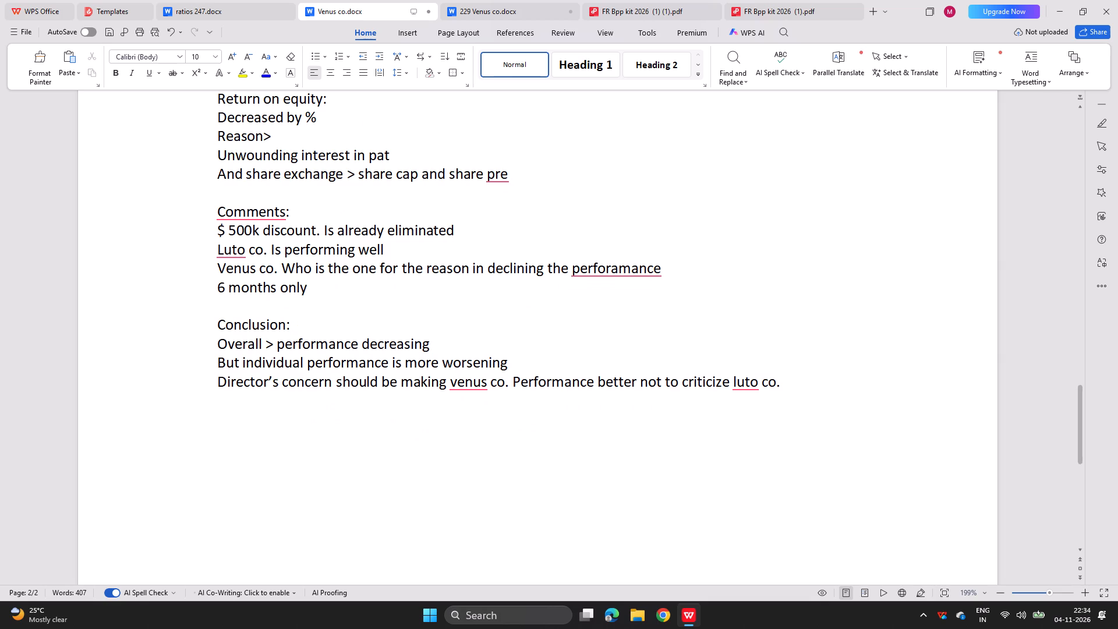
{"action": "scroll", "coordinate": [415, 307], "scroll_direction": "up", "scroll_amount": 6}
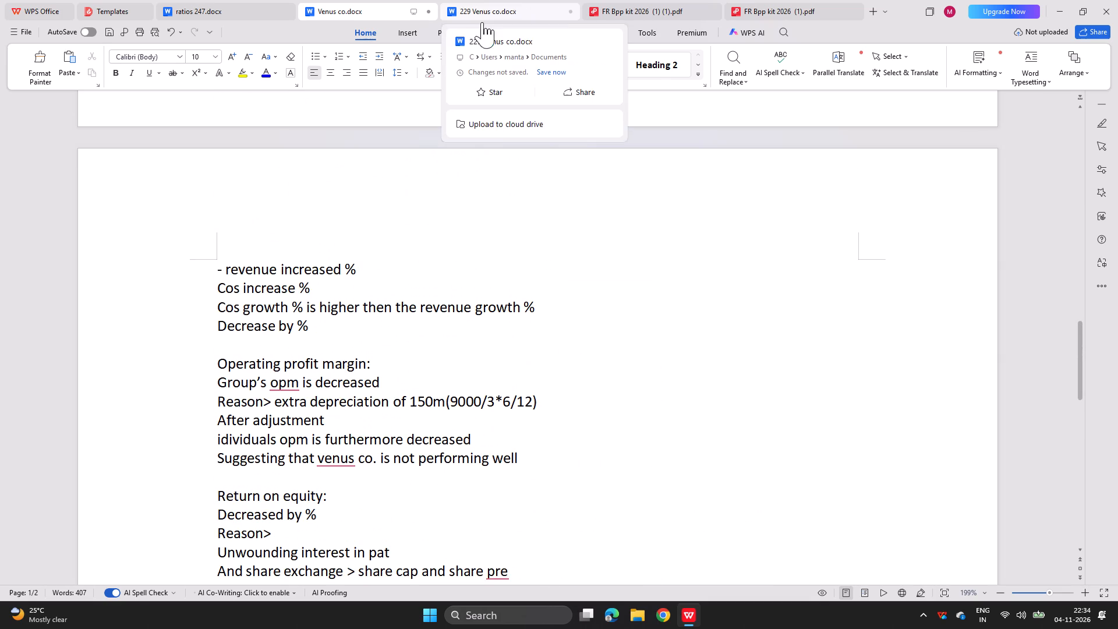
Return to 229 Venus co.docx and examine the part A) ratios table and the adjusted consolidated profit table.
{"action": "left_click", "coordinate": [480, 5]}
{"action": "scroll", "coordinate": [359, 299], "scroll_direction": "up", "scroll_amount": 6}
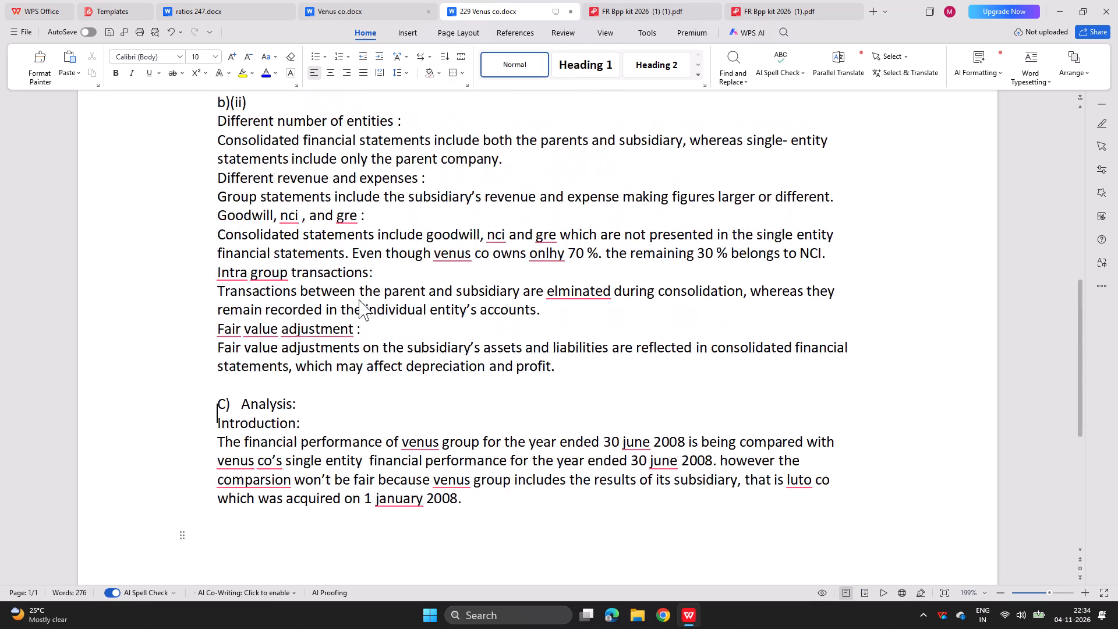
{"action": "scroll", "coordinate": [359, 299], "scroll_direction": "up", "scroll_amount": 3}
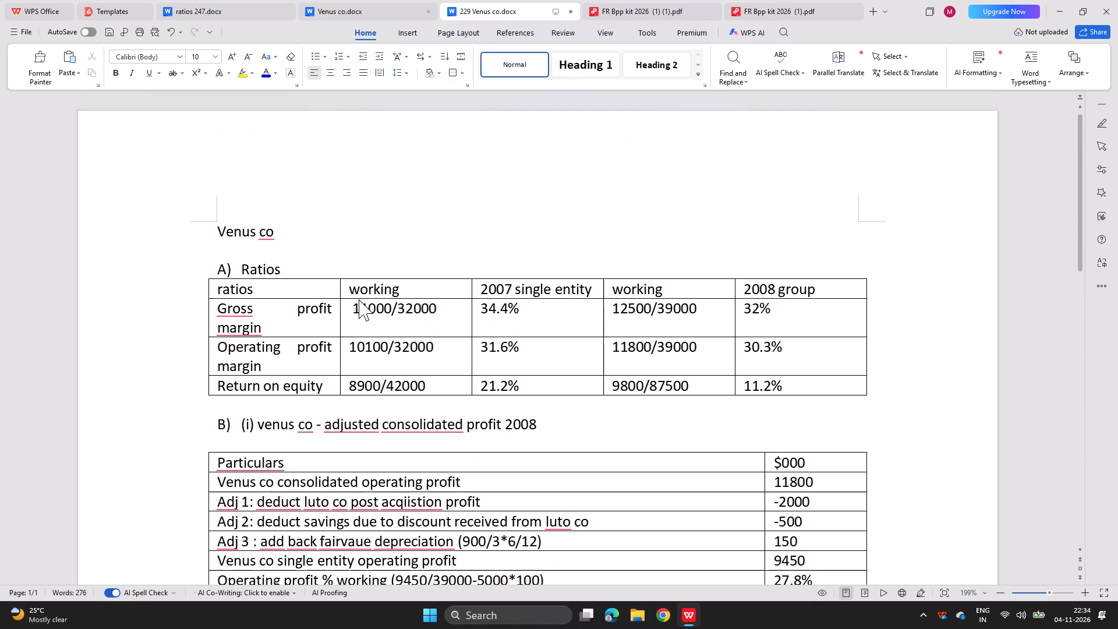
{"action": "scroll", "coordinate": [359, 299], "scroll_direction": "up", "scroll_amount": 4}
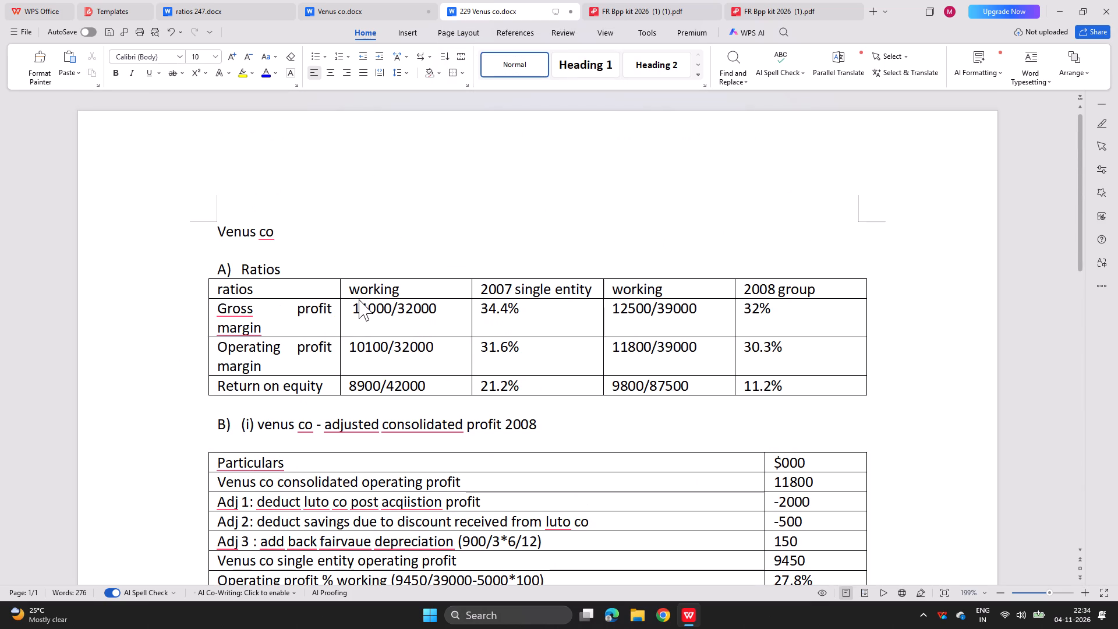
{"action": "scroll", "coordinate": [359, 299], "scroll_direction": "up", "scroll_amount": 1}
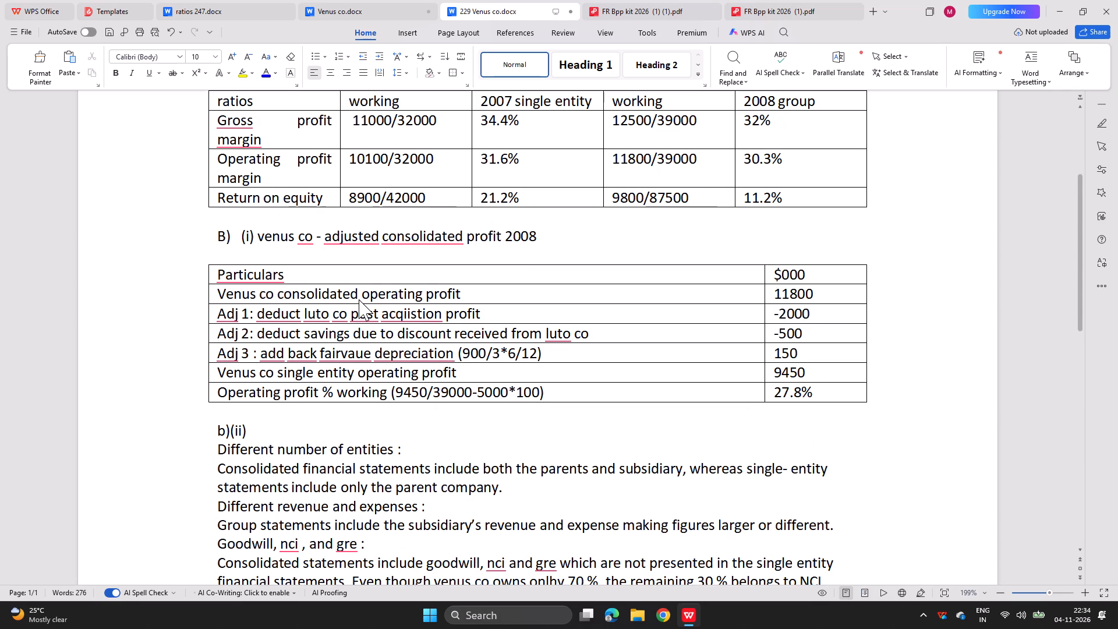
{"action": "scroll", "coordinate": [359, 299], "scroll_direction": "down", "scroll_amount": 1}
{"action": "scroll", "coordinate": [359, 299], "scroll_direction": "up", "scroll_amount": 1}
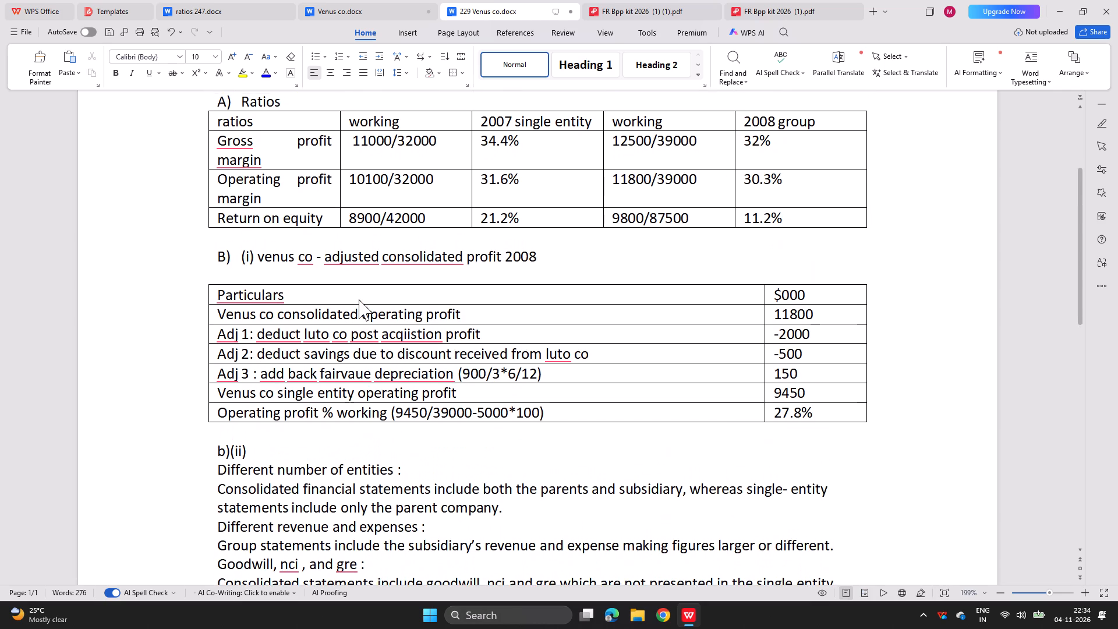
{"action": "scroll", "coordinate": [359, 299], "scroll_direction": "up", "scroll_amount": 1}
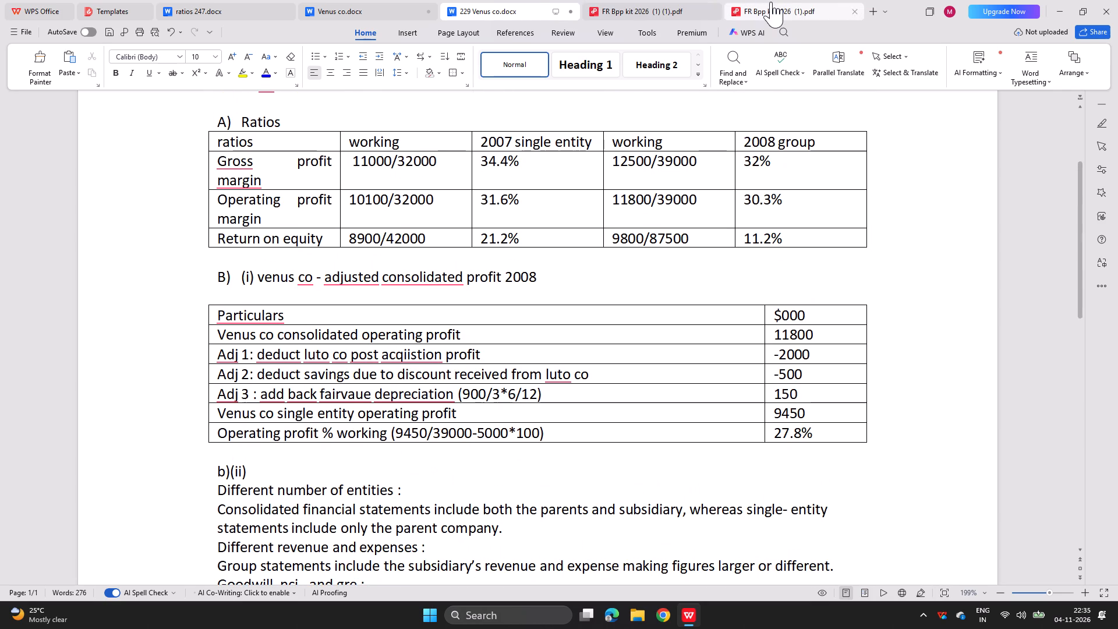
Check the ratio and profit workings in the FR Bpp kit 2026 PDF, and return to the end of part C) in 229 Venus co.docx.
{"action": "left_click", "coordinate": [771, 2]}
{"action": "left_click", "coordinate": [656, 1]}
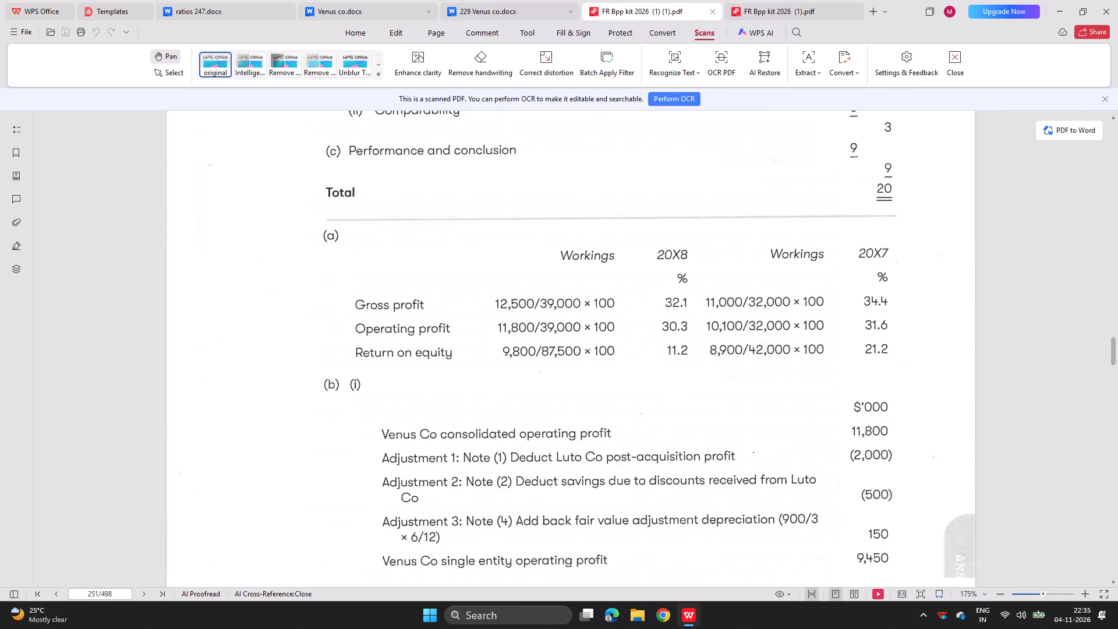
{"action": "left_click", "coordinate": [502, 14]}
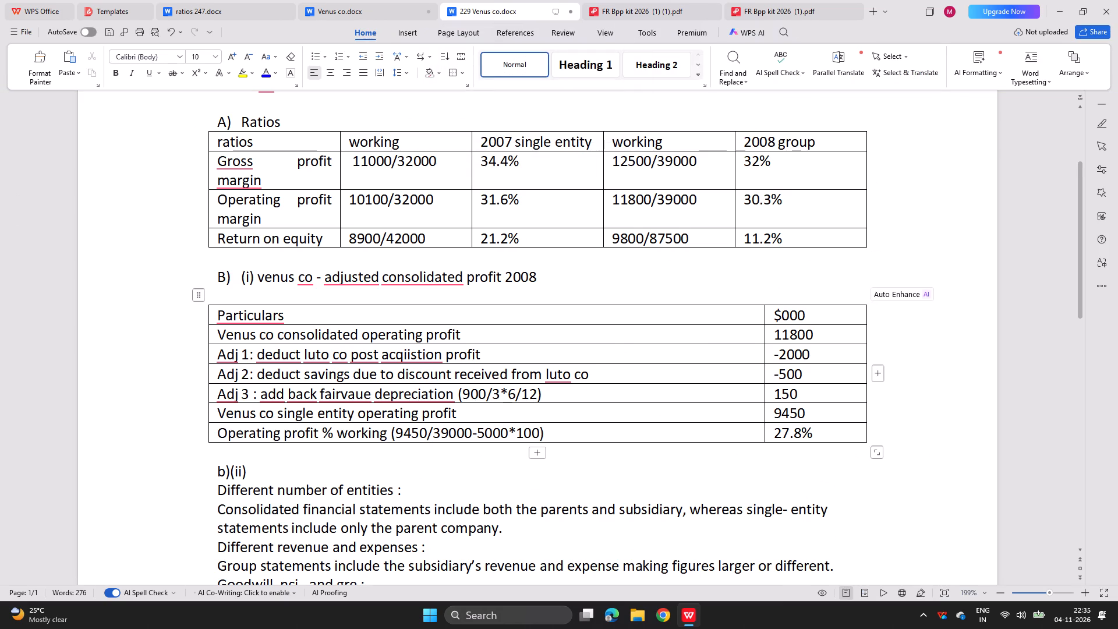
{"action": "scroll", "coordinate": [548, 373], "scroll_direction": "down", "scroll_amount": 5}
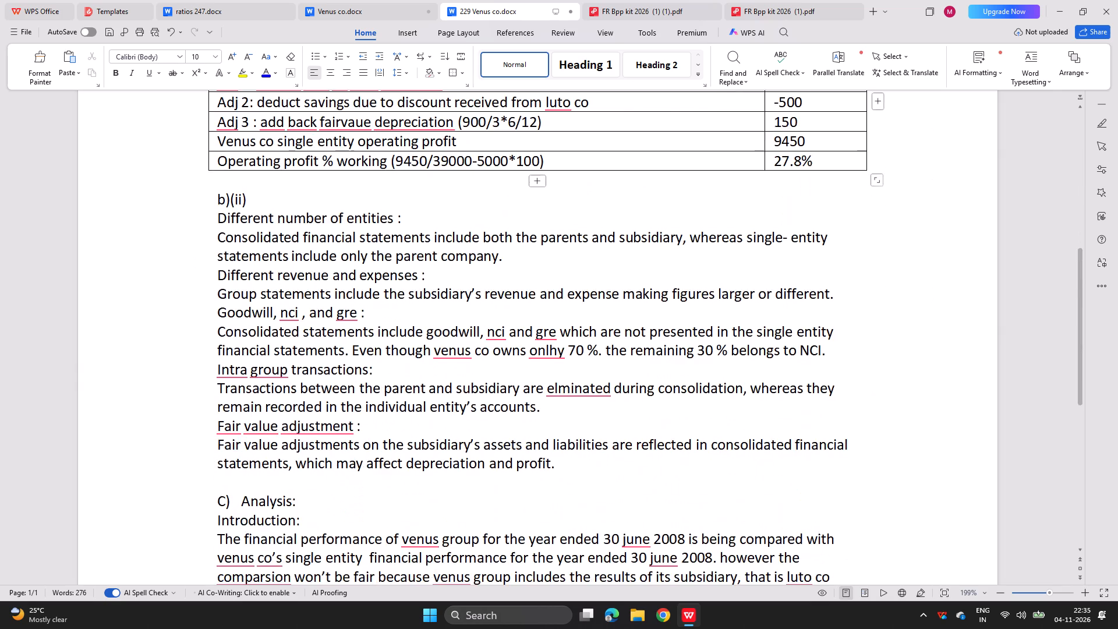
{"action": "scroll", "coordinate": [548, 373], "scroll_direction": "down", "scroll_amount": 2}
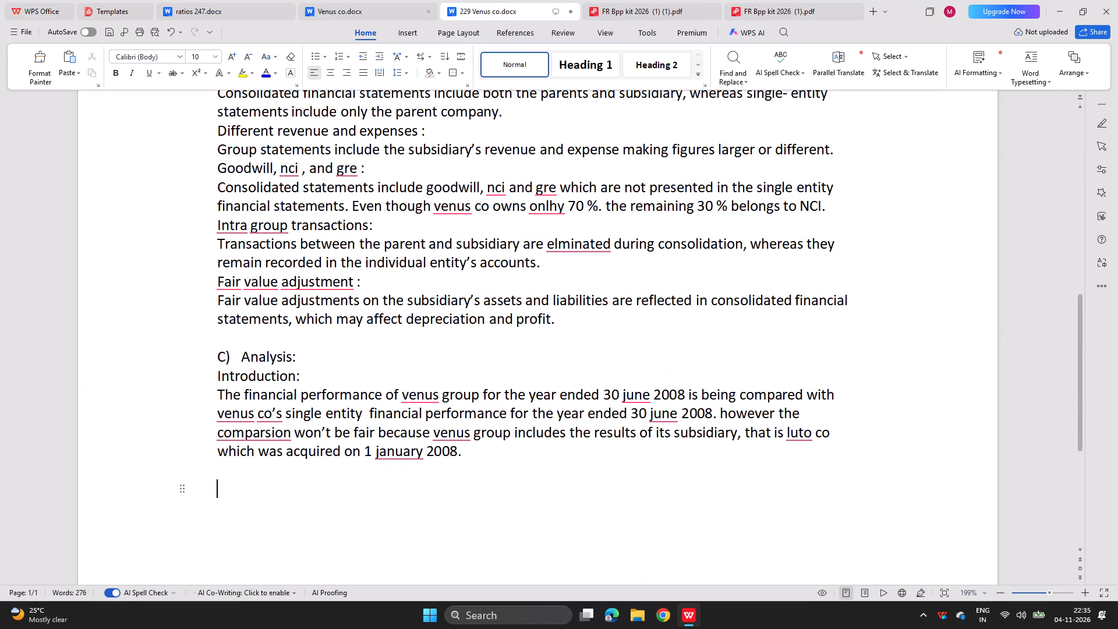
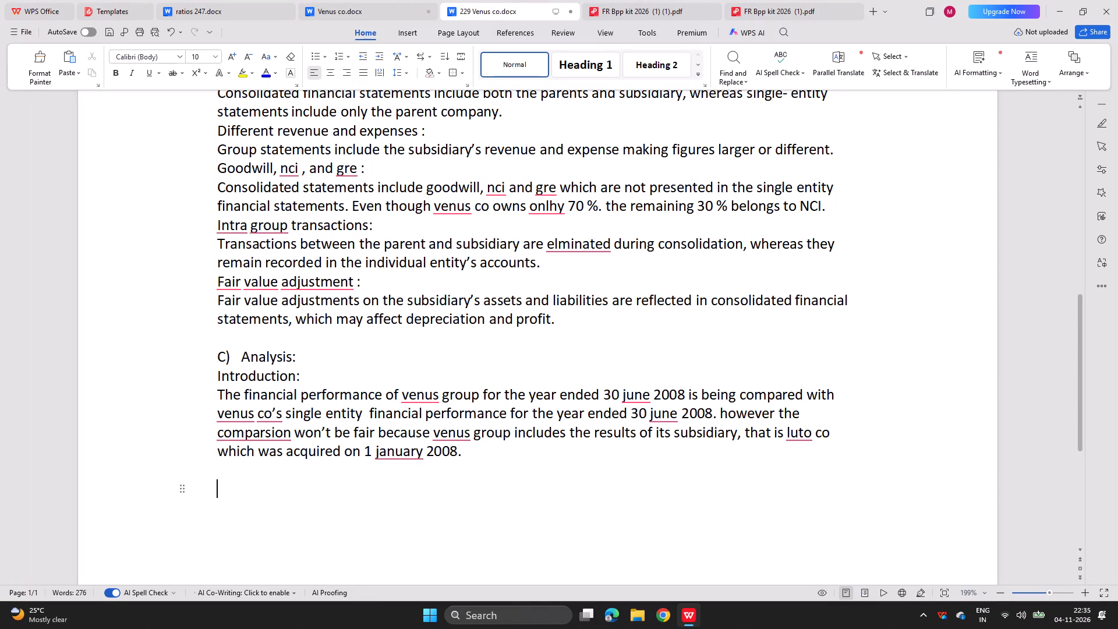
In the part C) introduction, replace "group" after "won't be fair because venus" with "acquired 70% of luto co on 1 january 2008".
{"action": "scroll", "coordinate": [497, 440], "scroll_direction": "down", "scroll_amount": 1}
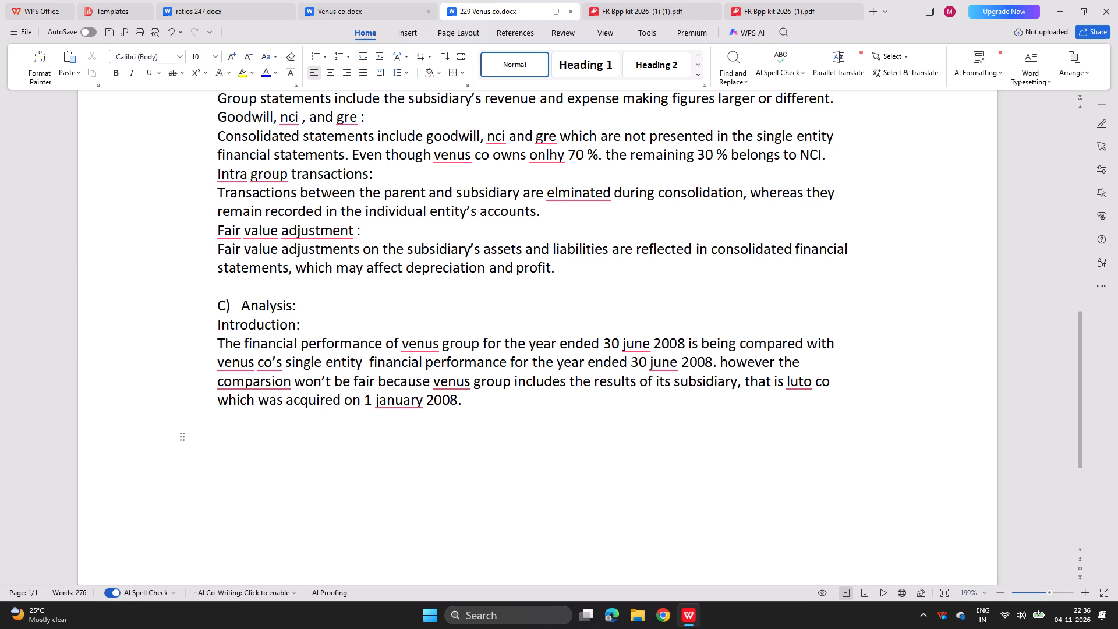
{"action": "left_click", "coordinate": [510, 380]}
{"action": "key", "text": "BackSpace"}
{"action": "key", "text": "BackSpace"}
{"action": "key", "text": "BackSpace"}
{"action": "key", "text": "BackSpace"}
{"action": "key", "text": "BackSpace"}
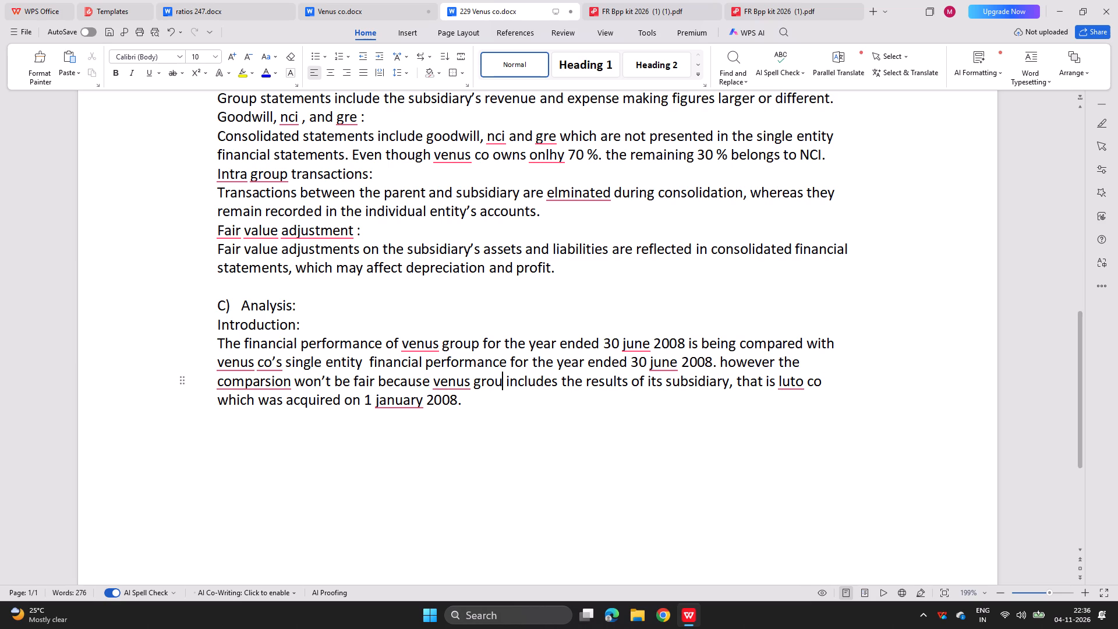
{"action": "key", "text": "BackSpace"}
{"action": "key", "text": "space"}
{"action": "type", "text": "ac"}
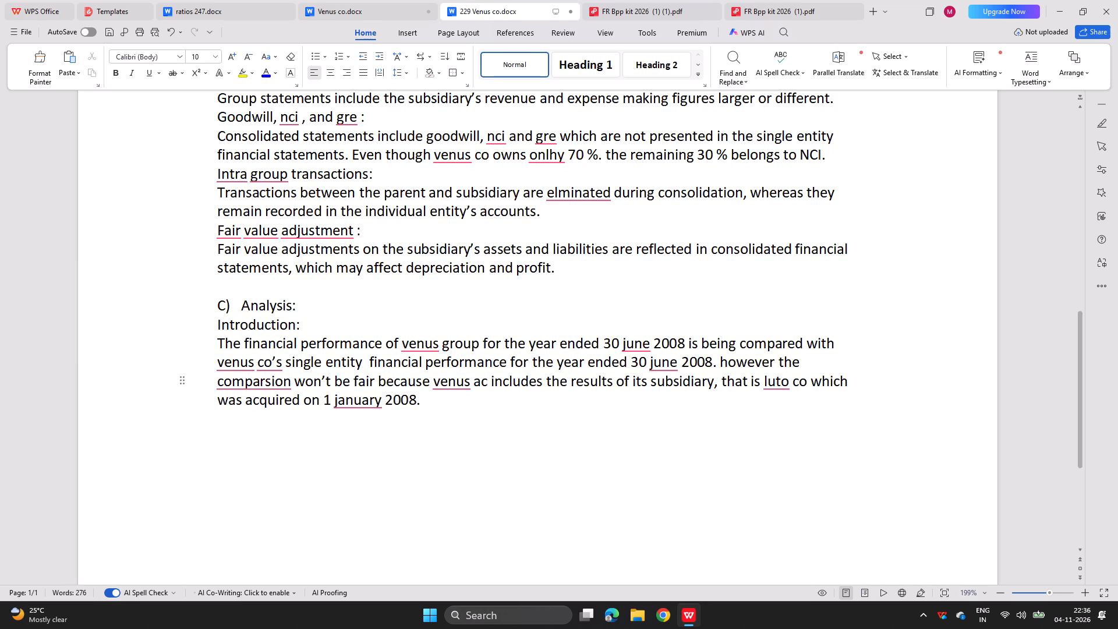
{"action": "type", "text": "quired"}
{"action": "key", "text": "space"}
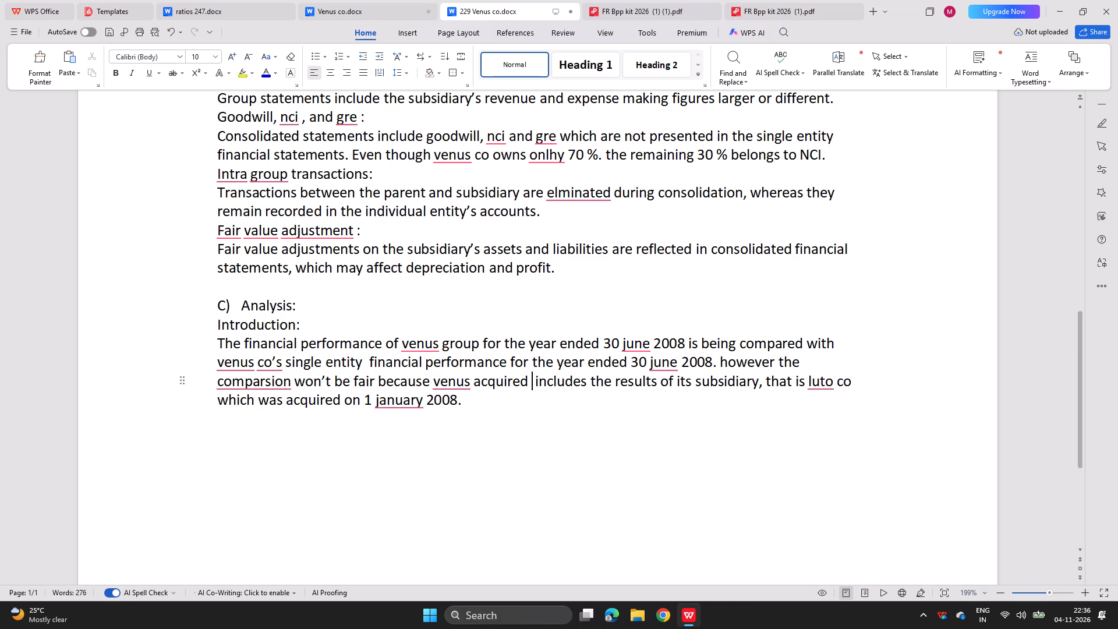
{"action": "type", "text": "70"}
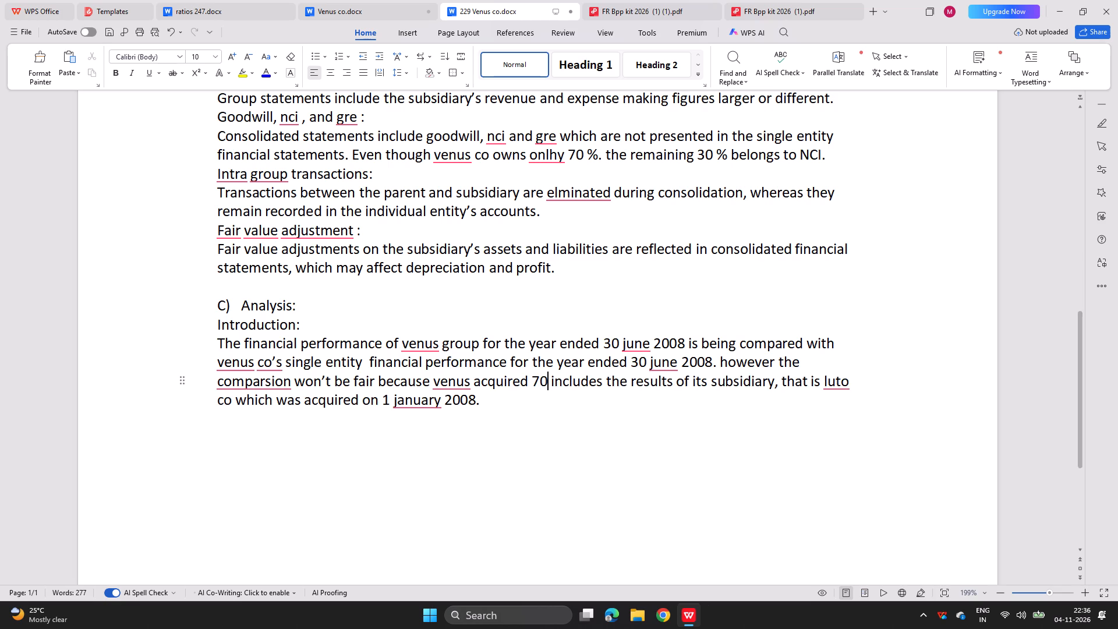
{"action": "key", "text": "shift+dollar"}
{"action": "key", "text": "BackSpace"}
{"action": "type", "text": "%"}
{"action": "key", "text": "space"}
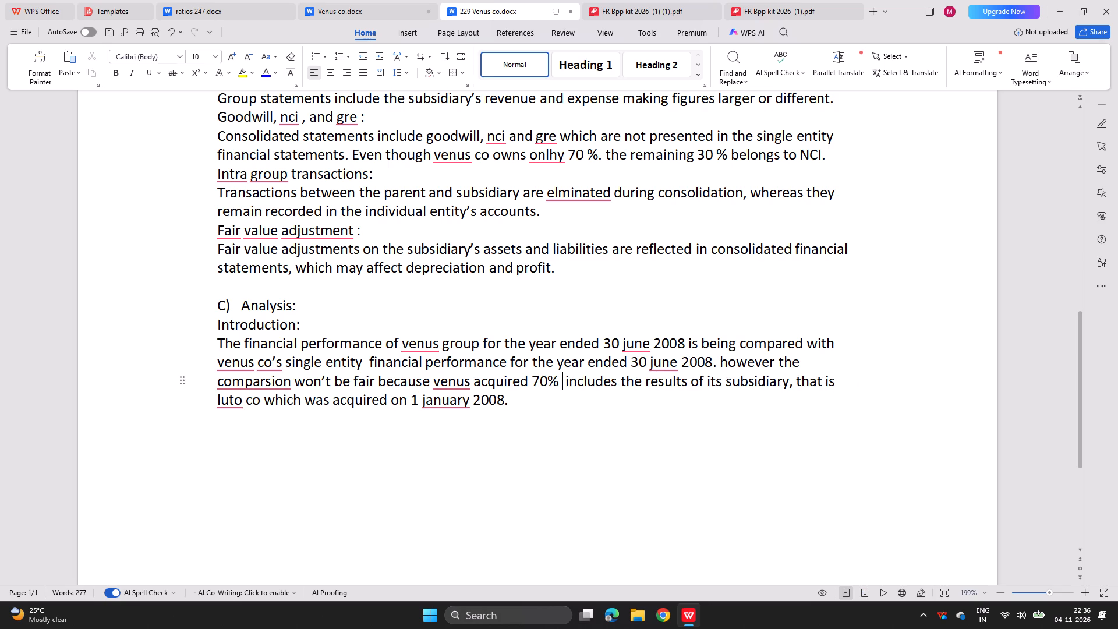
{"action": "type", "text": "of luto co"}
{"action": "key", "text": "space"}
{"action": "type", "text": "on 1j"}
{"action": "key", "text": "BackSpace"}
{"action": "key", "text": "space"}
{"action": "type", "text": "january 2008"}
Begin a new sentence after the acquisition date: "therefore, the current year's consolidated figures include".
{"action": "type", "text": ". therefore"}
{"action": "key", "text": "space"}
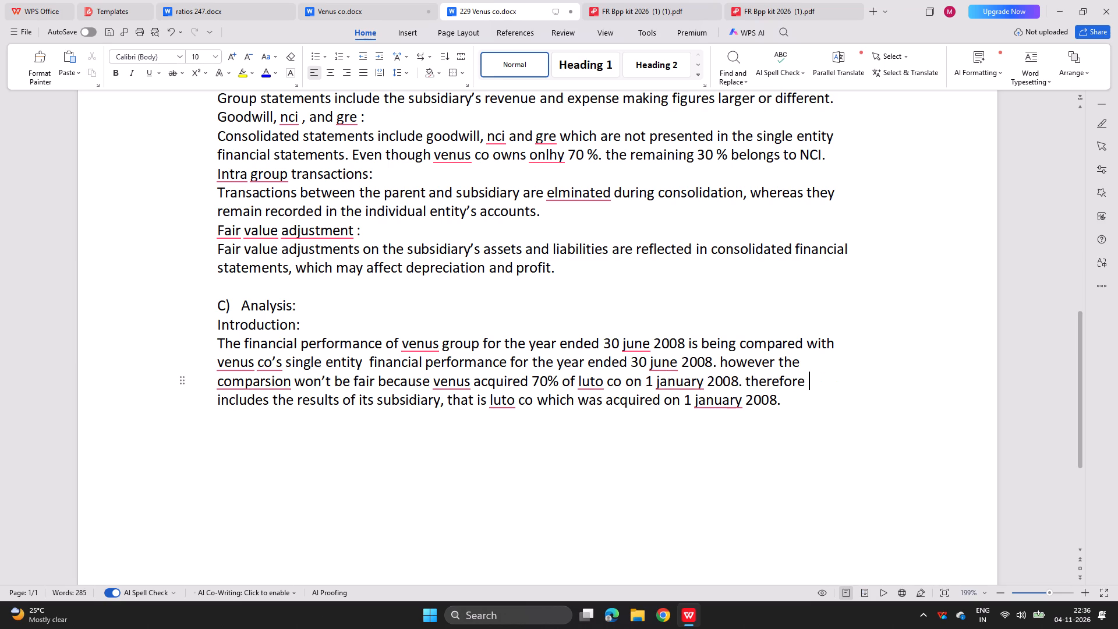
{"action": "key", "text": "BackSpace"}
{"action": "type", "text": ", the current year"}
{"action": "key", "text": "space"}
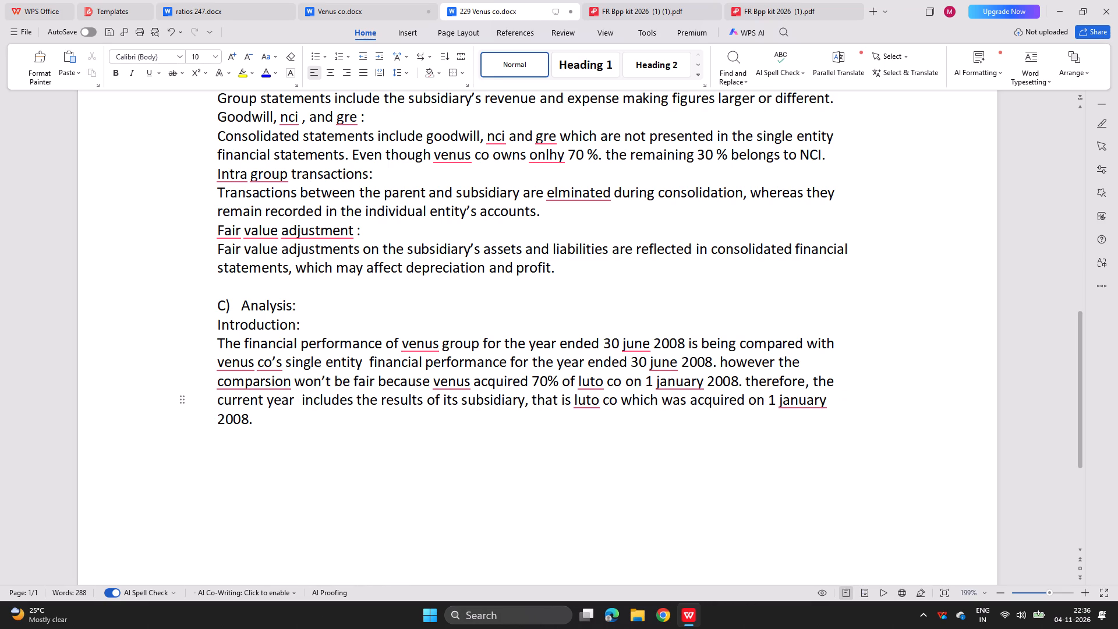
{"action": "key", "text": "BackSpace"}
{"action": "type", "text": "'s"}
{"action": "key", "text": "space"}
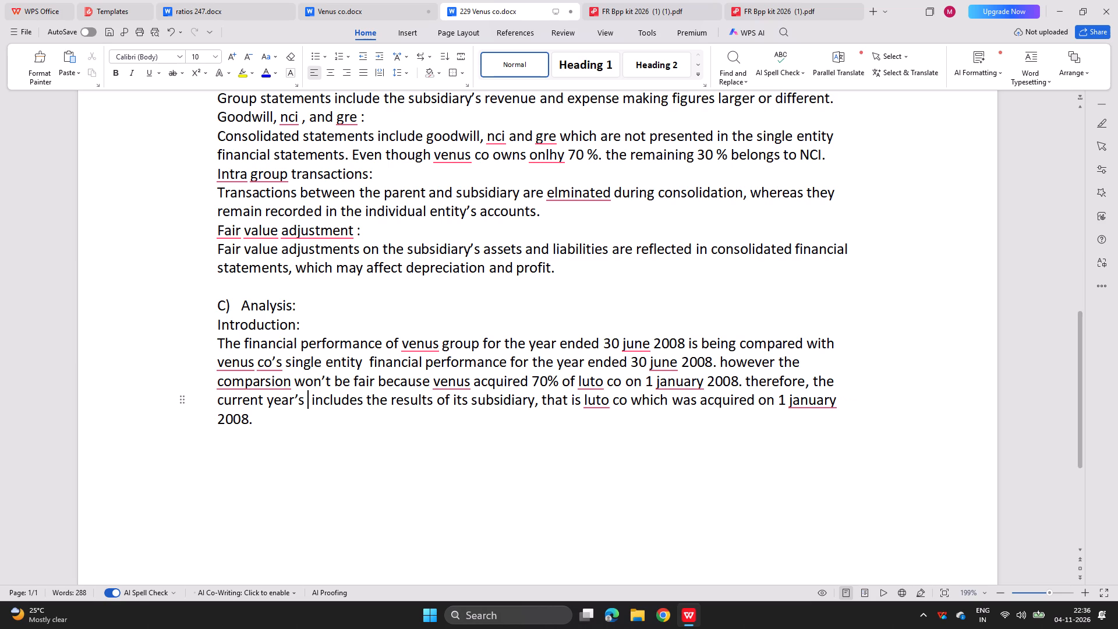
{"action": "type", "text": "conos"}
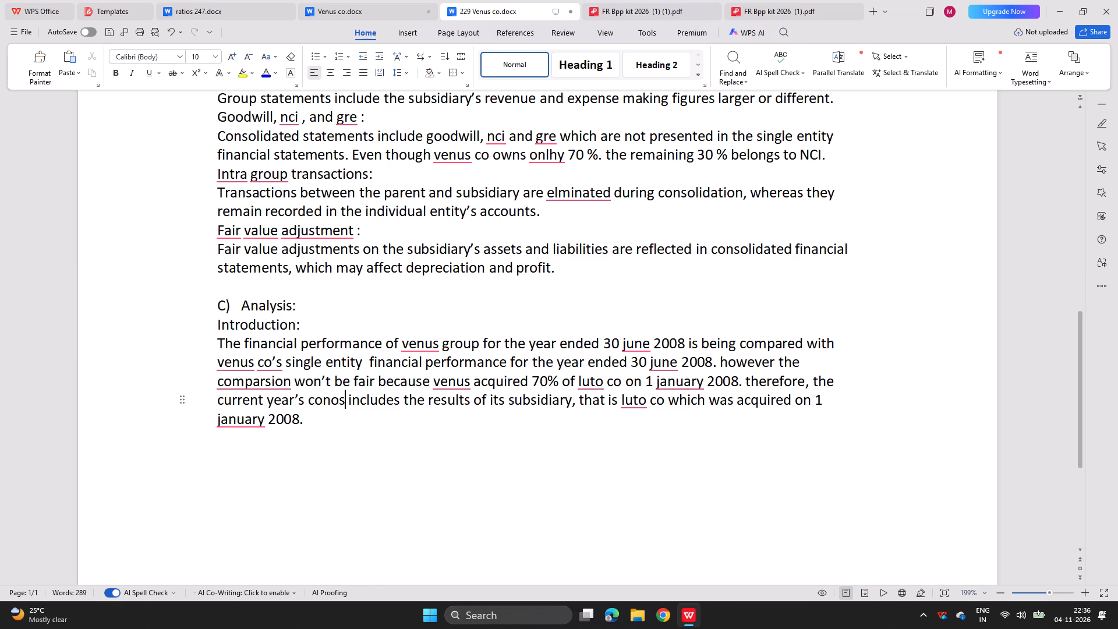
{"action": "key", "text": "BackSpace"}
{"action": "key", "text": "s"}
{"action": "key", "text": "BackSpace"}
{"action": "key", "text": "BackSpace"}
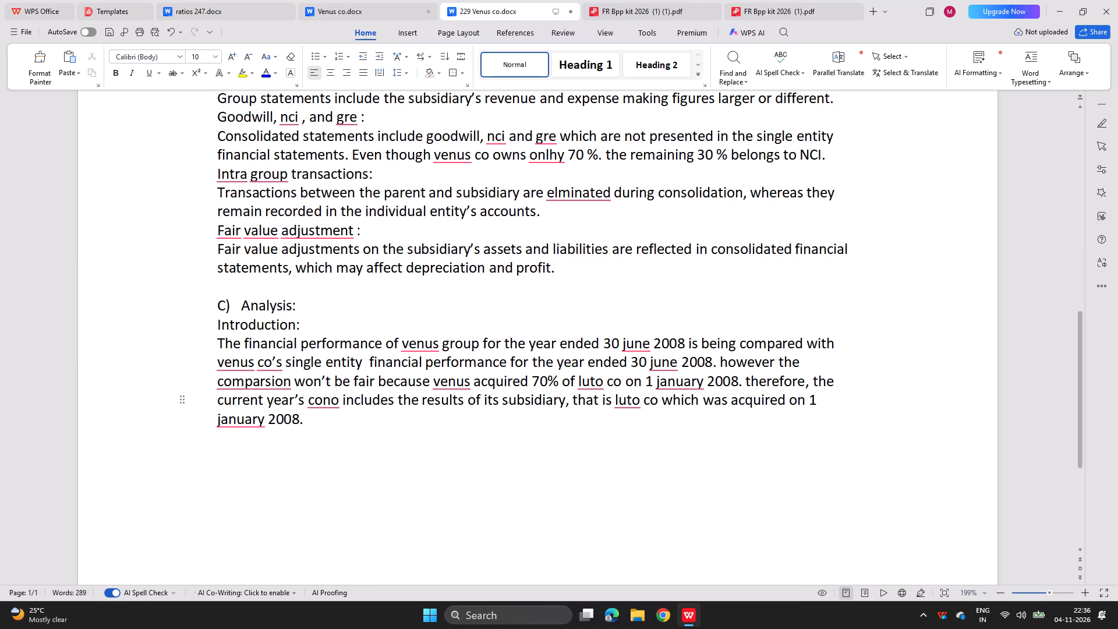
{"action": "type", "text": "solidated"}
{"action": "key", "text": "space"}
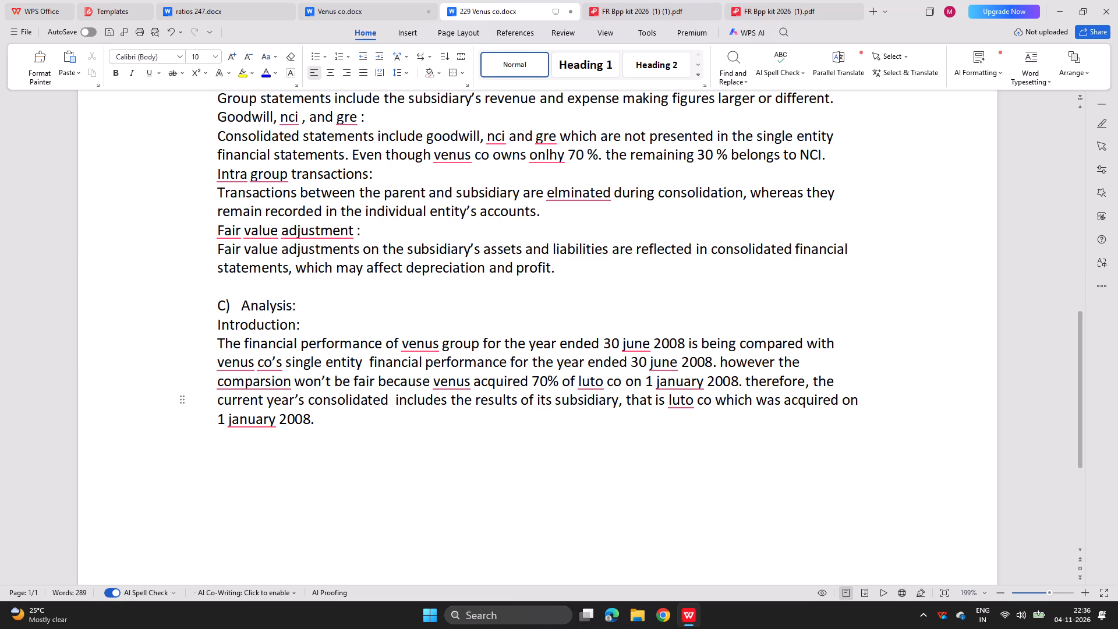
{"action": "type", "text": "figut"}
{"action": "key", "text": "BackSpace"}
{"action": "type", "text": "res include"}
{"action": "key", "text": "space"}
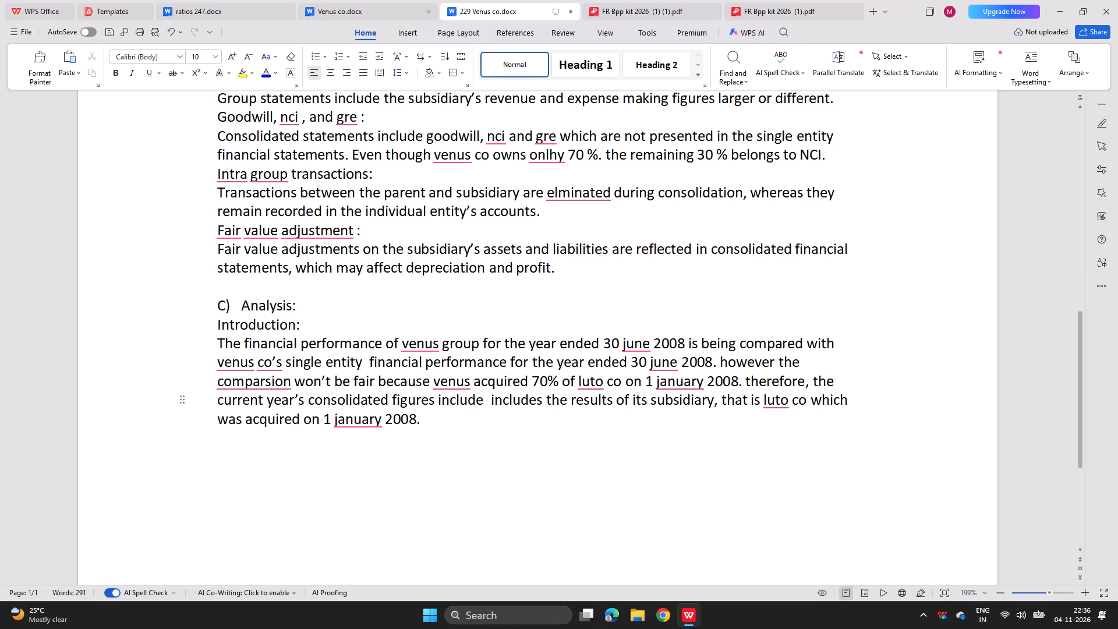
Complete the clause on the consolidated figures with "luto co's results for six months".
{"action": "type", "text": "luto"}
{"action": "key", "text": "space"}
{"action": "type", "text": "co's"}
{"action": "key", "text": "space"}
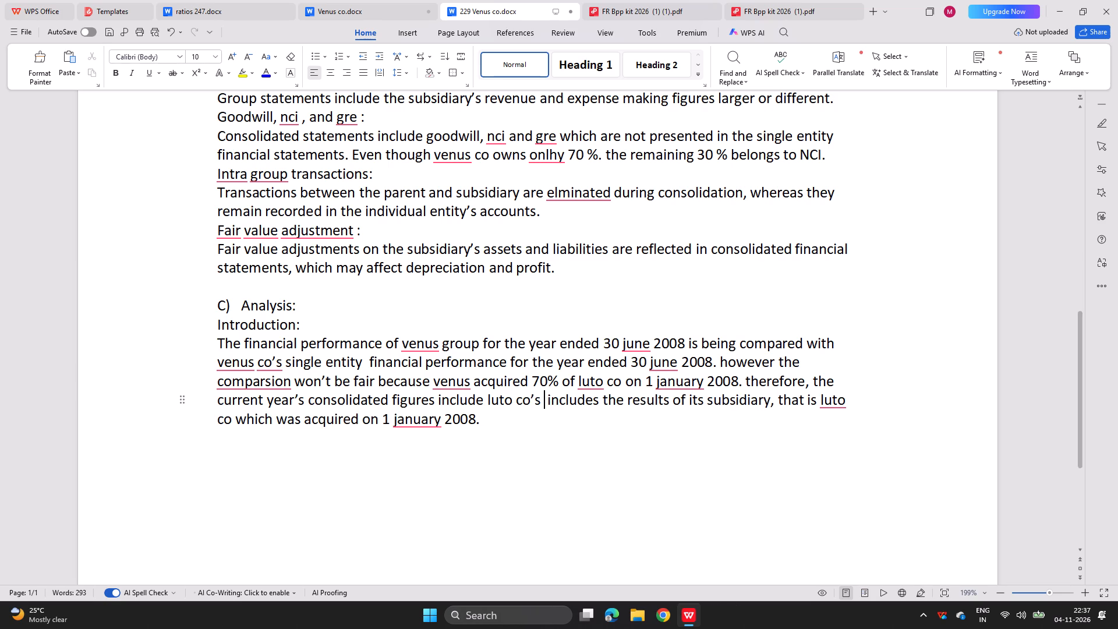
{"action": "type", "text": "resu"}
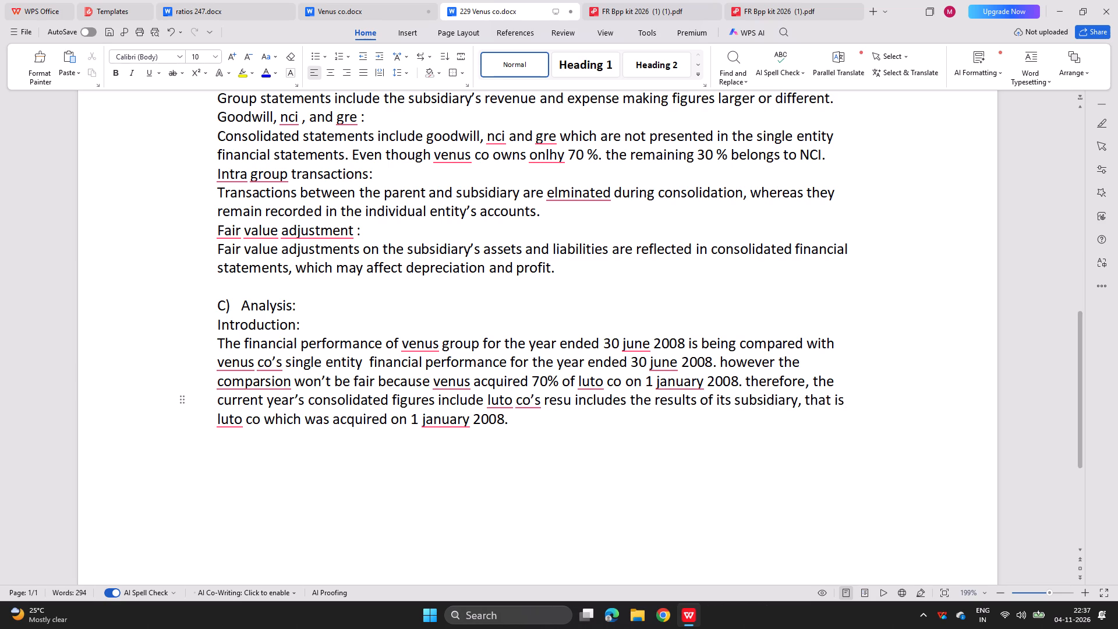
{"action": "key", "text": "BackSpace"}
{"action": "key", "text": "BackSpace"}
{"action": "type", "text": "sults"}
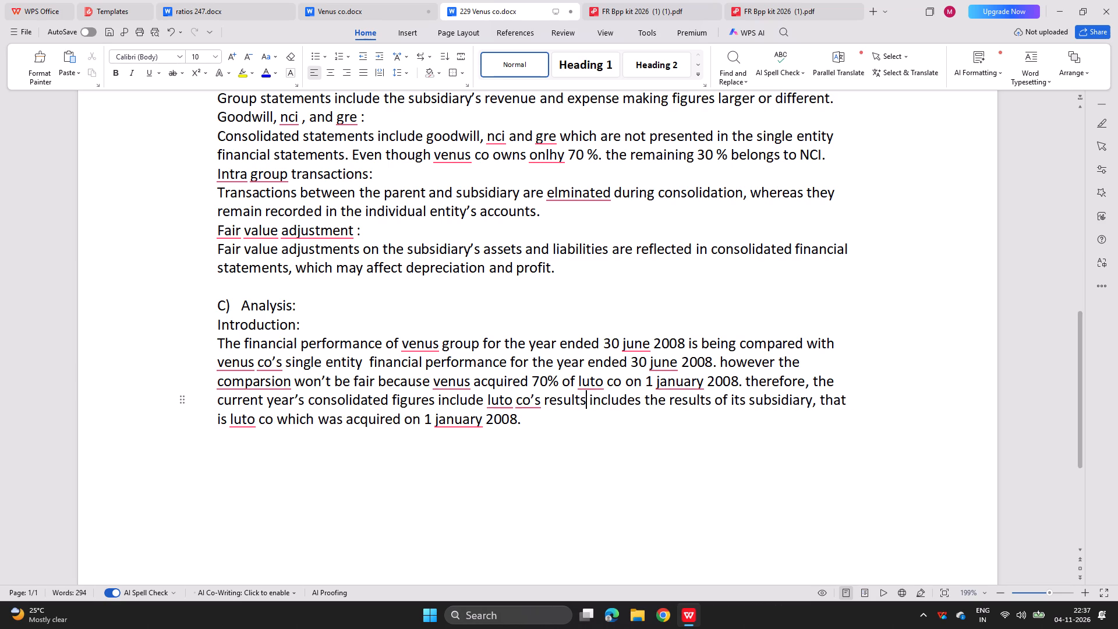
{"action": "key", "text": "space"}
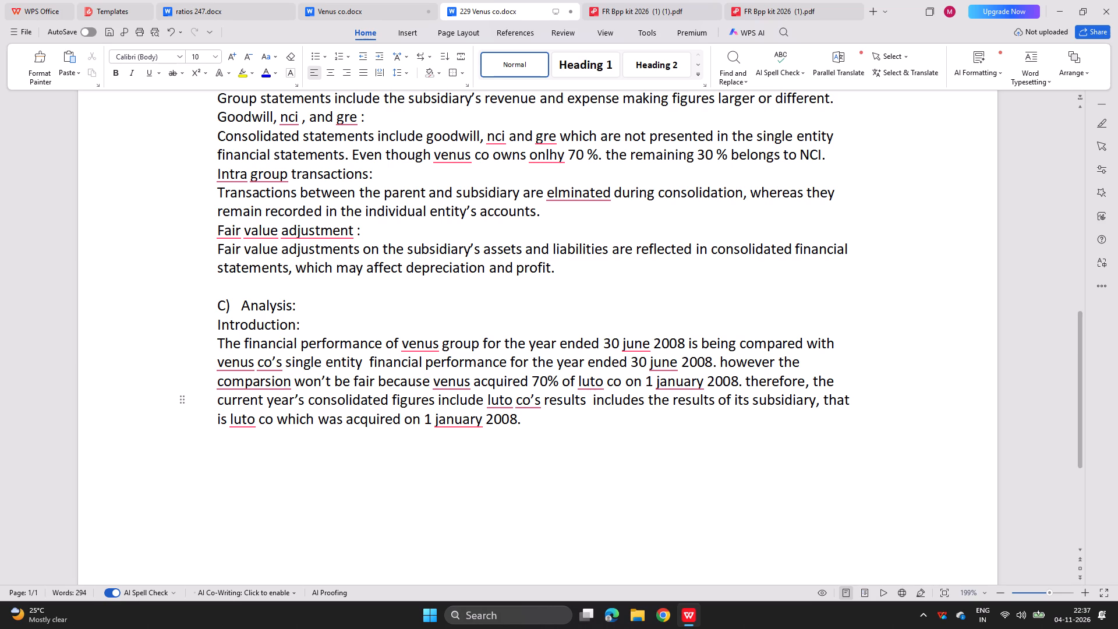
{"action": "type", "text": "for"}
{"action": "key", "text": "space"}
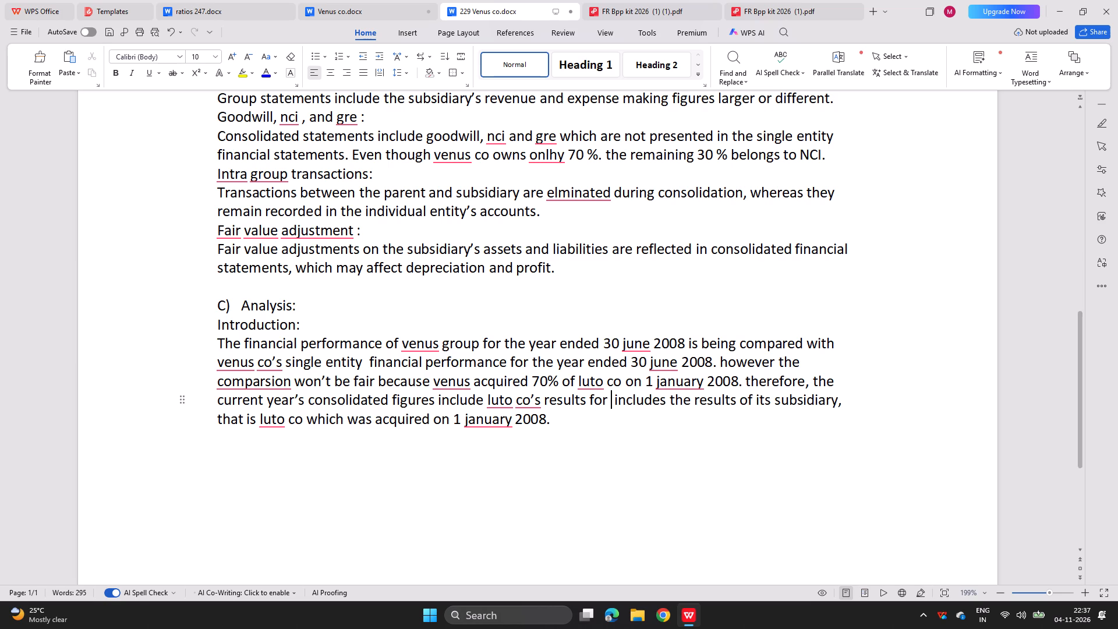
{"action": "type", "text": "six months"}
{"action": "key", "text": "space"}
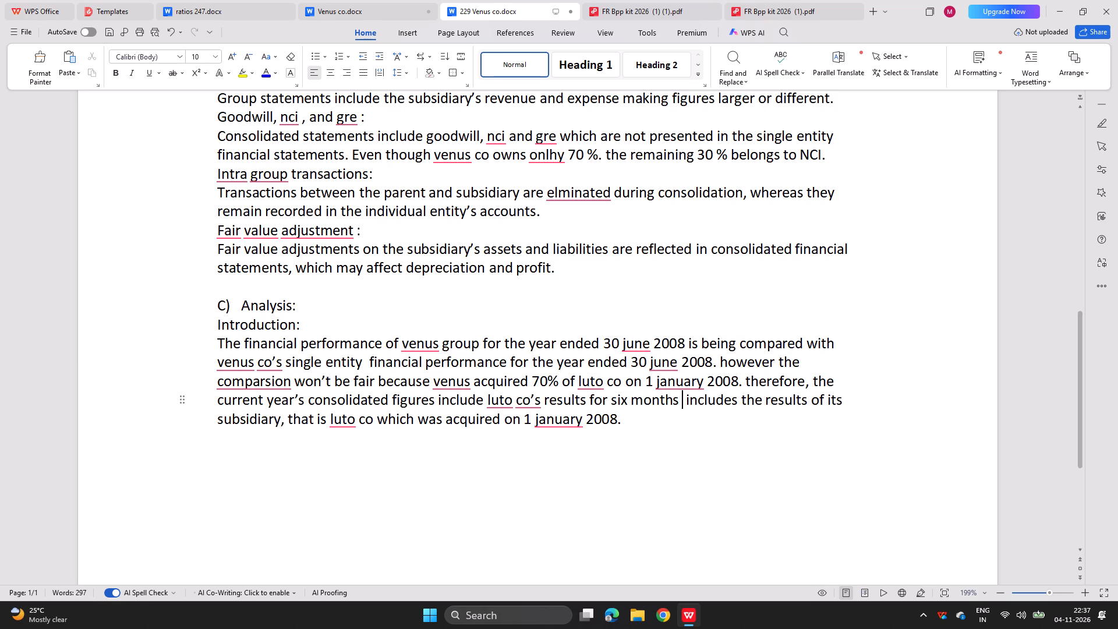
Add the contrasting clause ", whereas the previous year figures only include" after "six months".
{"action": "key", "text": "BackSpace"}
{"action": "type", "text": ","}
{"action": "key", "text": "space"}
{"action": "type", "text": "whereas"}
{"action": "key", "text": "space"}
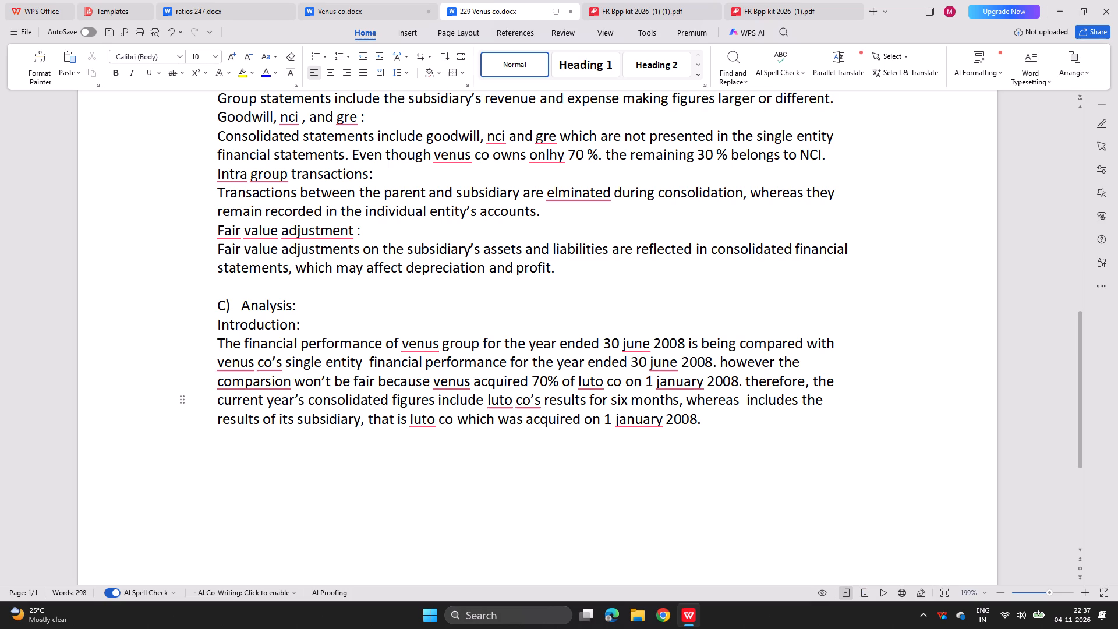
{"action": "type", "text": "th"}
{"action": "key", "text": "space"}
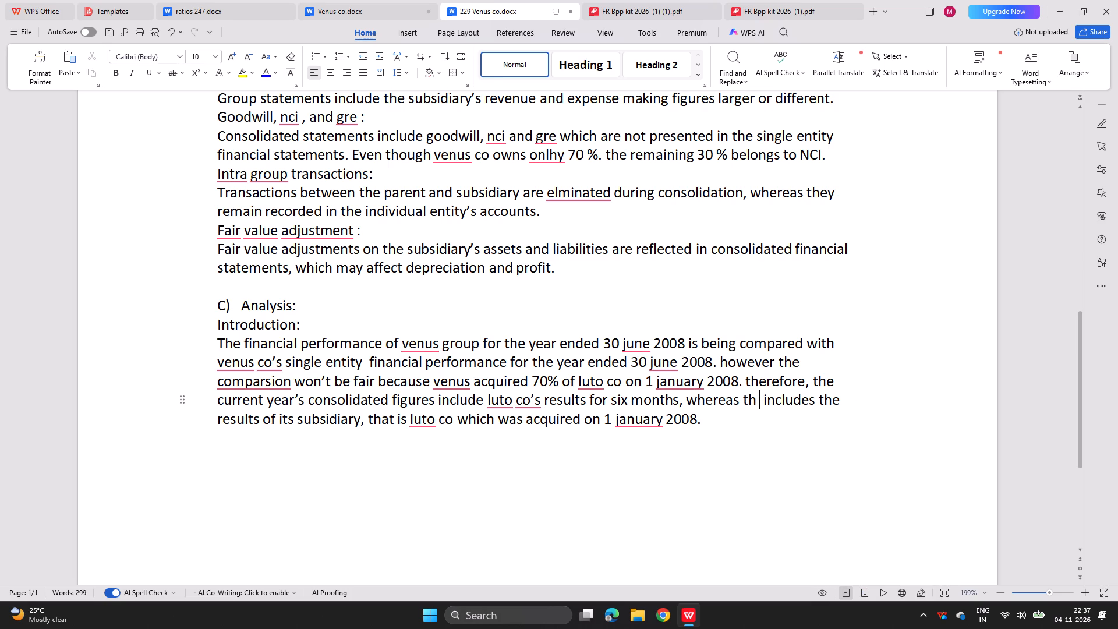
{"action": "key", "text": "BackSpace"}
{"action": "type", "text": "e previpsu"}
{"action": "key", "text": "BackSpace"}
{"action": "key", "text": "BackSpace"}
{"action": "key", "text": "BackSpace"}
{"action": "type", "text": "ous year g"}
{"action": "key", "text": "BackSpace"}
{"action": "type", "text": "figurea"}
{"action": "key", "text": "space"}
{"action": "key", "text": "BackSpace"}
{"action": "key", "text": "s"}
{"action": "key", "text": "BackSpace"}
{"action": "key", "text": "space"}
{"action": "type", "text": "o"}
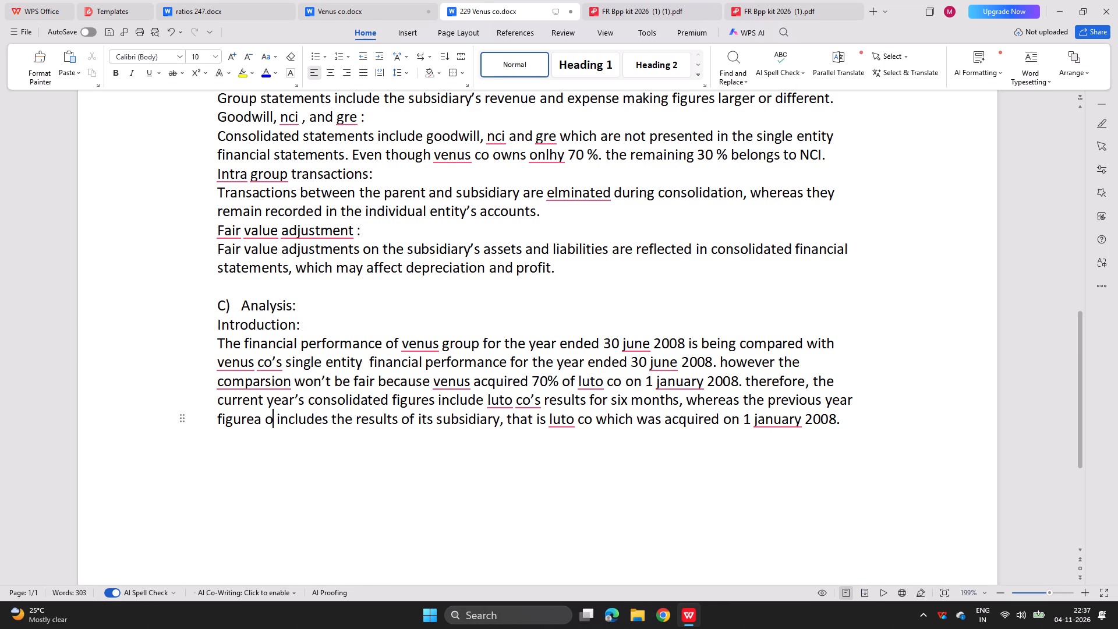
{"action": "key", "text": "BackSpace"}
{"action": "key", "text": "BackSpace"}
{"action": "key", "text": "BackSpace"}
{"action": "type", "text": "s only inlc"}
{"action": "key", "text": "BackSpace"}
{"action": "key", "text": "BackSpace"}
{"action": "type", "text": "c;"}
{"action": "key", "text": "BackSpace"}
{"action": "type", "text": "lude"}
{"action": "key", "text": "space"}
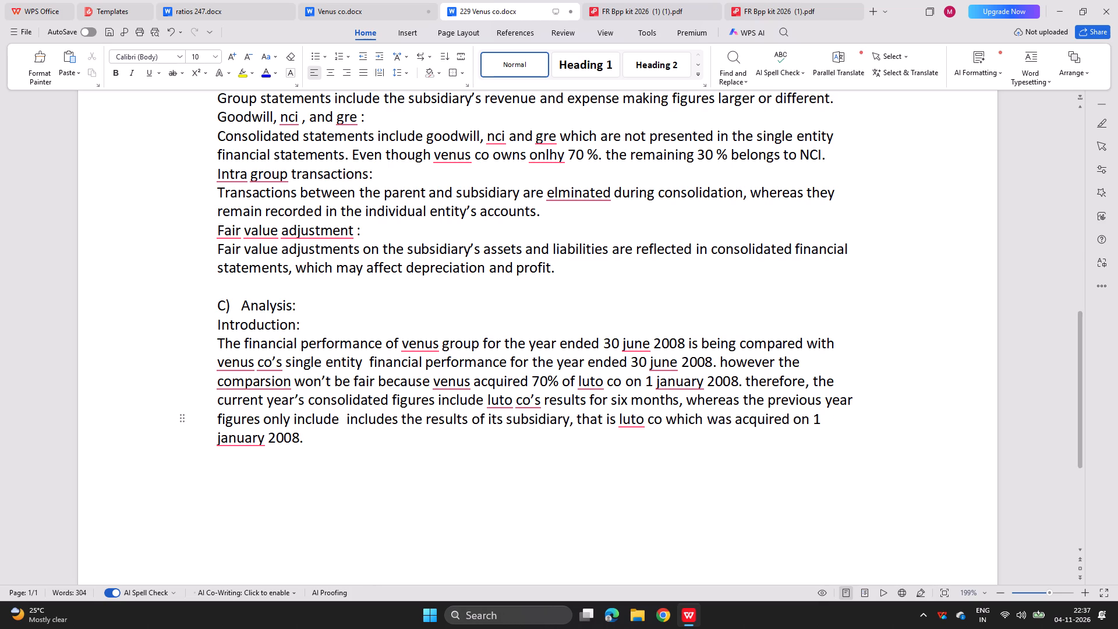
{"action": "key", "text": "BackSpace"}
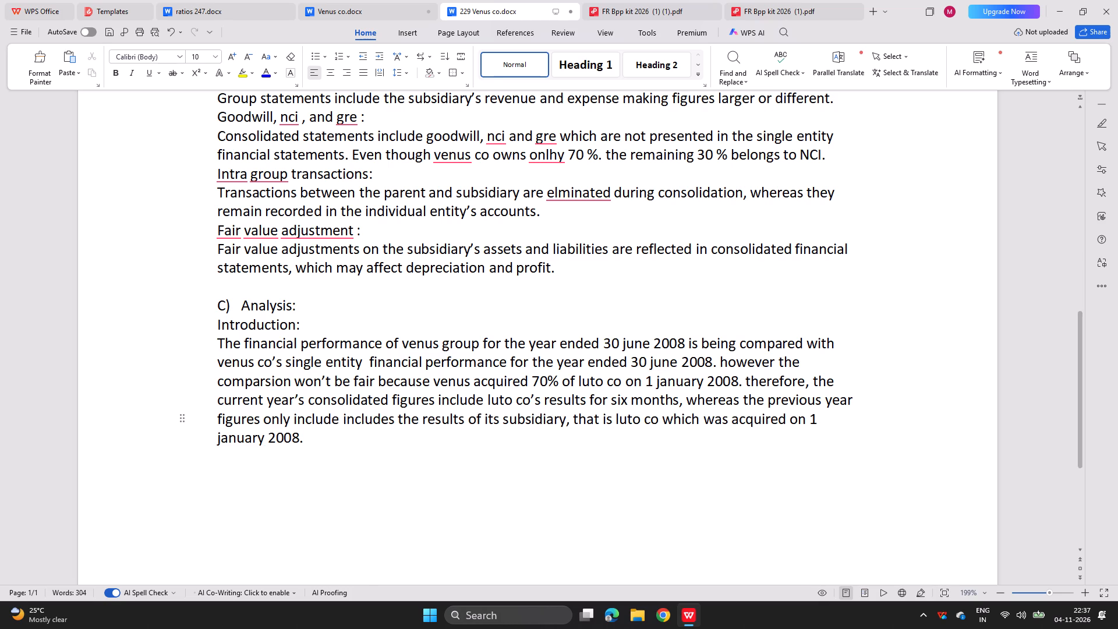
{"action": "key", "text": "space"}
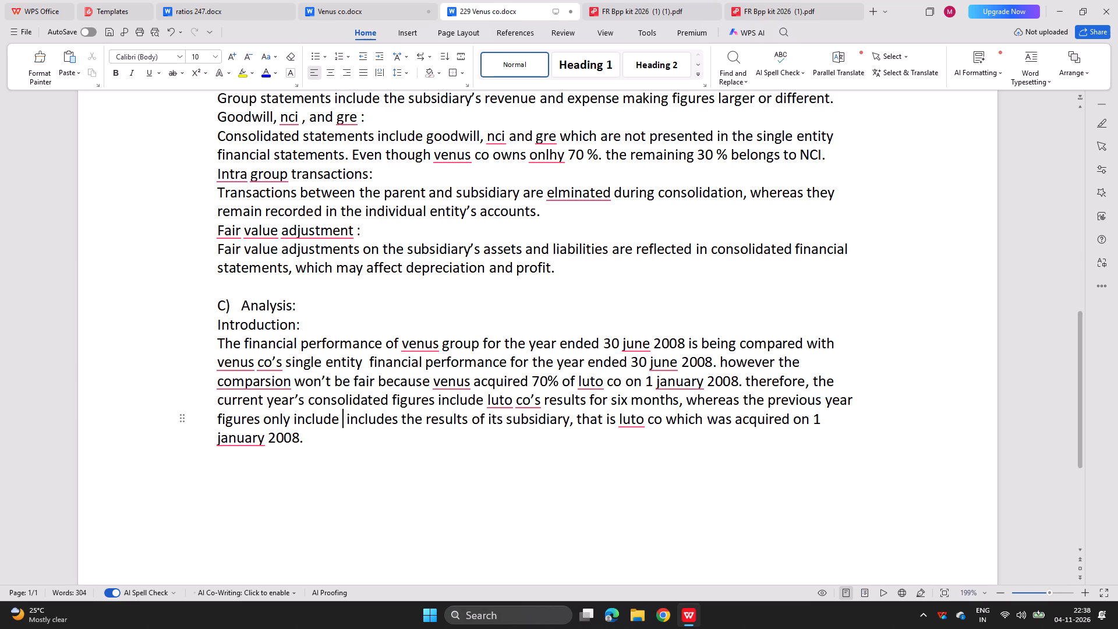
Reword the contrasting clause so it reads "the previous year figures include only Venus co.".
{"action": "key", "text": "BackSpace"}
{"action": "key", "text": "BackSpace"}
{"action": "key", "text": "BackSpace"}
{"action": "key", "text": "BackSpace"}
{"action": "key", "text": "BackSpace"}
{"action": "key", "text": "BackSpace"}
{"action": "key", "text": "BackSpace"}
{"action": "key", "text": "BackSpace"}
{"action": "key", "text": "BackSpace"}
{"action": "key", "text": "BackSpace"}
{"action": "key", "text": "BackSpace"}
{"action": "key", "text": "BackSpace"}
{"action": "key", "text": "BackSpace"}
{"action": "key", "text": "BackSpace"}
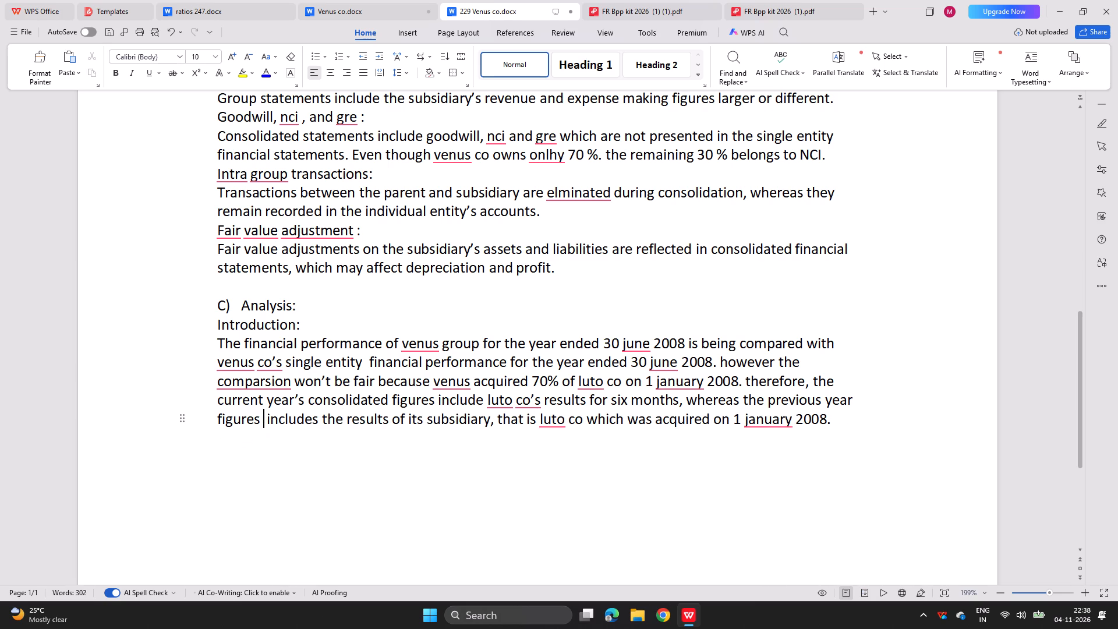
{"action": "key", "text": "BackSpace"}
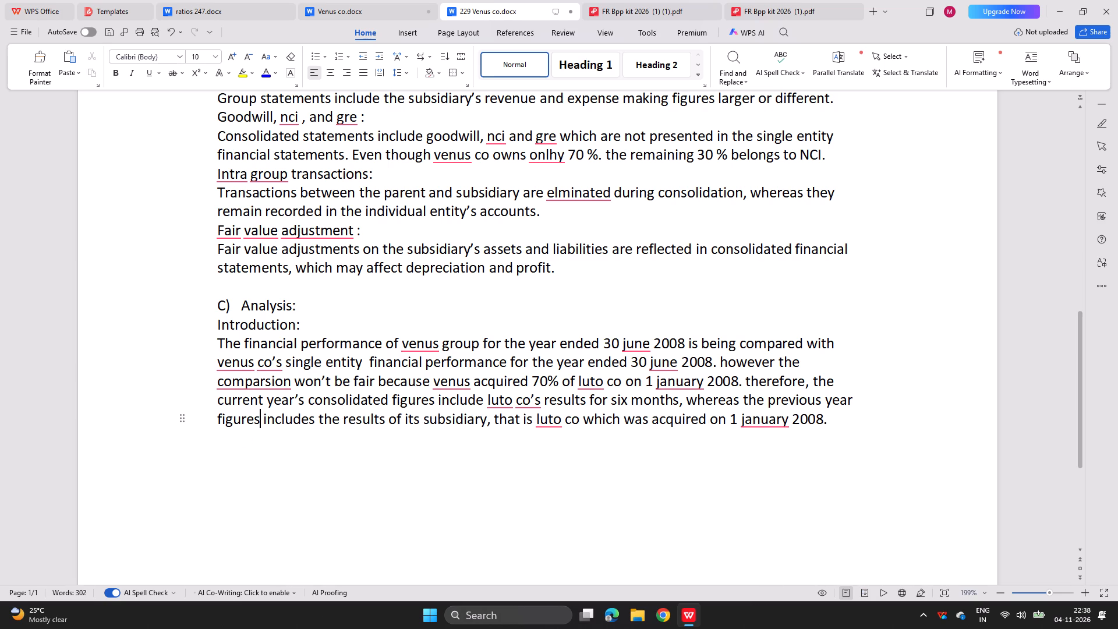
{"action": "left_click", "coordinate": [314, 418]}
{"action": "key", "text": "BackSpace"}
{"action": "key", "text": "space"}
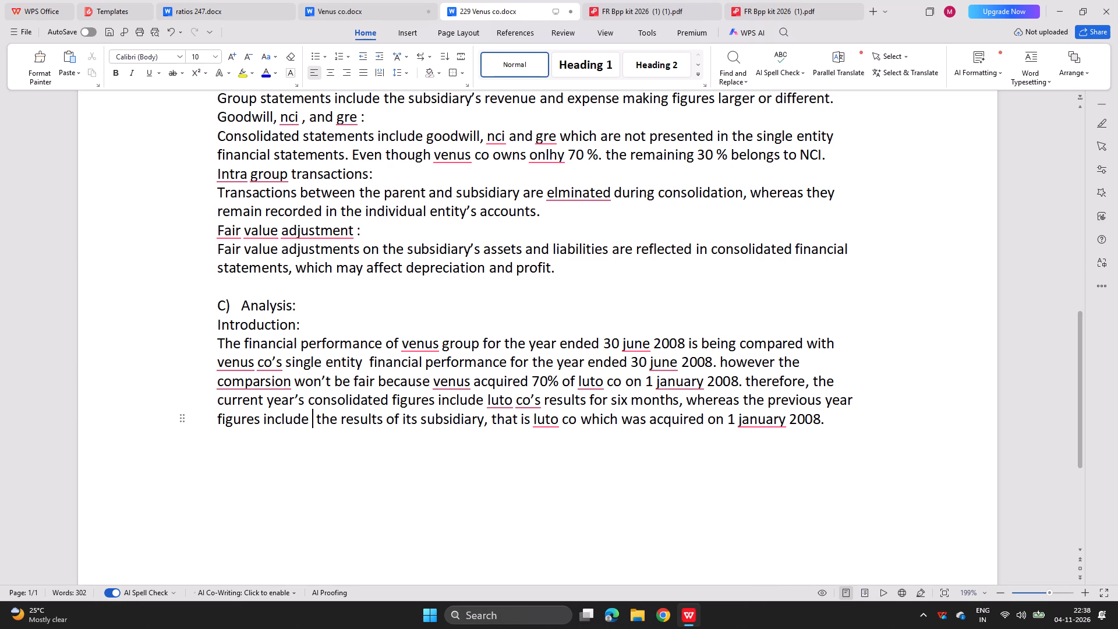
{"action": "type", "text": "only h"}
{"action": "key", "text": "BackSpace"}
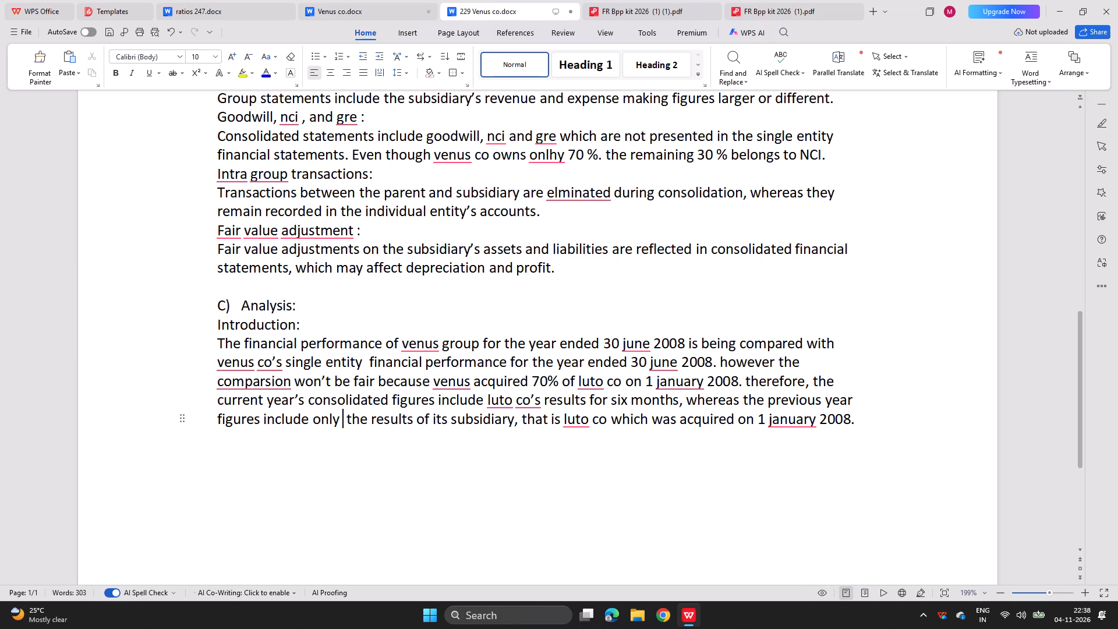
{"action": "key", "text": "BackSpace"}
{"action": "key", "text": "BackSpace"}
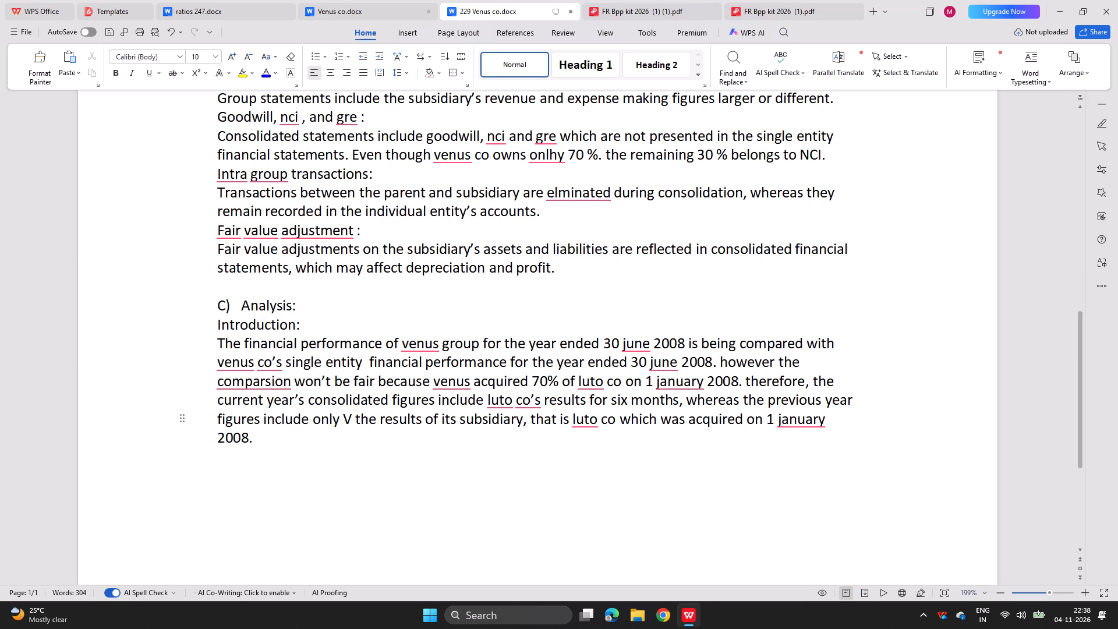
{"action": "key", "text": "e"}
{"action": "type", "text": "enus o"}
{"action": "key", "text": "BackSpace"}
{"action": "type", "text": "co."}
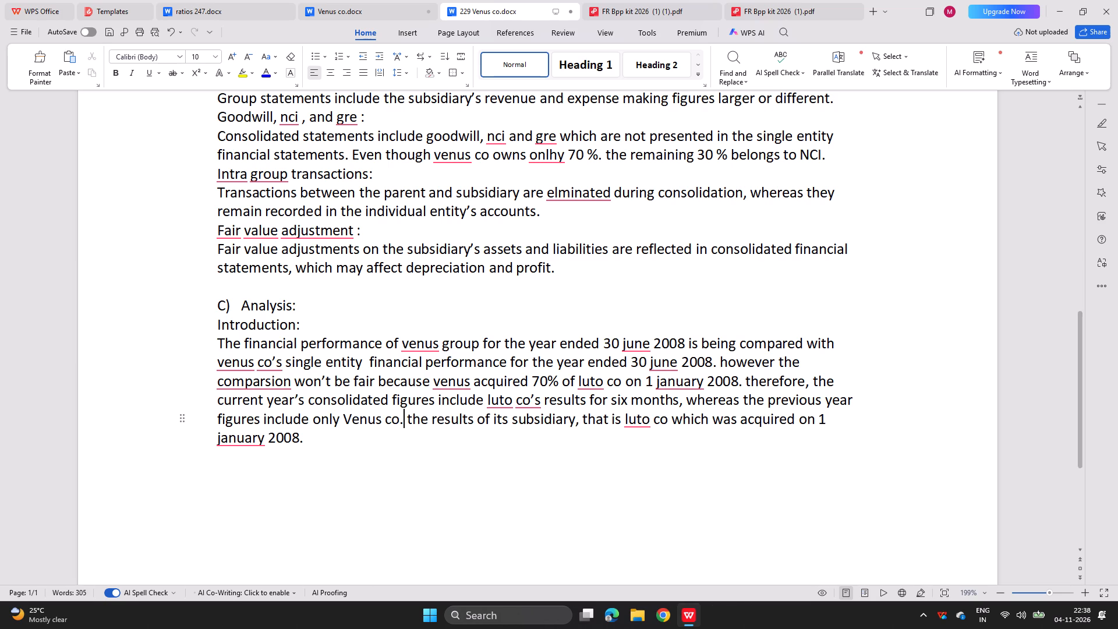
Delete the leftover old wording after "Venus co." about the subsidiary's results and the luto co acquisition date.
{"action": "left_click_drag", "start_coordinate": [306, 441], "coordinate": [294, 441]}
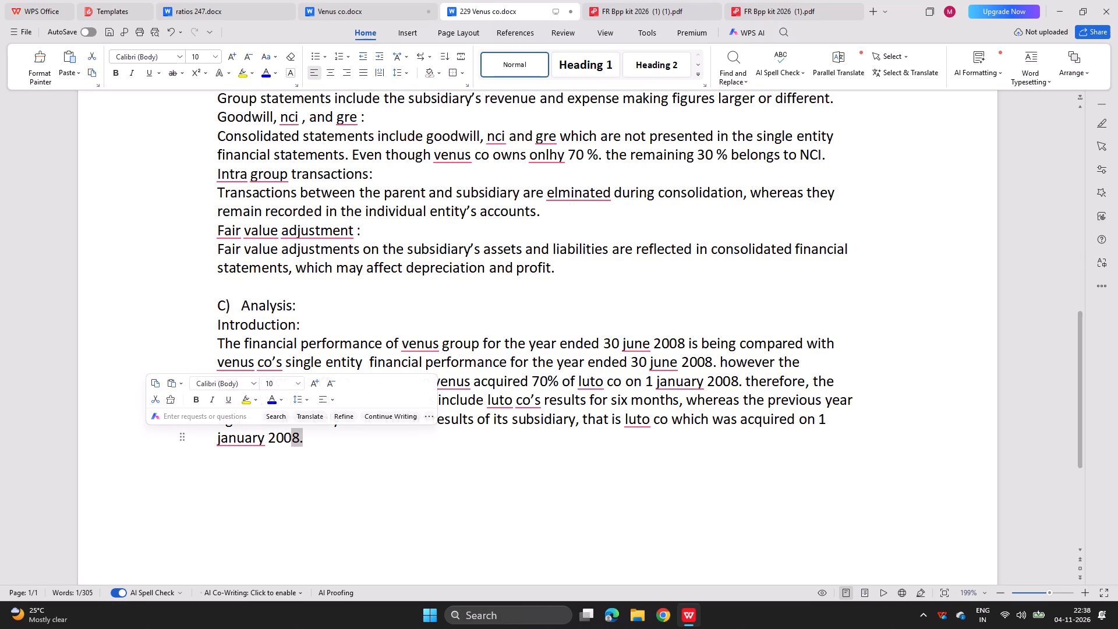
{"action": "left_click_drag", "start_coordinate": [210, 437], "coordinate": [353, 445]}
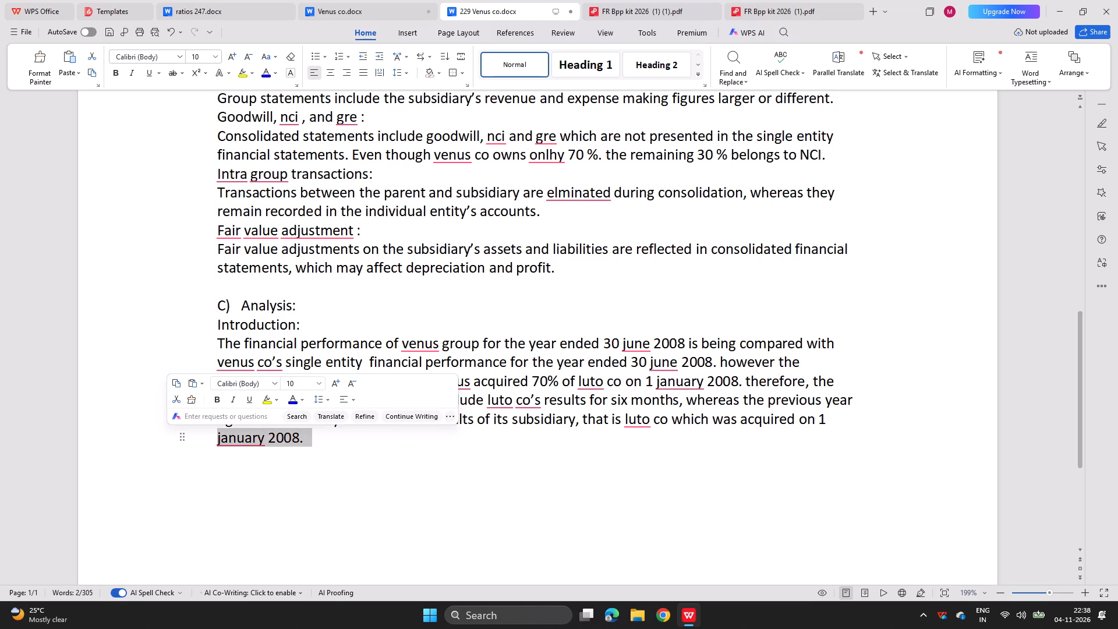
{"action": "key", "text": "Delete"}
{"action": "left_click_drag", "start_coordinate": [408, 416], "coordinate": [833, 414]}
{"action": "key", "text": "Delete"}
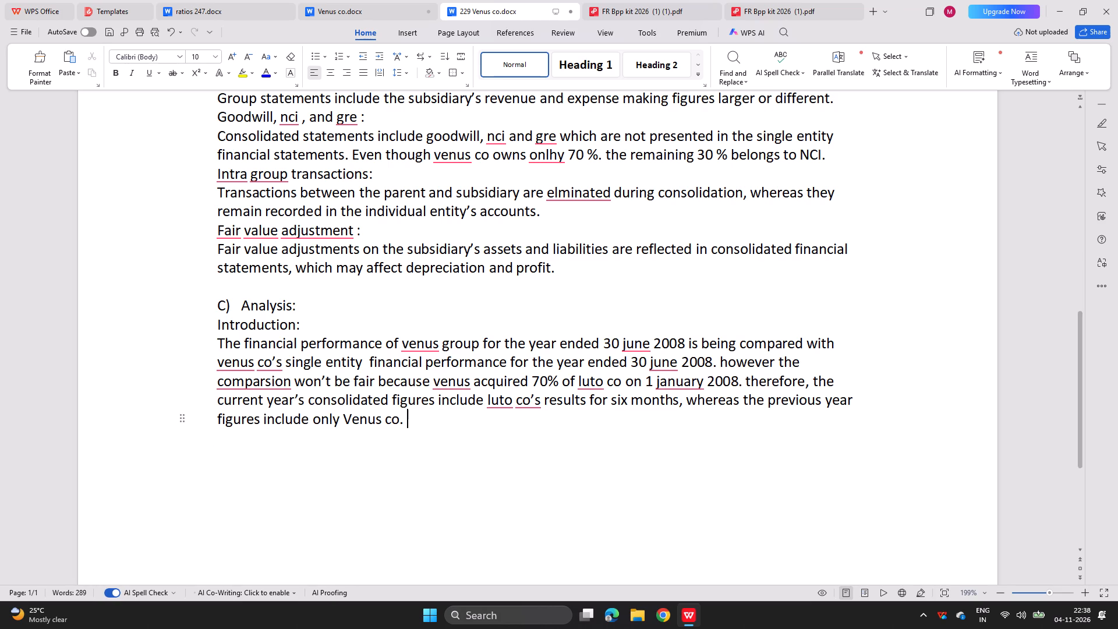
Start a new line below part C)'s introduction, after the sentence ending "include only Venus co.".
{"action": "scroll", "coordinate": [540, 468], "scroll_direction": "down", "scroll_amount": 2}
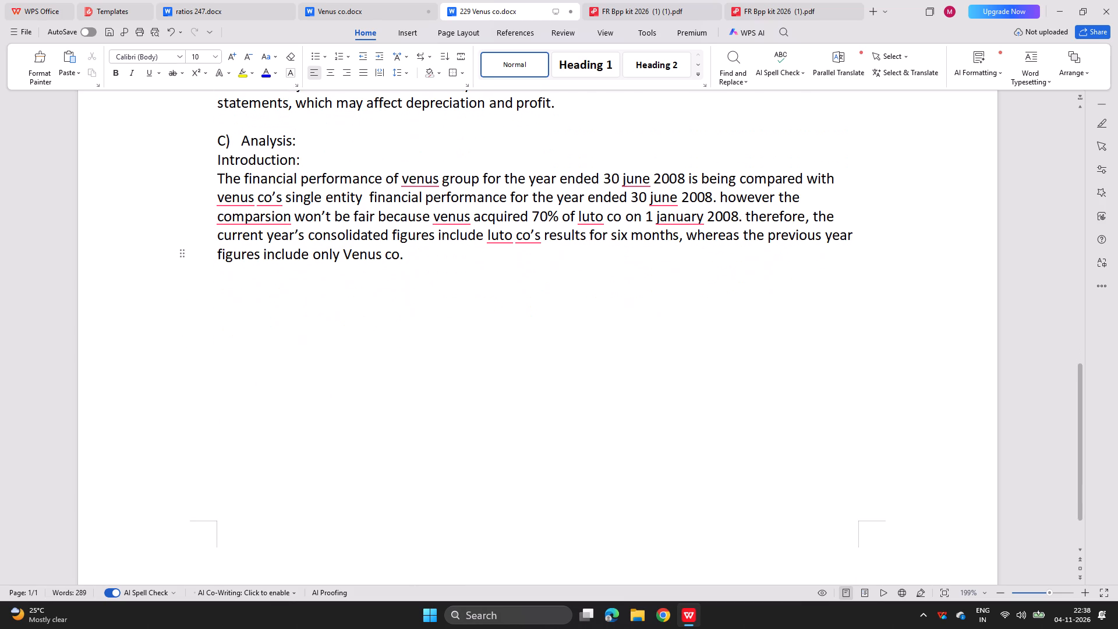
{"action": "key", "text": "Return"}
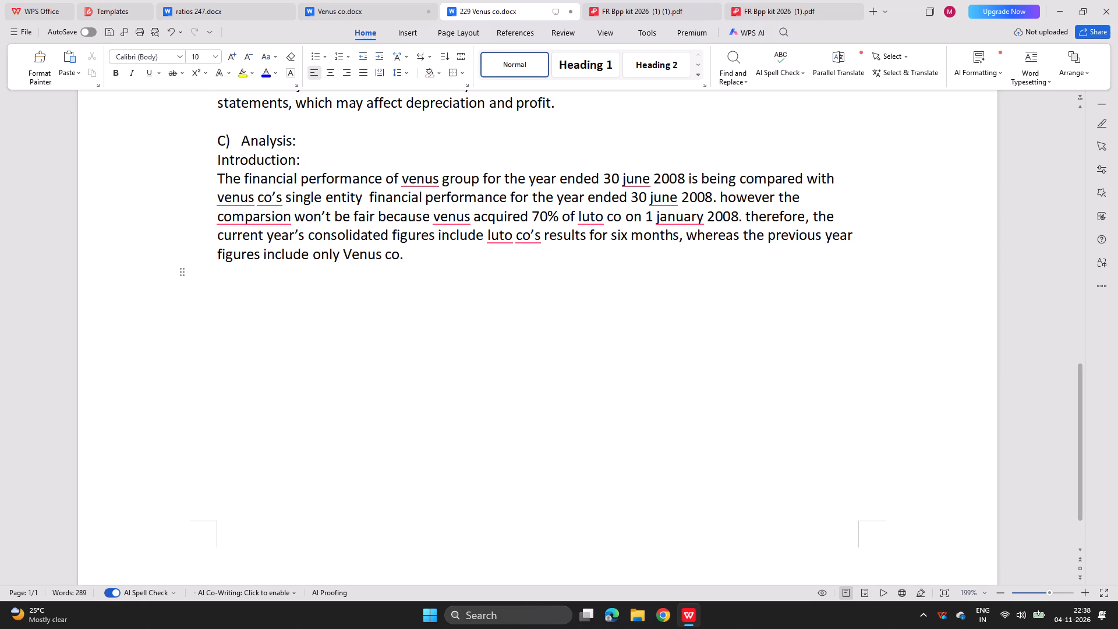
Review the adjusted consolidated profit table in part B)(i) and the written points in b)(ii) before continuing the analysis.
{"action": "scroll", "coordinate": [466, 378], "scroll_direction": "up", "scroll_amount": 8}
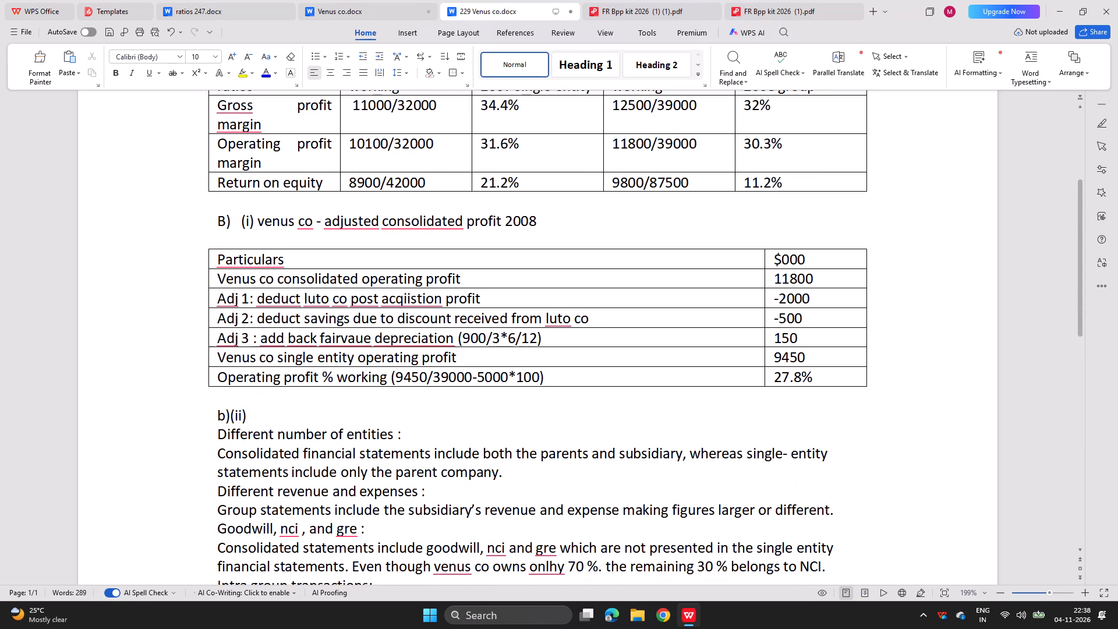
{"action": "scroll", "coordinate": [466, 378], "scroll_direction": "down", "scroll_amount": 4}
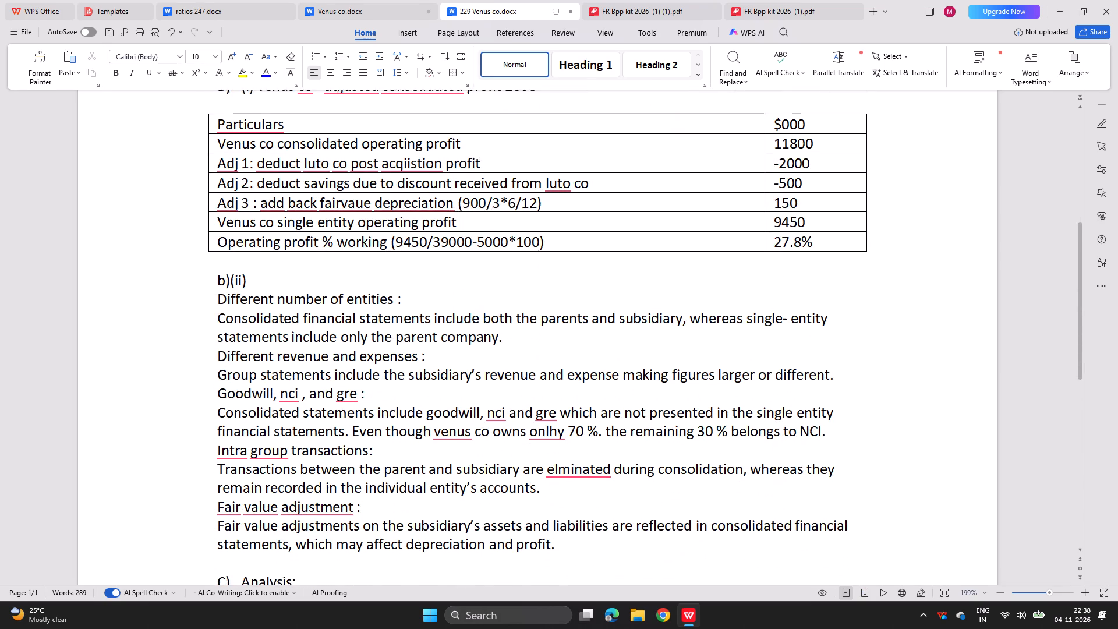
{"action": "scroll", "coordinate": [466, 378], "scroll_direction": "down", "scroll_amount": 2}
{"action": "scroll", "coordinate": [466, 378], "scroll_direction": "up", "scroll_amount": 1}
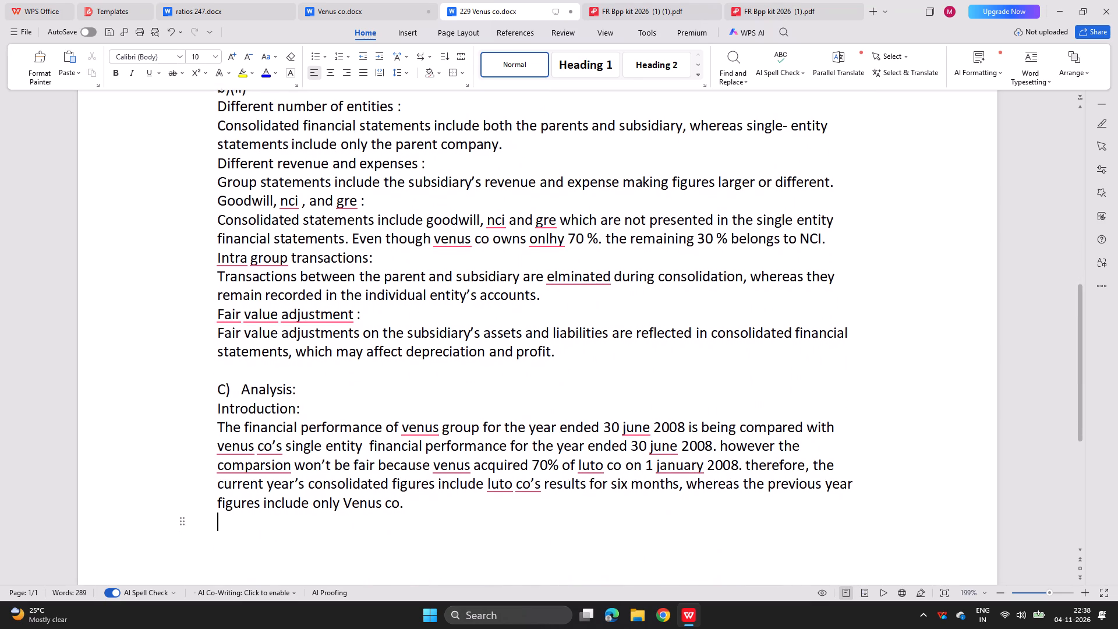
{"action": "scroll", "coordinate": [466, 378], "scroll_direction": "up", "scroll_amount": 1}
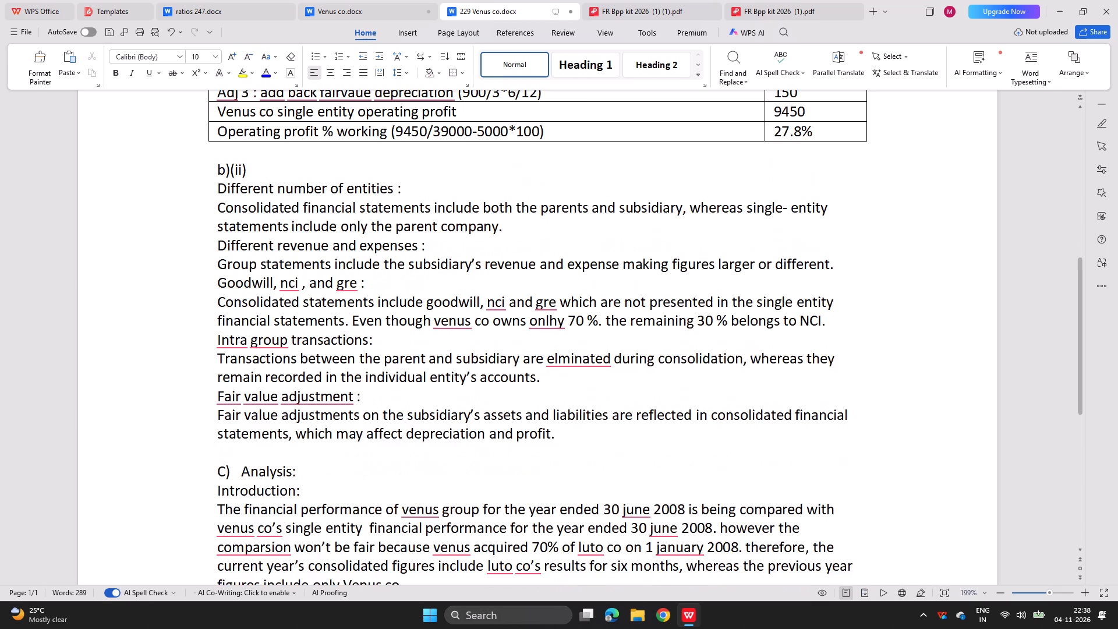
{"action": "scroll", "coordinate": [466, 378], "scroll_direction": "up", "scroll_amount": 1}
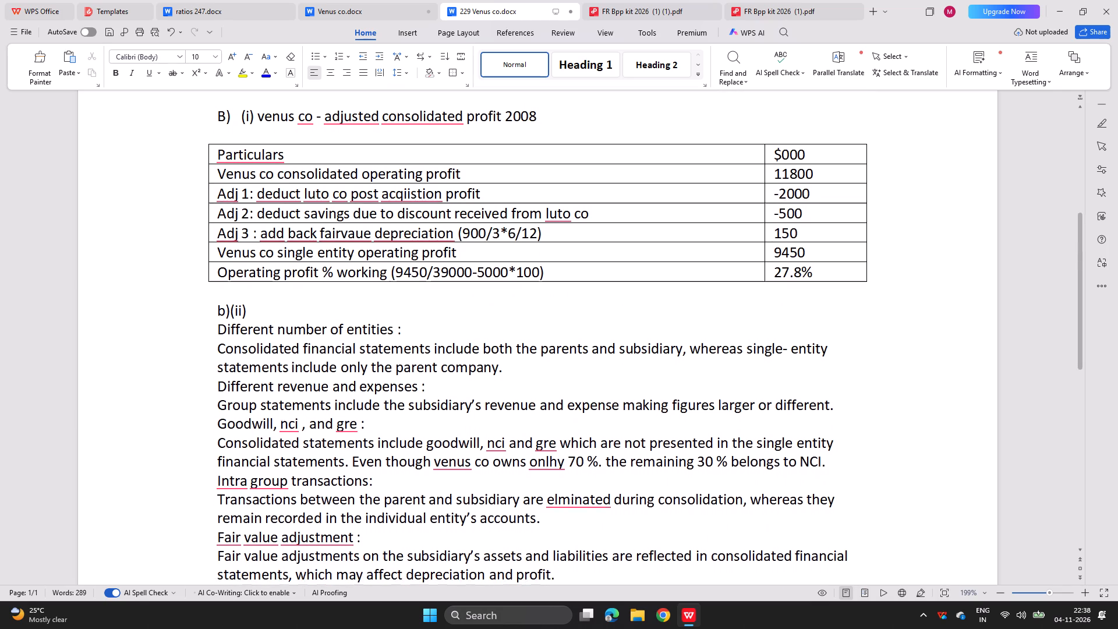
{"action": "scroll", "coordinate": [466, 378], "scroll_direction": "down", "scroll_amount": 7}
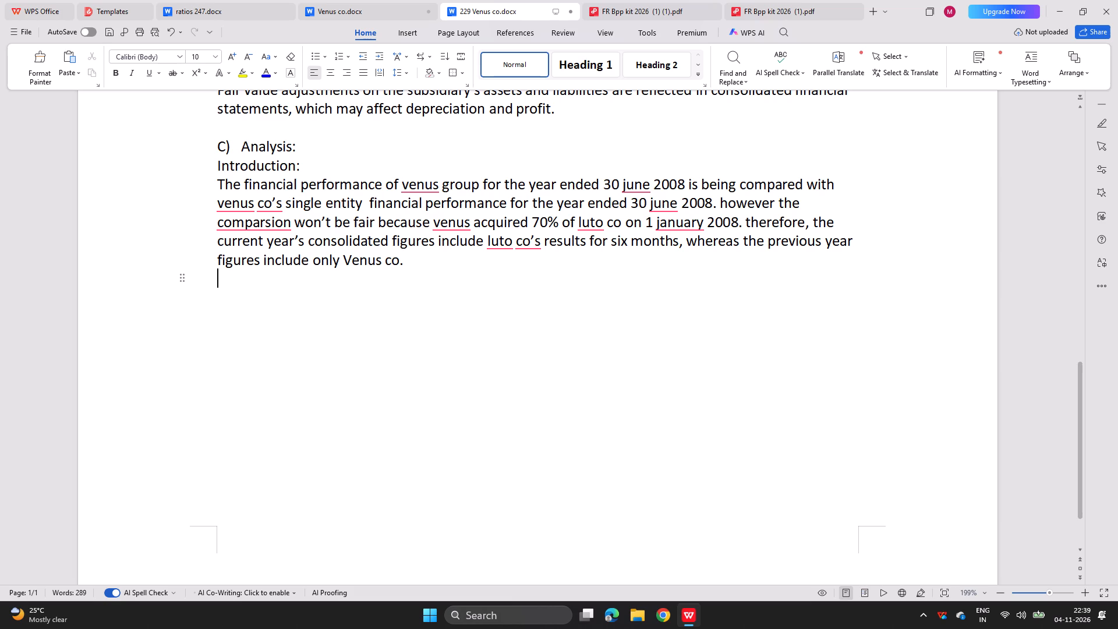
Add another empty line beneath part C)'s introduction to separate it from the next section.
{"action": "key", "text": "Return"}
Switch to Venus co.docx and review its analysis notes on revenue, gross profit margin, operating profit margin and return on equity, plus its ratios table.
{"action": "left_click", "coordinate": [332, 0]}
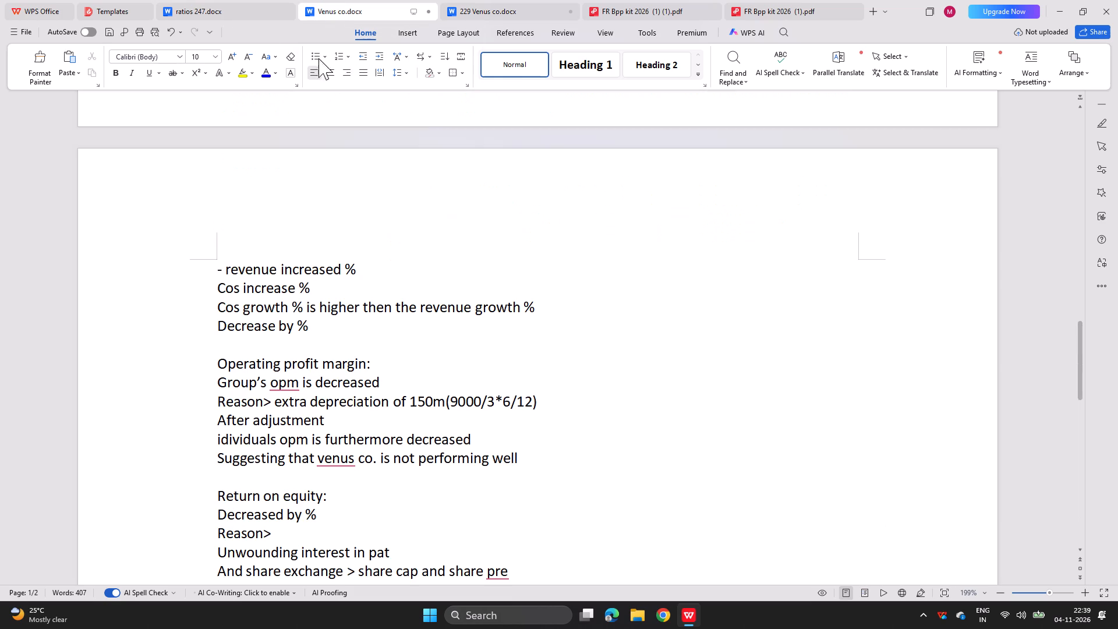
{"action": "scroll", "coordinate": [312, 312], "scroll_direction": "down", "scroll_amount": 1}
{"action": "scroll", "coordinate": [312, 312], "scroll_direction": "up", "scroll_amount": 1}
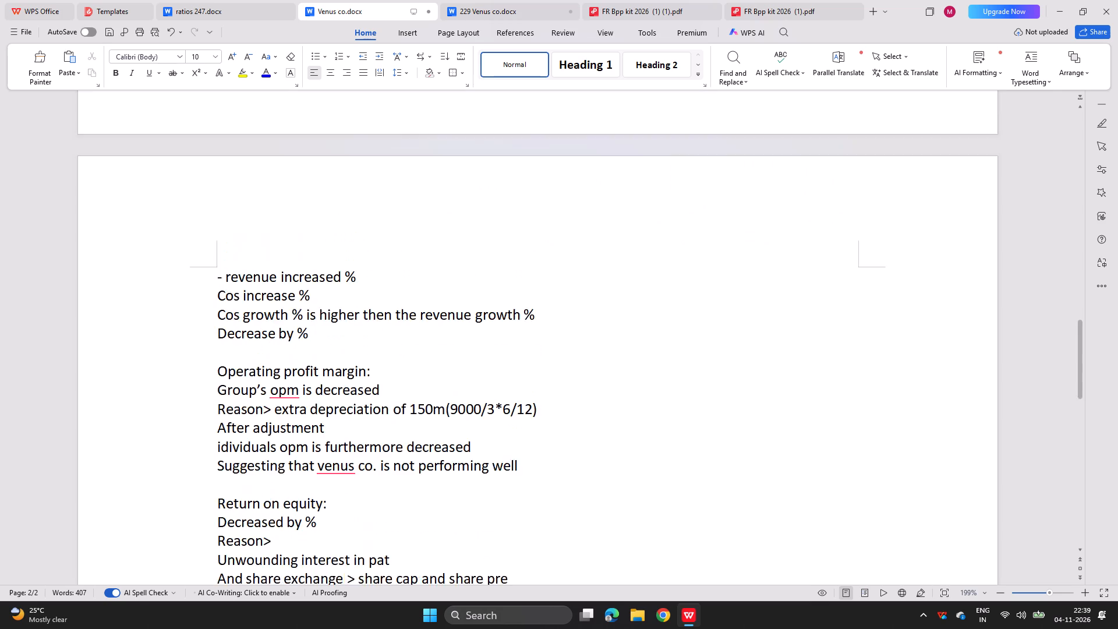
{"action": "scroll", "coordinate": [312, 312], "scroll_direction": "up", "scroll_amount": 2}
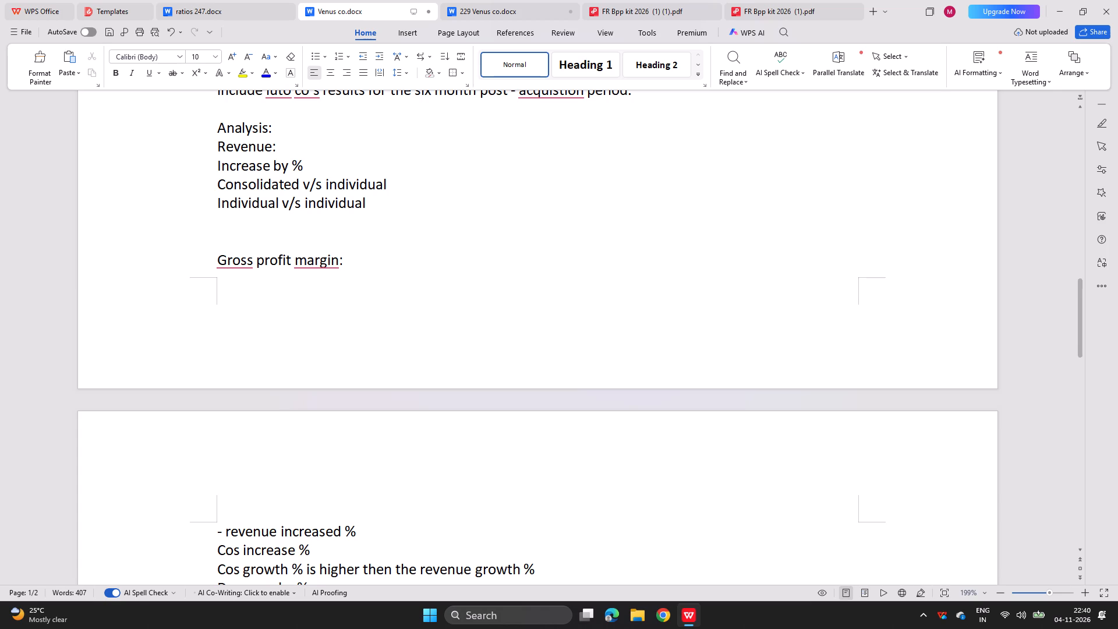
{"action": "scroll", "coordinate": [416, 199], "scroll_direction": "up", "scroll_amount": 10}
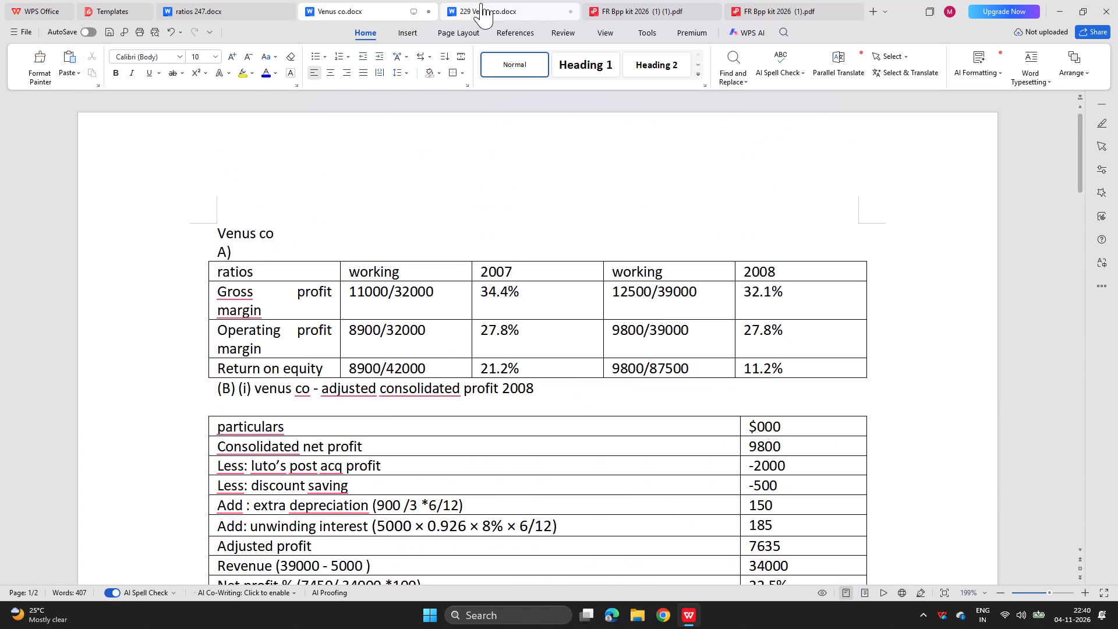
Return to 229 Venus co.docx and examine the part A) ratios table comparing 2007 single entity with 2008 group.
{"action": "left_click", "coordinate": [481, 3]}
{"action": "scroll", "coordinate": [427, 291], "scroll_direction": "up", "scroll_amount": 8}
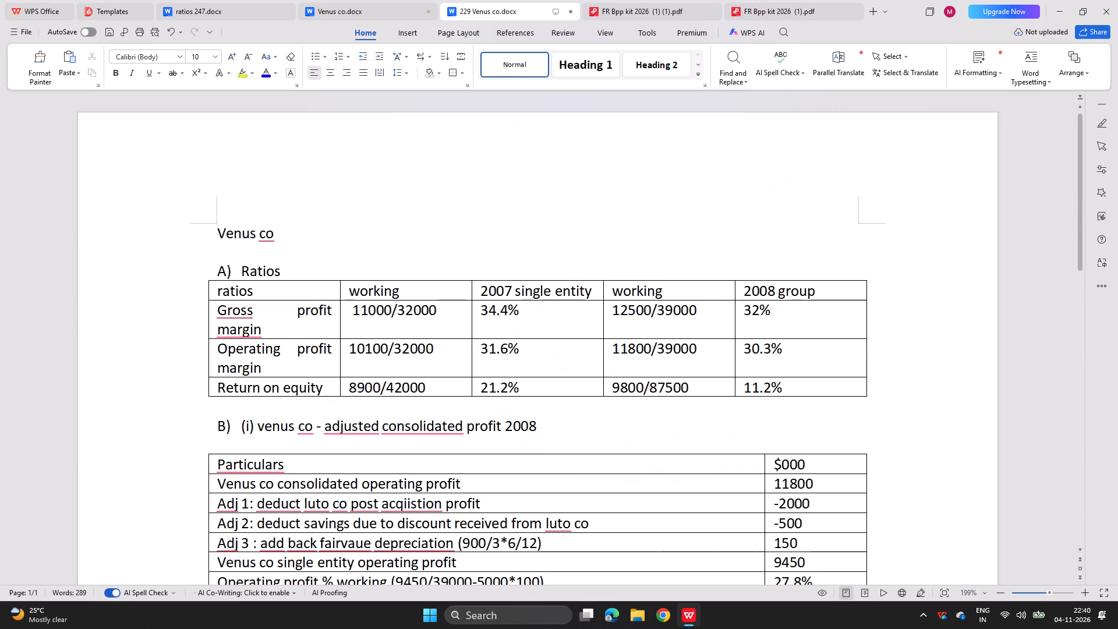
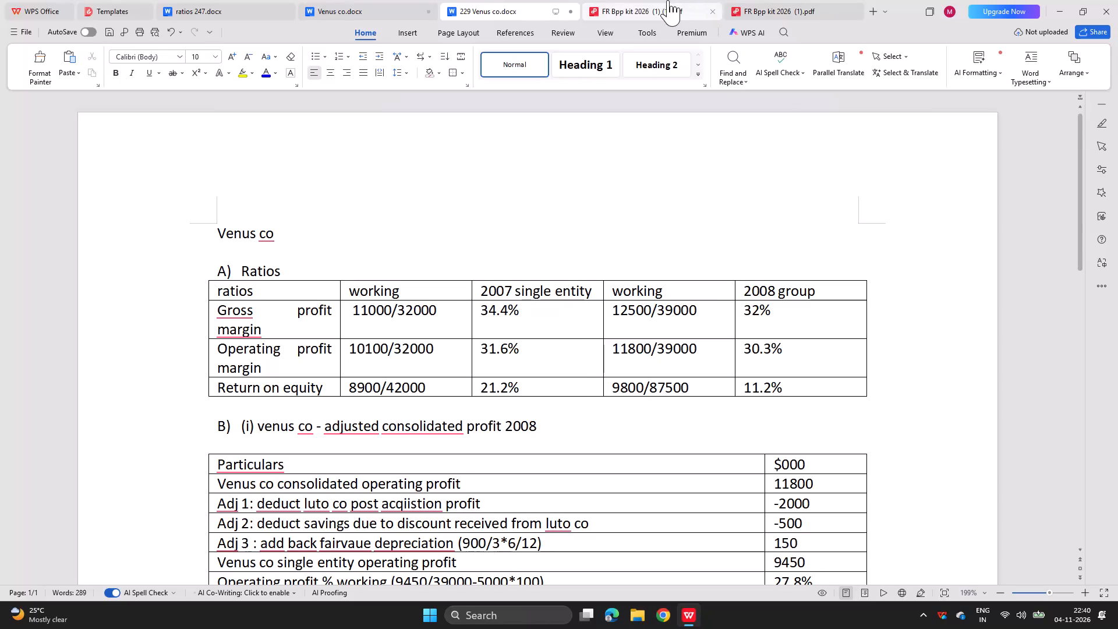
Examine the Venus Group question's profit or loss extract and its model answer on comparability and performance in the two BPP kit PDFs.
{"action": "left_click", "coordinate": [772, 0]}
{"action": "scroll", "coordinate": [660, 182], "scroll_direction": "down", "scroll_amount": 1}
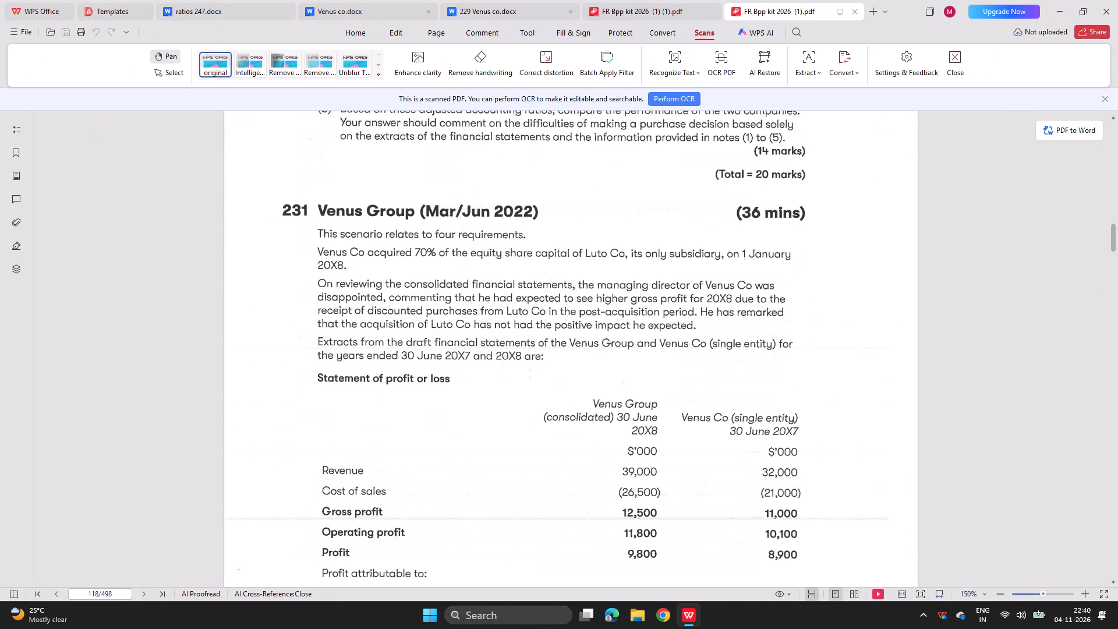
{"action": "scroll", "coordinate": [596, 323], "scroll_direction": "down", "scroll_amount": 1}
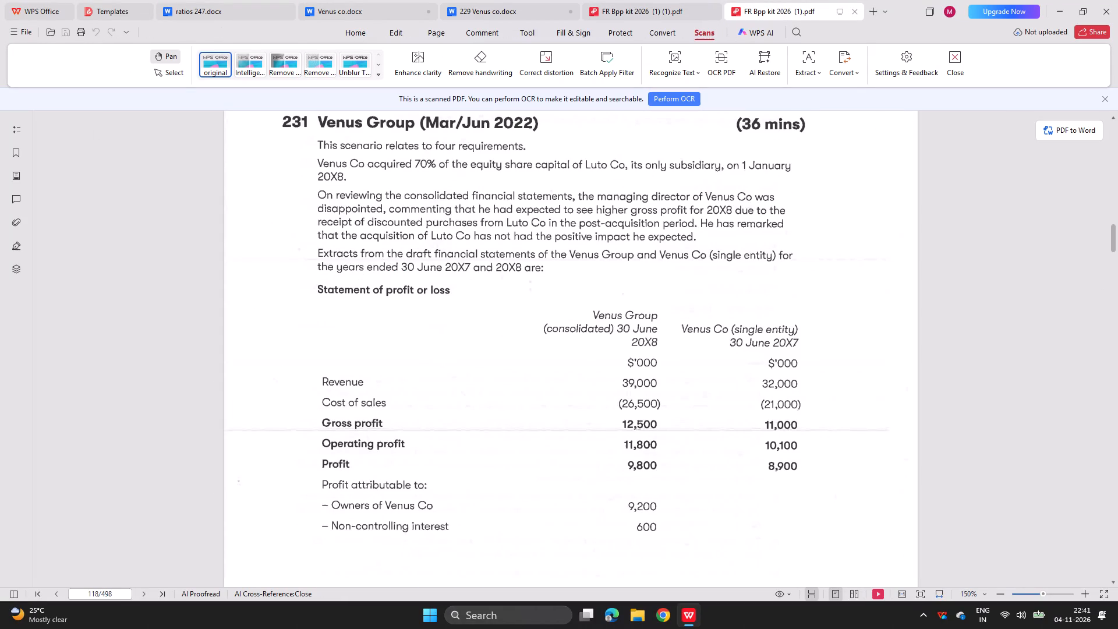
{"action": "left_click", "coordinate": [633, 0]}
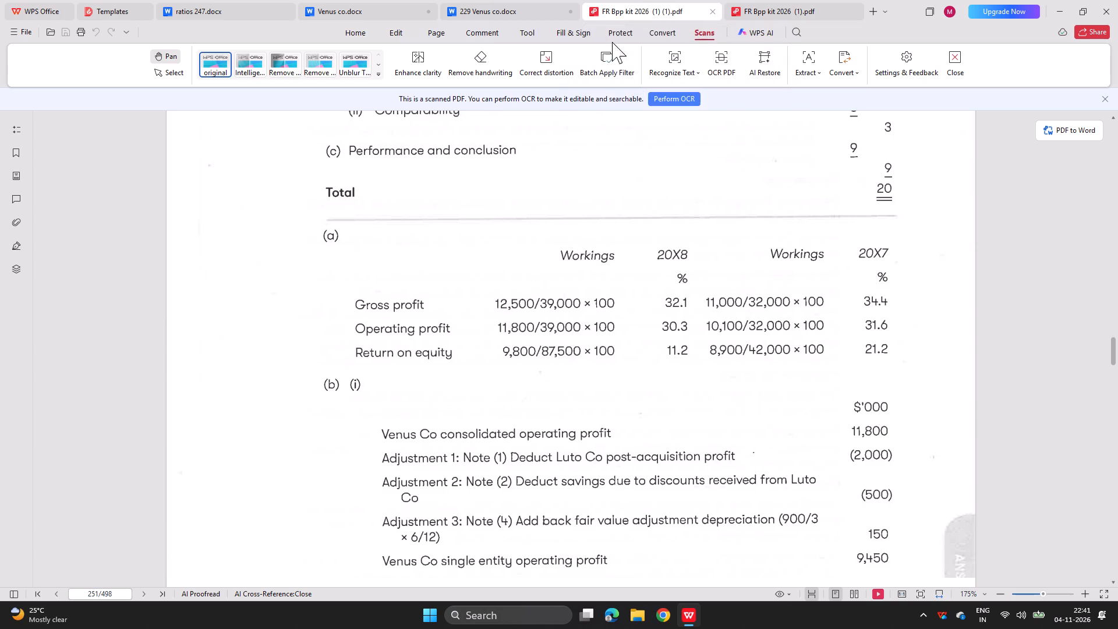
{"action": "left_click", "coordinate": [489, 0]}
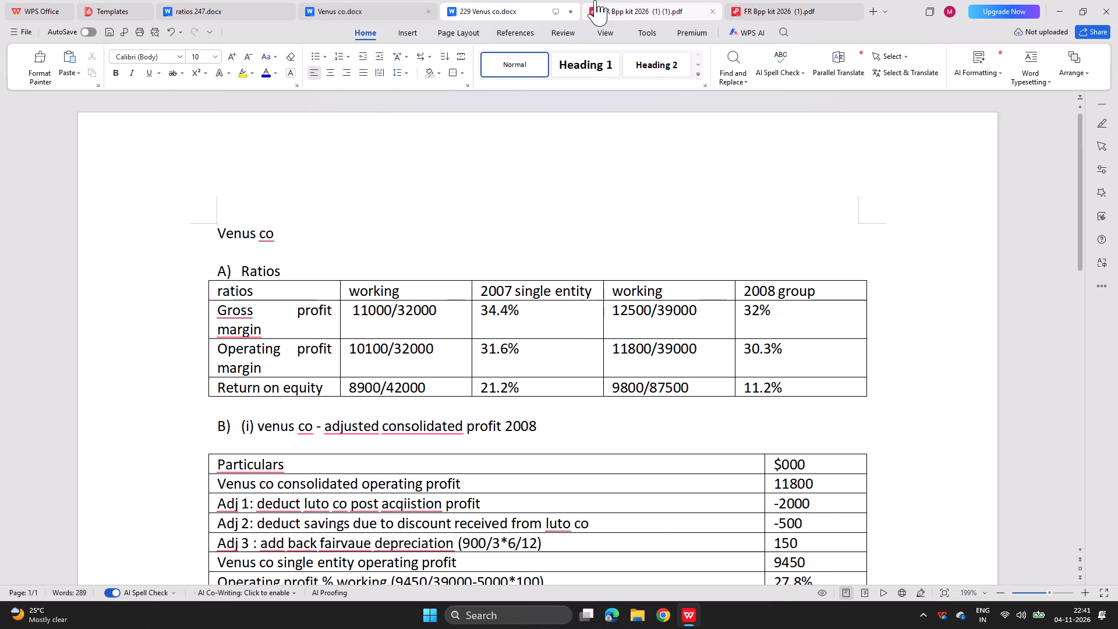
{"action": "left_click", "coordinate": [595, 0]}
{"action": "scroll", "coordinate": [521, 282], "scroll_direction": "down", "scroll_amount": 4}
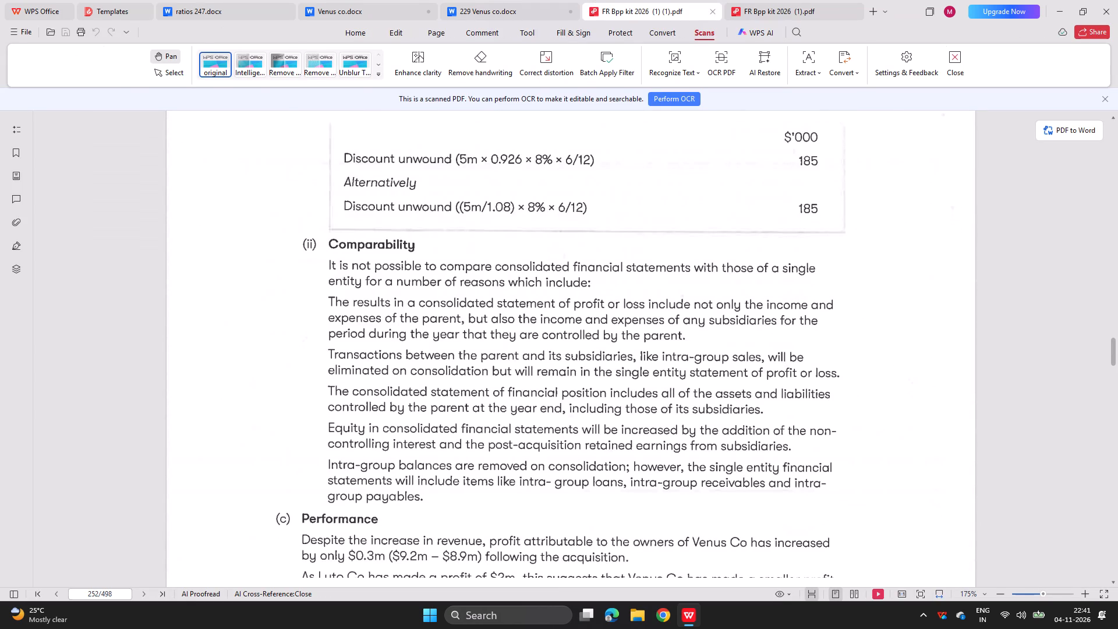
{"action": "scroll", "coordinate": [424, 401], "scroll_direction": "down", "scroll_amount": 1}
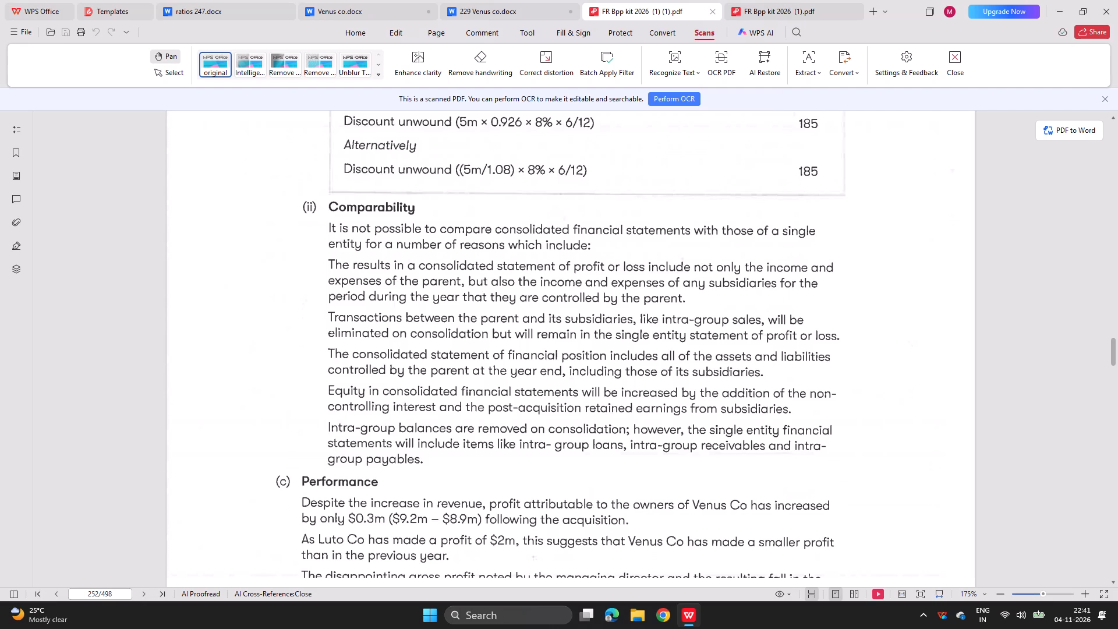
{"action": "scroll", "coordinate": [426, 395], "scroll_direction": "down", "scroll_amount": 1}
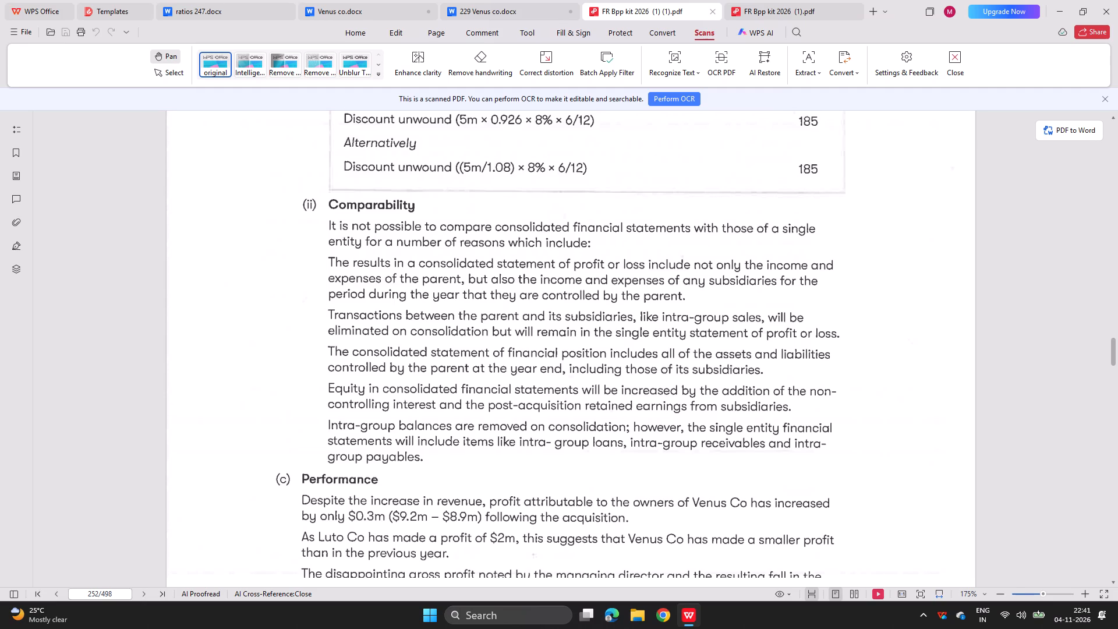
{"action": "scroll", "coordinate": [426, 395], "scroll_direction": "down", "scroll_amount": 2}
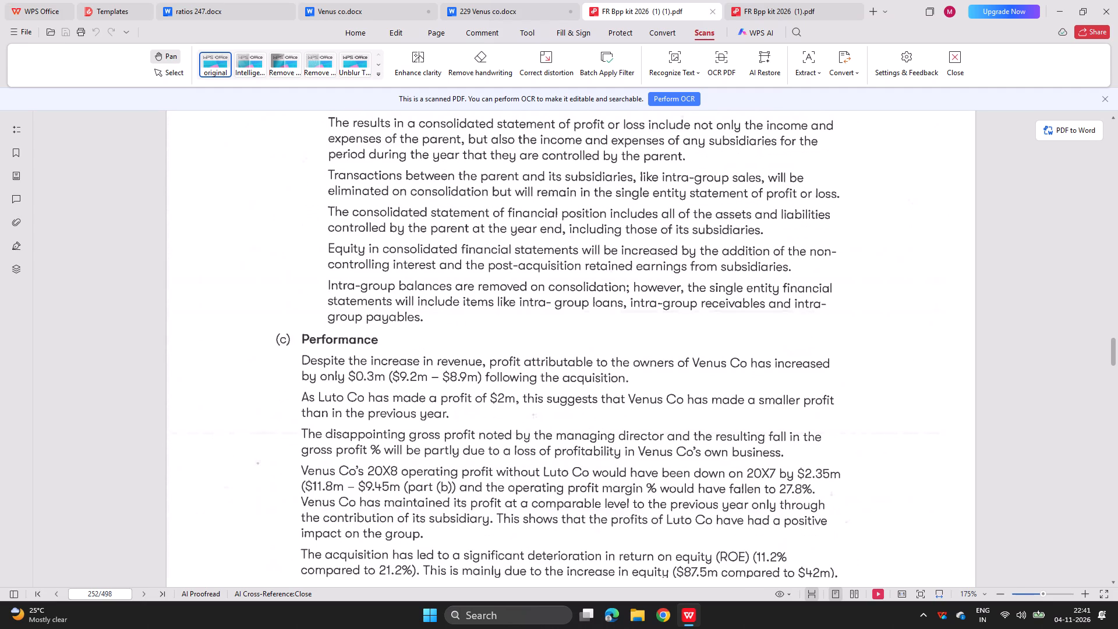
{"action": "scroll", "coordinate": [426, 395], "scroll_direction": "down", "scroll_amount": 2}
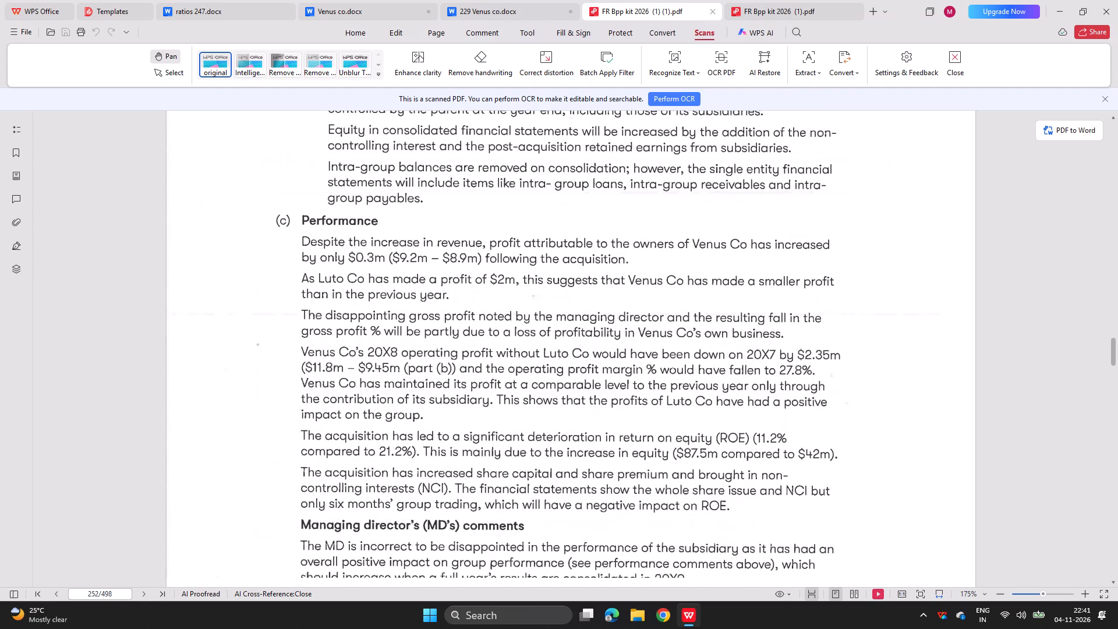
{"action": "scroll", "coordinate": [426, 395], "scroll_direction": "down", "scroll_amount": 1}
Return to 229 Venus co.docx and correct the misspelled word to "eliminated" in the intra group transactions point.
{"action": "left_click", "coordinate": [486, 12]}
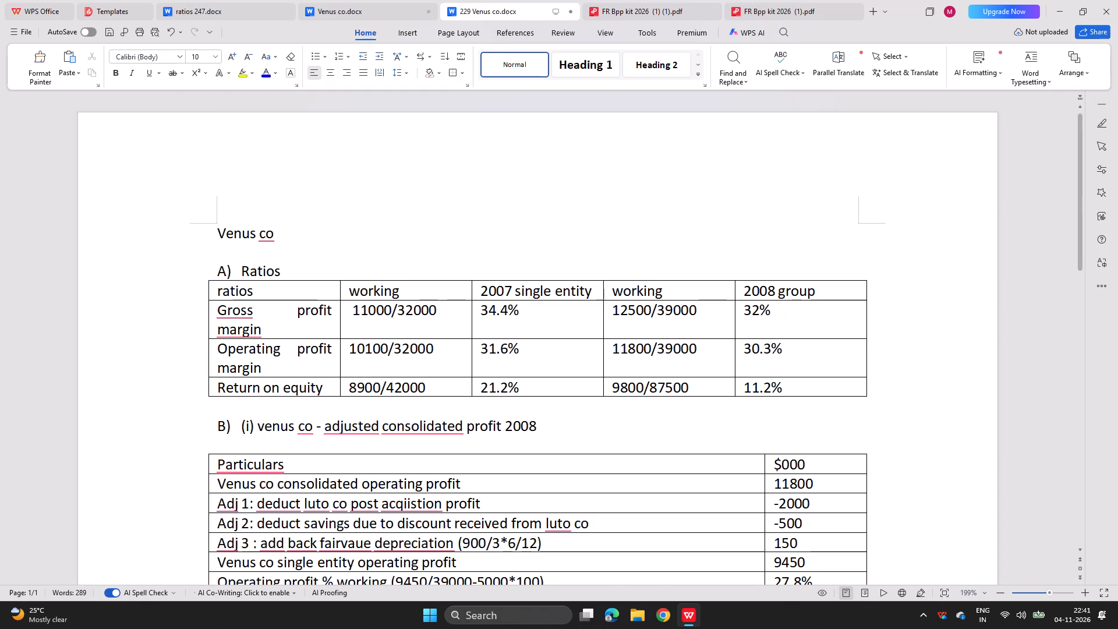
{"action": "scroll", "coordinate": [428, 351], "scroll_direction": "down", "scroll_amount": 7}
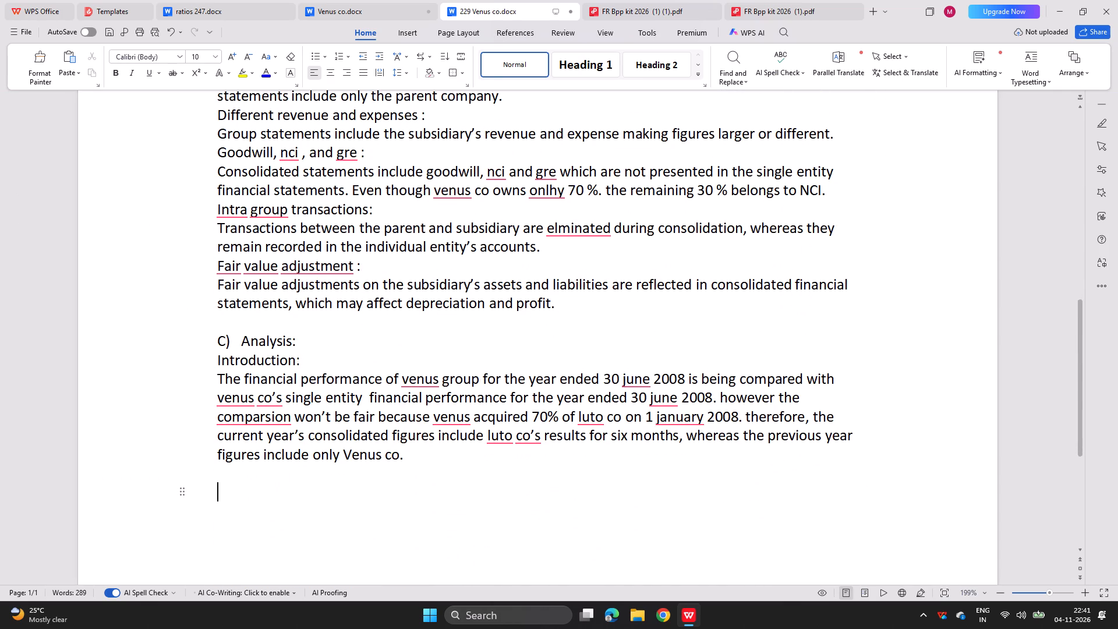
{"action": "scroll", "coordinate": [466, 427], "scroll_direction": "down", "scroll_amount": 1}
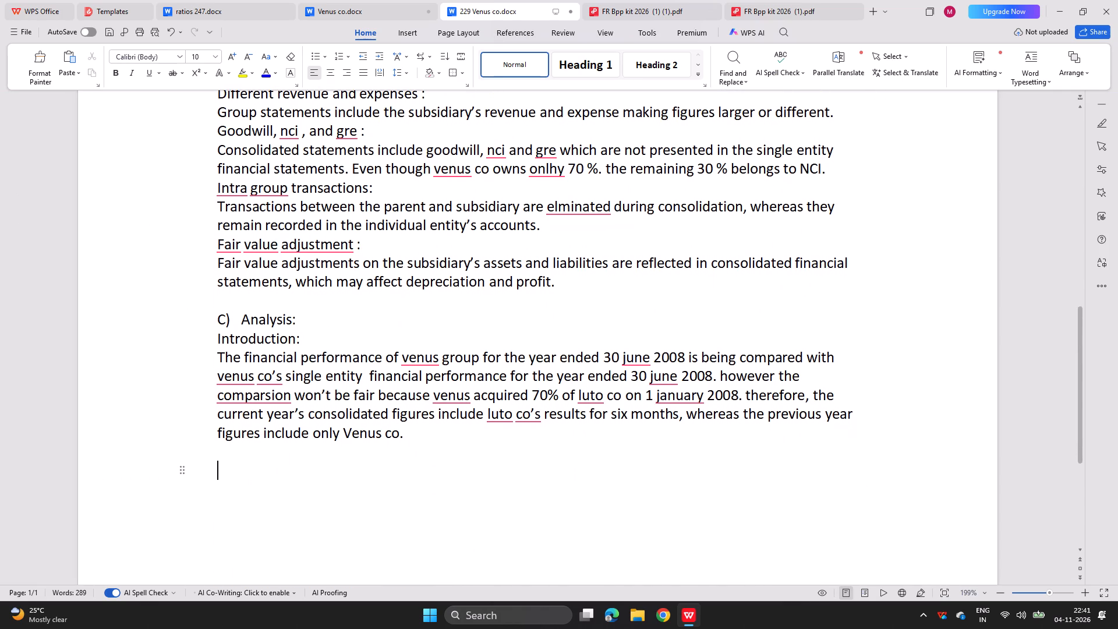
{"action": "left_click", "coordinate": [562, 211]}
{"action": "key", "text": "i"}
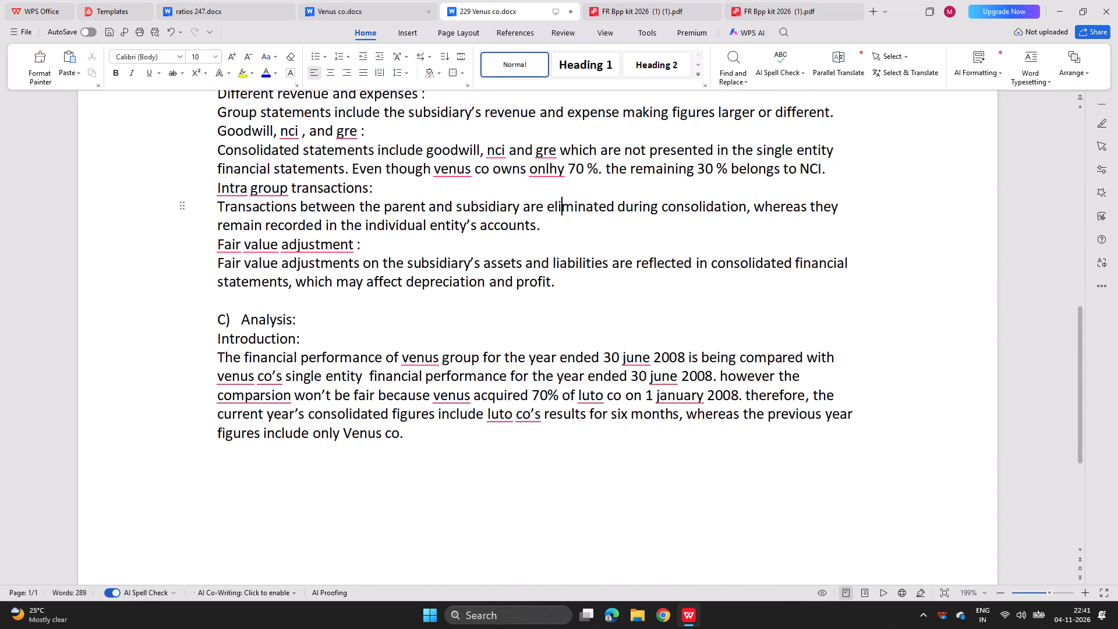
{"action": "left_click", "coordinate": [430, 441]}
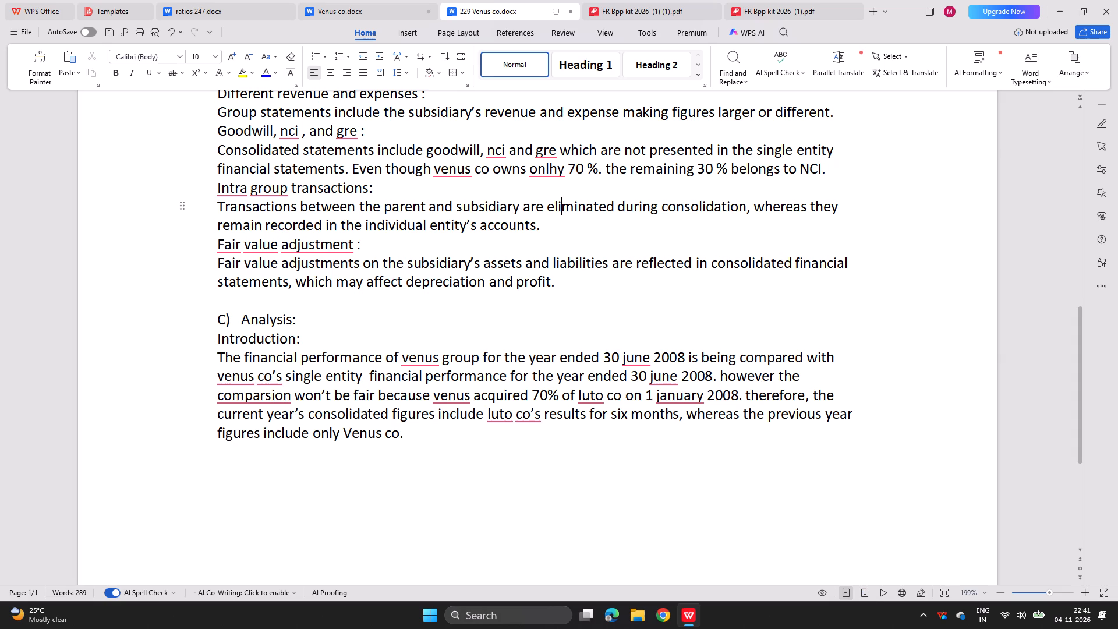
In the goodwill, nci and gre point, correct the misspelling to "only" and capitalise "Venus" in the ownership sentence.
{"action": "left_click", "coordinate": [557, 175]}
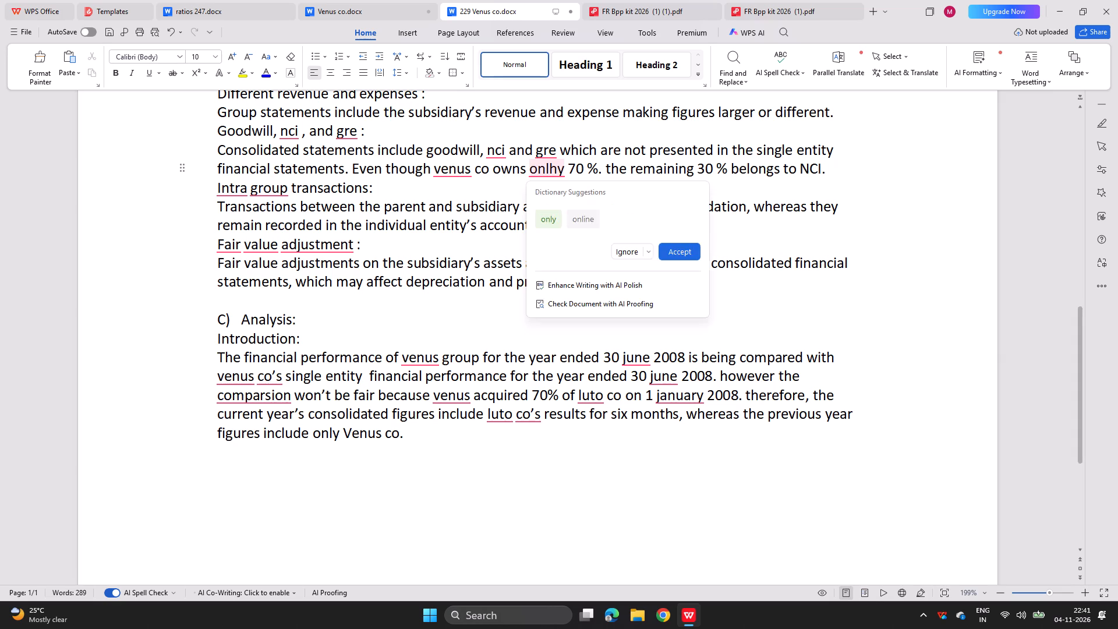
{"action": "key", "text": "BackSpace"}
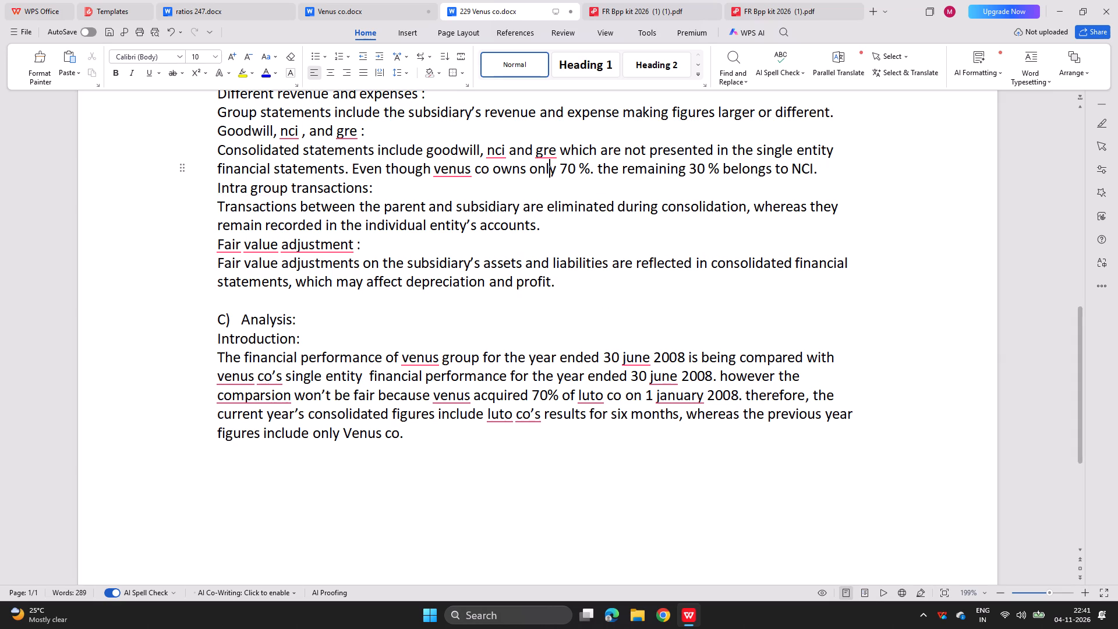
{"action": "left_click", "coordinate": [438, 168]}
{"action": "key", "text": "BackSpace"}
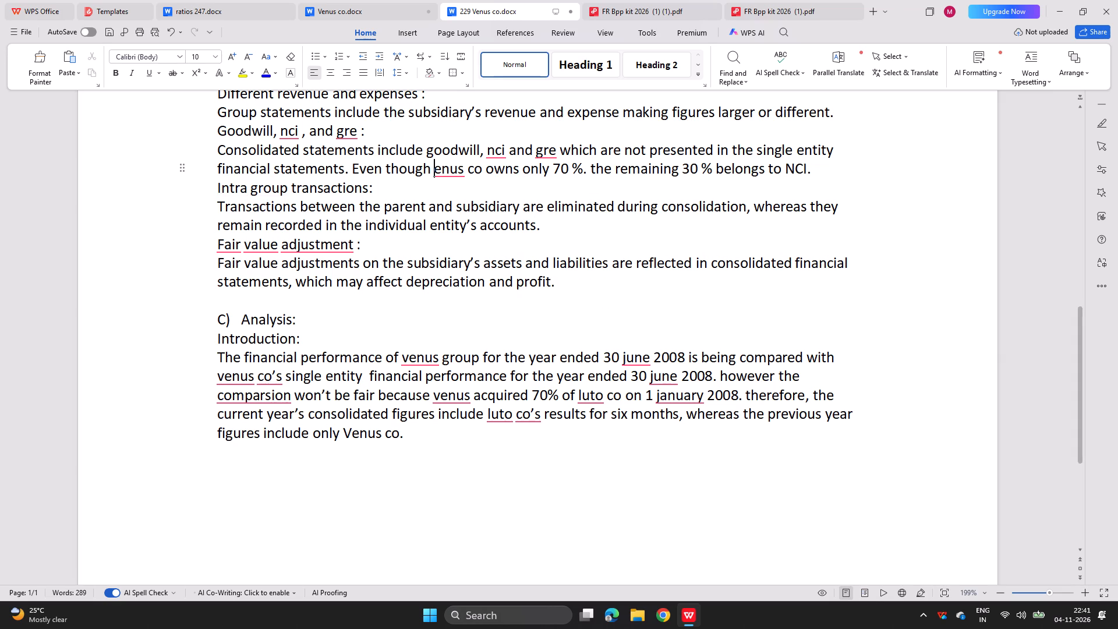
{"action": "key", "text": "shift+v"}
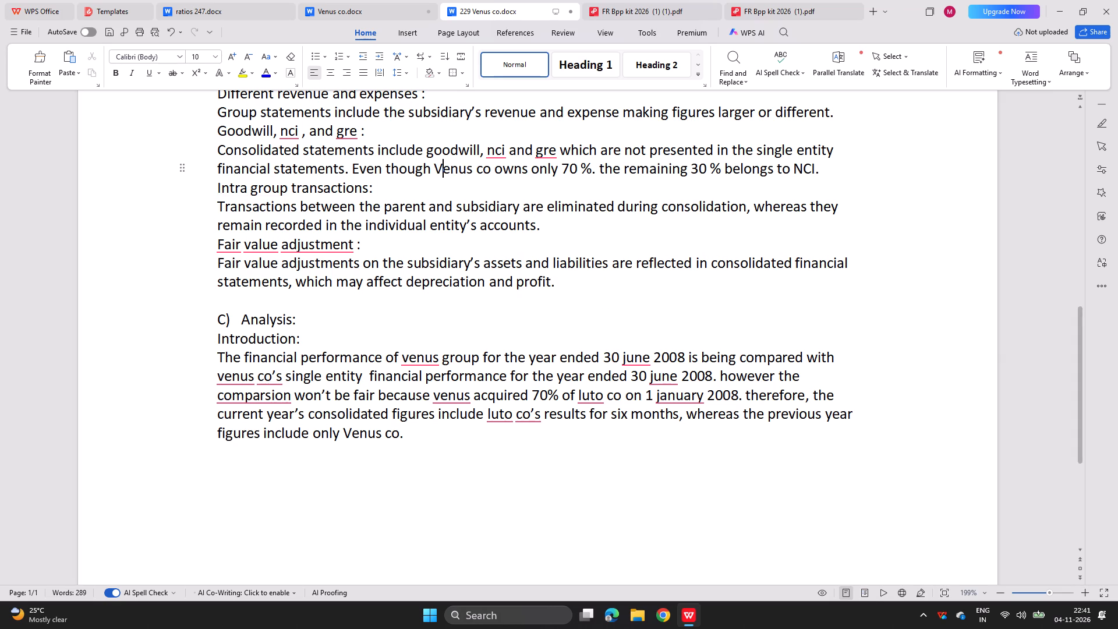
{"action": "left_click", "coordinate": [490, 172]}
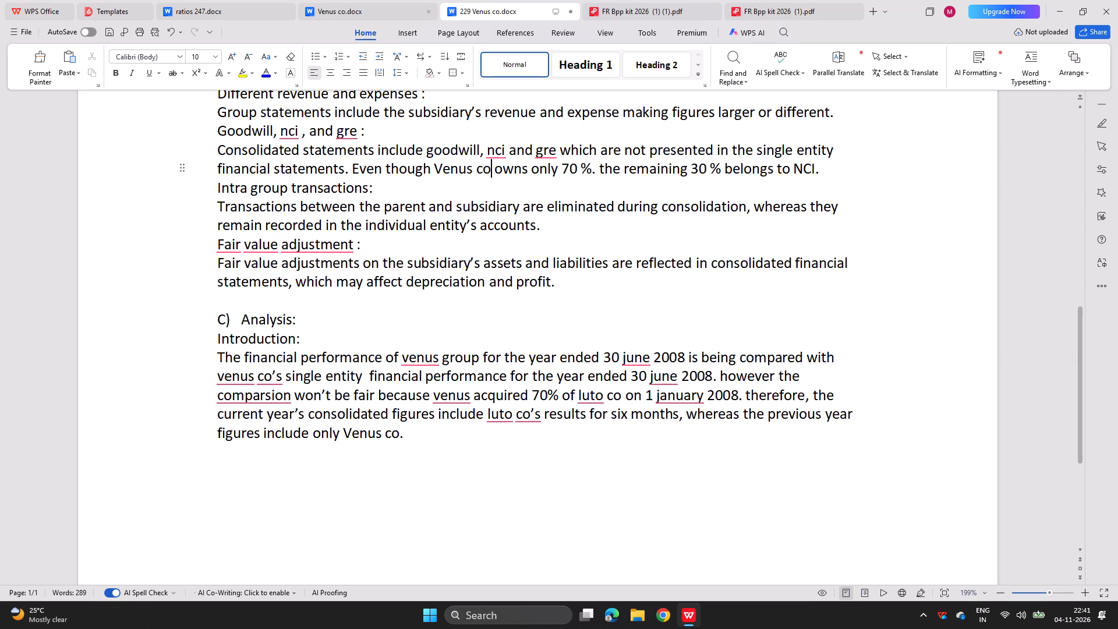
Add the heading "Performance:" below part C)'s introduction, leaving one blank line between them.
{"action": "left_click", "coordinate": [418, 448]}
{"action": "key", "text": "Return"}
{"action": "key", "text": "Return"}
{"action": "scroll", "coordinate": [418, 448], "scroll_direction": "down", "scroll_amount": 4}
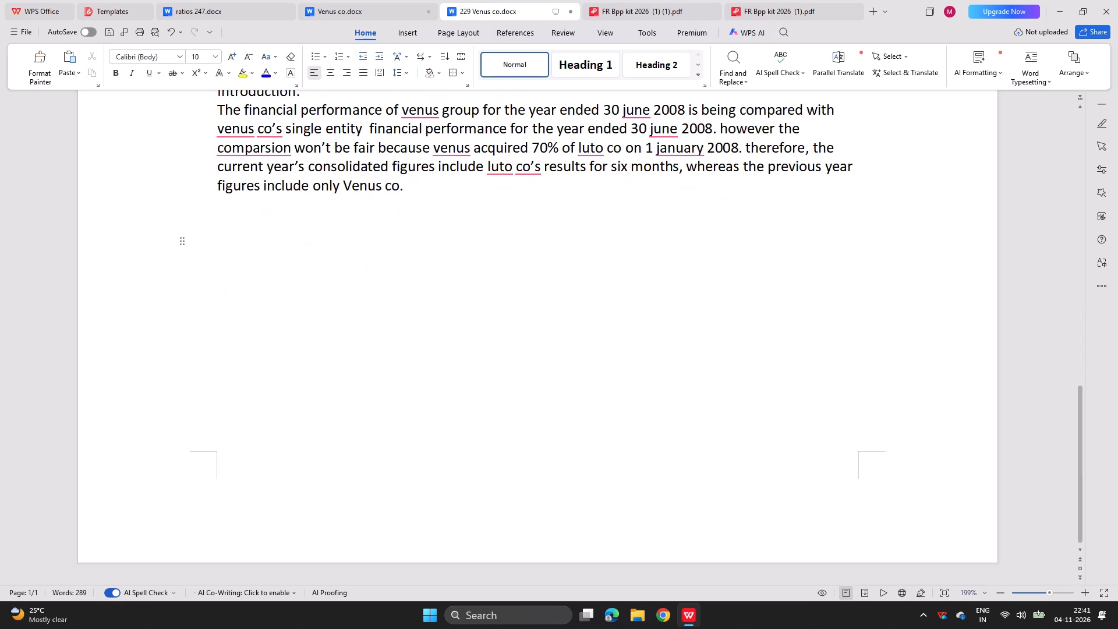
{"action": "scroll", "coordinate": [418, 448], "scroll_direction": "down", "scroll_amount": 1}
{"action": "type", "text": "pe"}
{"action": "key", "text": "BackSpace"}
{"action": "key", "text": "BackSpace"}
{"action": "key", "text": "BackSpace"}
{"action": "type", "text": "performanc"}
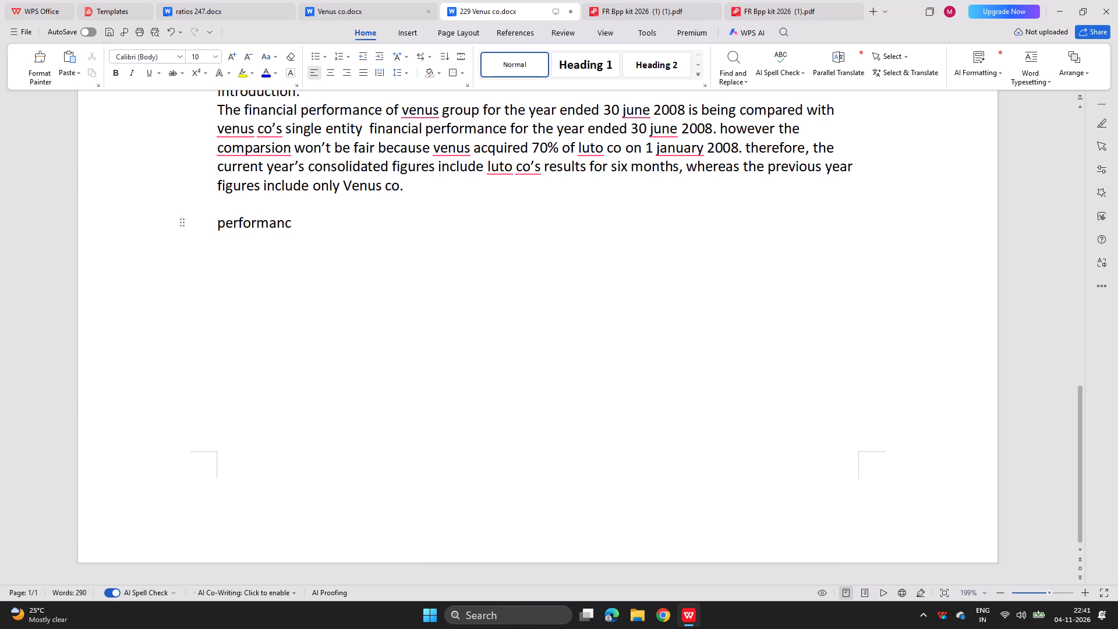
{"action": "key", "text": "BackSpace"}
{"action": "key", "text": "e"}
{"action": "key", "text": "BackSpace"}
{"action": "type", "text": "ce;"}
{"action": "key", "text": "Return"}
{"action": "key", "text": "BackSpace"}
{"action": "key", "text": "BackSpace"}
{"action": "key", "text": "shift+colon"}
{"action": "key", "text": "Return"}
Add the subheading "Revenue:" under the Performance heading and start a new line beneath it.
{"action": "type", "text": "revejue"}
{"action": "key", "text": "BackSpace"}
{"action": "key", "text": "BackSpace"}
{"action": "key", "text": "BackSpace"}
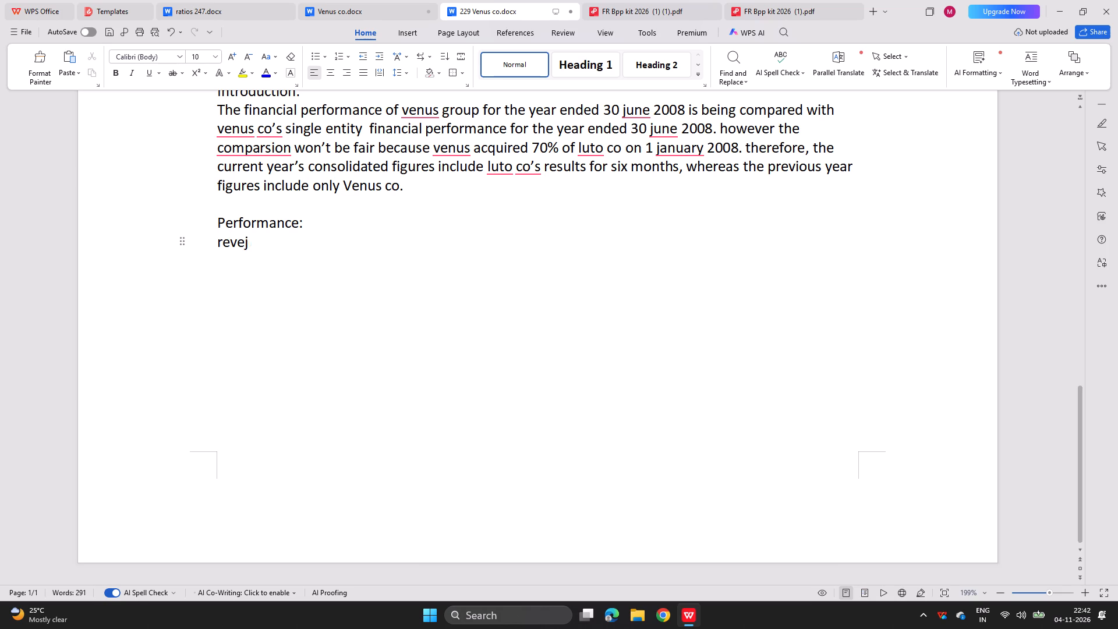
{"action": "type", "text": "nue"}
{"action": "key", "text": "shift+colon"}
{"action": "key", "text": "Return"}
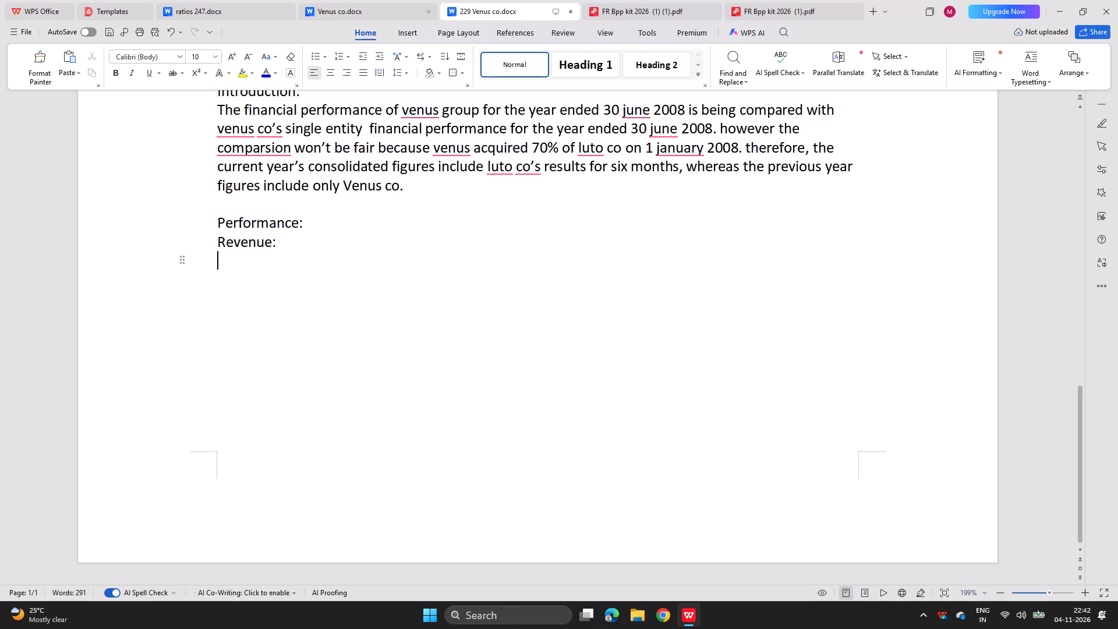
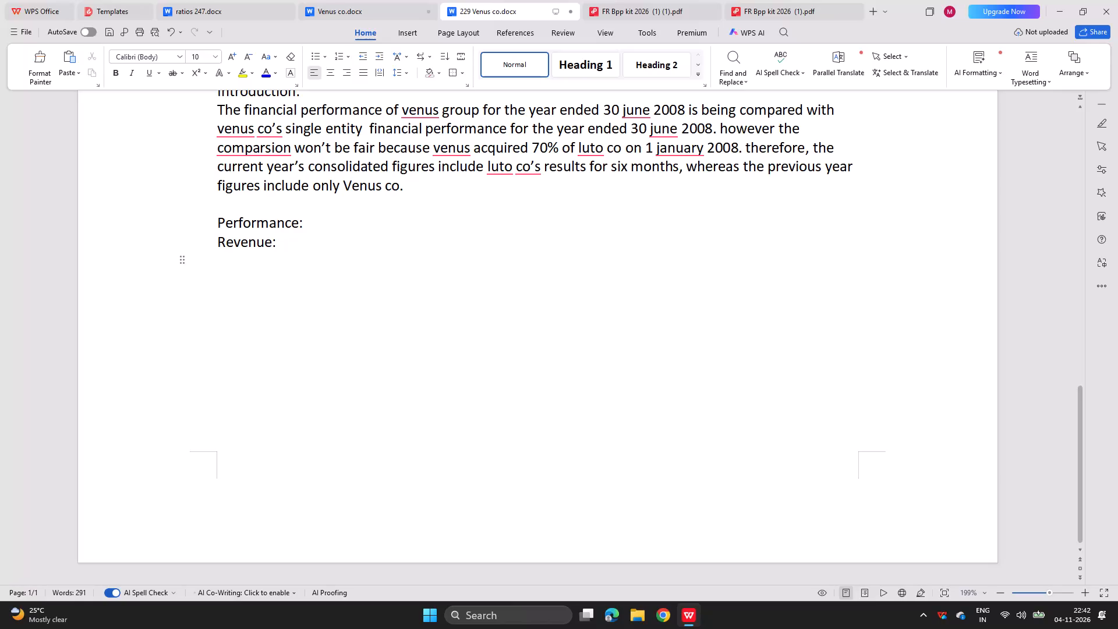
Begin the Revenue paragraph with "Revenue increased from 32million in 2007".
{"action": "type", "text": "revenue is"}
{"action": "key", "text": "space"}
{"action": "key", "text": "BackSpace"}
{"action": "key", "text": "BackSpace"}
{"action": "key", "text": "BackSpace"}
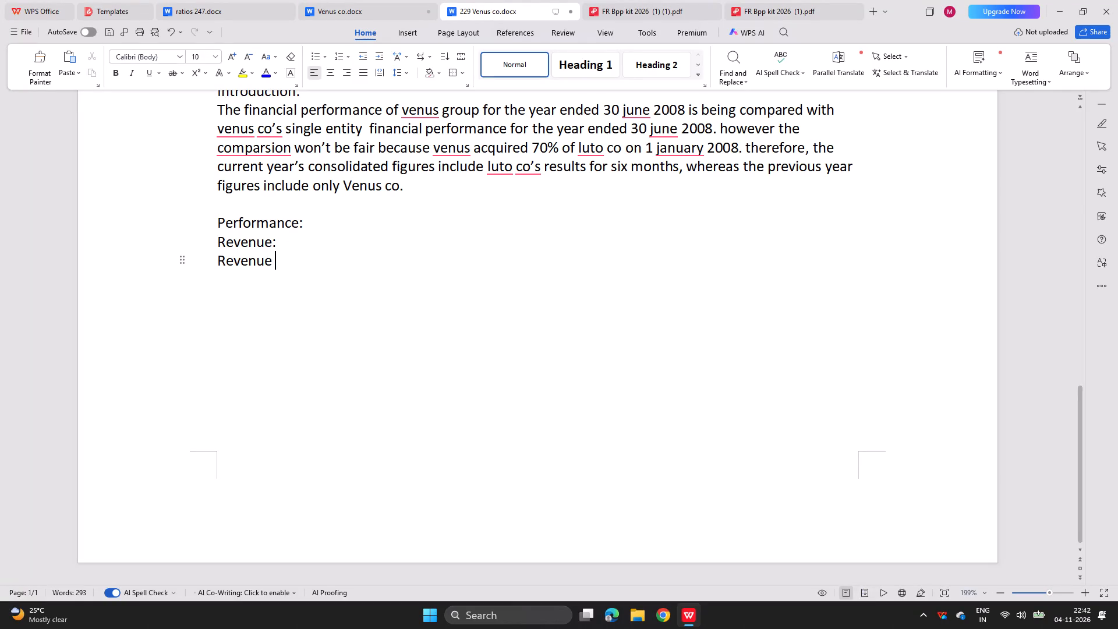
{"action": "type", "text": "increased fgo"}
{"action": "key", "text": "BackSpace"}
{"action": "key", "text": "BackSpace"}
{"action": "type", "text": "rom 32"}
{"action": "key", "text": "space"}
{"action": "key", "text": "BackSpace"}
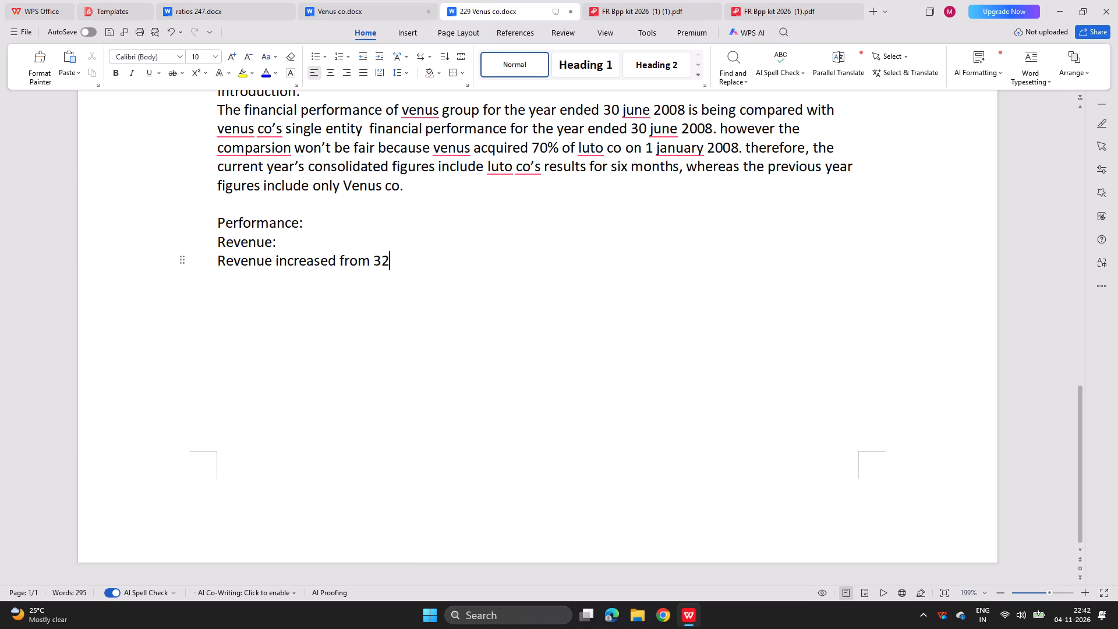
{"action": "type", "text": "million to"}
{"action": "key", "text": "space"}
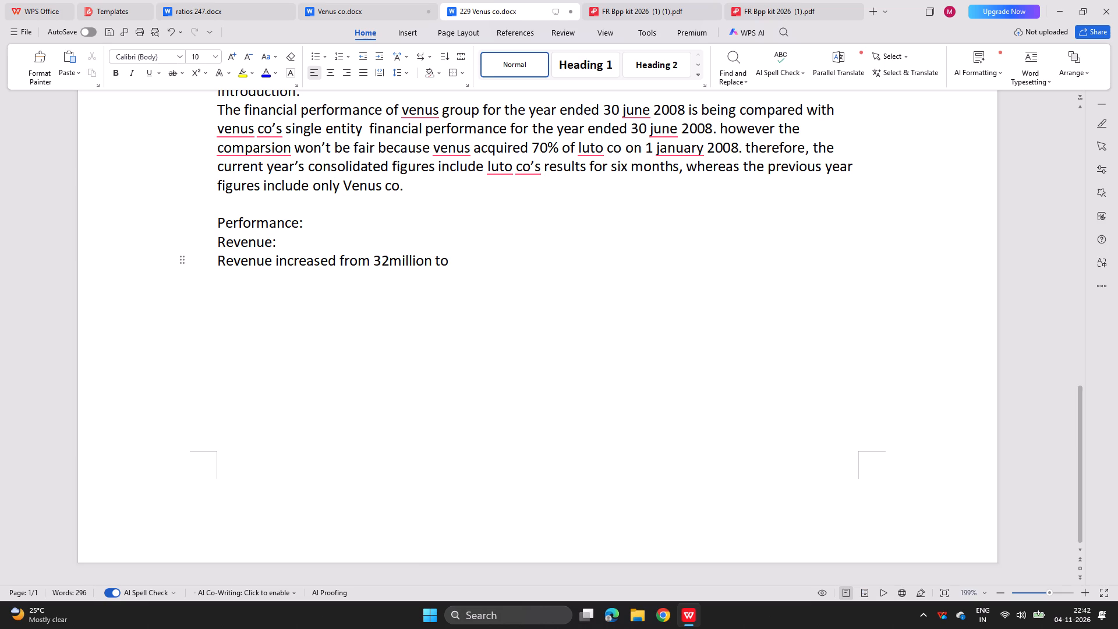
{"action": "key", "text": "BackSpace"}
{"action": "key", "text": "BackSpace"}
{"action": "key", "text": "BackSpace"}
{"action": "type", "text": "in 2007"}
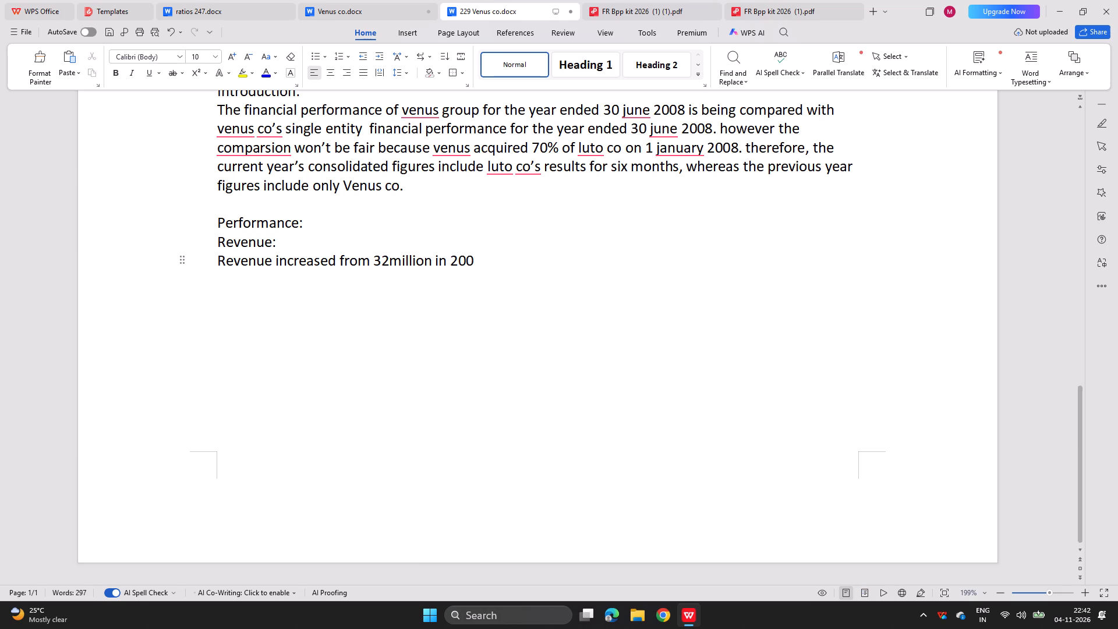
Continue the revenue sentence with "to 39million in 2008" and end it with a full stop.
{"action": "key", "text": "space"}
{"action": "type", "text": "to"}
{"action": "key", "text": "space"}
{"action": "type", "text": "39000"}
{"action": "key", "text": "BackSpace"}
{"action": "key", "text": "BackSpace"}
{"action": "key", "text": "BackSpace"}
{"action": "type", "text": "million"}
{"action": "key", "text": "space"}
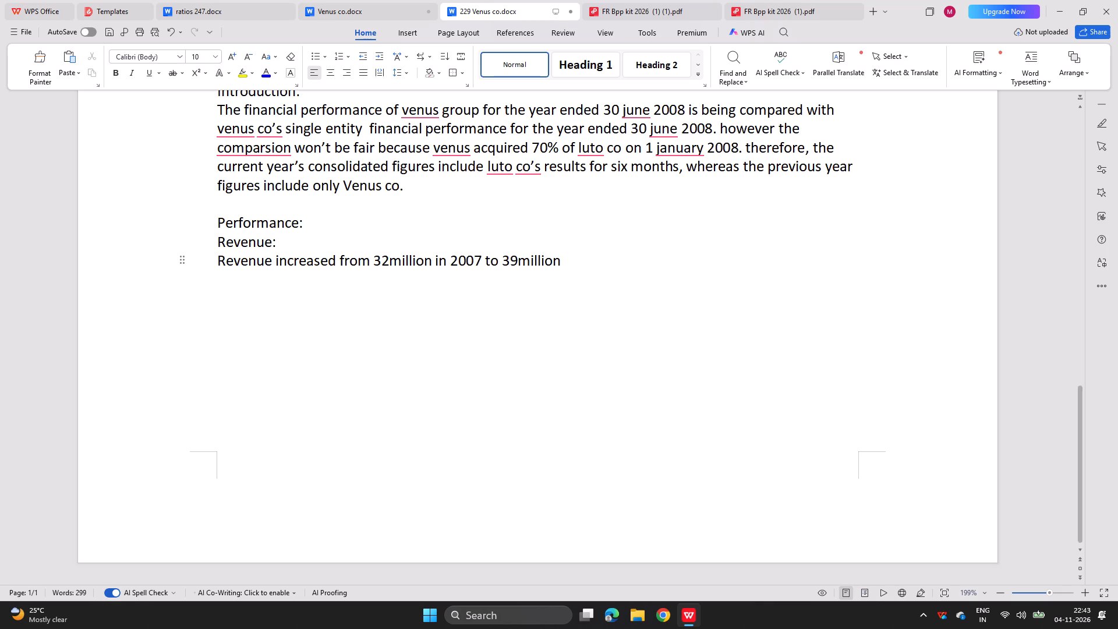
{"action": "type", "text": "in"}
{"action": "key", "text": "space"}
{"action": "type", "text": "2008"}
{"action": "type", "text": "."}
{"action": "key", "text": "space"}
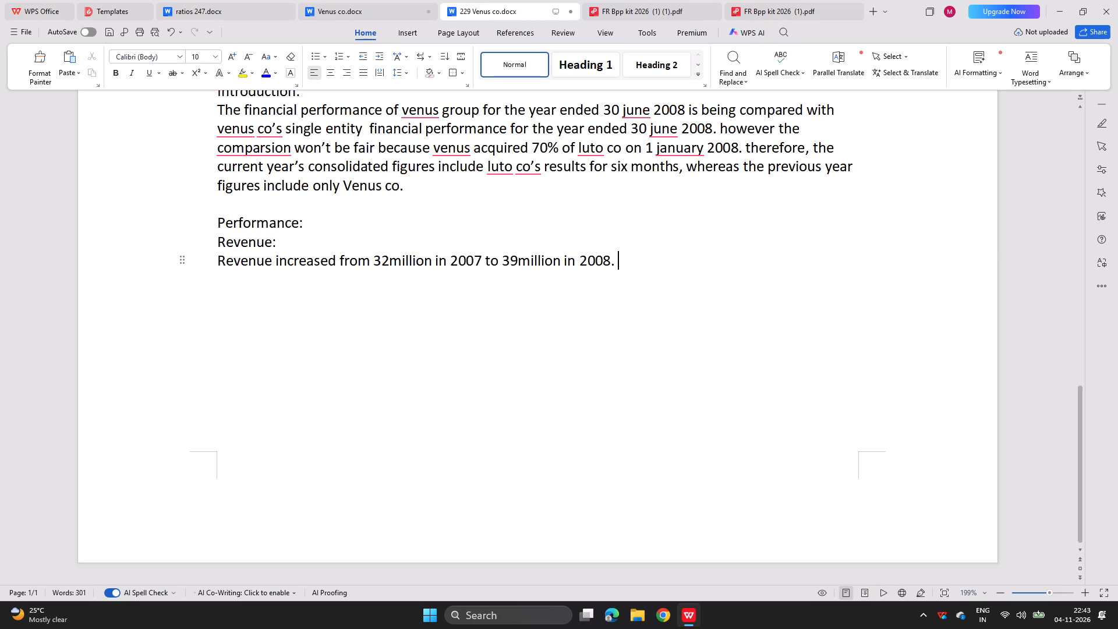
Replace the full stop after 2008 with a comma and add "representing an increase of 21.9%".
{"action": "key", "text": "BackSpace"}
{"action": "key", "text": "BackSpace"}
{"action": "type", "text": ", repre"}
{"action": "key", "text": "s"}
{"action": "key", "text": "s"}
{"action": "key", "text": "BackSpace"}
{"action": "type", "text": "enting a n"}
{"action": "key", "text": "BackSpace"}
{"action": "key", "text": "BackSpace"}
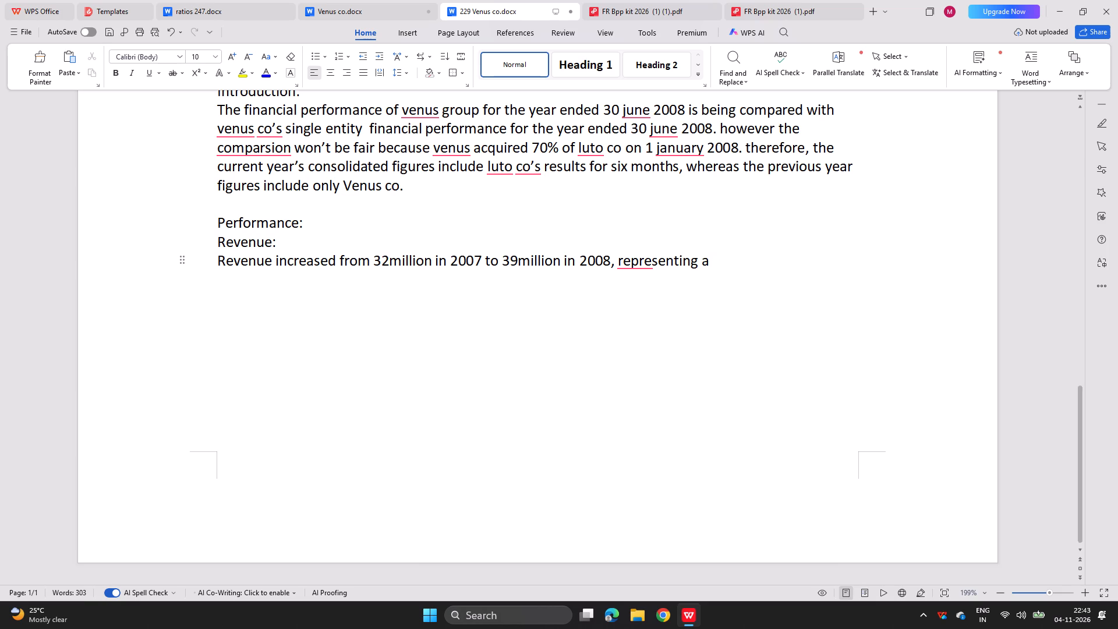
{"action": "type", "text": "n increase"}
{"action": "key", "text": "space"}
{"action": "type", "text": "of 21.9"}
{"action": "key", "text": "space"}
{"action": "key", "text": "Return"}
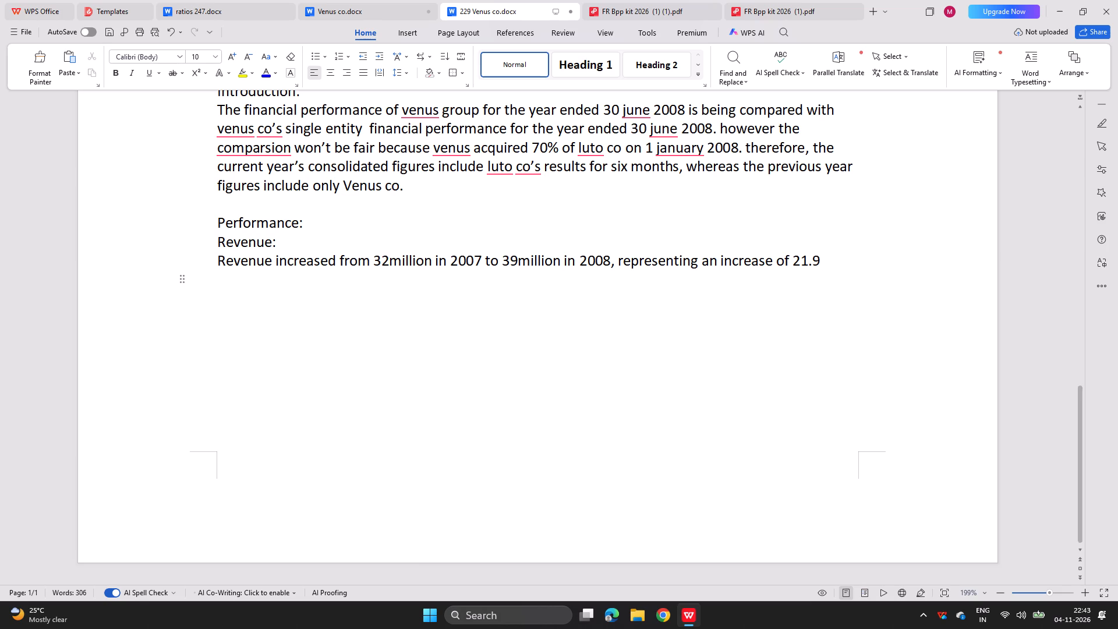
{"action": "key", "text": "shift+percent"}
{"action": "key", "text": "BackSpace"}
{"action": "key", "text": "BackSpace"}
{"action": "key", "text": "BackSpace"}
{"action": "key", "text": "shift+percent"}
Open a bracket for the growth calculation straight after 21.9% and enter 39 in it.
{"action": "key", "text": "shift+parenleft"}
{"action": "type", "text": "39000"}
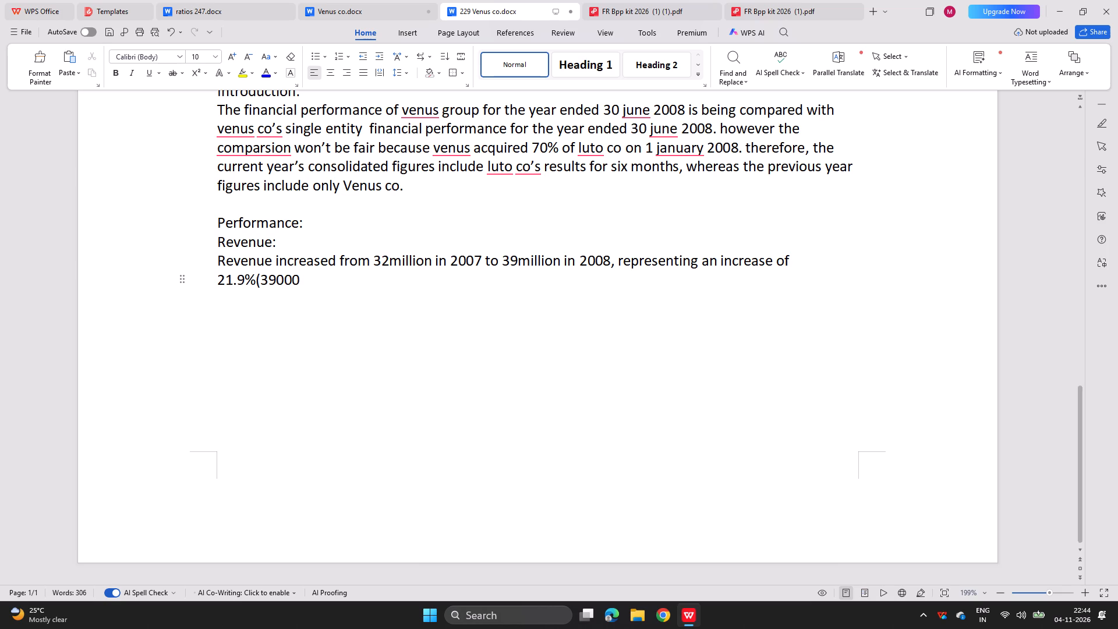
{"action": "key", "text": "BackSpace"}
{"action": "key", "text": "BackSpace"}
{"action": "key", "text": "BackSpace"}
{"action": "key", "text": "BackSpace"}
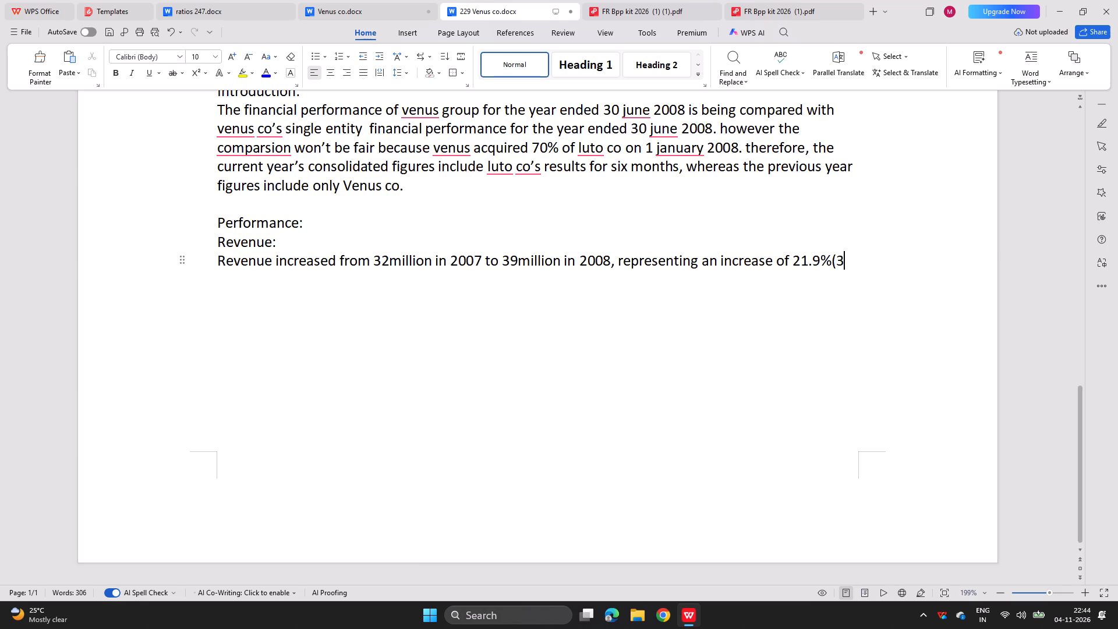
{"action": "type", "text": "9"}
{"action": "key", "text": "space"}
{"action": "key", "text": "BackSpace"}
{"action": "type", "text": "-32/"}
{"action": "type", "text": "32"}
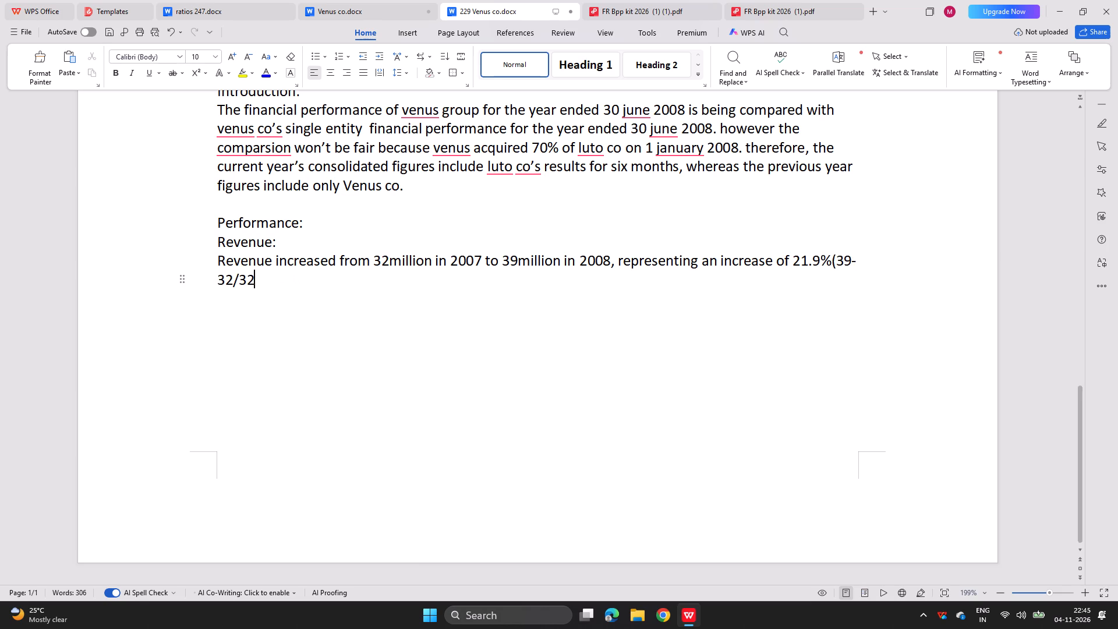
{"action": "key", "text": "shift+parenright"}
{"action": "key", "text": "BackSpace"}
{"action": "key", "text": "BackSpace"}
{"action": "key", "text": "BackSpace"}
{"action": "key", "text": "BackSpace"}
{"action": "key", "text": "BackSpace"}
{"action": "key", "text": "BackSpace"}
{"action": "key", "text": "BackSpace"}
Extend the bracketed growth calculation so that it reads "39m -32m /32m".
{"action": "type", "text": "million"}
{"action": "key", "text": "space"}
{"action": "key", "text": "BackSpace"}
{"action": "key", "text": "BackSpace"}
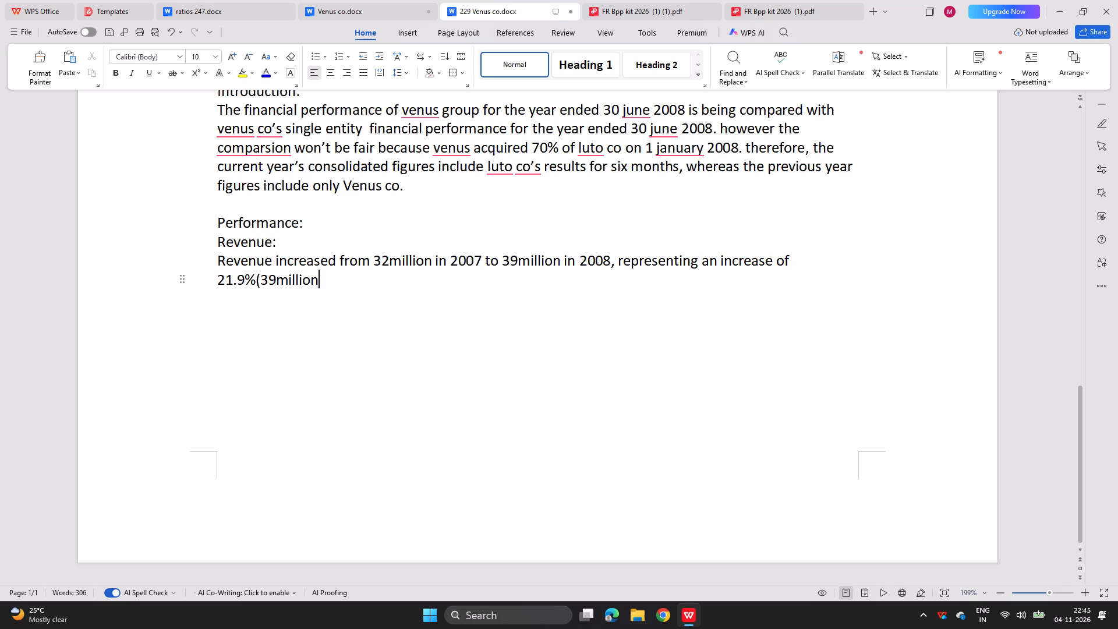
{"action": "key", "text": "BackSpace"}
{"action": "key", "text": "BackSpace"}
{"action": "key", "text": "BackSpace"}
{"action": "key", "text": "BackSpace"}
{"action": "key", "text": "BackSpace"}
{"action": "key", "text": "space"}
{"action": "type", "text": "-32"}
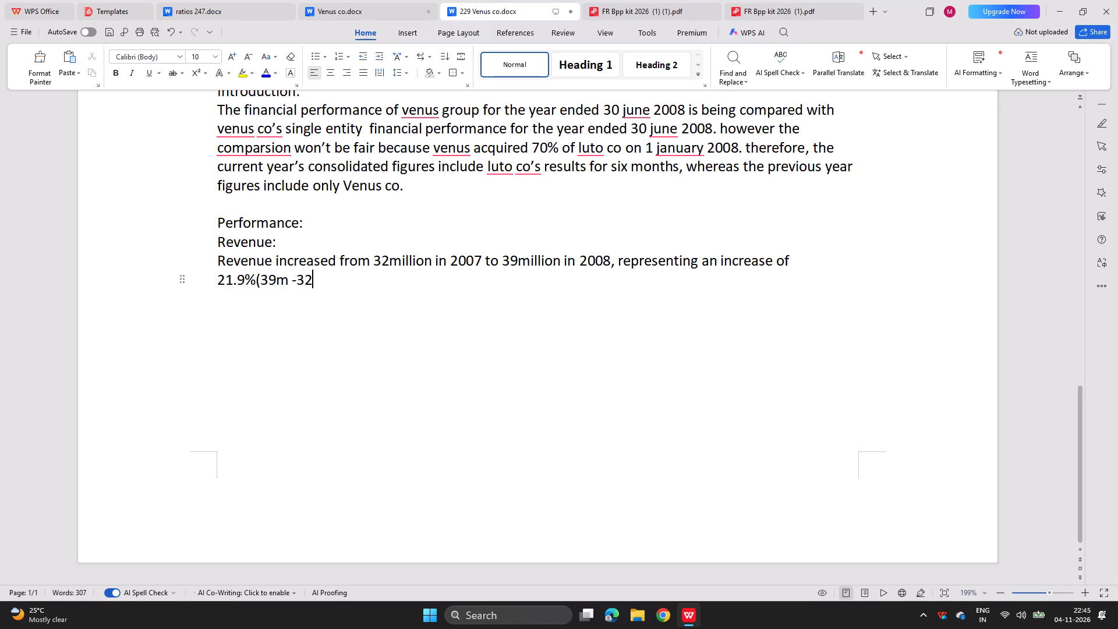
{"action": "type", "text": "m"}
{"action": "key", "text": "space"}
{"action": "key", "text": "slash"}
{"action": "type", "text": "32"}
{"action": "key", "text": "space"}
{"action": "key", "text": "BackSpace"}
{"action": "type", "text": "m"}
{"action": "key", "text": "space"}
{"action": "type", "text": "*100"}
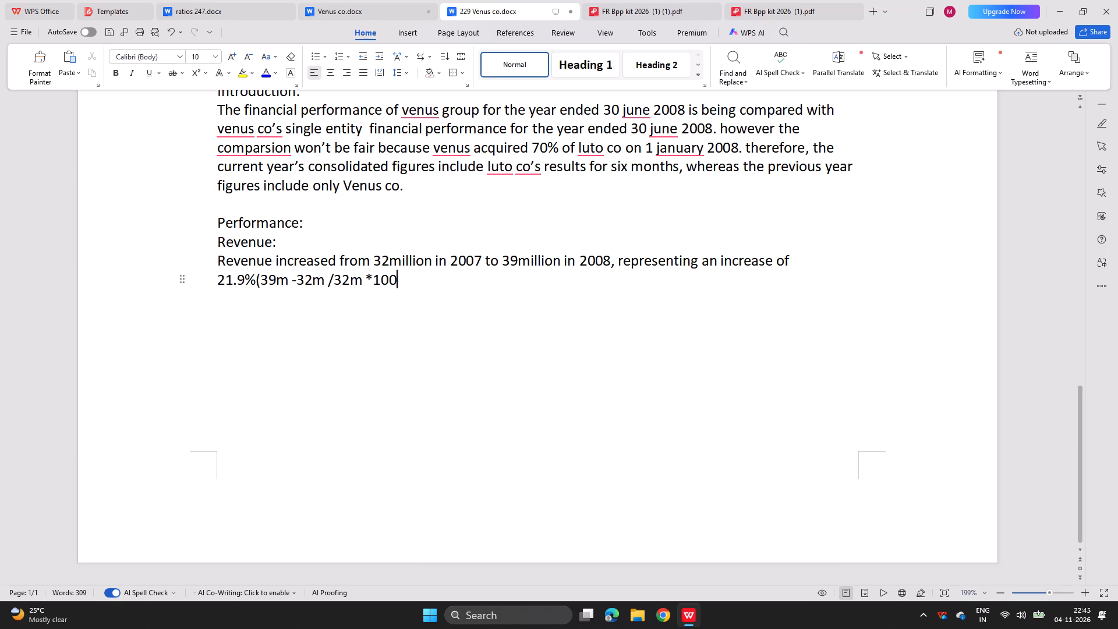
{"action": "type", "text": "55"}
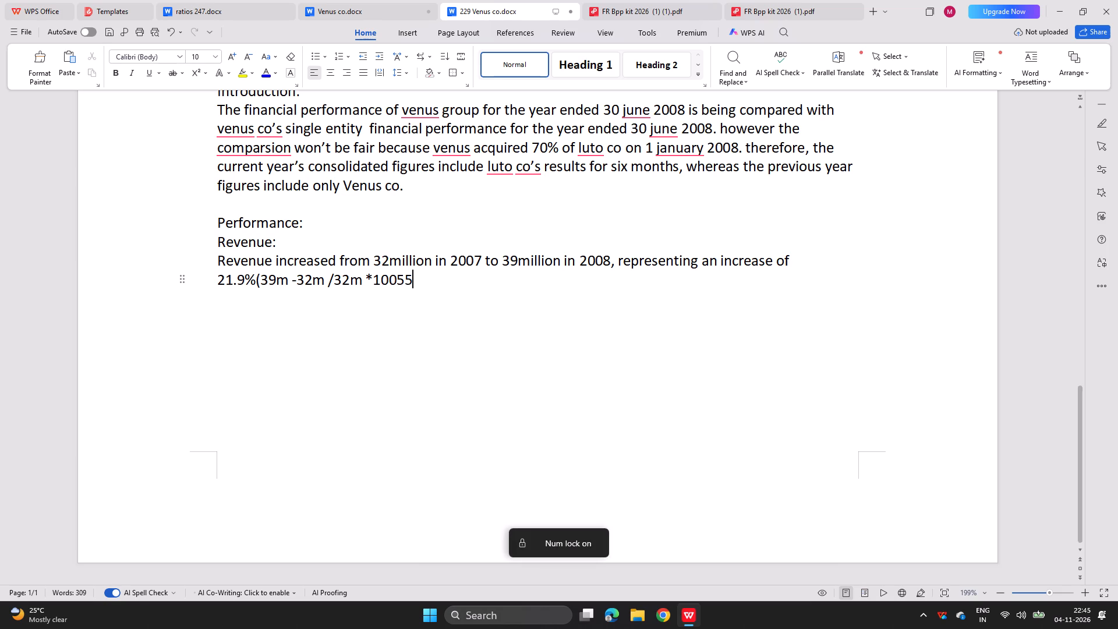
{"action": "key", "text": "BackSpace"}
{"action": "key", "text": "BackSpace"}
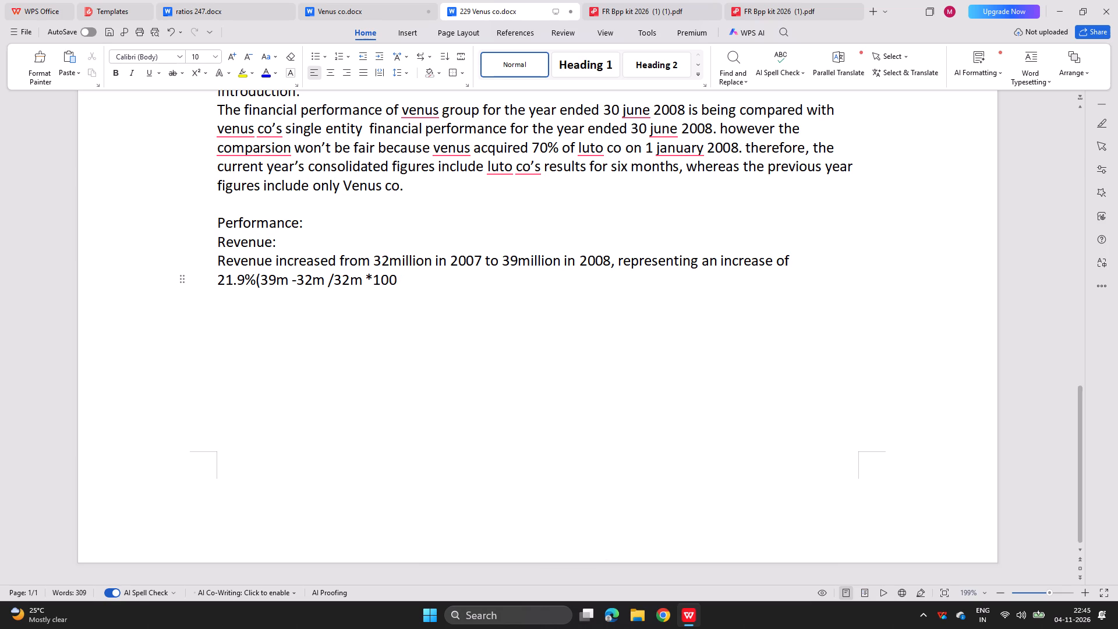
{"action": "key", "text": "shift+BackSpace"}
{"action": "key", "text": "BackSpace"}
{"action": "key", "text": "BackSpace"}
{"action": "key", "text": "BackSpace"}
Close the bracket at the end of the revenue growth calculation.
{"action": "key", "text": "shift+parenright"}
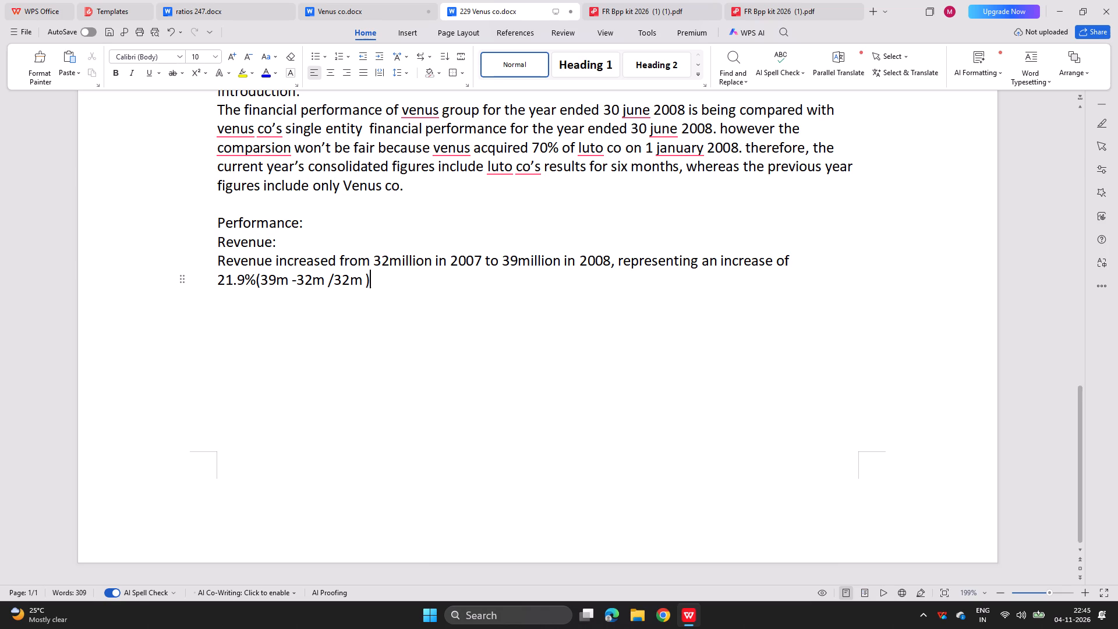
End the revenue growth sentence with a full stop after the bracketed calculation and start a new line.
{"action": "key", "text": "period"}
{"action": "key", "text": "Return"}
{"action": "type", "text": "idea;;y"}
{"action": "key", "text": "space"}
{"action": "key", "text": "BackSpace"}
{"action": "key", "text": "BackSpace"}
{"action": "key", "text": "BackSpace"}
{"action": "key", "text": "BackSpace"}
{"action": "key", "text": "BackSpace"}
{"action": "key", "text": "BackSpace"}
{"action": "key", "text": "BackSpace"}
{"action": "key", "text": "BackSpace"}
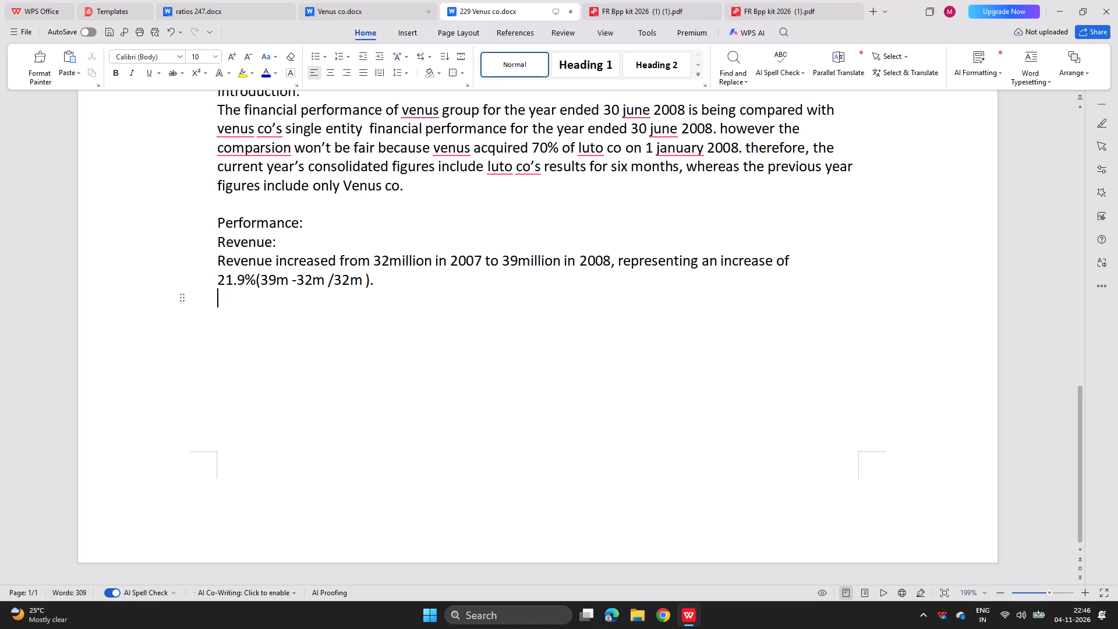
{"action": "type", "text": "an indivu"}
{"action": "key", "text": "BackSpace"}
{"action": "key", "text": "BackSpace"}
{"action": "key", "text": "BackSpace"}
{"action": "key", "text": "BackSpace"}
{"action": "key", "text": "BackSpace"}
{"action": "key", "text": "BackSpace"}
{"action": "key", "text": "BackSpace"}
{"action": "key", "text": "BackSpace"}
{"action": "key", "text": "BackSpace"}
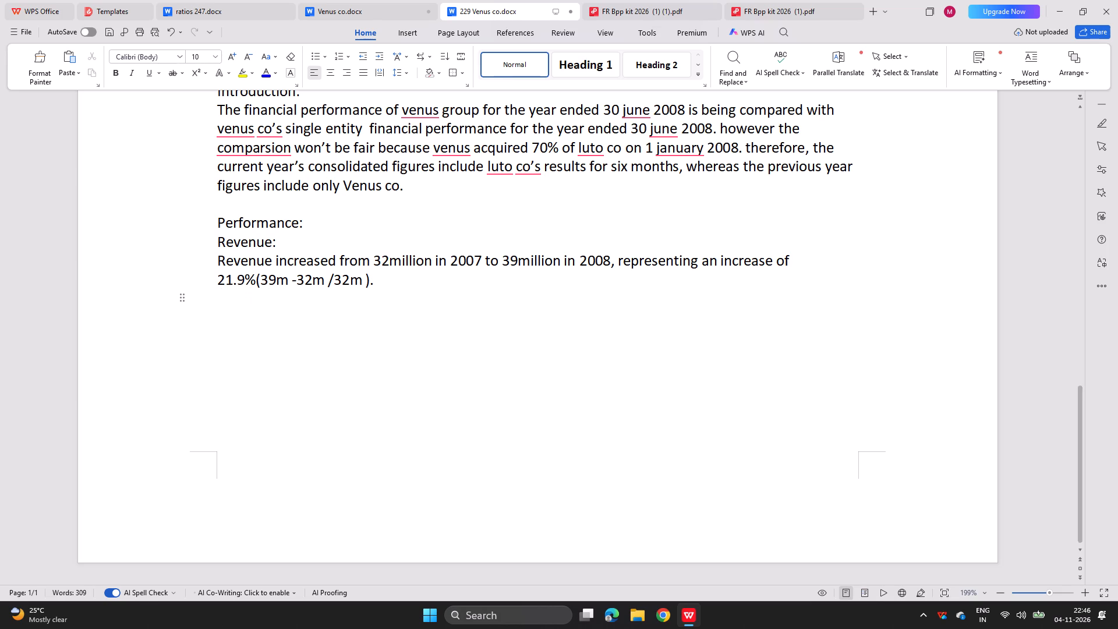
Review the written parts B) and C), the Venus Group question, the model answer's part (c) Performance, and the ratio commentary in ratios 247.docx.
{"action": "scroll", "coordinate": [415, 190], "scroll_direction": "up", "scroll_amount": 9}
{"action": "scroll", "coordinate": [415, 190], "scroll_direction": "down", "scroll_amount": 1}
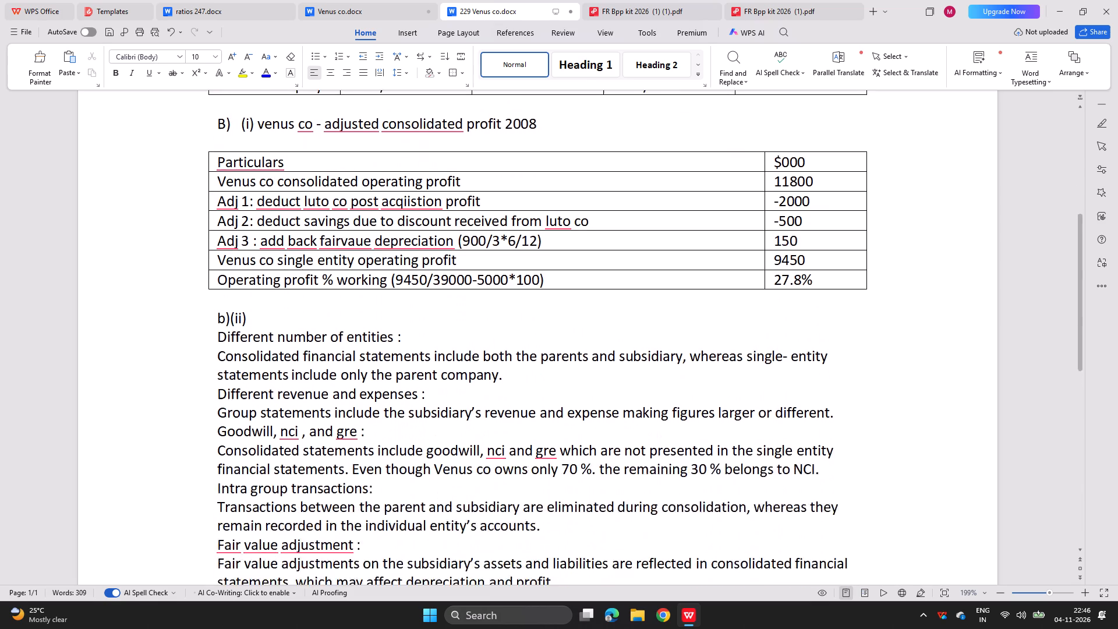
{"action": "scroll", "coordinate": [415, 190], "scroll_direction": "down", "scroll_amount": 2}
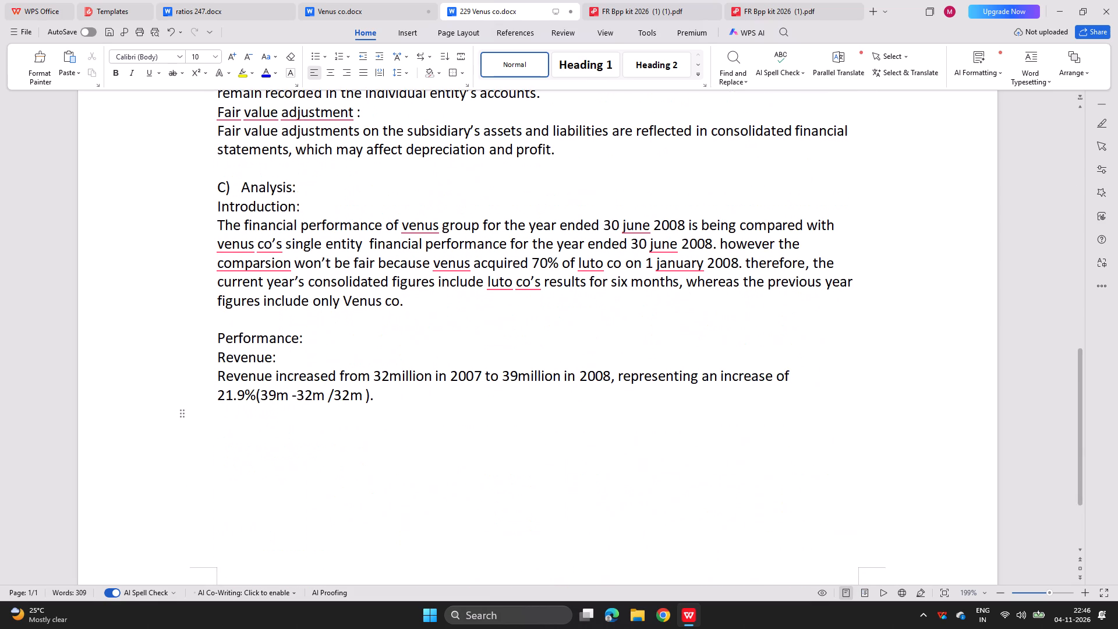
{"action": "scroll", "coordinate": [415, 190], "scroll_direction": "down", "scroll_amount": 1}
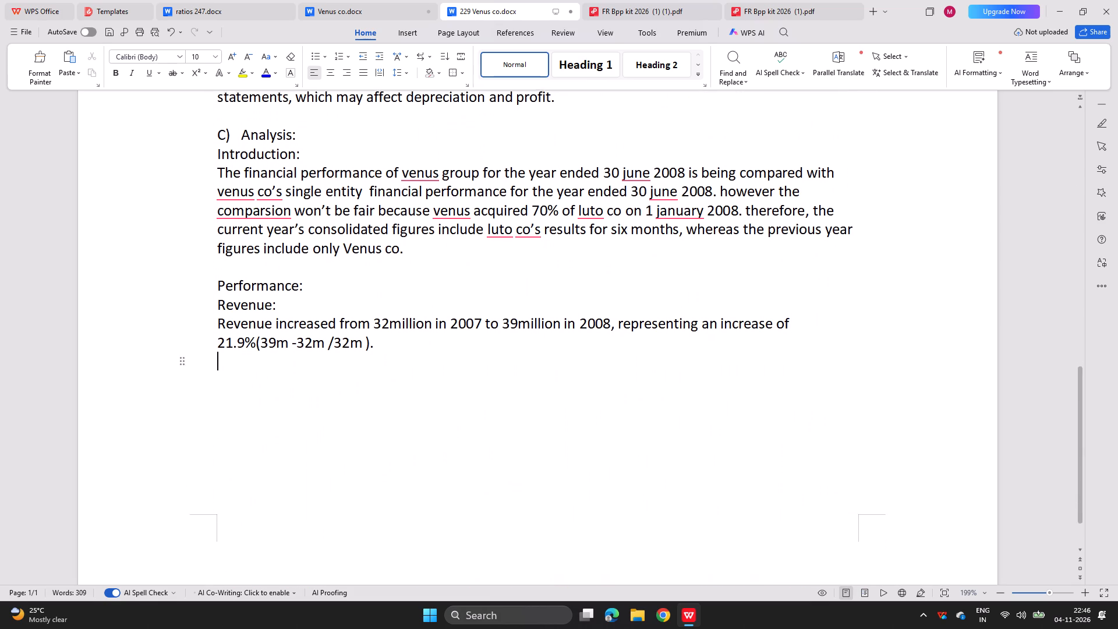
{"action": "scroll", "coordinate": [415, 190], "scroll_direction": "down", "scroll_amount": 1}
{"action": "left_click", "coordinate": [781, 0]}
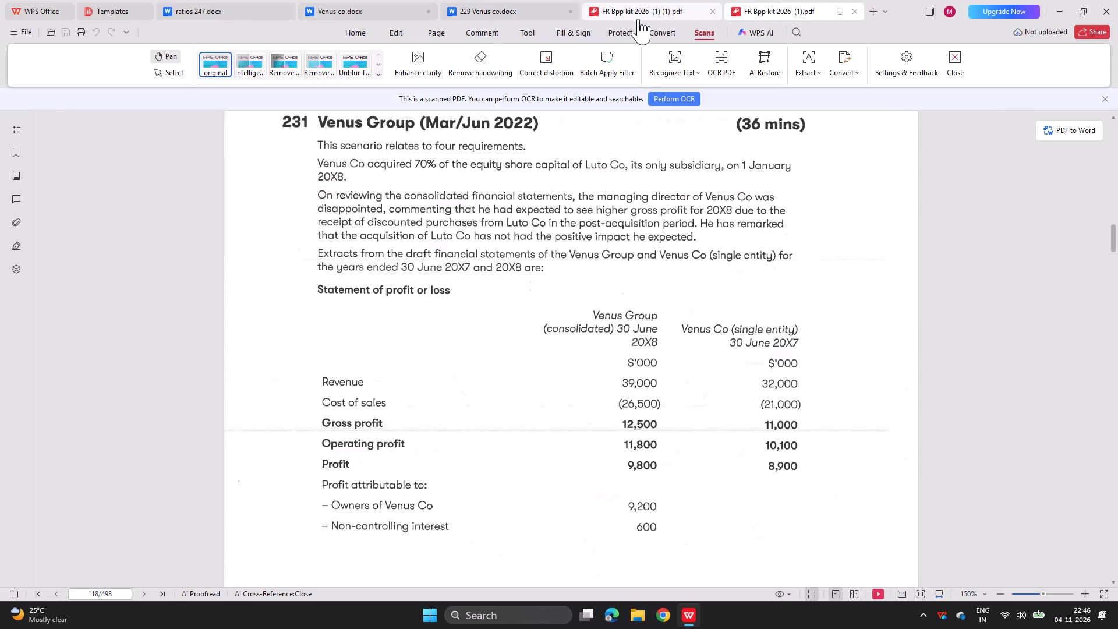
{"action": "left_click", "coordinate": [632, 15]}
{"action": "scroll", "coordinate": [540, 287], "scroll_direction": "down", "scroll_amount": 1}
{"action": "scroll", "coordinate": [540, 287], "scroll_direction": "up", "scroll_amount": 2}
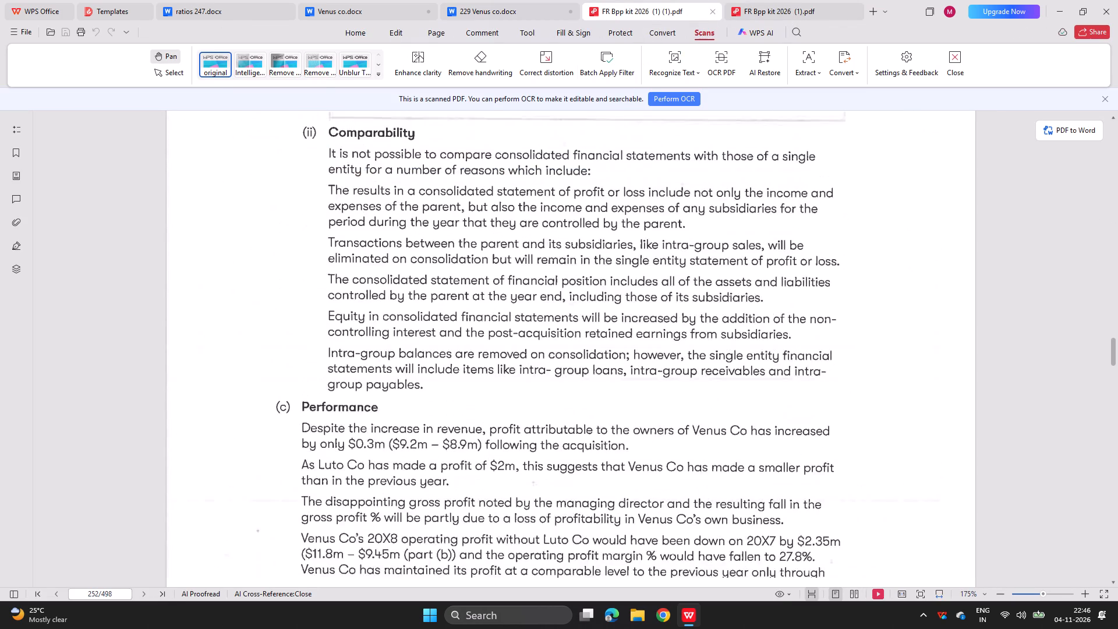
{"action": "scroll", "coordinate": [540, 287], "scroll_direction": "up", "scroll_amount": 5}
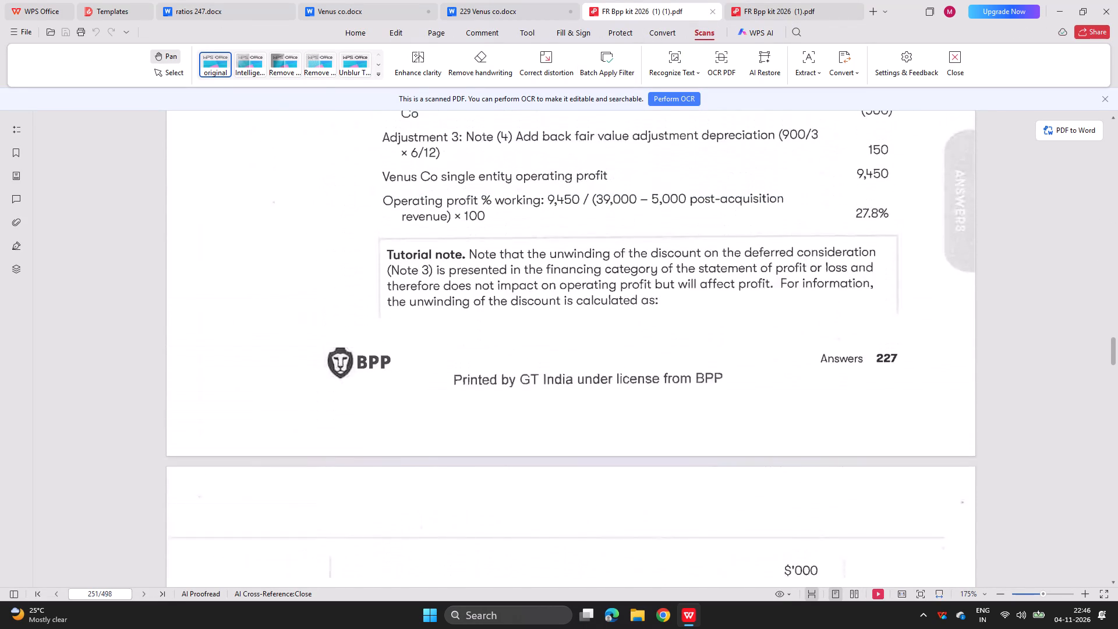
{"action": "scroll", "coordinate": [540, 287], "scroll_direction": "down", "scroll_amount": 3}
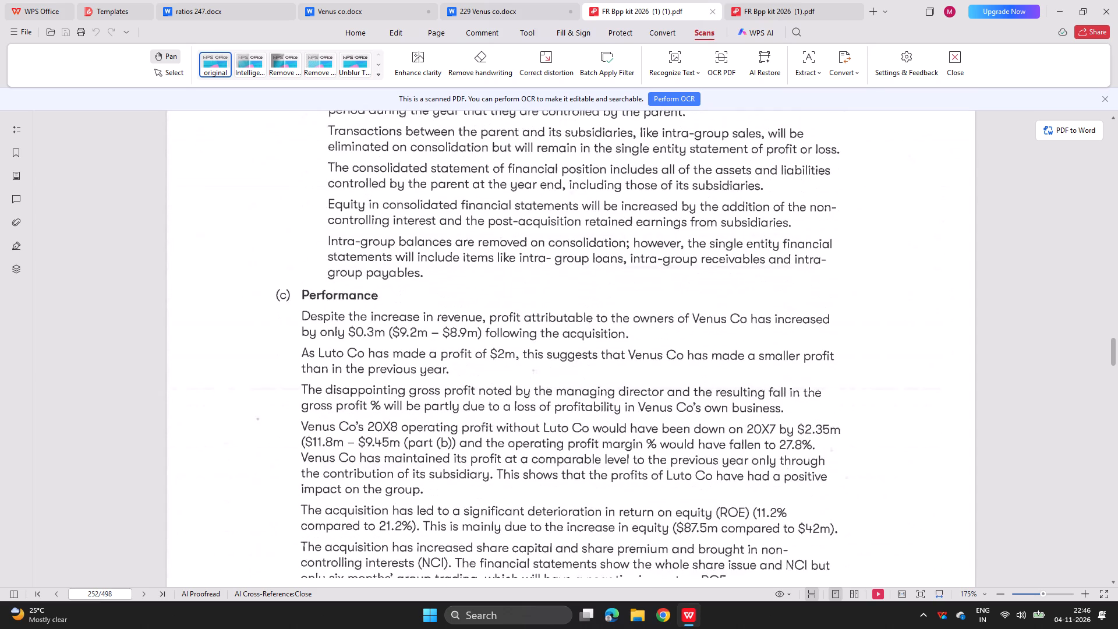
{"action": "scroll", "coordinate": [540, 287], "scroll_direction": "down", "scroll_amount": 1}
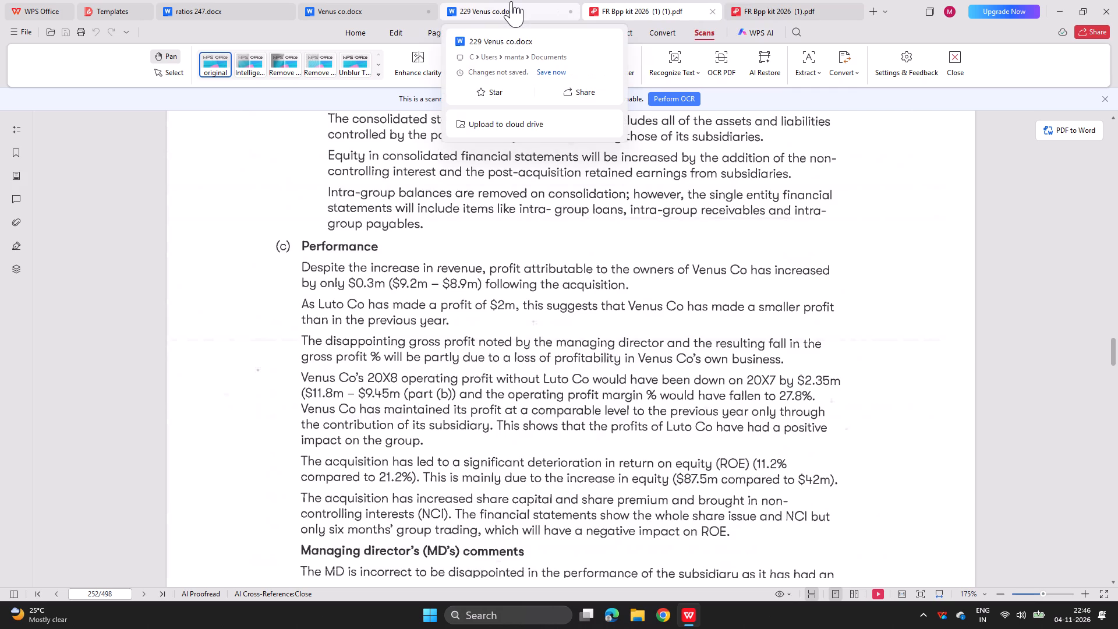
{"action": "left_click", "coordinate": [243, 8]}
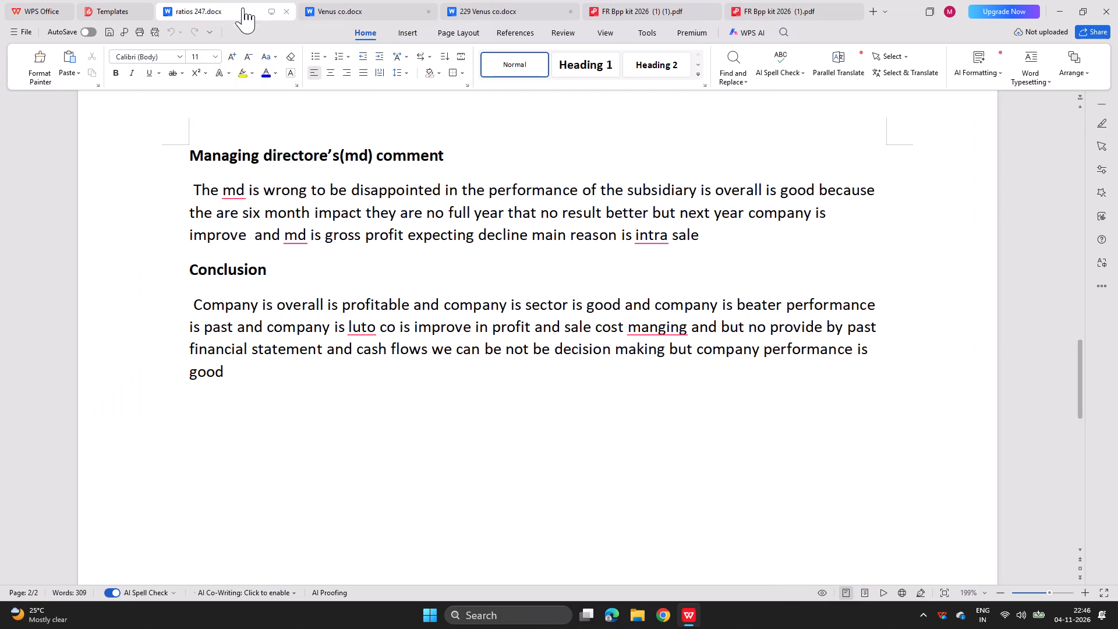
{"action": "scroll", "coordinate": [289, 284], "scroll_direction": "up", "scroll_amount": 7}
{"action": "scroll", "coordinate": [289, 284], "scroll_direction": "down", "scroll_amount": 1}
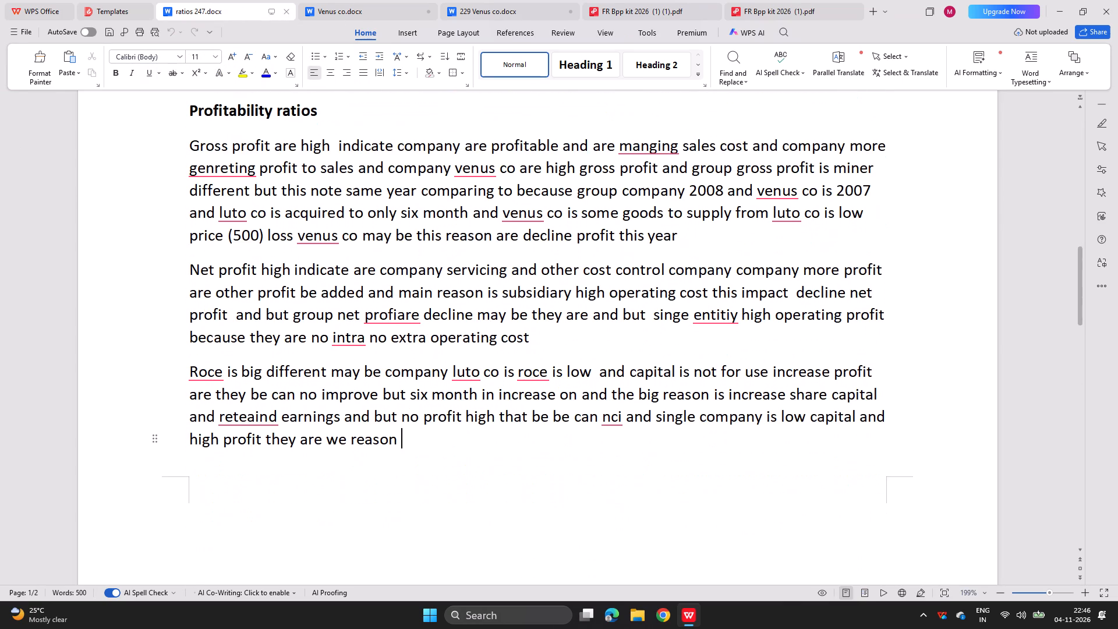
Return to 229 Venus co.docx and remove the empty lines below the revenue growth sentence.
{"action": "left_click", "coordinate": [497, 0]}
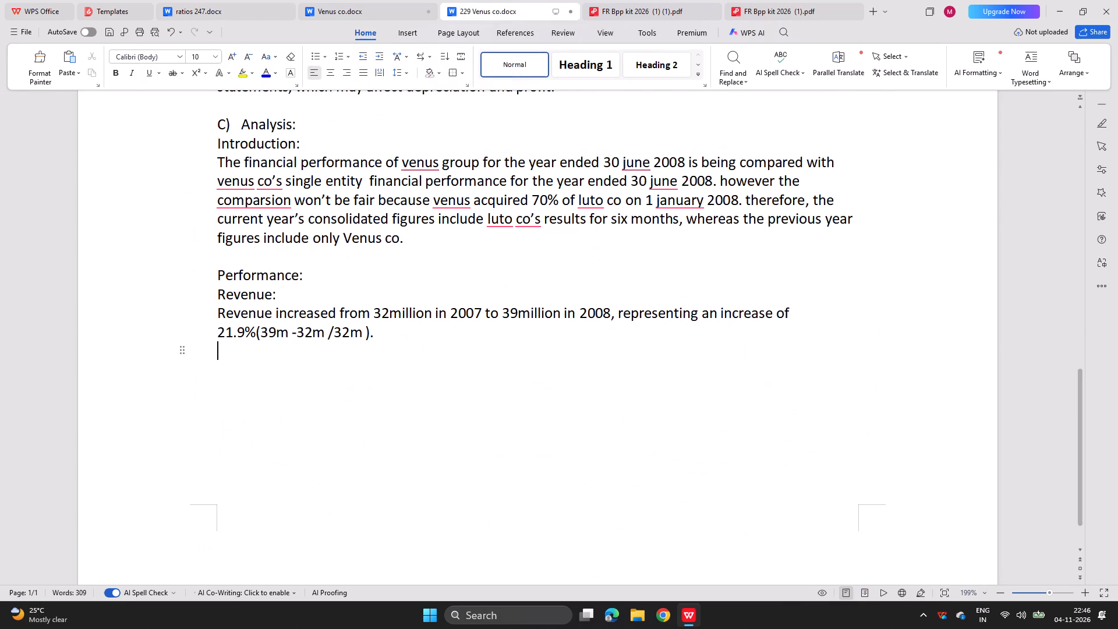
{"action": "left_click", "coordinate": [291, 372]}
{"action": "scroll", "coordinate": [291, 372], "scroll_direction": "down", "scroll_amount": 2}
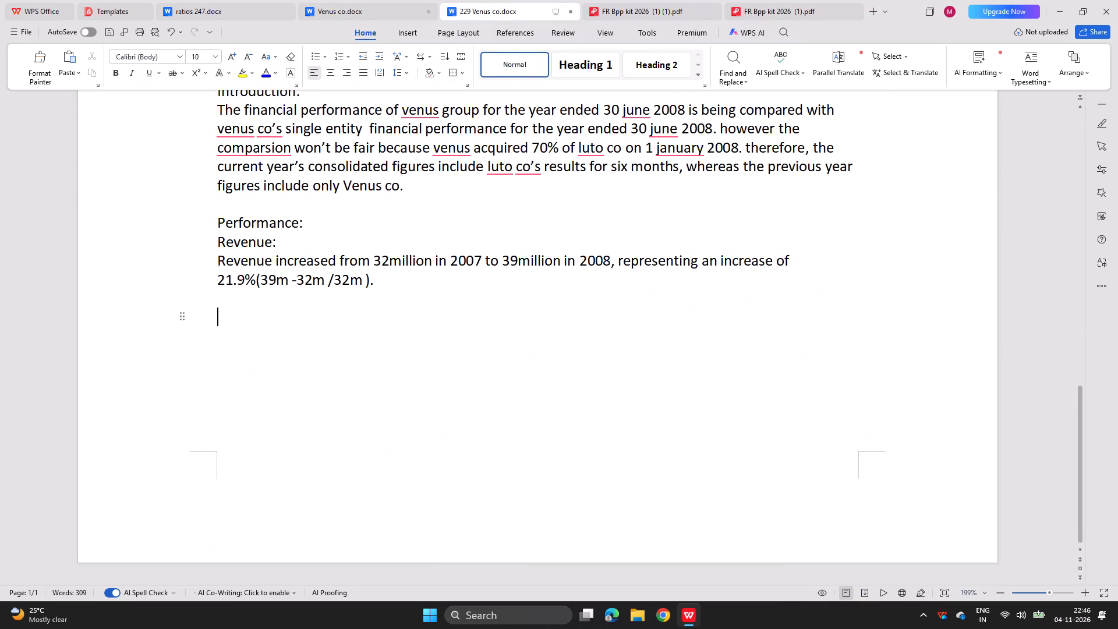
{"action": "key", "text": "BackSpace"}
{"action": "key", "text": "BackSpace"}
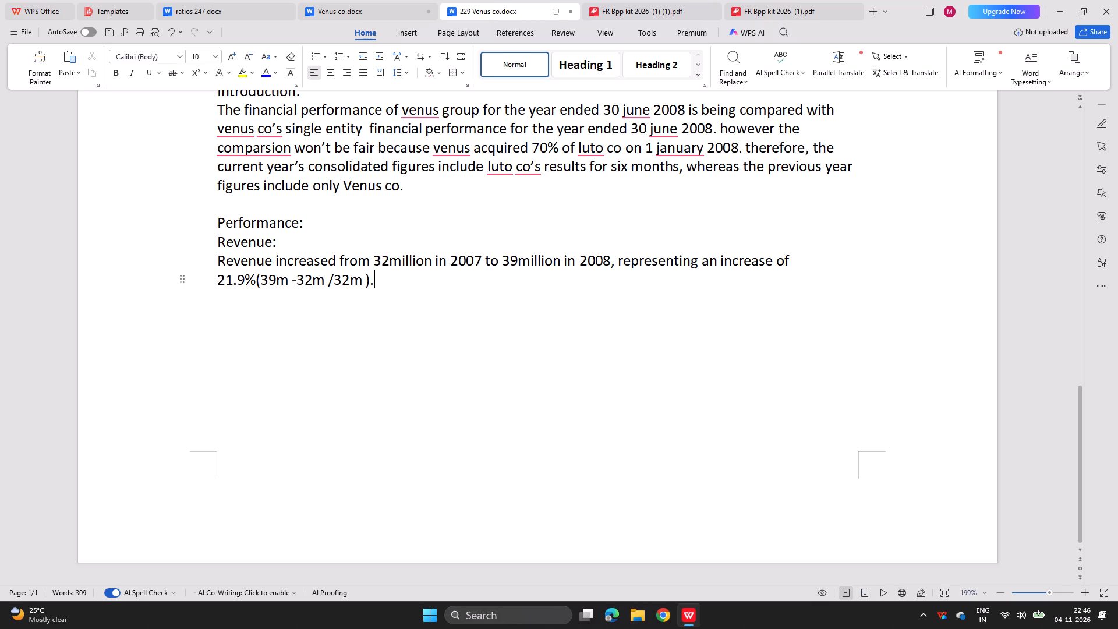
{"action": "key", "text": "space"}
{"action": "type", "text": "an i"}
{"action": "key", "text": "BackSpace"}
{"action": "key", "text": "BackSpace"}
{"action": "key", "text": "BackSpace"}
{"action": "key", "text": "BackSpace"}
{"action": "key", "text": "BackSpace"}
Begin a new sentence on the same line after the growth calculation with "An individual comparison".
{"action": "key", "text": "space"}
{"action": "type", "text": "Ai=n id"}
{"action": "key", "text": "backslash"}
{"action": "key", "text": "BackSpace"}
{"action": "key", "text": "BackSpace"}
{"action": "key", "text": "BackSpace"}
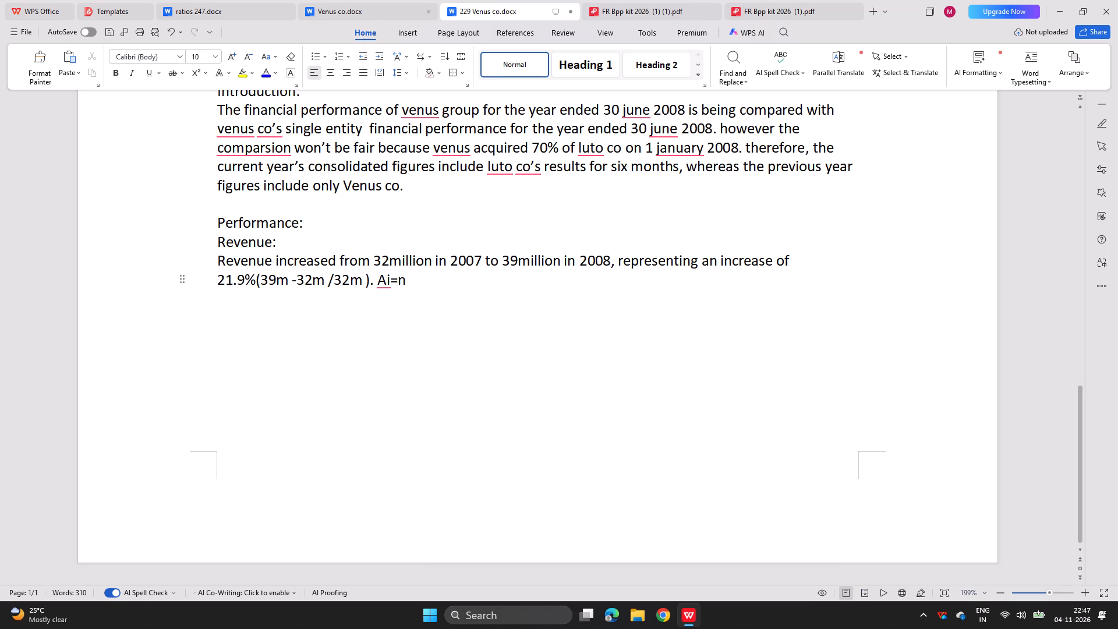
{"action": "key", "text": "BackSpace"}
{"action": "key", "text": "BackSpace"}
{"action": "key", "text": "BackSpace"}
{"action": "key", "text": "BackSpace"}
{"action": "type", "text": "n indivu"}
{"action": "key", "text": "BackSpace"}
{"action": "type", "text": "idual cpm"}
{"action": "key", "text": "BackSpace"}
{"action": "key", "text": "BackSpace"}
{"action": "type", "text": "omparison"}
{"action": "key", "text": "space"}
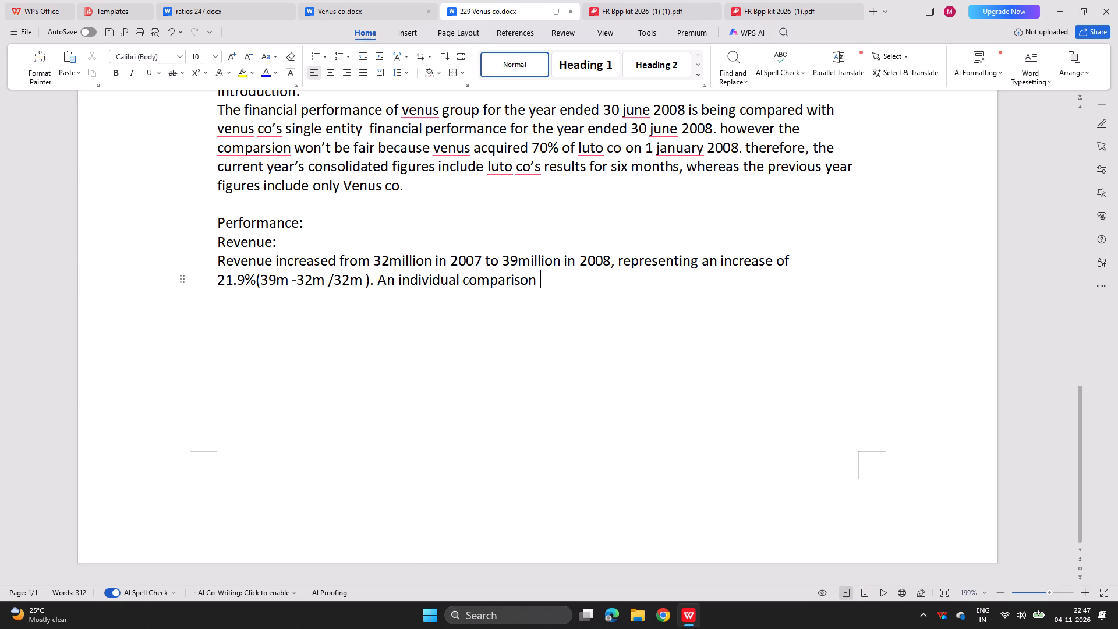
Reword the new sentence's opening as "An individual-to-individually", followed by the word for comparison.
{"action": "key", "text": "BackSpace"}
{"action": "key", "text": "BackSpace"}
{"action": "key", "text": "BackSpace"}
{"action": "key", "text": "BackSpace"}
{"action": "key", "text": "BackSpace"}
{"action": "key", "text": "BackSpace"}
{"action": "key", "text": "BackSpace"}
{"action": "key", "text": "BackSpace"}
{"action": "key", "text": "BackSpace"}
{"action": "key", "text": "BackSpace"}
{"action": "key", "text": "BackSpace"}
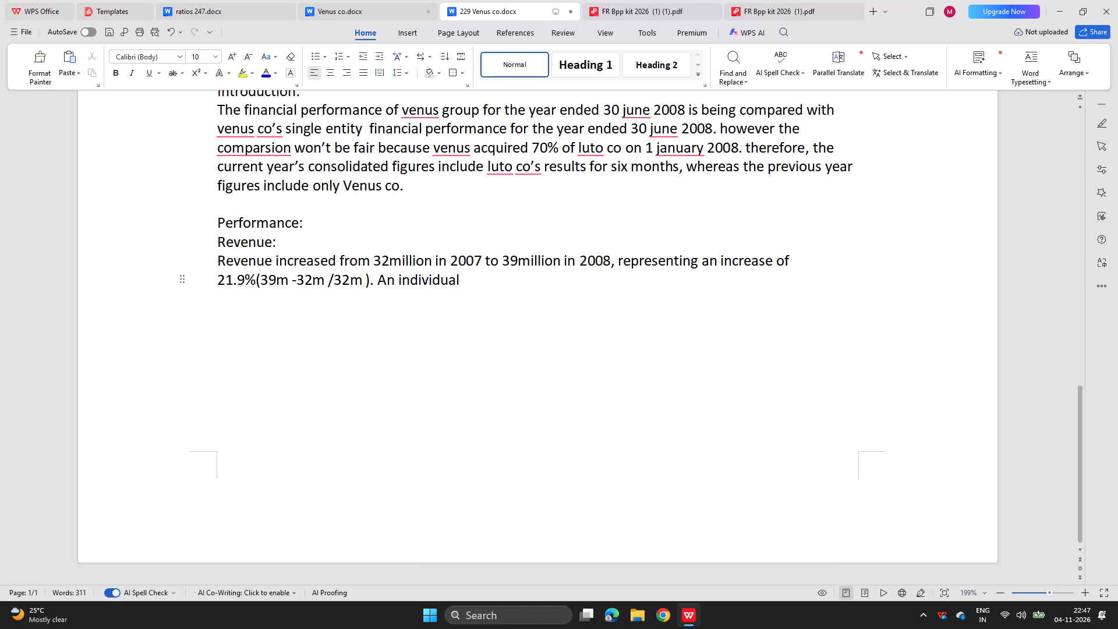
{"action": "key", "text": "BackSpace"}
{"action": "type", "text": "-to0"}
{"action": "key", "text": "BackSpace"}
{"action": "type", "text": "- i"}
{"action": "key", "text": "BackSpace"}
{"action": "key", "text": "BackSpace"}
{"action": "type", "text": "individually comaprison"}
{"action": "key", "text": "space"}
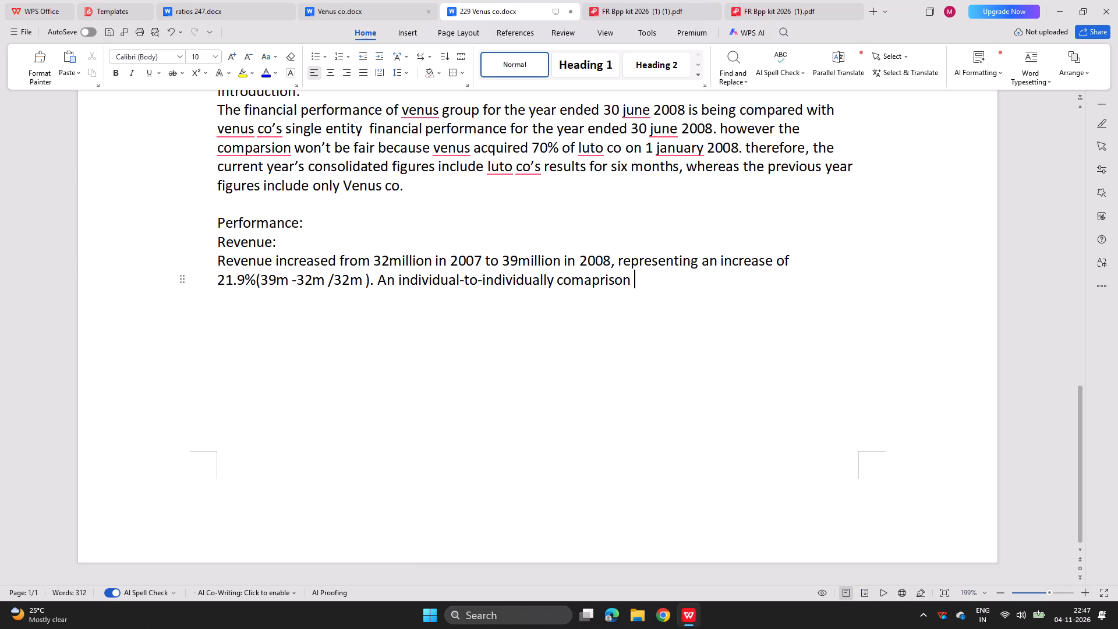
Correct the spelling of "comparison" after "individually".
{"action": "key", "text": "BackSpace"}
{"action": "key", "text": "BackSpace"}
{"action": "key", "text": "BackSpace"}
{"action": "key", "text": "BackSpace"}
{"action": "key", "text": "BackSpace"}
{"action": "key", "text": "BackSpace"}
{"action": "key", "text": "BackSpace"}
{"action": "key", "text": "BackSpace"}
{"action": "type", "text": "parison"}
{"action": "key", "text": "space"}
Continue the comparison sentence with "should be made to access the actual growth of venus co".
{"action": "type", "text": "should be made to access"}
{"action": "key", "text": "space"}
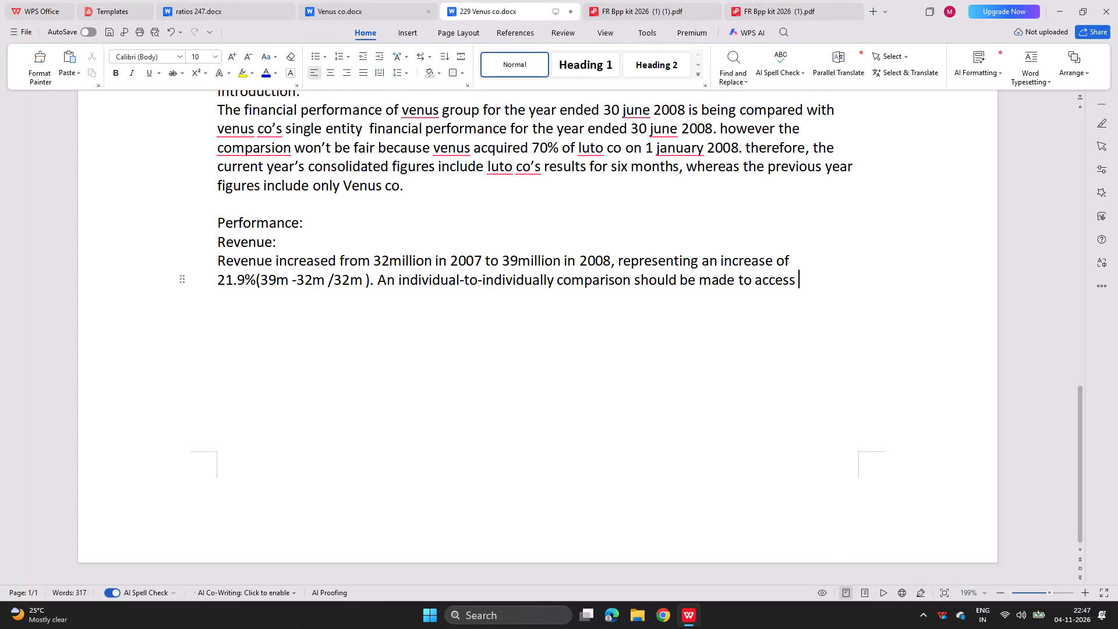
{"action": "type", "text": "the c"}
{"action": "key", "text": "BackSpace"}
{"action": "type", "text": "actual gorwth"}
{"action": "key", "text": "space"}
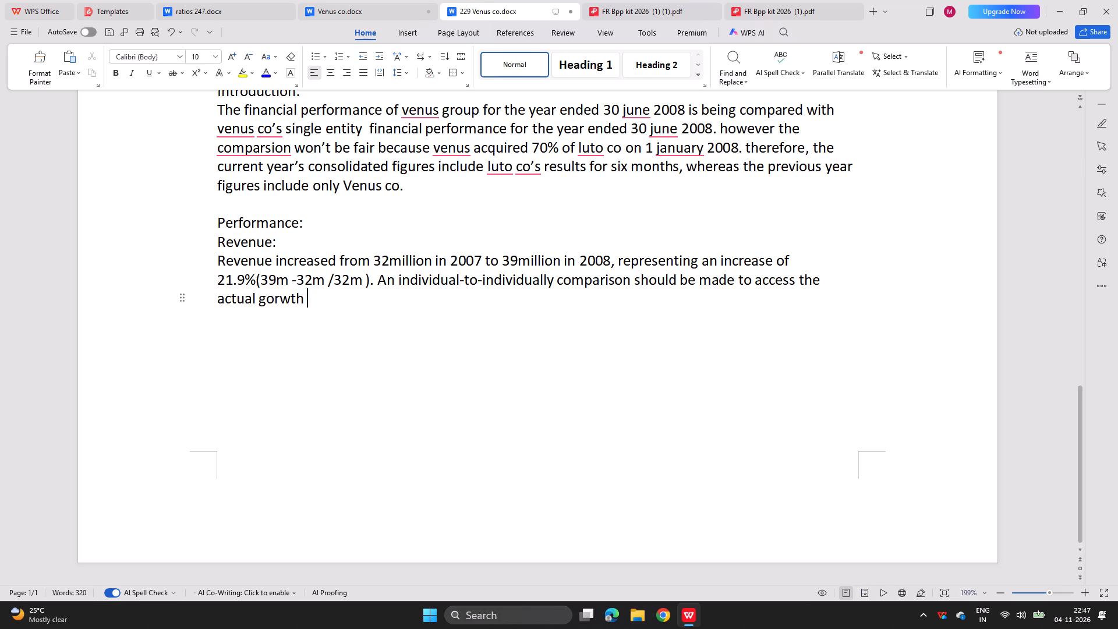
{"action": "key", "text": "BackSpace"}
{"action": "key", "text": "BackSpace"}
{"action": "key", "text": "BackSpace"}
{"action": "key", "text": "BackSpace"}
{"action": "key", "text": "BackSpace"}
{"action": "key", "text": "BackSpace"}
{"action": "type", "text": "roth"}
{"action": "key", "text": "space"}
{"action": "key", "text": "BackSpace"}
{"action": "key", "text": "BackSpace"}
{"action": "key", "text": "BackSpace"}
{"action": "type", "text": "wth"}
{"action": "key", "text": "space"}
{"action": "type", "text": "of venus co"}
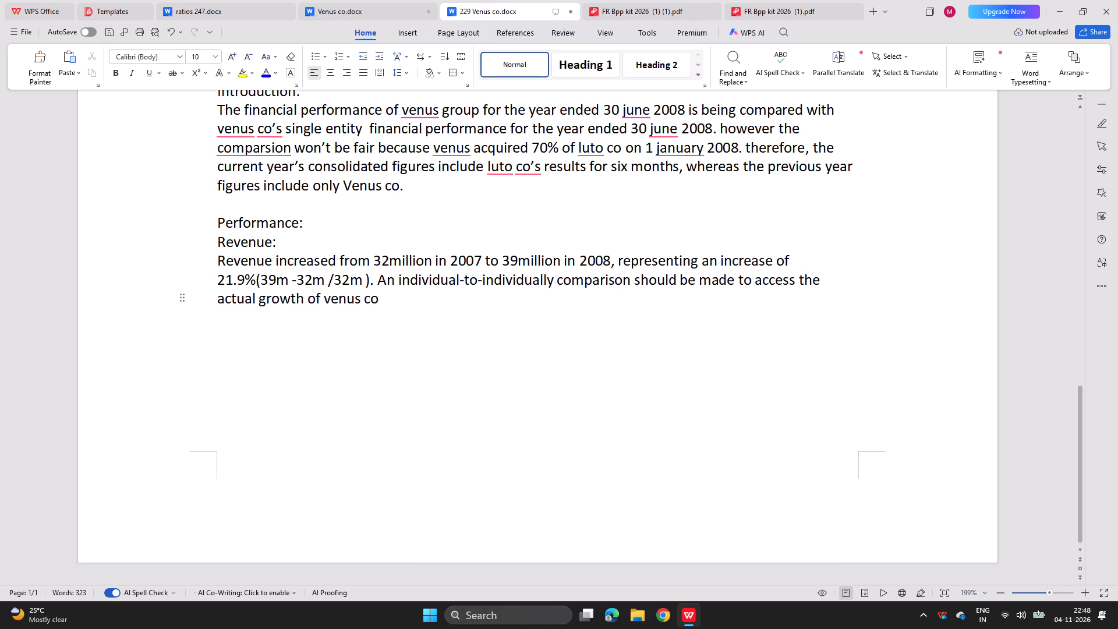
End the venus co sentence with a full stop and begin a new one: "However, the comparison here is different".
{"action": "type", "text": ". however"}
{"action": "key", "text": "space"}
{"action": "key", "text": "BackSpace"}
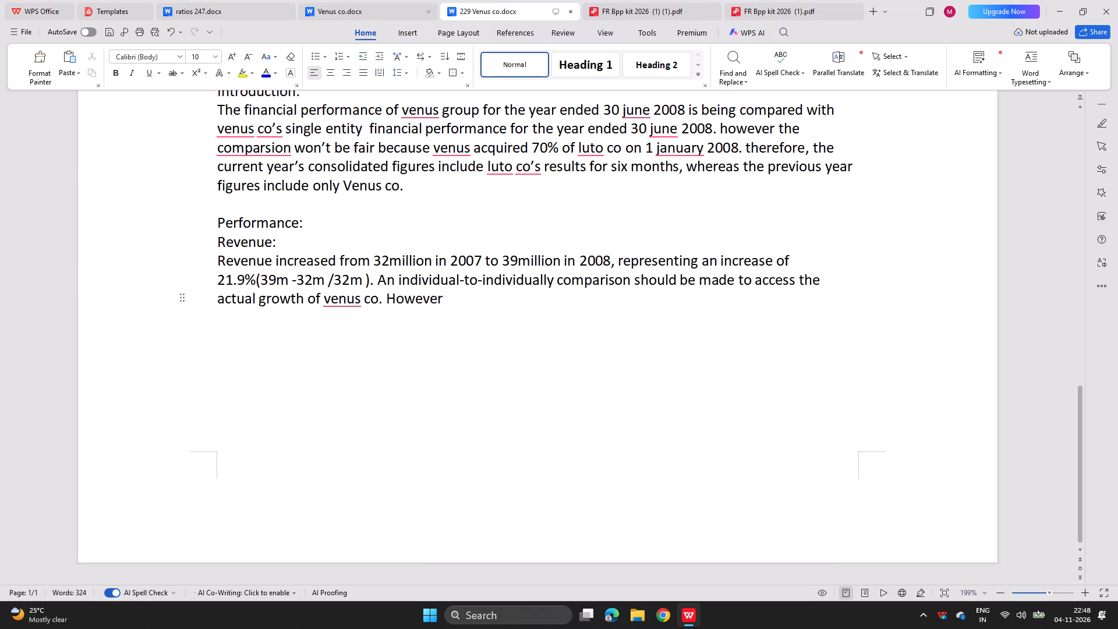
{"action": "type", "text": ", the comap"}
{"action": "key", "text": "BackSpace"}
{"action": "key", "text": "BackSpace"}
{"action": "type", "text": "par"}
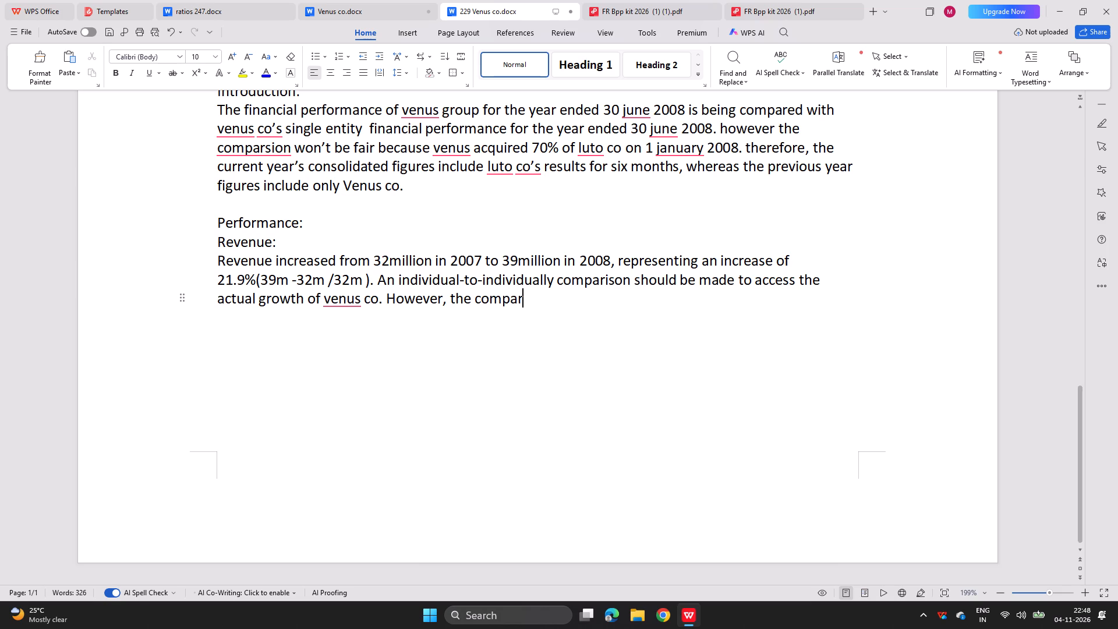
{"action": "key", "text": "i"}
{"action": "type", "text": "son"}
{"action": "key", "text": "space"}
{"action": "type", "text": "jhe"}
{"action": "key", "text": "BackSpace"}
{"action": "key", "text": "BackSpace"}
{"action": "key", "text": "BackSpace"}
{"action": "key", "text": "BackSpace"}
{"action": "key", "text": "space"}
{"action": "type", "text": "here is different"}
{"action": "key", "text": "space"}
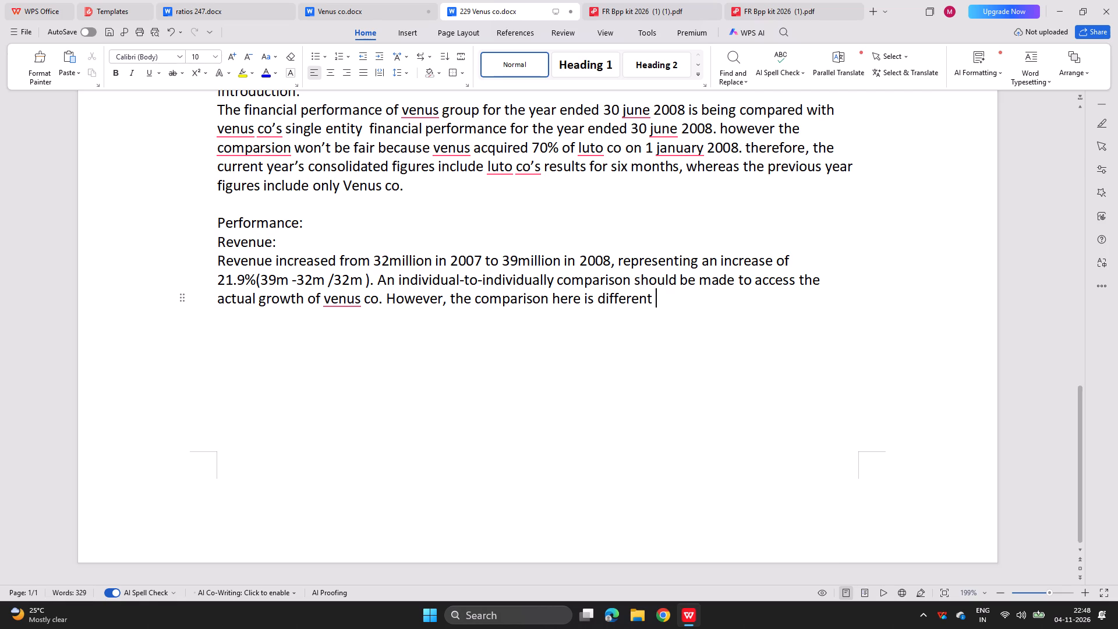
Replace "different" at the end of the sentence with "between individual and".
{"action": "key", "text": "BackSpace"}
{"action": "key", "text": "BackSpace"}
{"action": "key", "text": "BackSpace"}
{"action": "key", "text": "BackSpace"}
{"action": "key", "text": "BackSpace"}
{"action": "key", "text": "BackSpace"}
{"action": "key", "text": "BackSpace"}
{"action": "key", "text": "BackSpace"}
{"action": "key", "text": "BackSpace"}
{"action": "key", "text": "BackSpace"}
{"action": "key", "text": "BackSpace"}
{"action": "key", "text": "BackSpace"}
{"action": "type", "text": "s bwe"}
{"action": "key", "text": "BackSpace"}
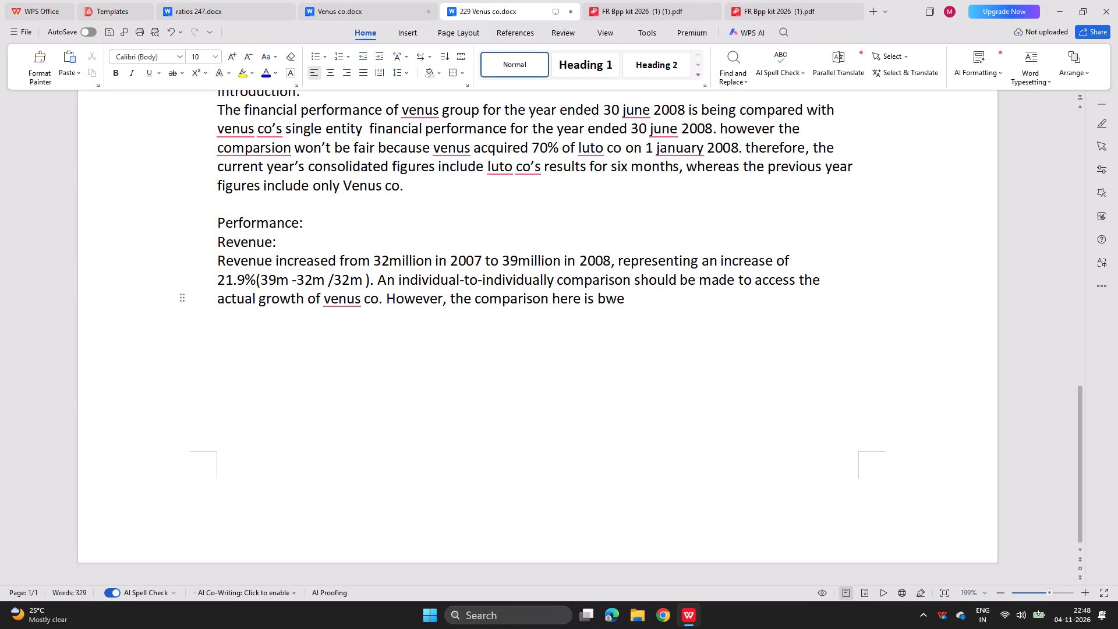
{"action": "key", "text": "BackSpace"}
{"action": "type", "text": "etween indic"}
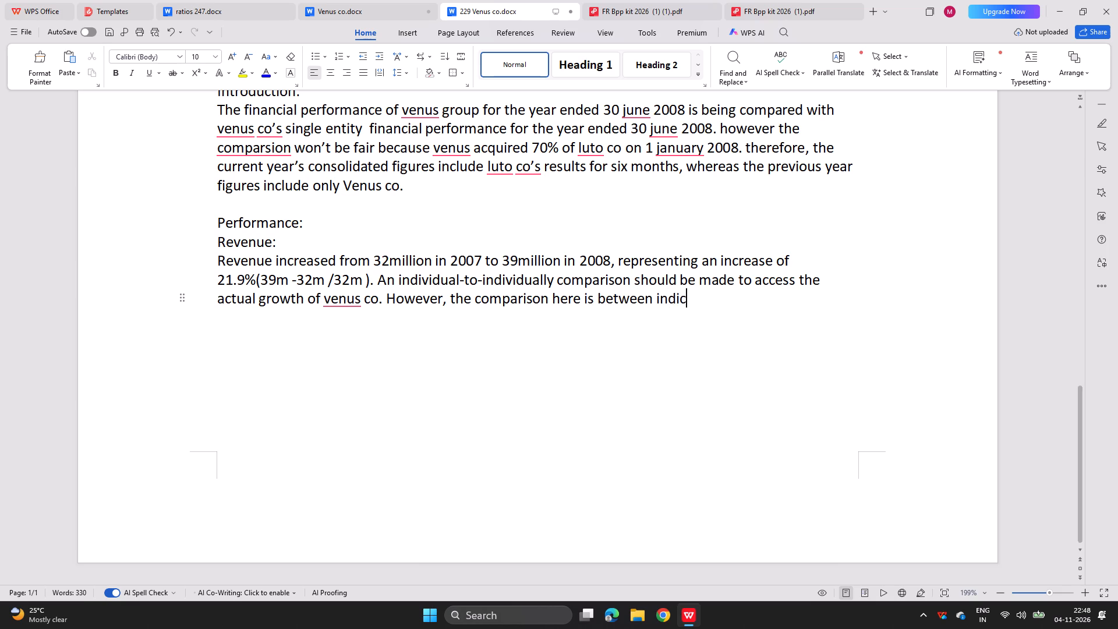
{"action": "key", "text": "BackSpace"}
{"action": "type", "text": "vidual and"}
{"action": "key", "text": "space"}
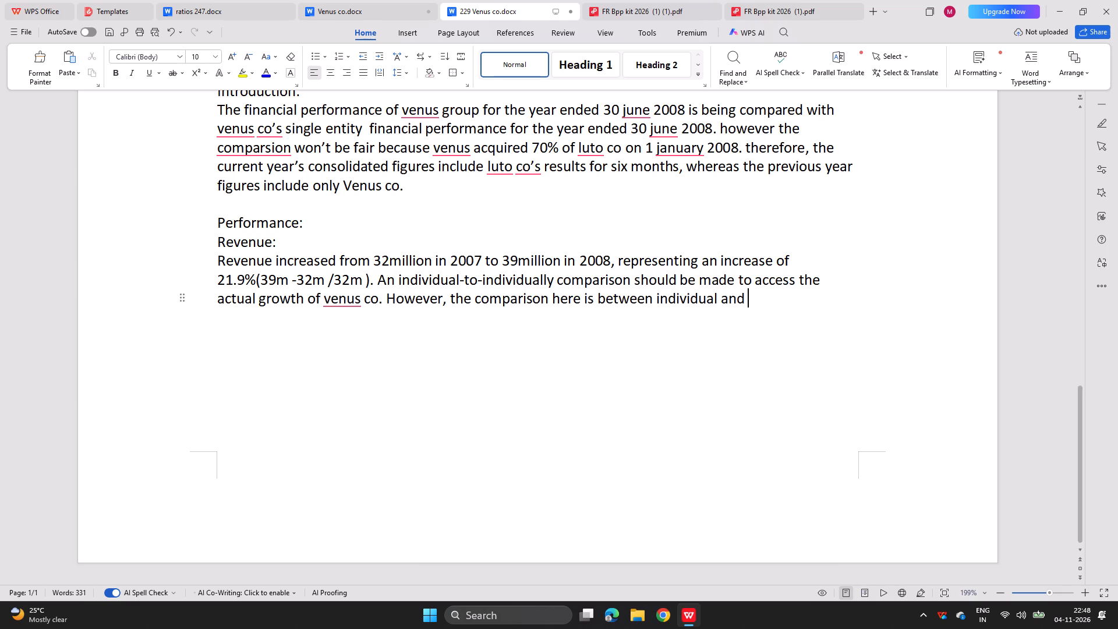
Add the word "consolidated" after "individual and", with its first letter corrected.
{"action": "type", "text": "xonsolidated"}
{"action": "key", "text": "space"}
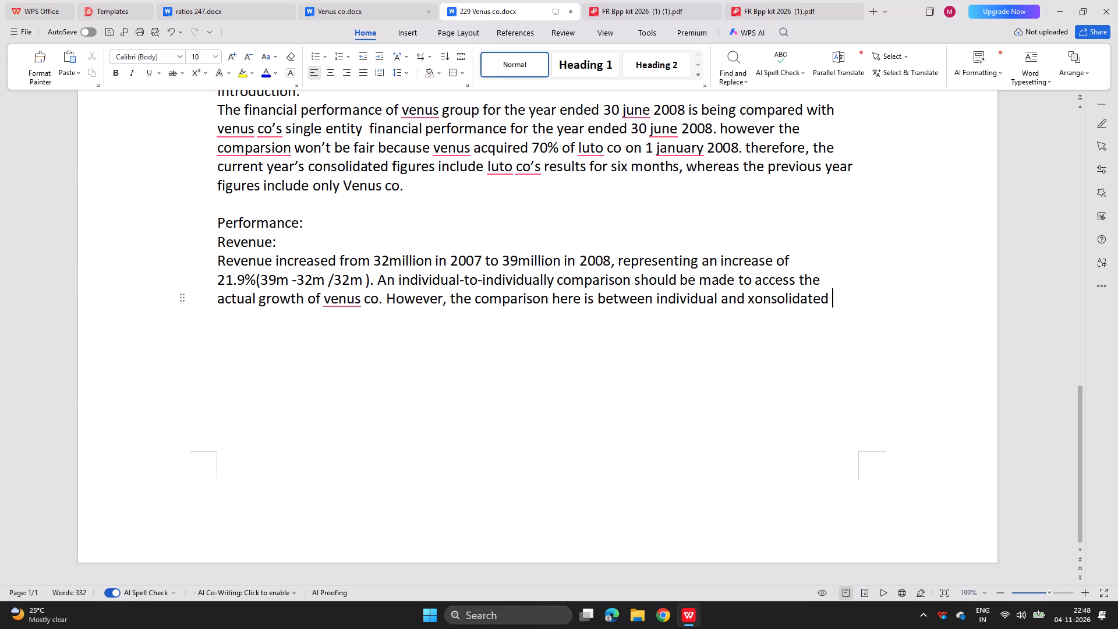
{"action": "left_click", "coordinate": [751, 302]}
{"action": "left_click", "coordinate": [757, 304]}
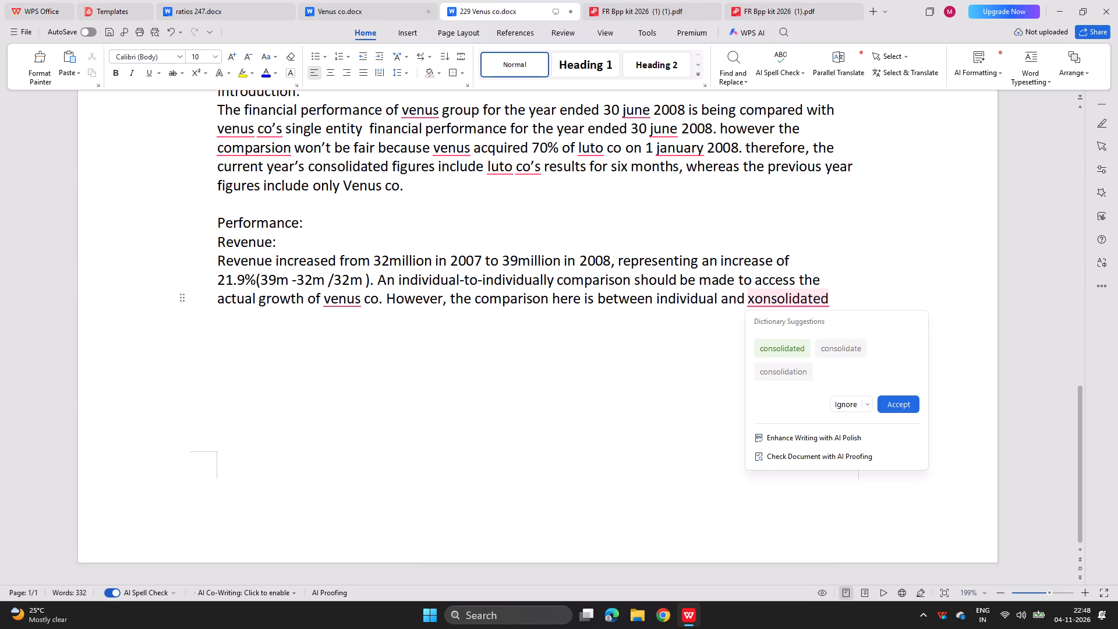
{"action": "key", "text": "BackSpace"}
{"action": "key", "text": "c"}
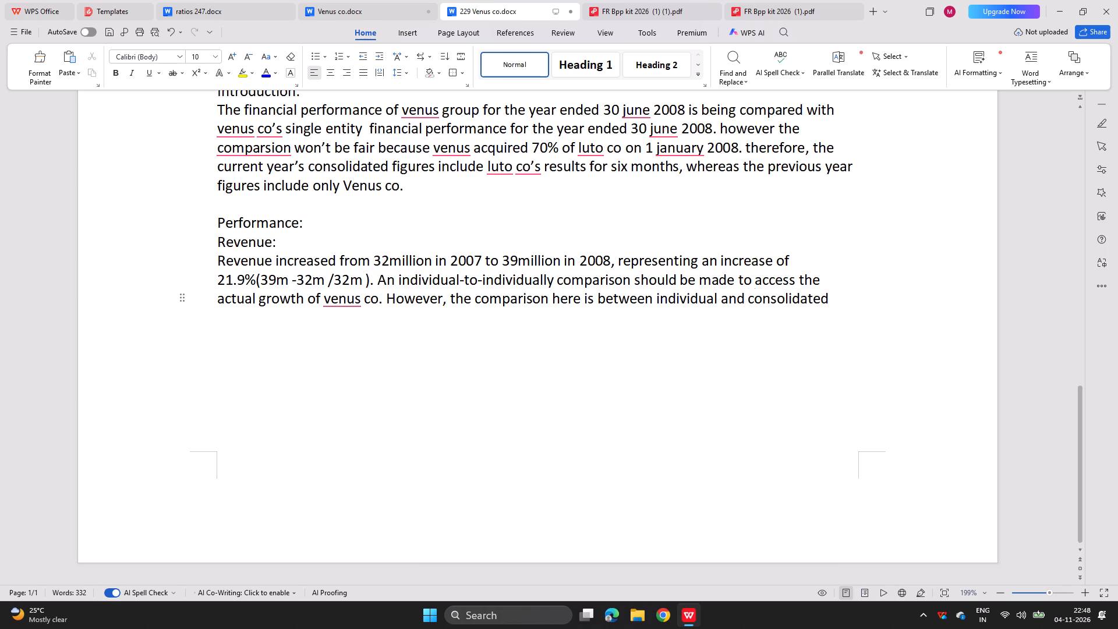
Finish the comparison sentence after "consolidated" with "financial statements.".
{"action": "left_click", "coordinate": [843, 289]}
{"action": "key", "text": "F2"}
{"action": "scroll", "coordinate": [843, 289], "scroll_direction": "right", "scroll_amount": 2}
{"action": "scroll", "coordinate": [388, 115], "scroll_direction": "right", "scroll_amount": 1}
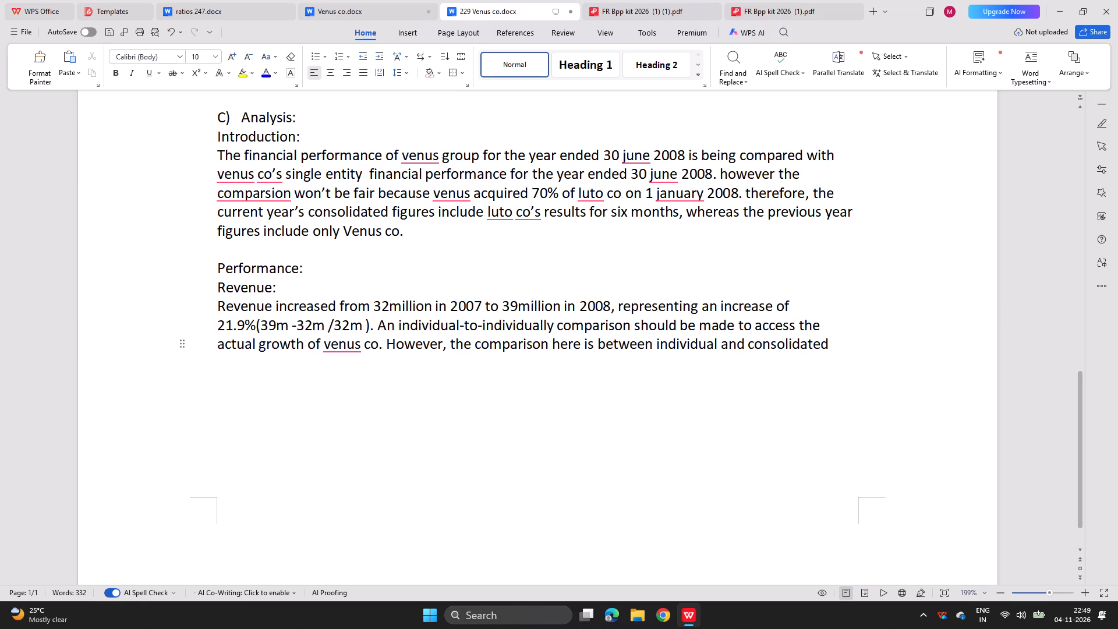
{"action": "type", "text": "fonacial statmetns"}
{"action": "key", "text": "space"}
{"action": "key", "text": "BackSpace"}
{"action": "key", "text": "BackSpace"}
{"action": "key", "text": "BackSpace"}
{"action": "key", "text": "BackSpace"}
{"action": "key", "text": "BackSpace"}
{"action": "key", "text": "BackSpace"}
{"action": "key", "text": "BackSpace"}
{"action": "key", "text": "BackSpace"}
{"action": "key", "text": "BackSpace"}
{"action": "key", "text": "BackSpace"}
{"action": "key", "text": "BackSpace"}
{"action": "key", "text": "BackSpace"}
{"action": "key", "text": "BackSpace"}
{"action": "key", "text": "BackSpace"}
{"action": "key", "text": "BackSpace"}
{"action": "key", "text": "BackSpace"}
{"action": "key", "text": "BackSpace"}
{"action": "key", "text": "BackSpace"}
{"action": "key", "text": "BackSpace"}
{"action": "type", "text": "inancial statemtns"}
{"action": "key", "text": "space"}
{"action": "key", "text": "BackSpace"}
{"action": "key", "text": "BackSpace"}
{"action": "key", "text": "BackSpace"}
{"action": "key", "text": "BackSpace"}
{"action": "type", "text": "ents"}
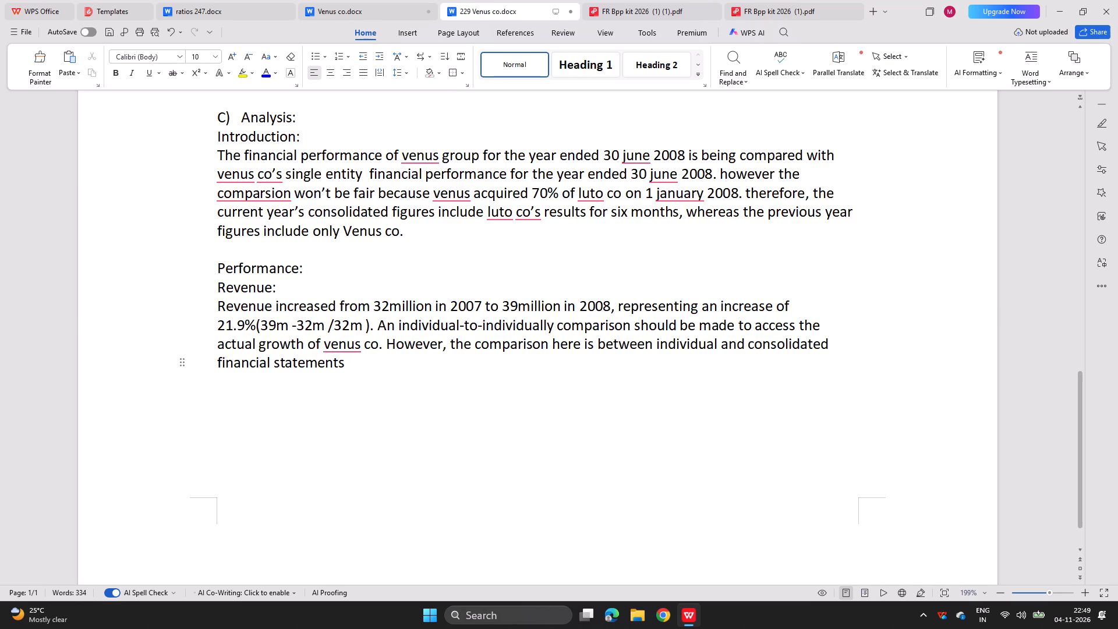
{"action": "key", "text": "period"}
{"action": "key", "text": "space"}
Begin a new sentence after "financial statements." with "The consolidated revenue increases".
{"action": "type", "text": "the"}
{"action": "key", "text": "space"}
{"action": "type", "text": "consolidsatre drevenue"}
{"action": "key", "text": "BackSpace"}
{"action": "key", "text": "BackSpace"}
{"action": "key", "text": "BackSpace"}
{"action": "key", "text": "BackSpace"}
{"action": "key", "text": "BackSpace"}
{"action": "key", "text": "BackSpace"}
{"action": "key", "text": "BackSpace"}
{"action": "key", "text": "BackSpace"}
{"action": "key", "text": "BackSpace"}
{"action": "key", "text": "BackSpace"}
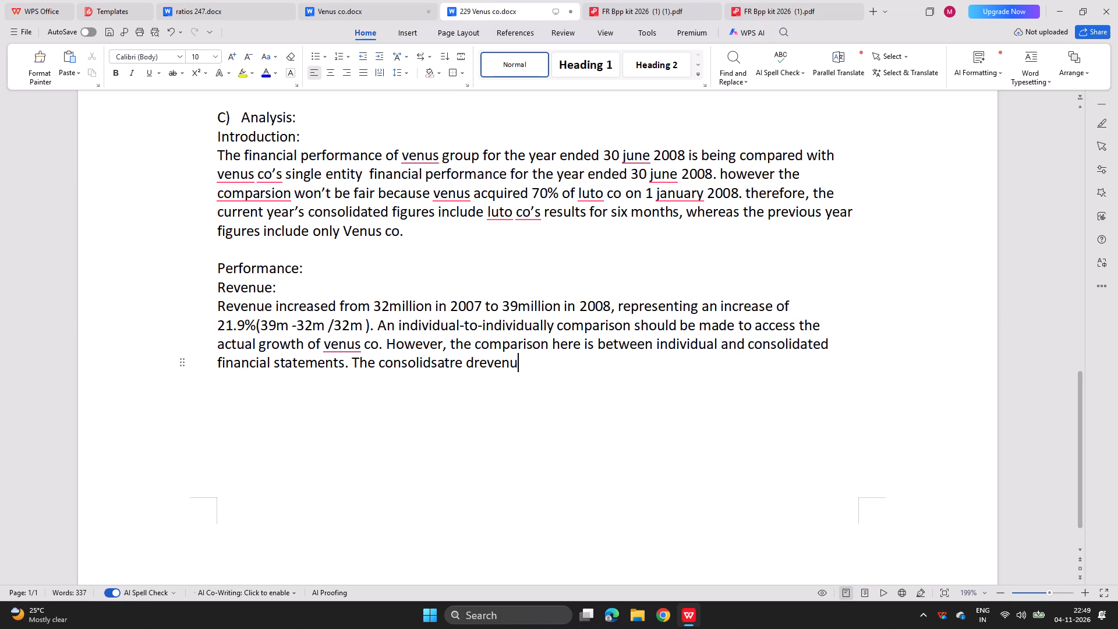
{"action": "key", "text": "BackSpace"}
{"action": "key", "text": "BackSpace"}
{"action": "key", "text": "BackSpace"}
{"action": "key", "text": "BackSpace"}
{"action": "type", "text": "ated revenue increases"}
{"action": "key", "text": "space"}
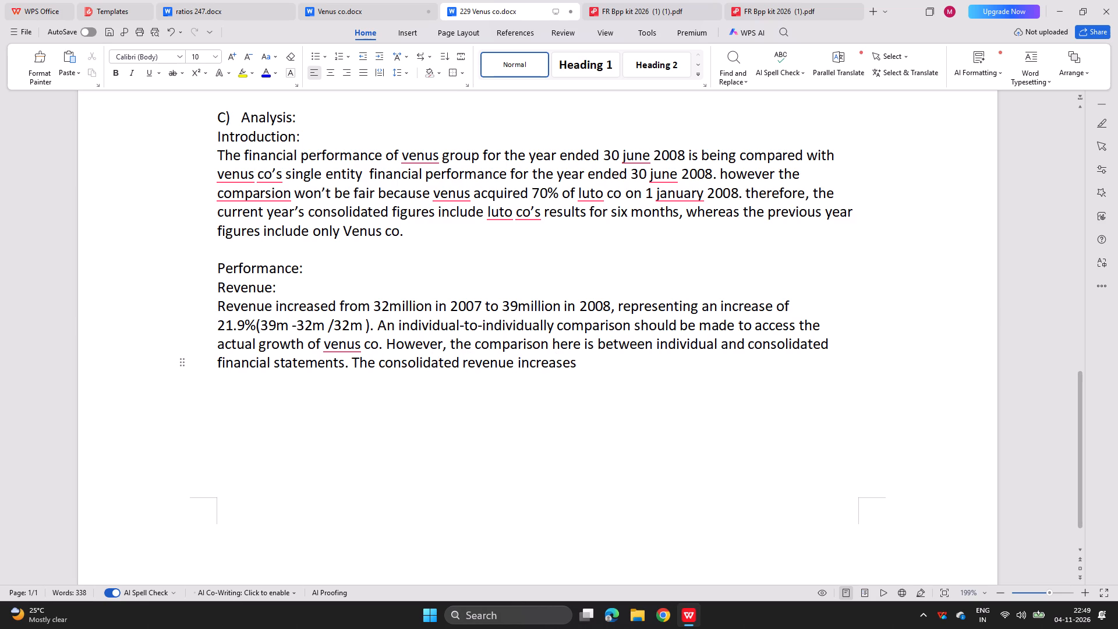
Replace the word "increases" after "The consolidated revenue" with "includes".
{"action": "key", "text": "BackSpace"}
{"action": "key", "text": "BackSpace"}
{"action": "key", "text": "BackSpace"}
{"action": "key", "text": "BackSpace"}
{"action": "key", "text": "BackSpace"}
{"action": "key", "text": "BackSpace"}
{"action": "key", "text": "BackSpace"}
{"action": "key", "text": "BackSpace"}
{"action": "key", "text": "BackSpace"}
{"action": "key", "text": "BackSpace"}
{"action": "key", "text": "BackSpace"}
{"action": "type", "text": "n;ude"}
{"action": "key", "text": "BackSpace"}
{"action": "key", "text": "BackSpace"}
{"action": "key", "text": "BackSpace"}
{"action": "key", "text": "BackSpace"}
{"action": "type", "text": "cludes"}
{"action": "key", "text": "space"}
Complete the consolidated revenue sentence with "$5million generated by luto co from its acquistion.".
{"action": "type", "text": "$5"}
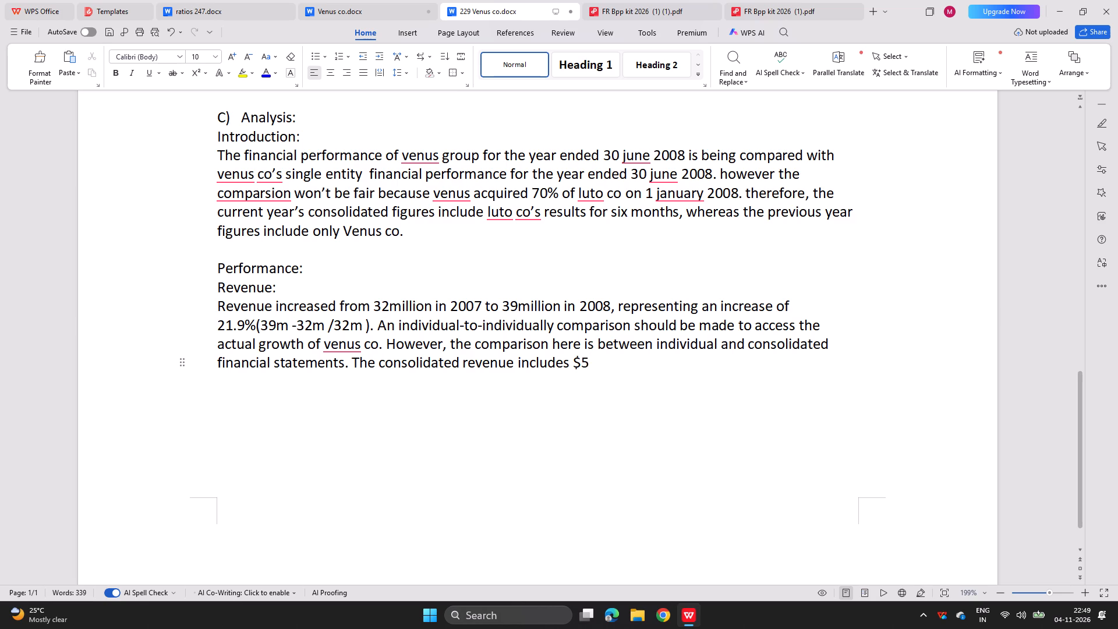
{"action": "type", "text": "million"}
{"action": "key", "text": "space"}
{"action": "type", "text": "generated"}
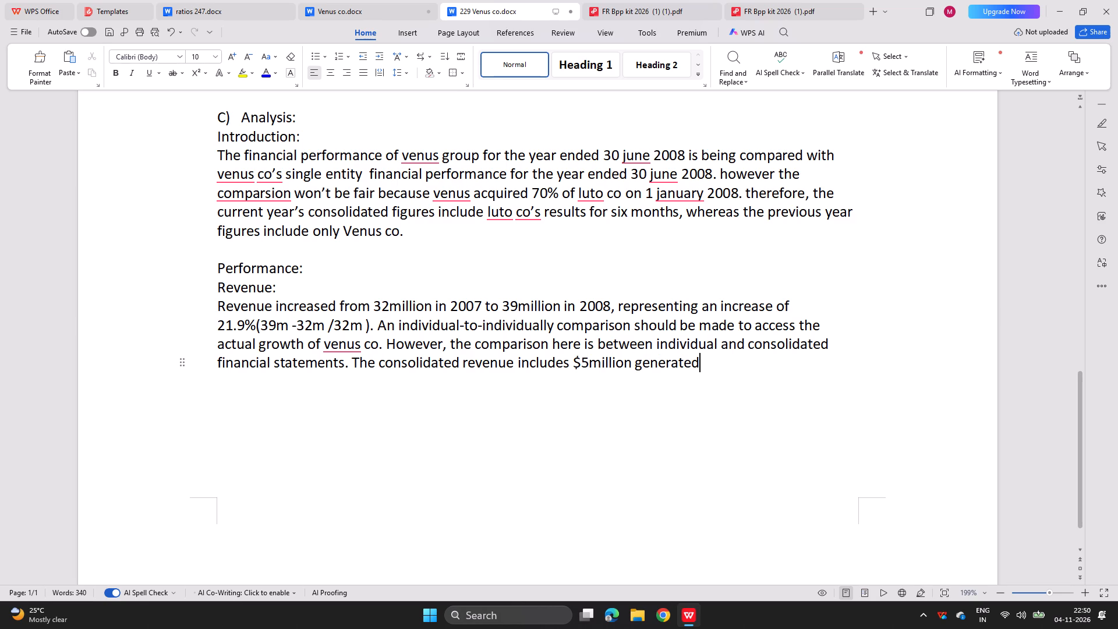
{"action": "key", "text": "space"}
{"action": "type", "text": "by luto co"}
{"action": "key", "text": "space"}
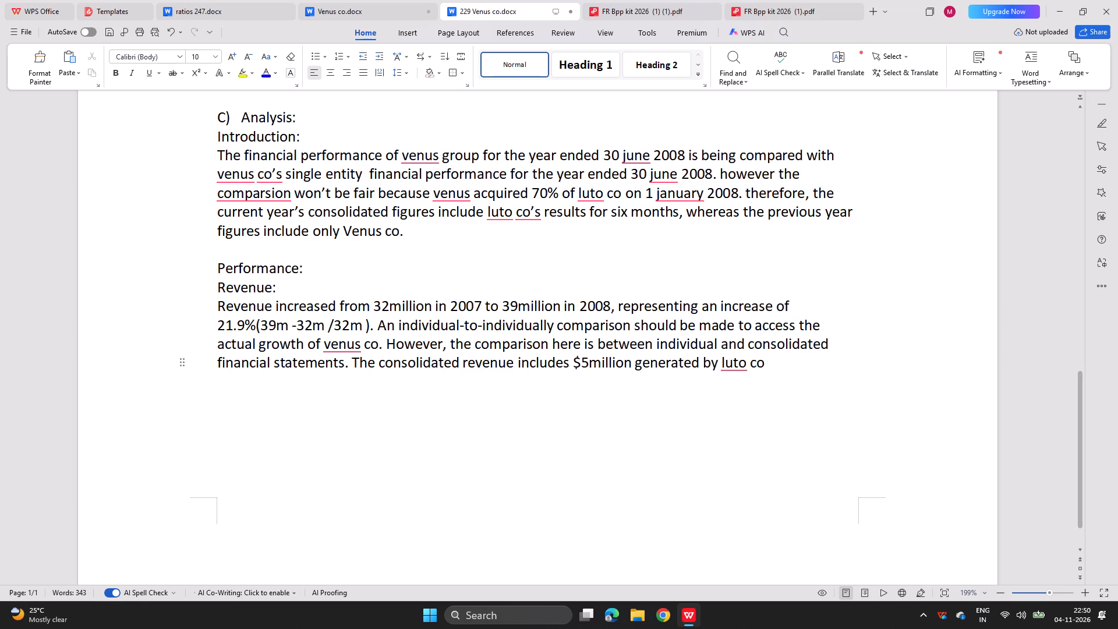
{"action": "type", "text": "fro,"}
{"action": "key", "text": "BackSpace"}
{"action": "type", "text": "m its acquistion"}
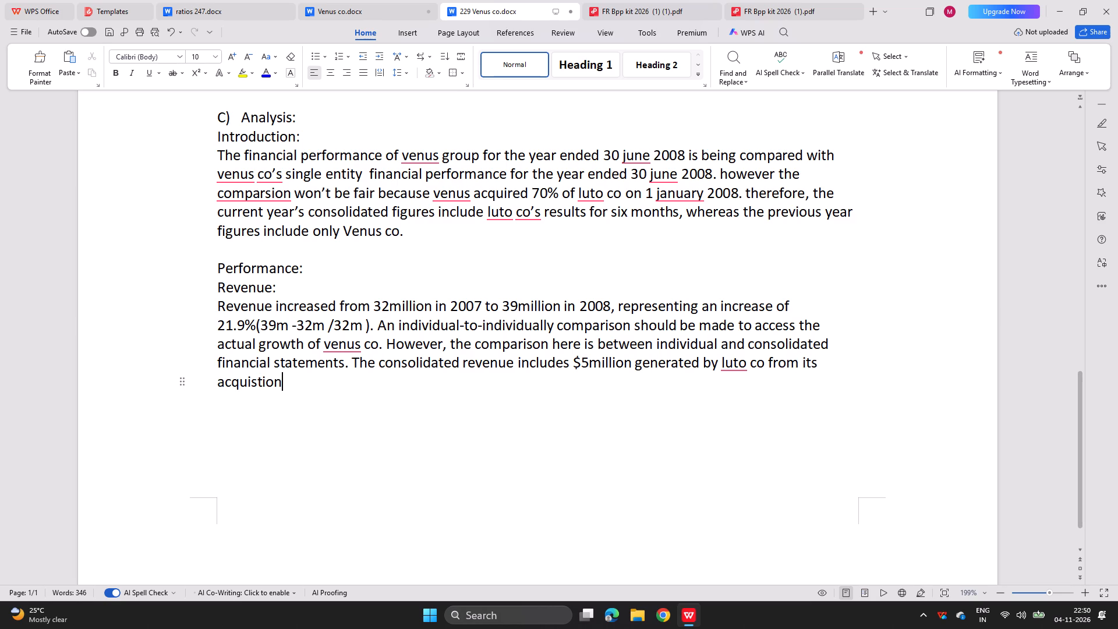
{"action": "key", "text": "period"}
Begin a new sentence after "acquistion." in the Revenue paragraph with "Therefore, the increase in revenue is partly".
{"action": "key", "text": "space"}
{"action": "type", "text": "therefore,"}
{"action": "key", "text": "space"}
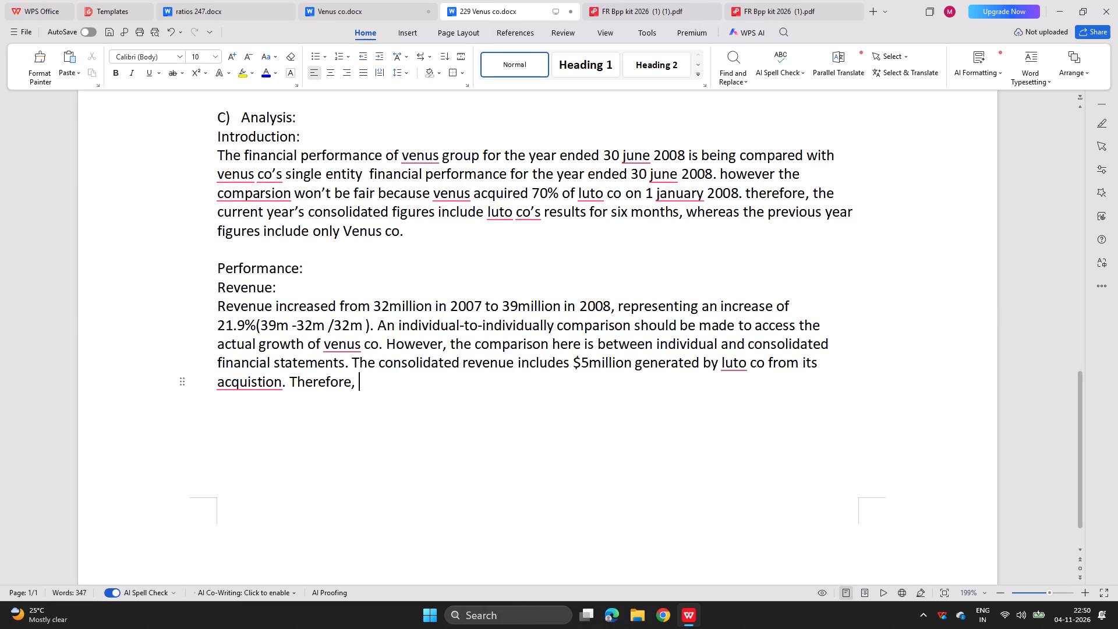
{"action": "type", "text": "the"}
{"action": "key", "text": "space"}
{"action": "type", "text": "increase"}
{"action": "key", "text": "space"}
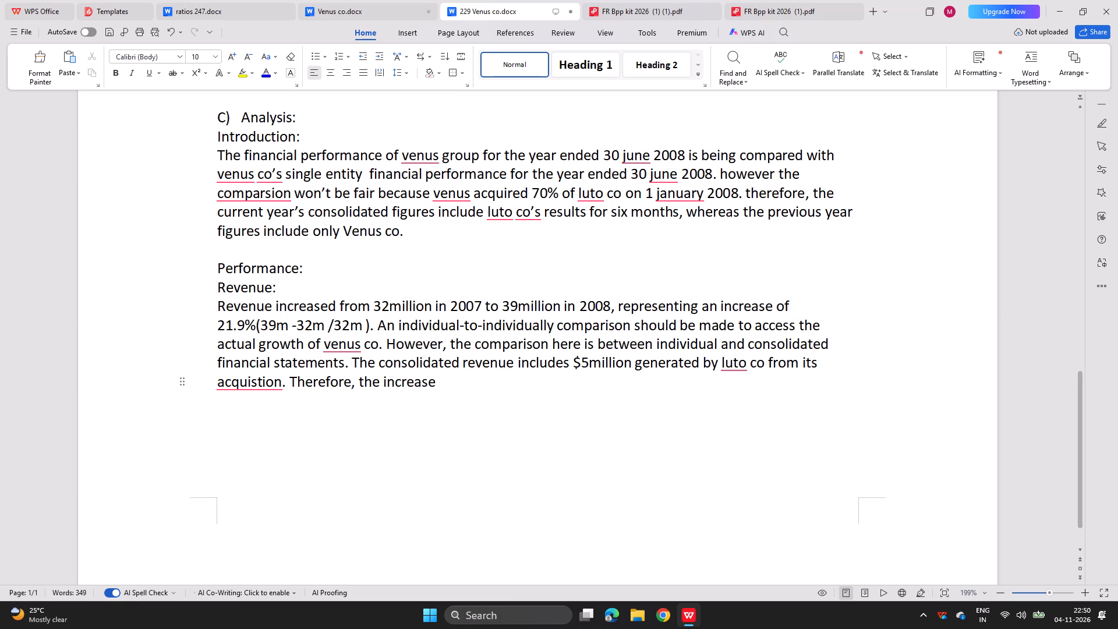
{"action": "type", "text": "in revenue is"}
{"action": "key", "text": "space"}
{"action": "type", "text": "partly"}
{"action": "key", "text": "space"}
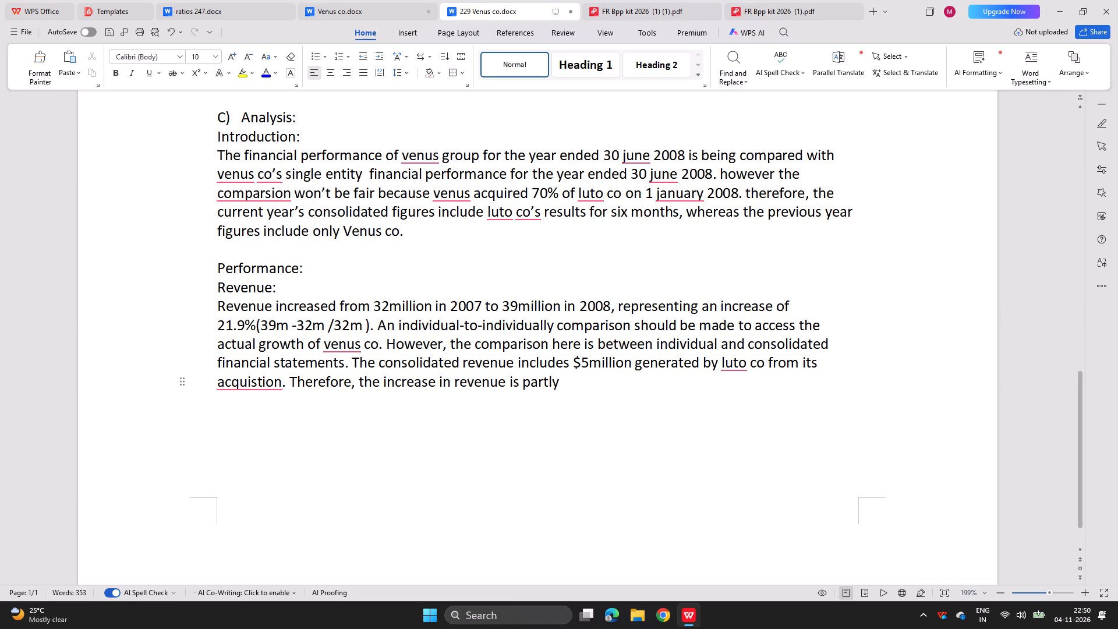
Continue the sentence after "partly" with "attirbutable to the acquisiton".
{"action": "type", "text": "attirbutable"}
{"action": "key", "text": "space"}
{"action": "type", "text": "and"}
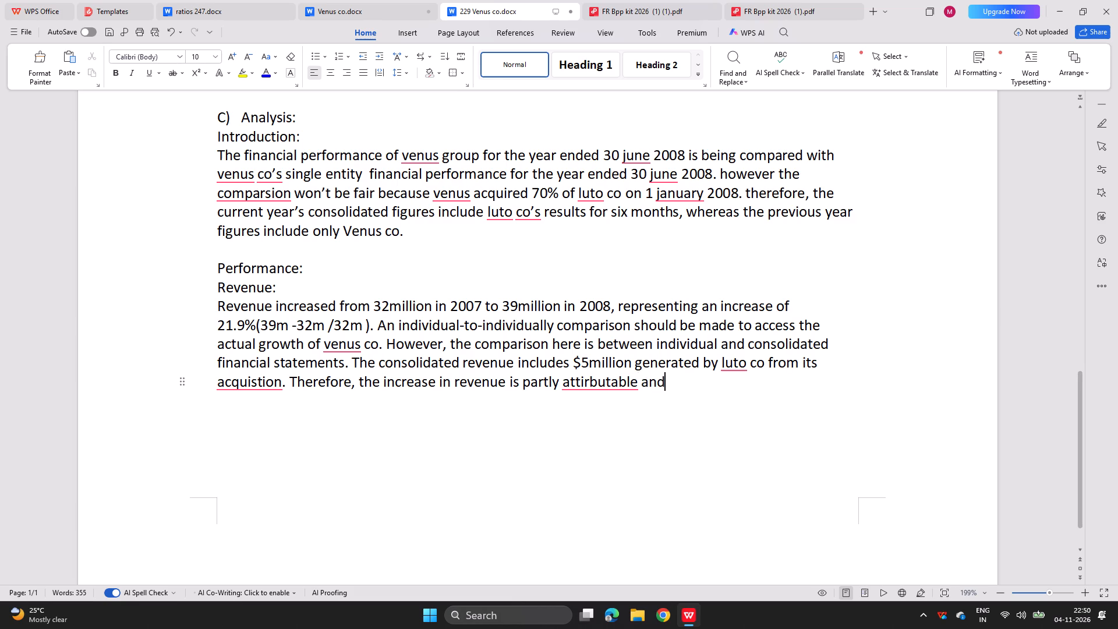
{"action": "key", "text": "BackSpace"}
{"action": "key", "text": "BackSpace"}
{"action": "key", "text": "BackSpace"}
{"action": "type", "text": "to the"}
{"action": "key", "text": "space"}
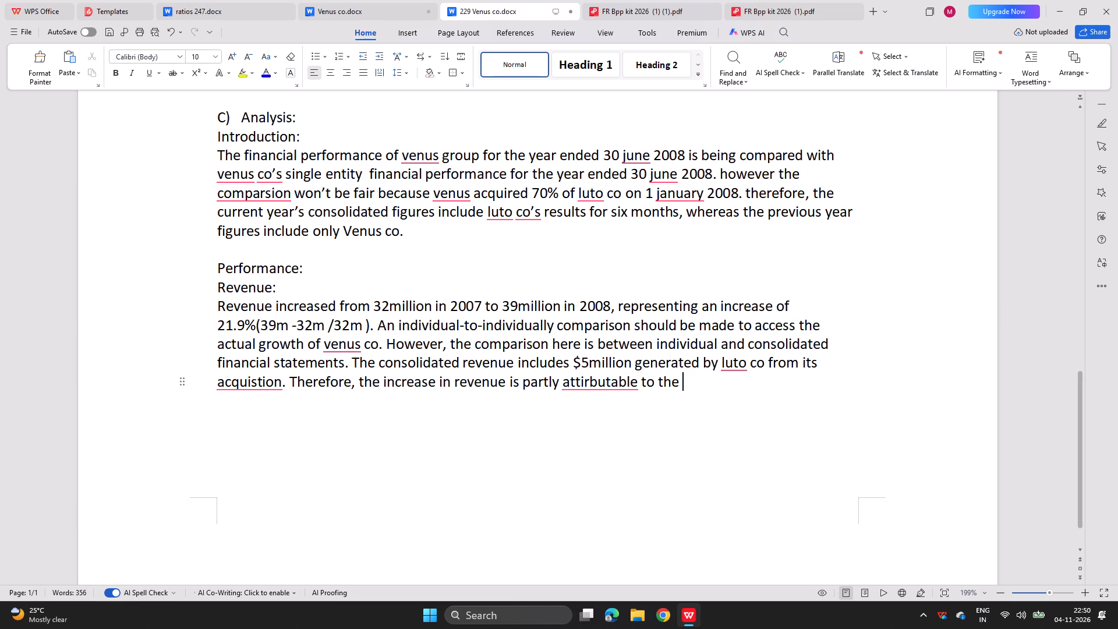
{"action": "type", "text": "acquisiton"}
{"action": "key", "text": "space"}
Continue the revenue sentence with "and does not necessarily represent".
{"action": "type", "text": "and does not"}
{"action": "key", "text": "space"}
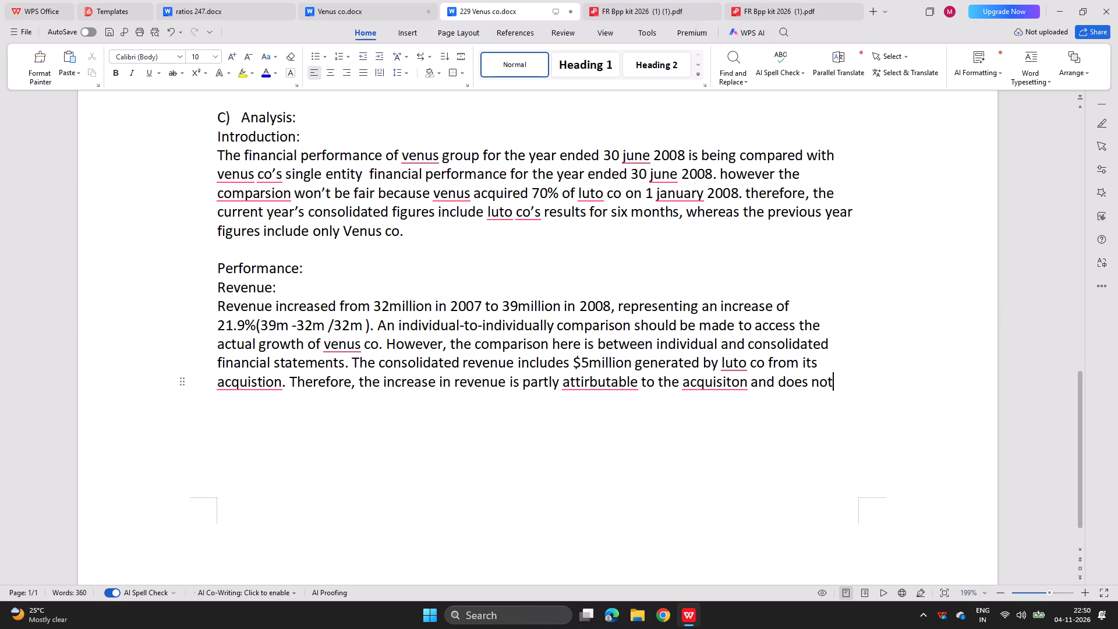
{"action": "key", "text": "e"}
{"action": "key", "text": "BackSpace"}
{"action": "type", "text": "necces"}
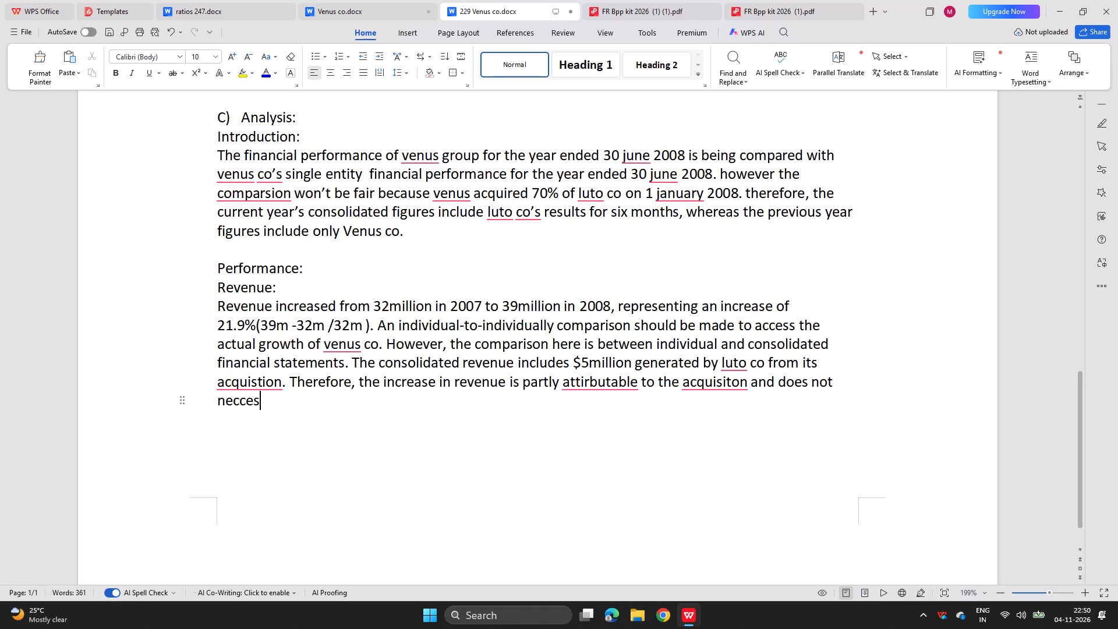
{"action": "type", "text": "sarily"}
{"action": "key", "text": "space"}
{"action": "type", "text": "repe"}
{"action": "key", "text": "BackSpace"}
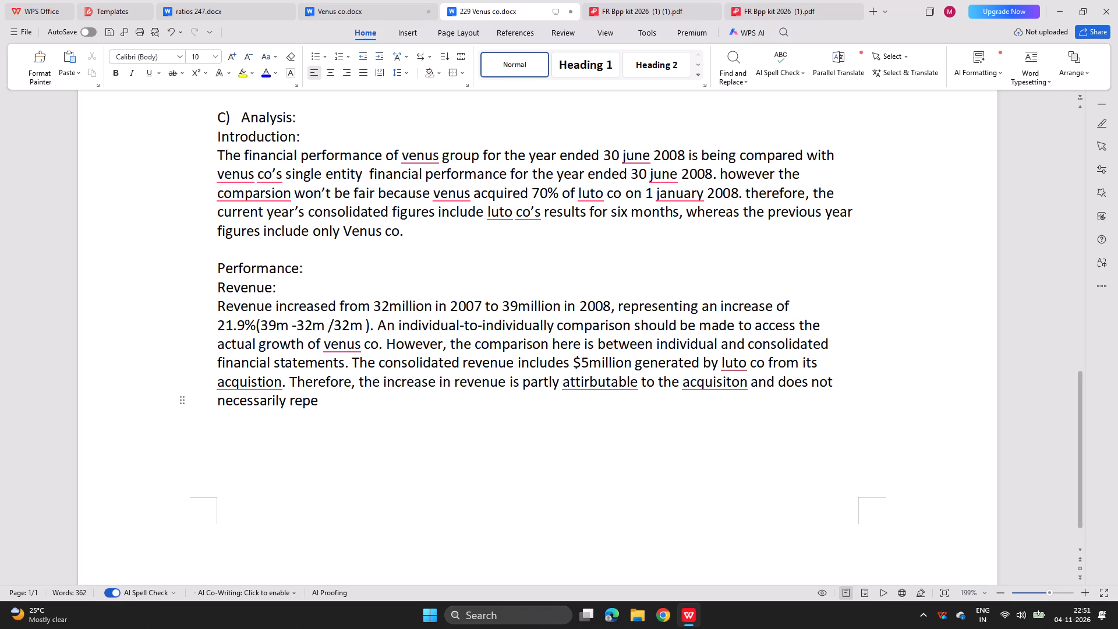
{"action": "type", "text": "resent"}
{"action": "key", "text": "space"}
Finish the revenue sentence with "organic growth in venus co.".
{"action": "type", "text": "ro"}
{"action": "key", "text": "BackSpace"}
{"action": "key", "text": "BackSpace"}
{"action": "type", "text": "organic"}
{"action": "key", "text": "space"}
{"action": "type", "text": "gor"}
{"action": "key", "text": "BackSpace"}
{"action": "key", "text": "BackSpace"}
{"action": "type", "text": "rowth in venus co"}
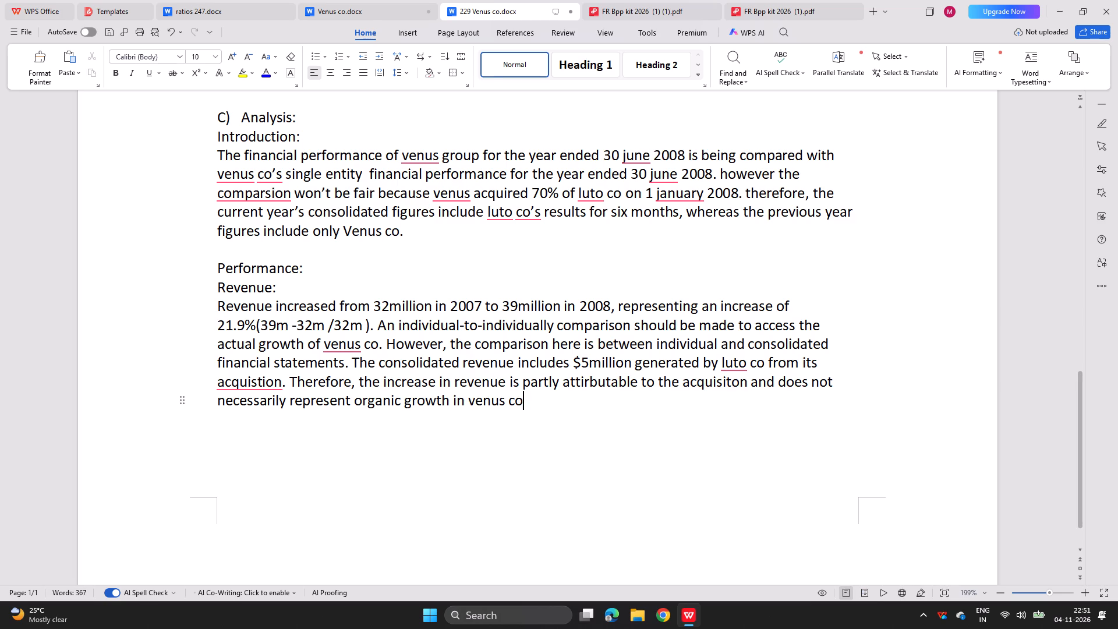
{"action": "key", "text": "space"}
{"action": "key", "text": "BackSpace"}
{"action": "key", "text": "period"}
Leave a blank line below the Revenue paragraph and start a new heading with "Gross profit".
{"action": "key", "text": "Return"}
{"action": "scroll", "coordinate": [390, 416], "scroll_direction": "down", "scroll_amount": 5}
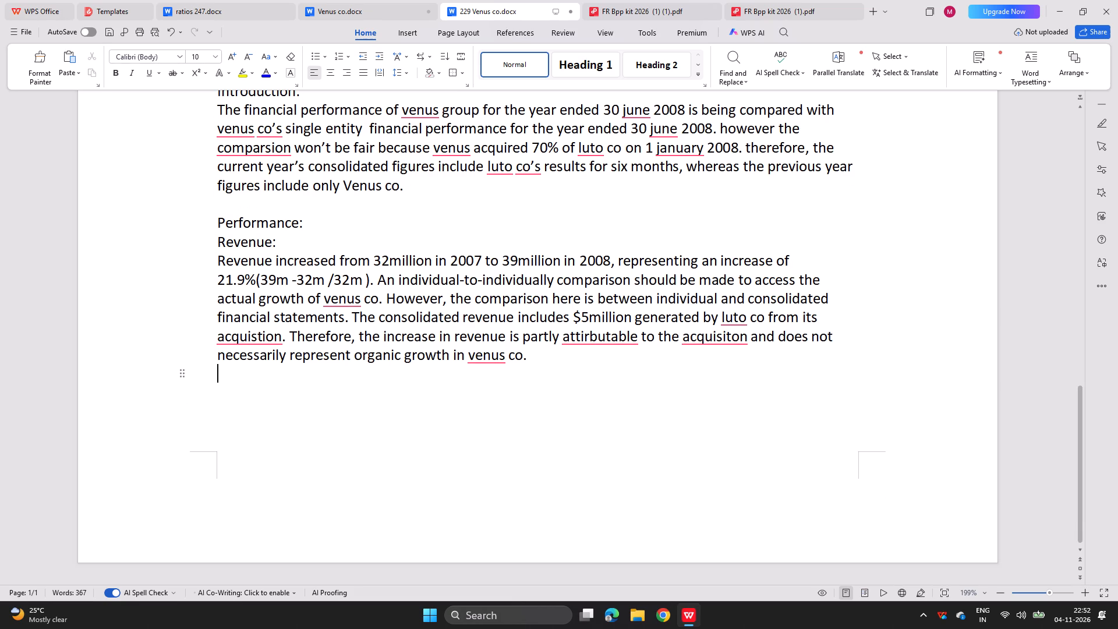
{"action": "key", "text": "Return"}
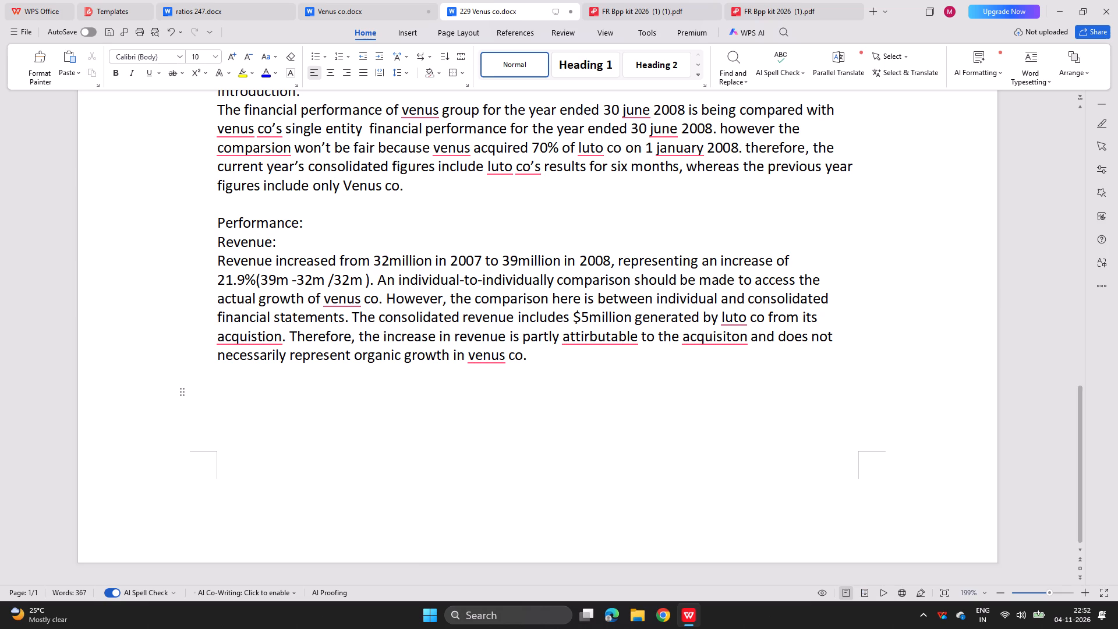
{"action": "type", "text": "gorss"}
{"action": "key", "text": "space"}
{"action": "key", "text": "BackSpace"}
{"action": "key", "text": "BackSpace"}
{"action": "key", "text": "BackSpace"}
{"action": "key", "text": "BackSpace"}
{"action": "key", "text": "BackSpace"}
{"action": "type", "text": "ross profit amtr"}
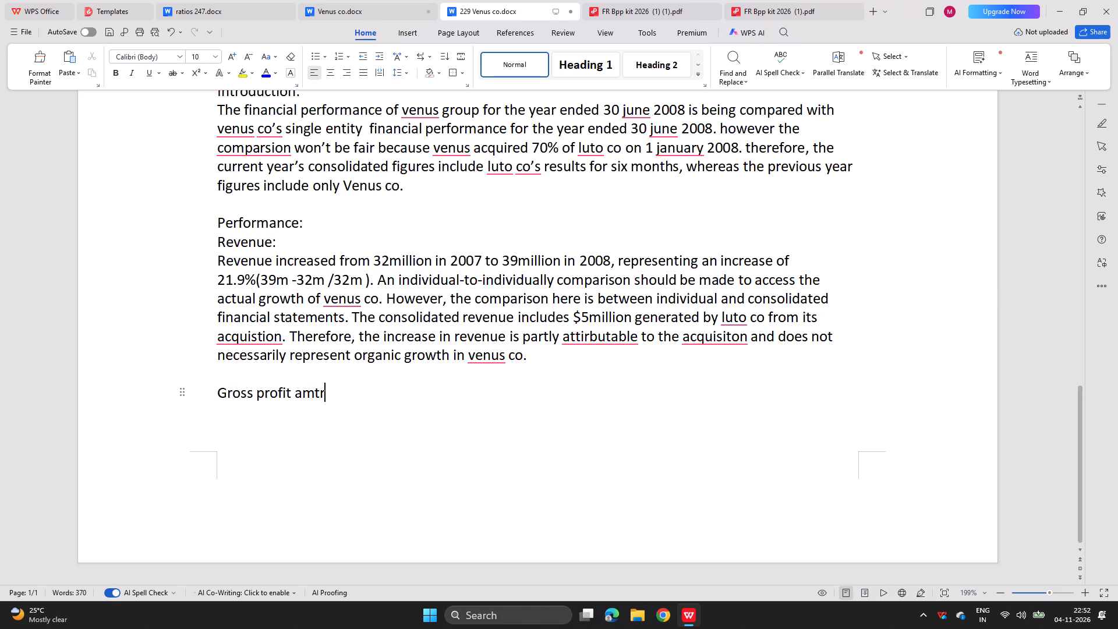
Complete the "Gross profit" heading with "margin:" and start a new line beneath it.
{"action": "key", "text": "BackSpace"}
{"action": "key", "text": "BackSpace"}
{"action": "key", "text": "BackSpace"}
{"action": "key", "text": "BackSpace"}
{"action": "type", "text": "marif"}
{"action": "key", "text": "BackSpace"}
{"action": "key", "text": "BackSpace"}
{"action": "type", "text": "fi"}
{"action": "key", "text": "BackSpace"}
{"action": "key", "text": "BackSpace"}
{"action": "type", "text": "gij"}
{"action": "key", "text": "shift+colon"}
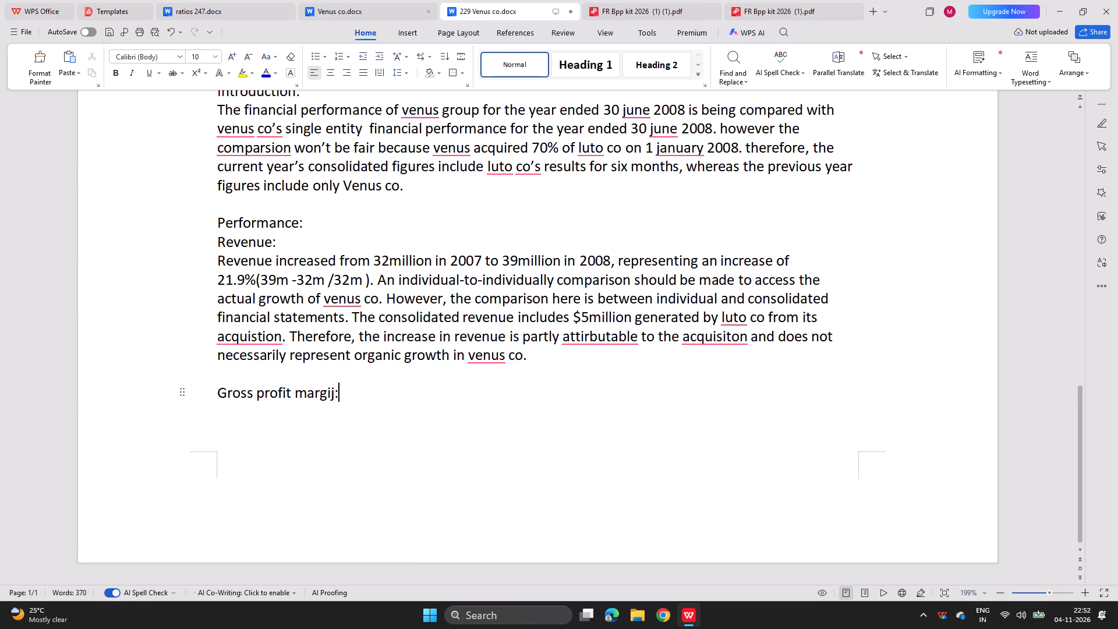
{"action": "key", "text": "BackSpace"}
{"action": "key", "text": "BackSpace"}
{"action": "type", "text": "n:"}
{"action": "key", "text": "Return"}
Examine the ratios table in Venus co.docx and the gross profit comment under Profitability ratios in ratios 247.docx.
{"action": "left_click", "coordinate": [366, 0]}
{"action": "scroll", "coordinate": [285, 281], "scroll_direction": "down", "scroll_amount": 2}
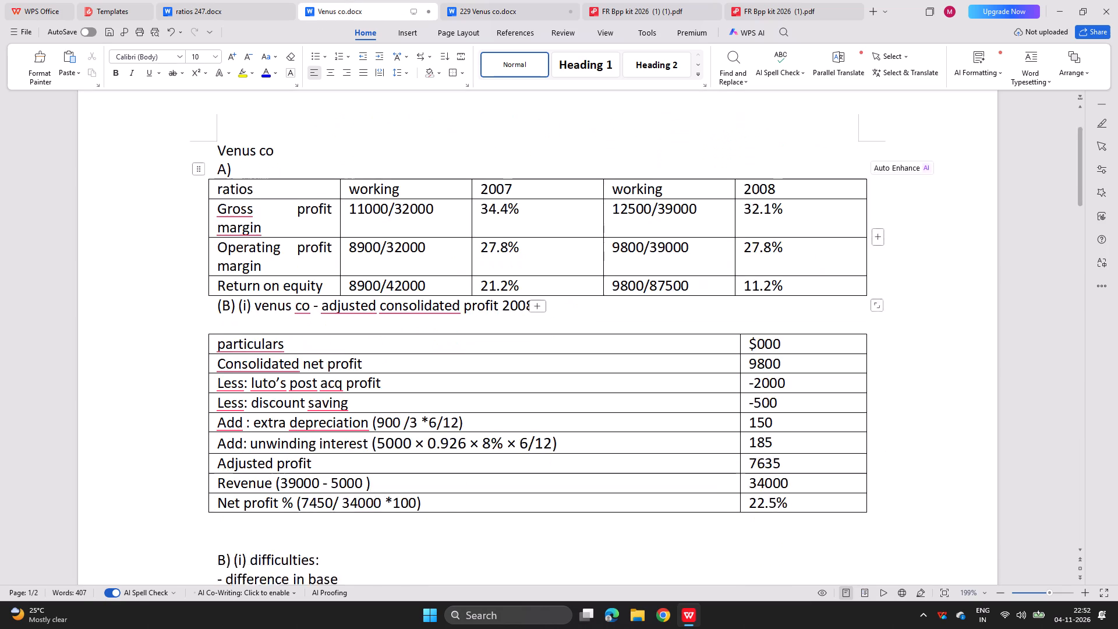
{"action": "scroll", "coordinate": [285, 281], "scroll_direction": "down", "scroll_amount": 3}
{"action": "left_click", "coordinate": [220, 3]}
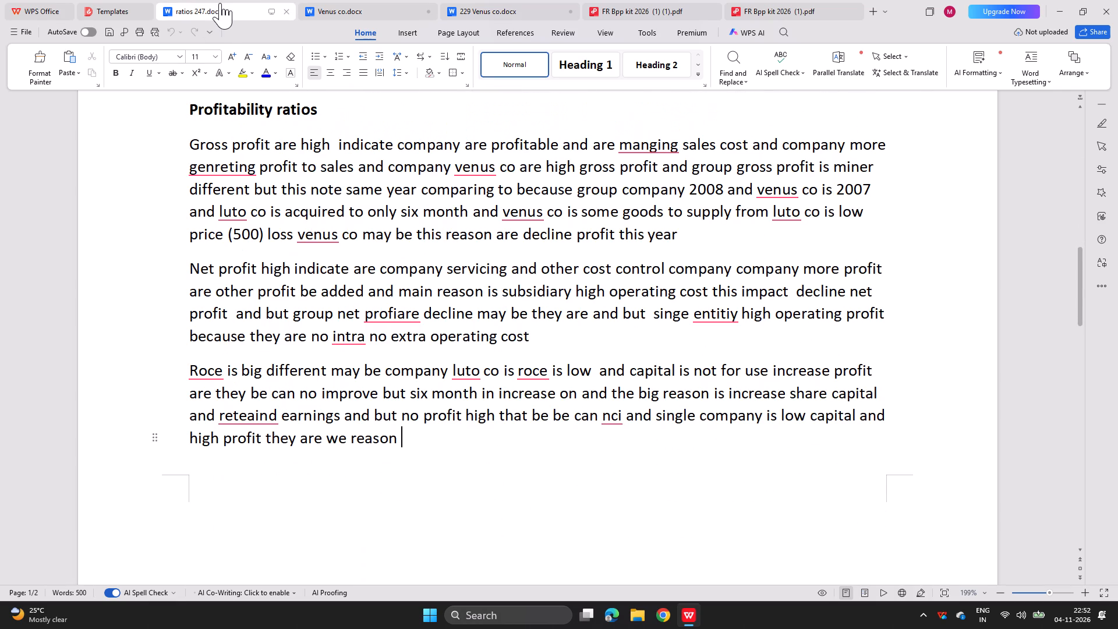
{"action": "scroll", "coordinate": [221, 20], "scroll_direction": "up", "scroll_amount": 1}
{"action": "scroll", "coordinate": [194, 193], "scroll_direction": "up", "scroll_amount": 1}
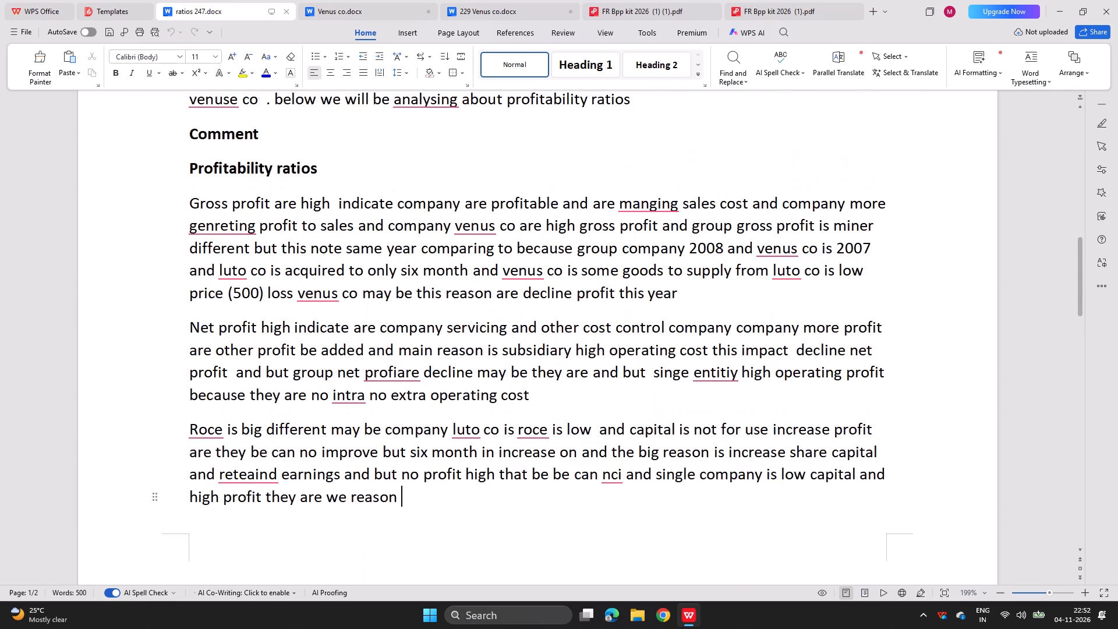
{"action": "scroll", "coordinate": [194, 193], "scroll_direction": "up", "scroll_amount": 3}
{"action": "scroll", "coordinate": [236, 214], "scroll_direction": "down", "scroll_amount": 4}
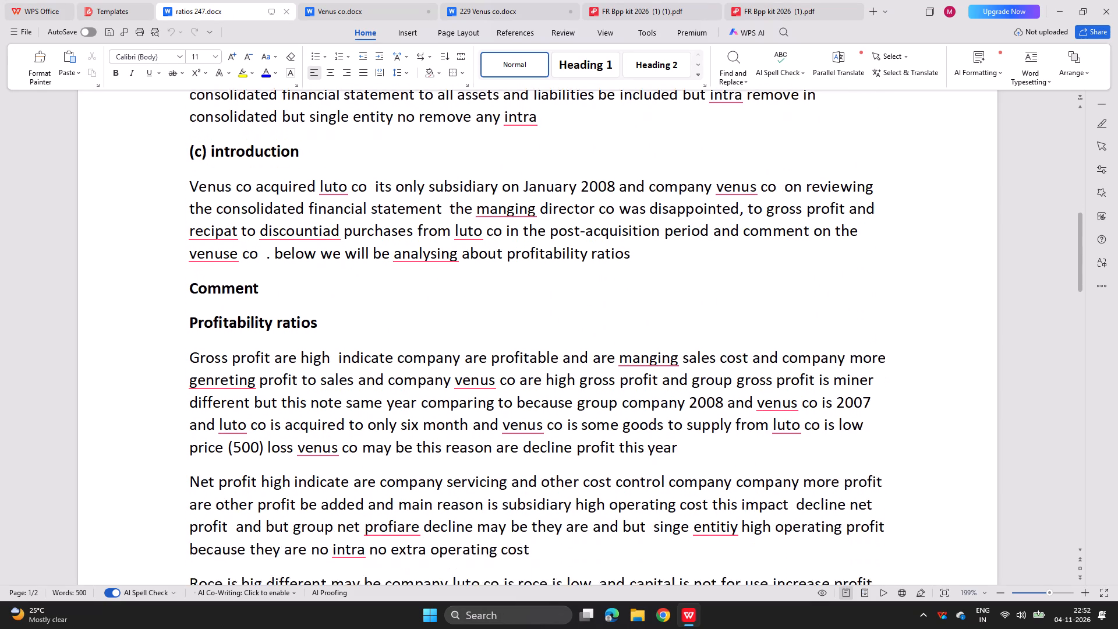
{"action": "scroll", "coordinate": [236, 214], "scroll_direction": "down", "scroll_amount": 2}
{"action": "scroll", "coordinate": [246, 129], "scroll_direction": "down", "scroll_amount": 2}
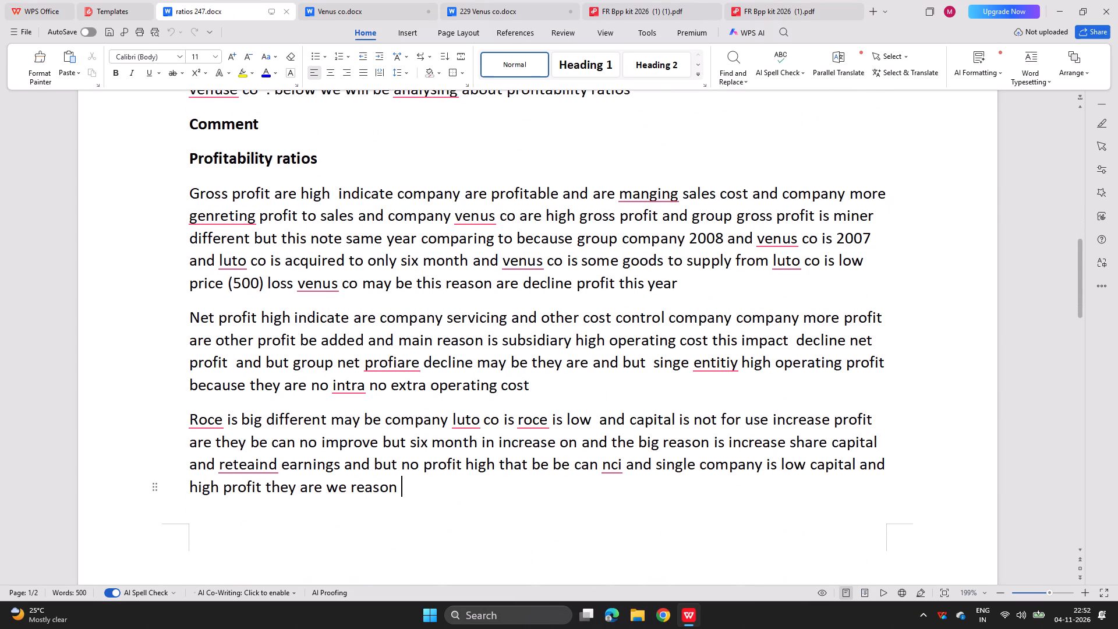
{"action": "scroll", "coordinate": [224, 237], "scroll_direction": "down", "scroll_amount": 1}
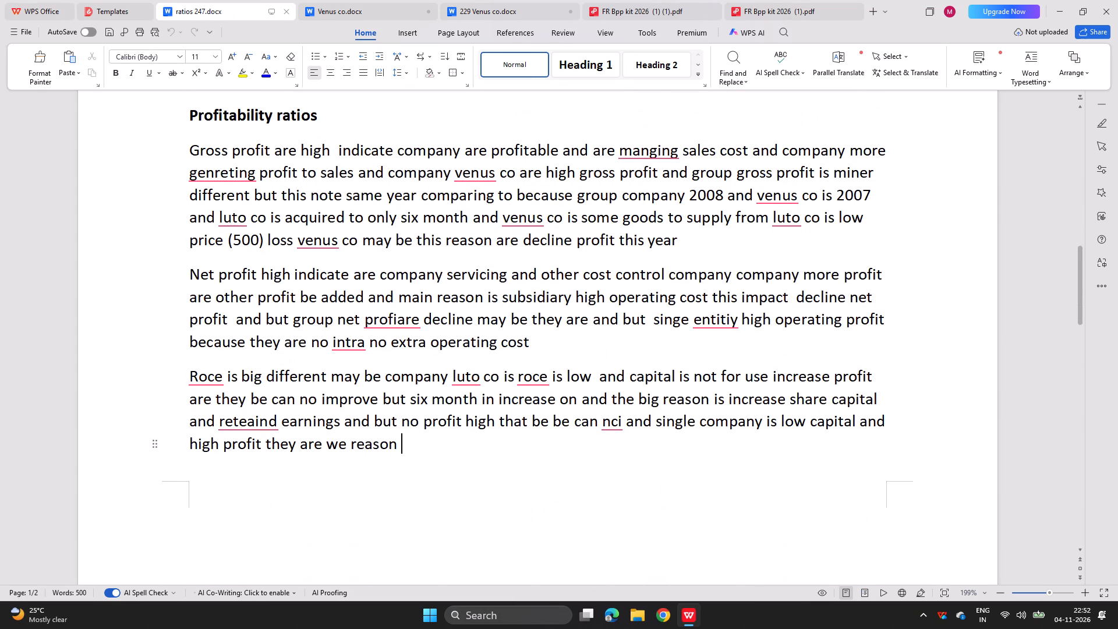
{"action": "left_click_drag", "start_coordinate": [185, 140], "coordinate": [659, 242]}
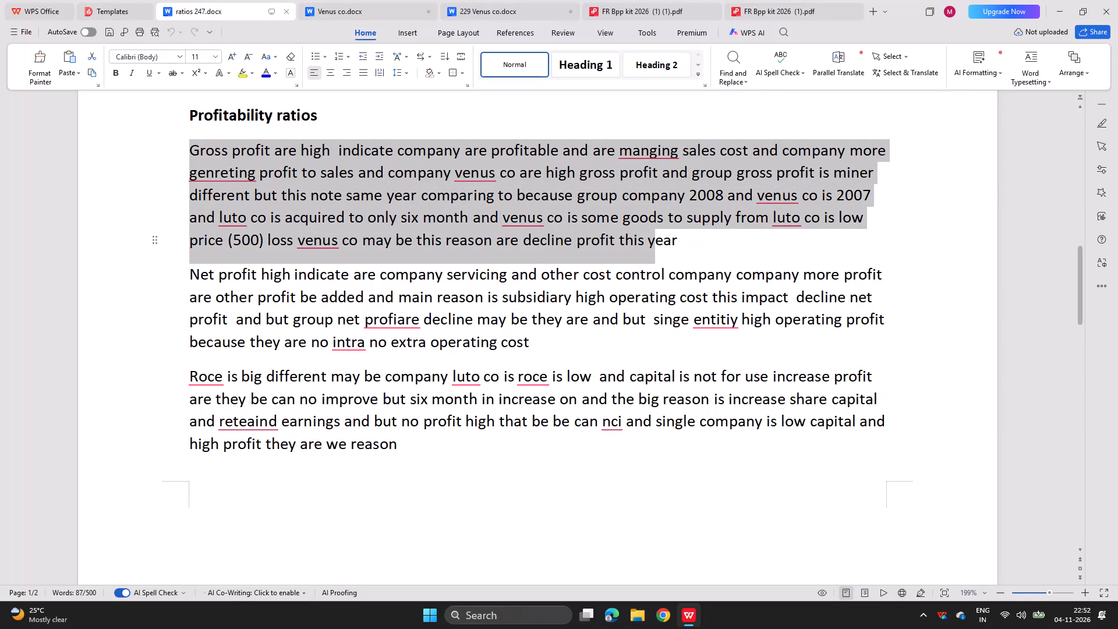
{"action": "left_click_drag", "start_coordinate": [659, 242], "coordinate": [688, 241]}
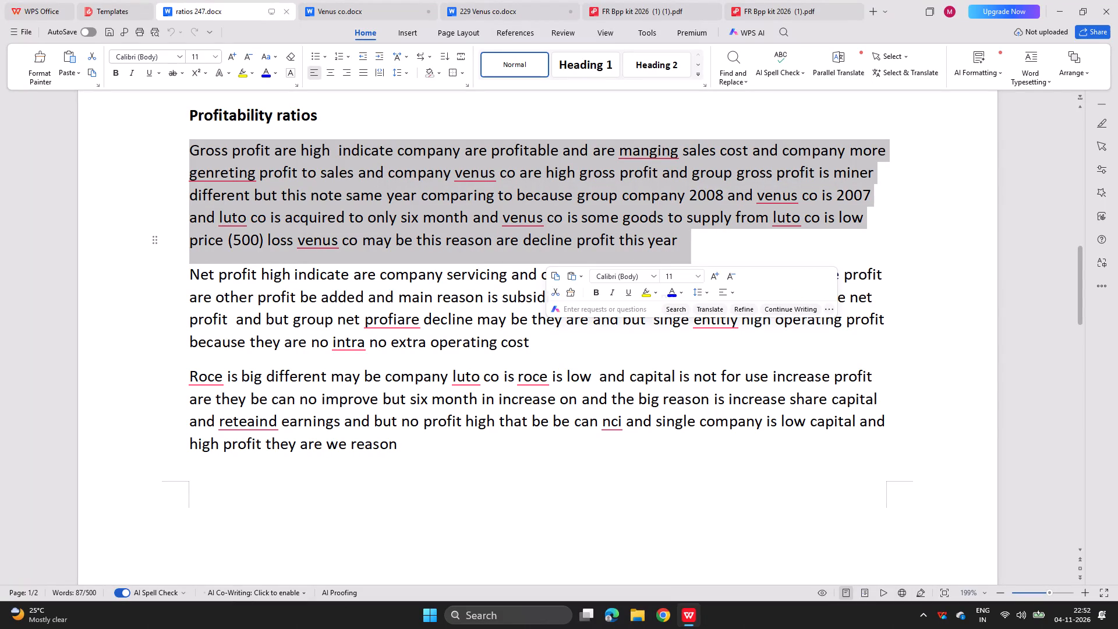
{"action": "left_click", "coordinate": [719, 240]}
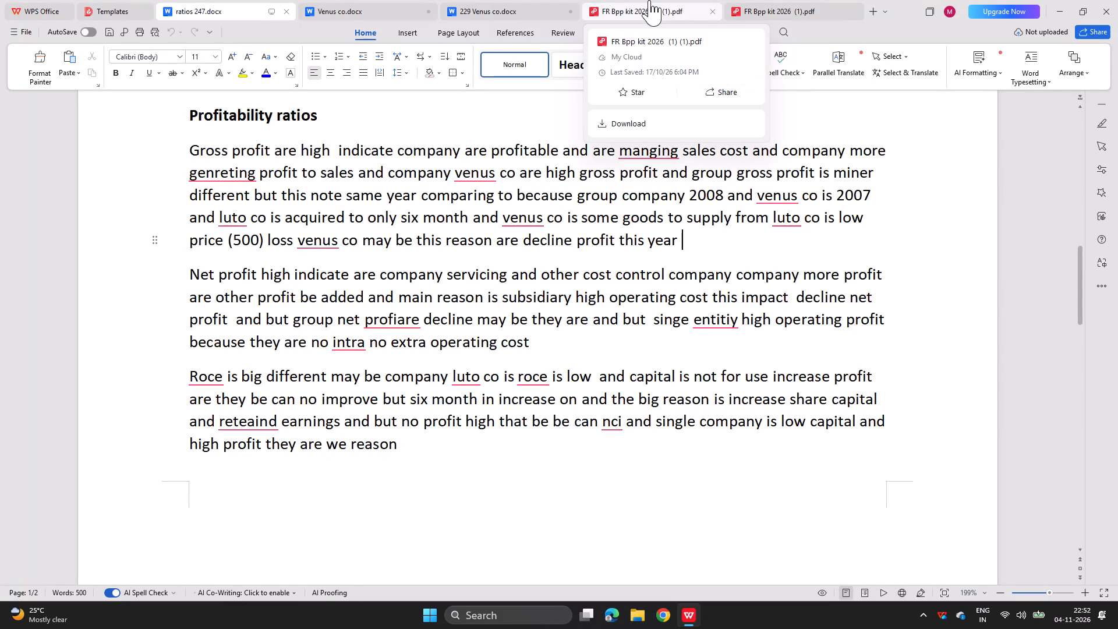
Review the ratios table in 229 Venus co.docx and open the Venus Group question in FR Bpp kit 2026 (1).pdf.
{"action": "left_click", "coordinate": [472, 0]}
{"action": "scroll", "coordinate": [363, 264], "scroll_direction": "up", "scroll_amount": 4}
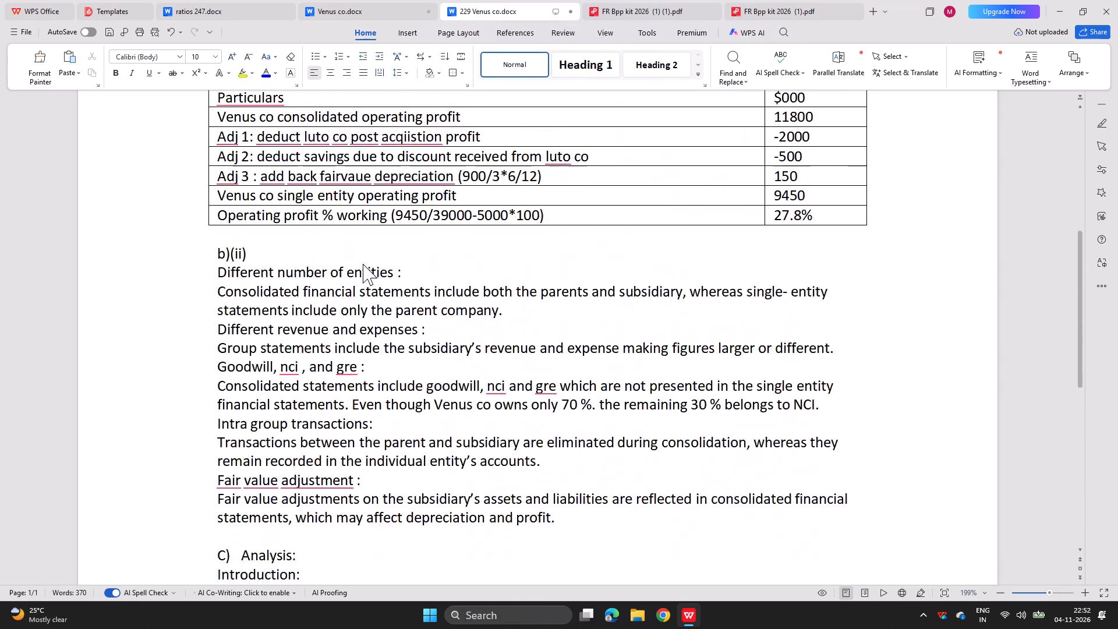
{"action": "scroll", "coordinate": [363, 264], "scroll_direction": "up", "scroll_amount": 3}
{"action": "scroll", "coordinate": [476, 272], "scroll_direction": "down", "scroll_amount": 1}
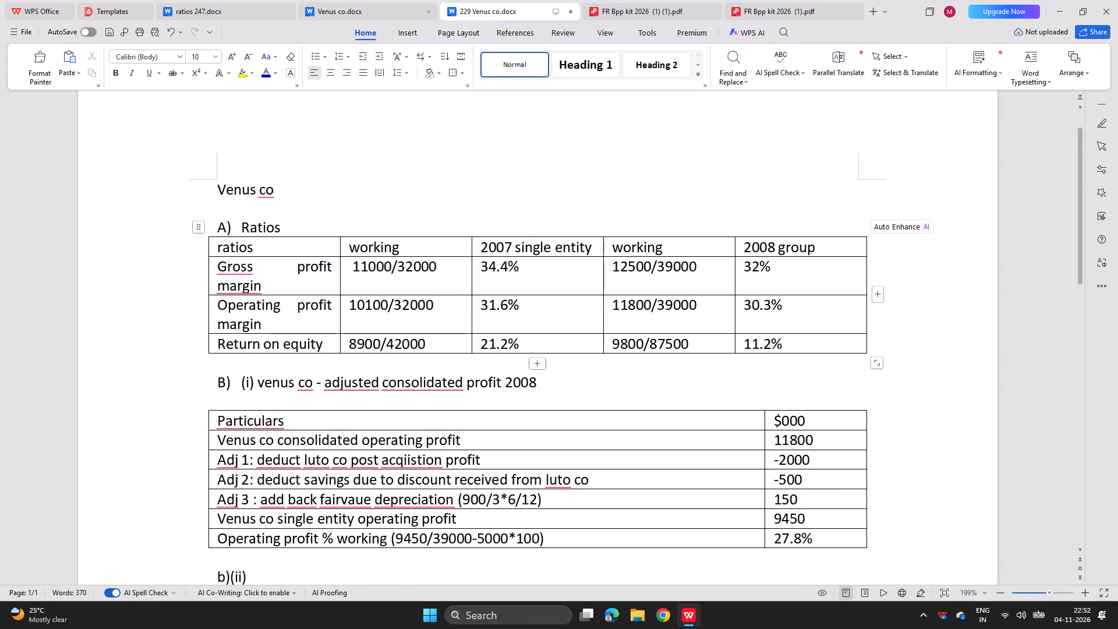
{"action": "scroll", "coordinate": [476, 272], "scroll_direction": "down", "scroll_amount": 2}
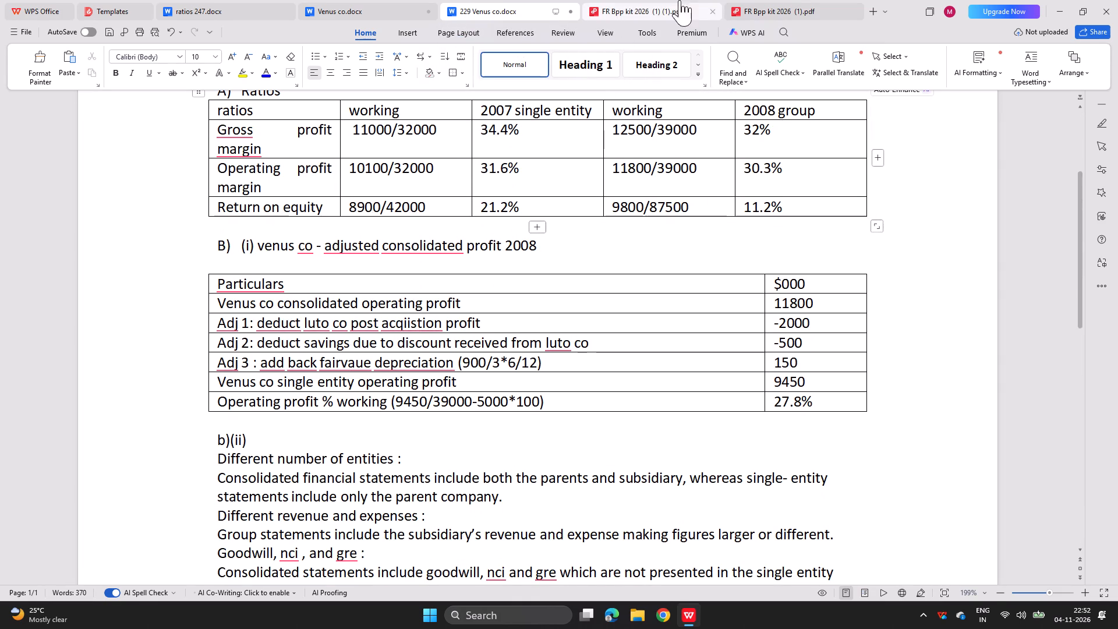
{"action": "left_click", "coordinate": [760, 0]}
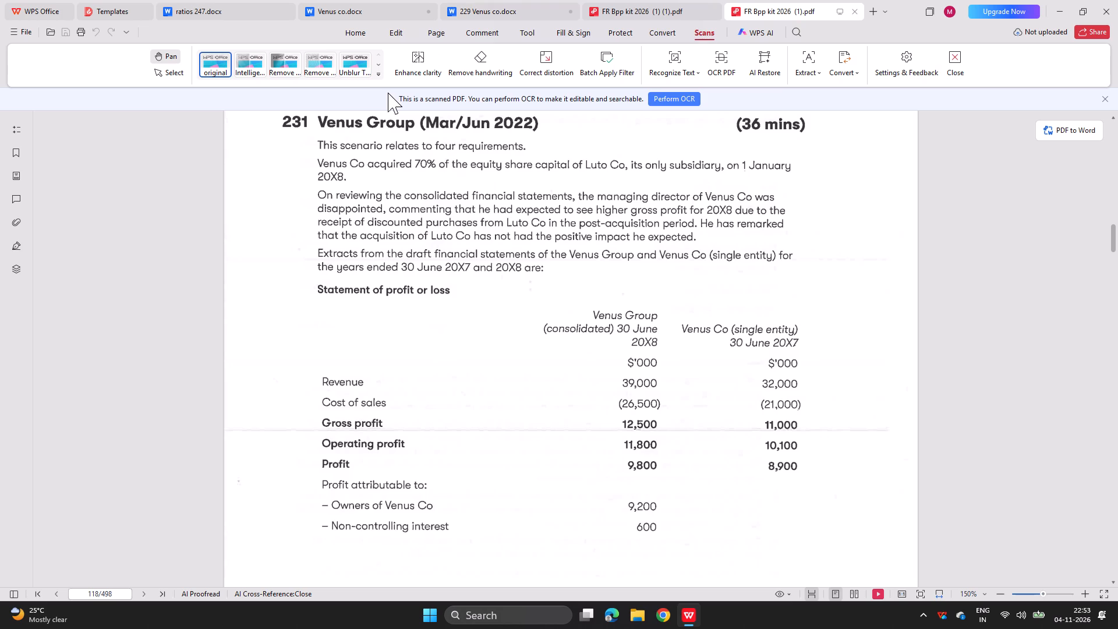
Examine the part C) outline notes in Venus co.docx, focusing on the points listed for Gross profit margin and the sections below it.
{"action": "left_click", "coordinate": [327, 2]}
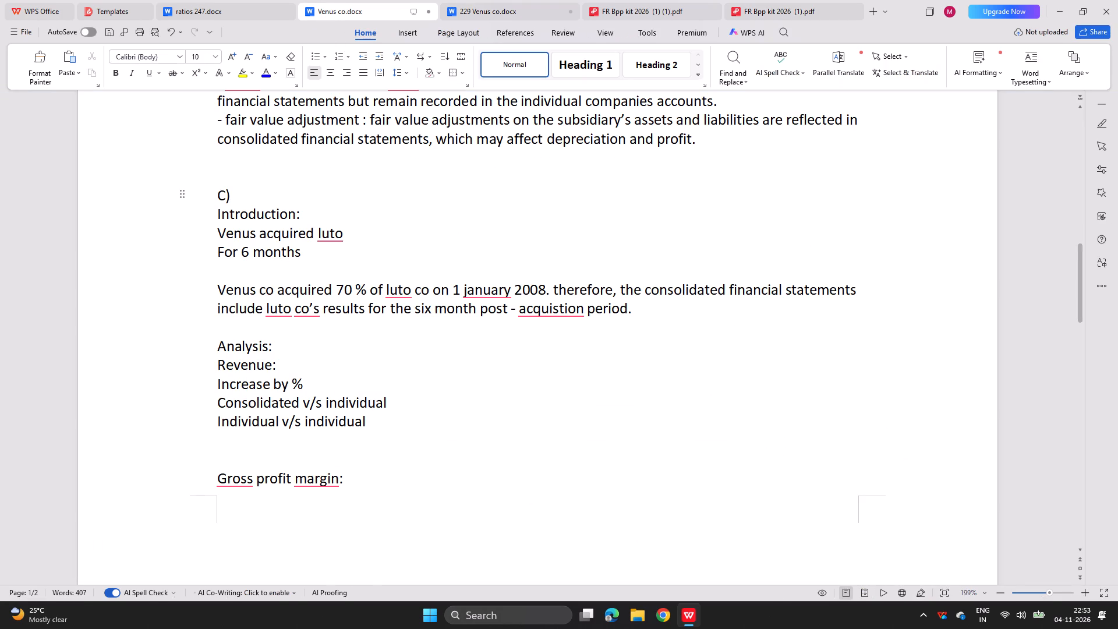
{"action": "scroll", "coordinate": [212, 198], "scroll_direction": "down", "scroll_amount": 3}
{"action": "scroll", "coordinate": [222, 352], "scroll_direction": "down", "scroll_amount": 4}
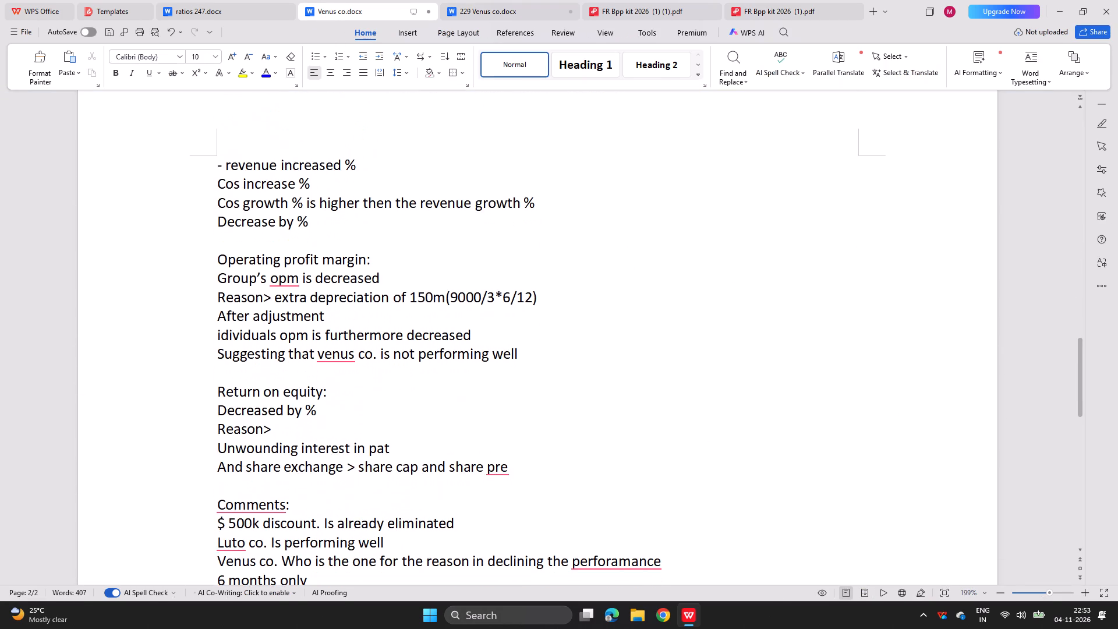
{"action": "scroll", "coordinate": [238, 268], "scroll_direction": "up", "scroll_amount": 1}
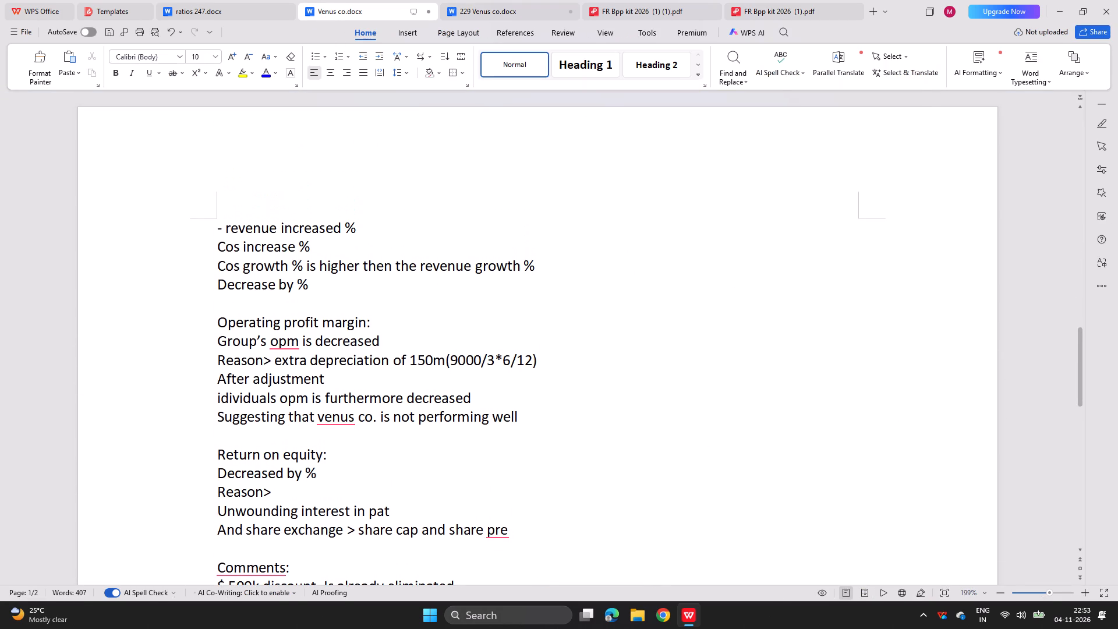
{"action": "scroll", "coordinate": [238, 268], "scroll_direction": "up", "scroll_amount": 1}
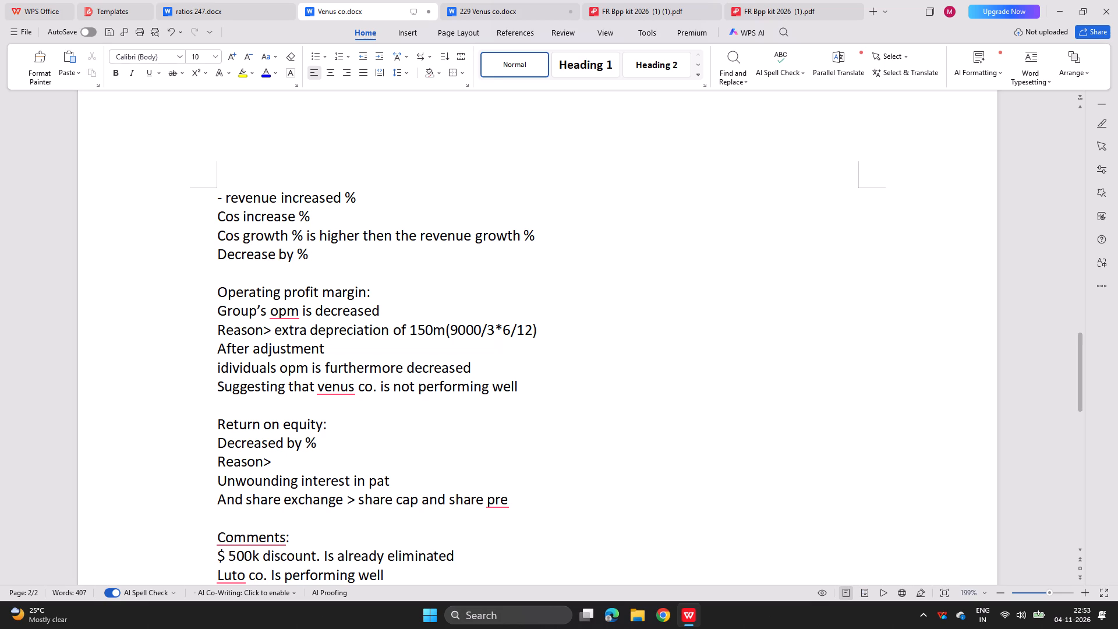
{"action": "scroll", "coordinate": [236, 282], "scroll_direction": "up", "scroll_amount": 3}
{"action": "scroll", "coordinate": [236, 282], "scroll_direction": "down", "scroll_amount": 1}
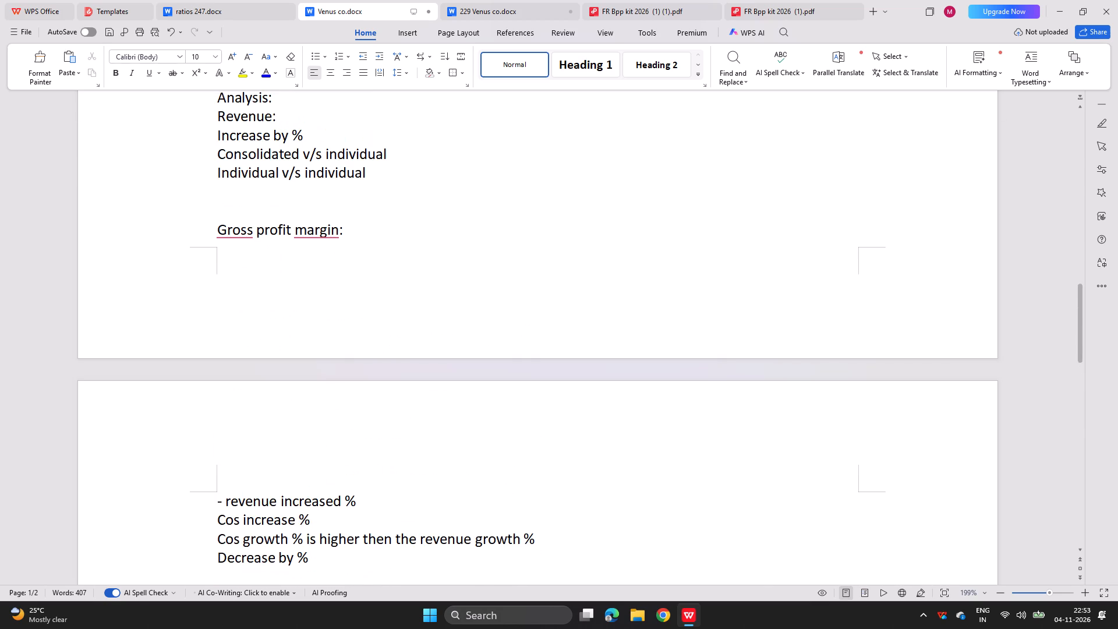
{"action": "scroll", "coordinate": [236, 282], "scroll_direction": "down", "scroll_amount": 1}
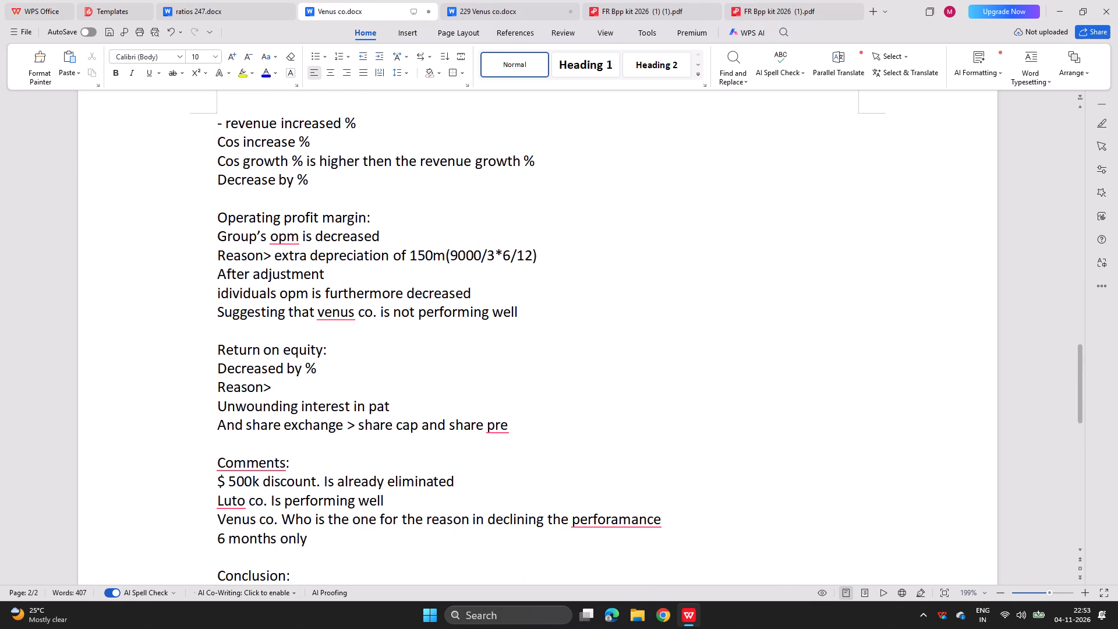
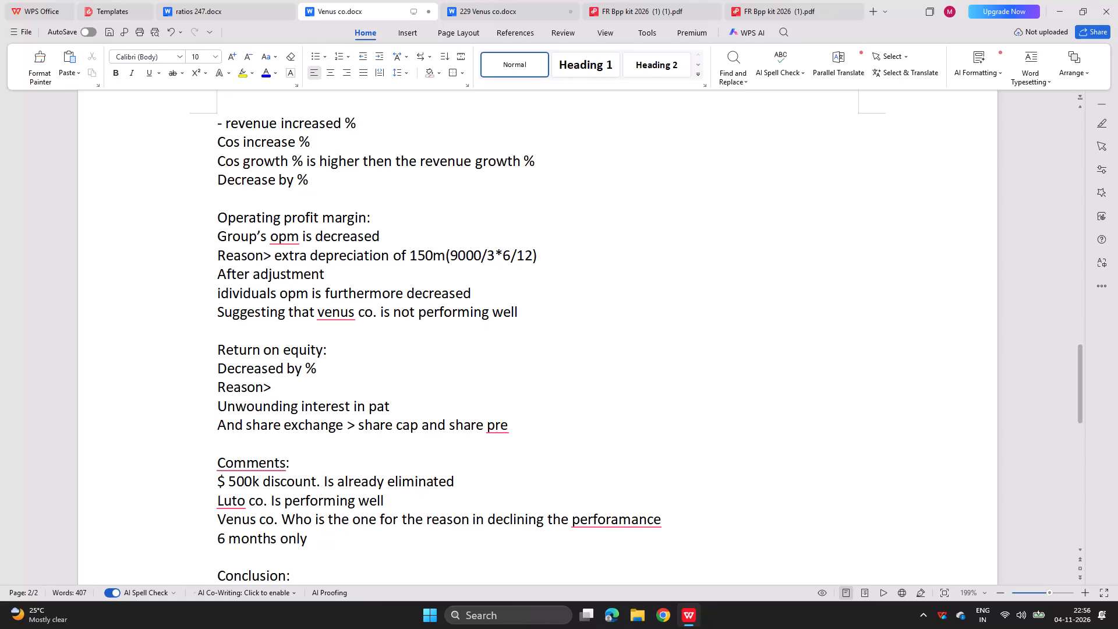
In 229 Venus co.docx, begin the paragraph under the "Gross profit margin:" heading with "Revenue is increased by 21.9%".
{"action": "key", "text": "Escape"}
{"action": "left_click", "coordinate": [489, 0]}
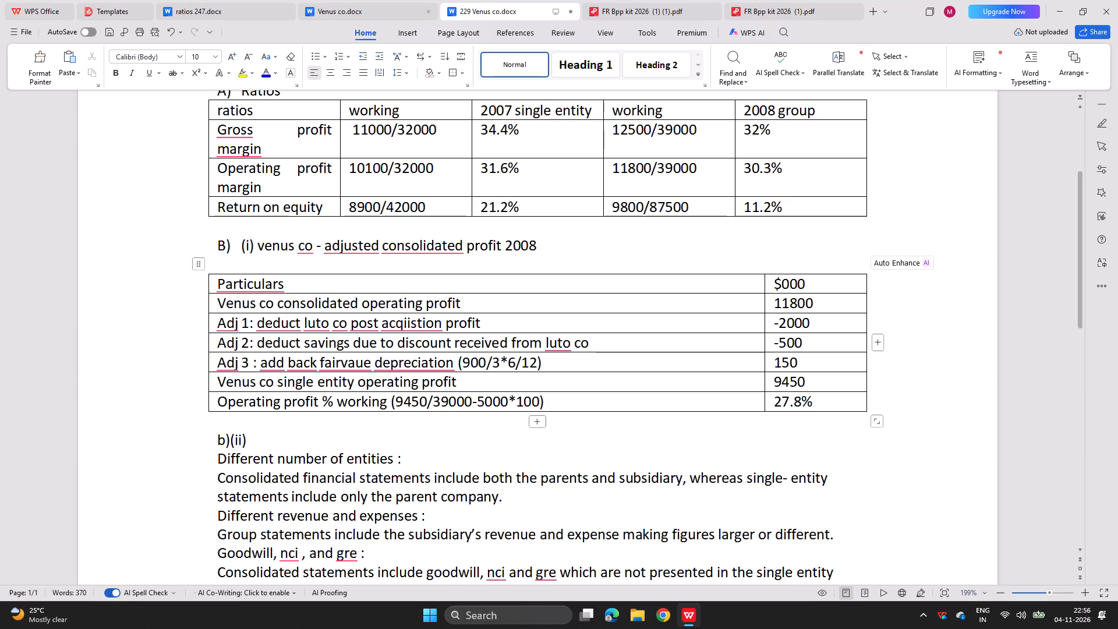
{"action": "scroll", "coordinate": [408, 376], "scroll_direction": "down", "scroll_amount": 4}
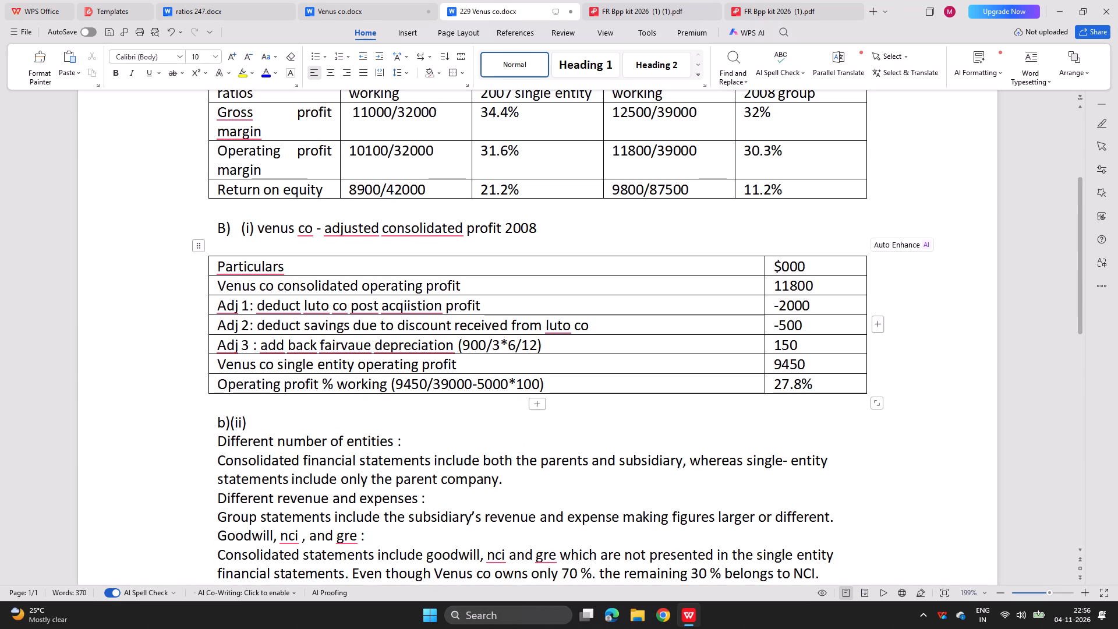
{"action": "scroll", "coordinate": [408, 376], "scroll_direction": "down", "scroll_amount": 2}
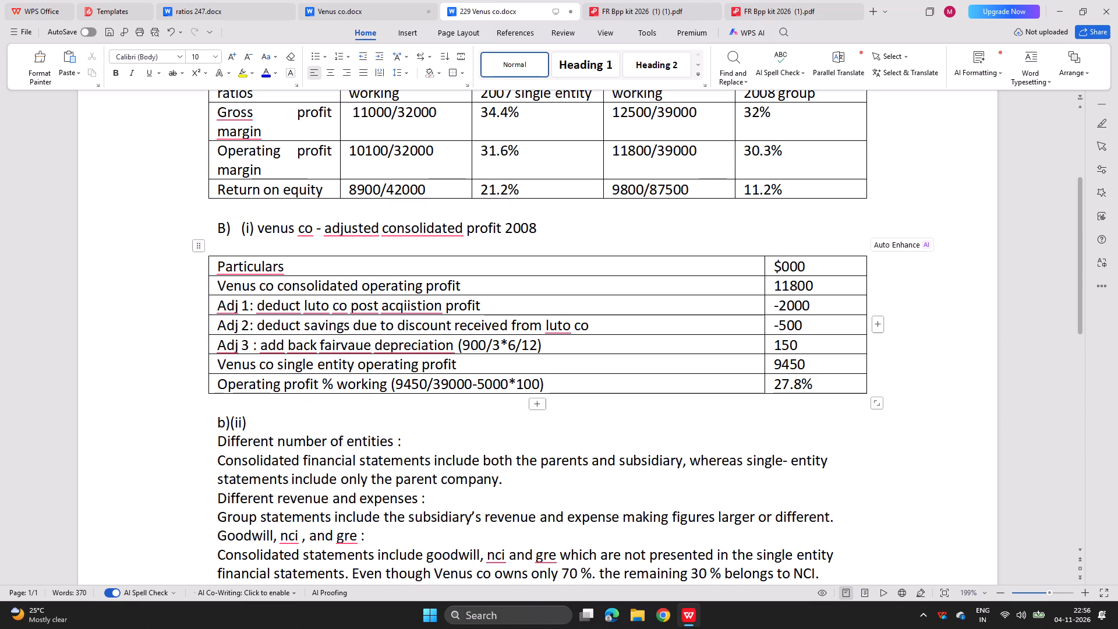
{"action": "scroll", "coordinate": [408, 376], "scroll_direction": "down", "scroll_amount": 1}
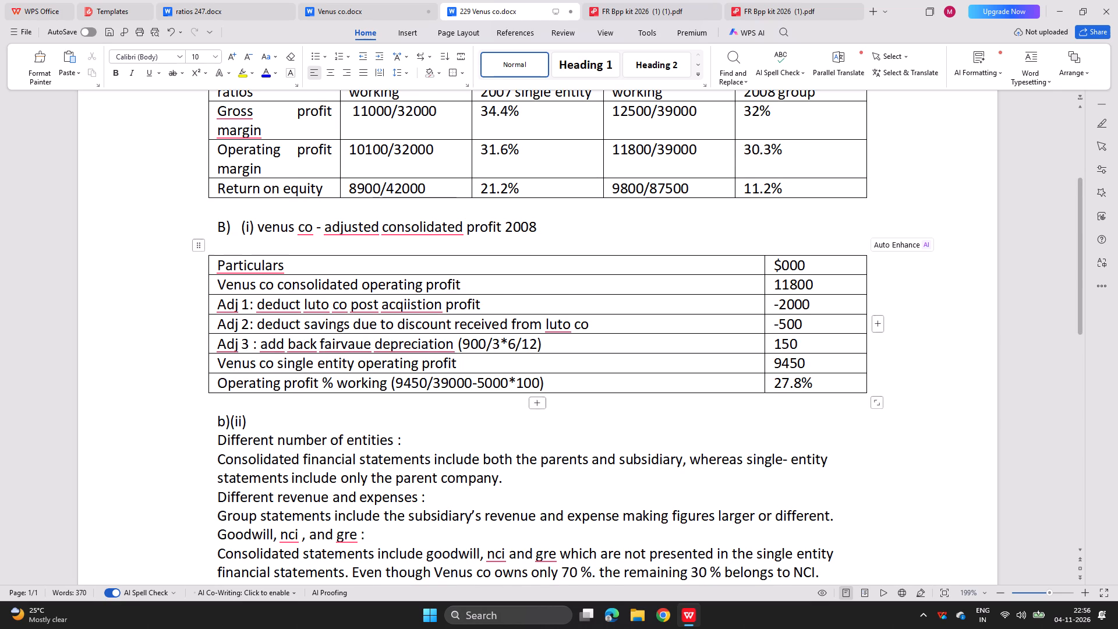
{"action": "scroll", "coordinate": [408, 376], "scroll_direction": "down", "scroll_amount": 8}
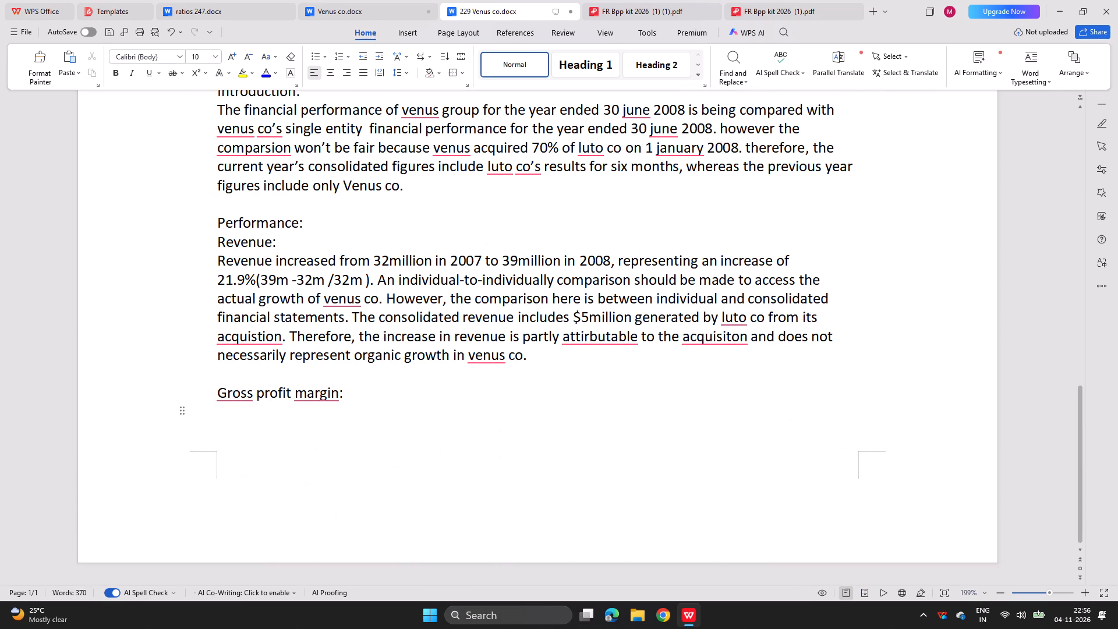
{"action": "type", "text": "revenue is i9ncrease dby"}
{"action": "key", "text": "space"}
{"action": "key", "text": "BackSpace"}
{"action": "key", "text": "BackSpace"}
{"action": "key", "text": "BackSpace"}
{"action": "key", "text": "BackSpace"}
{"action": "key", "text": "BackSpace"}
{"action": "key", "text": "BackSpace"}
{"action": "key", "text": "BackSpace"}
{"action": "key", "text": "BackSpace"}
{"action": "key", "text": "BackSpace"}
{"action": "key", "text": "BackSpace"}
{"action": "key", "text": "BackSpace"}
{"action": "key", "text": "BackSpace"}
{"action": "key", "text": "BackSpace"}
{"action": "key", "text": "BackSpace"}
{"action": "key", "text": "BackSpace"}
{"action": "key", "text": "BackSpace"}
{"action": "key", "text": "BackSpace"}
{"action": "key", "text": "BackSpace"}
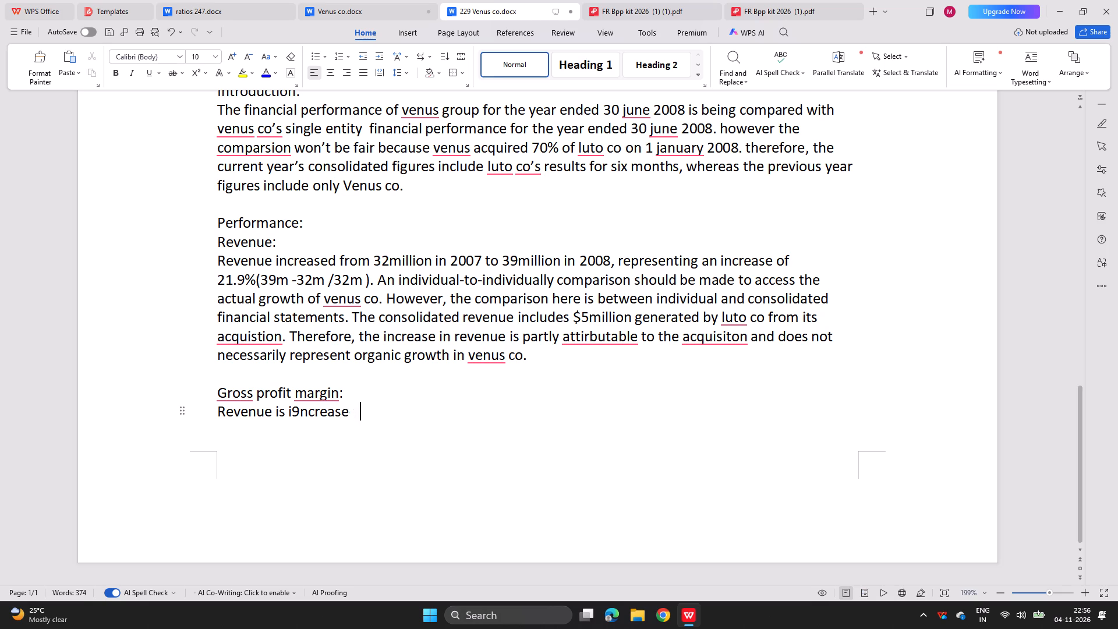
{"action": "type", "text": "s increased by"}
{"action": "key", "text": "space"}
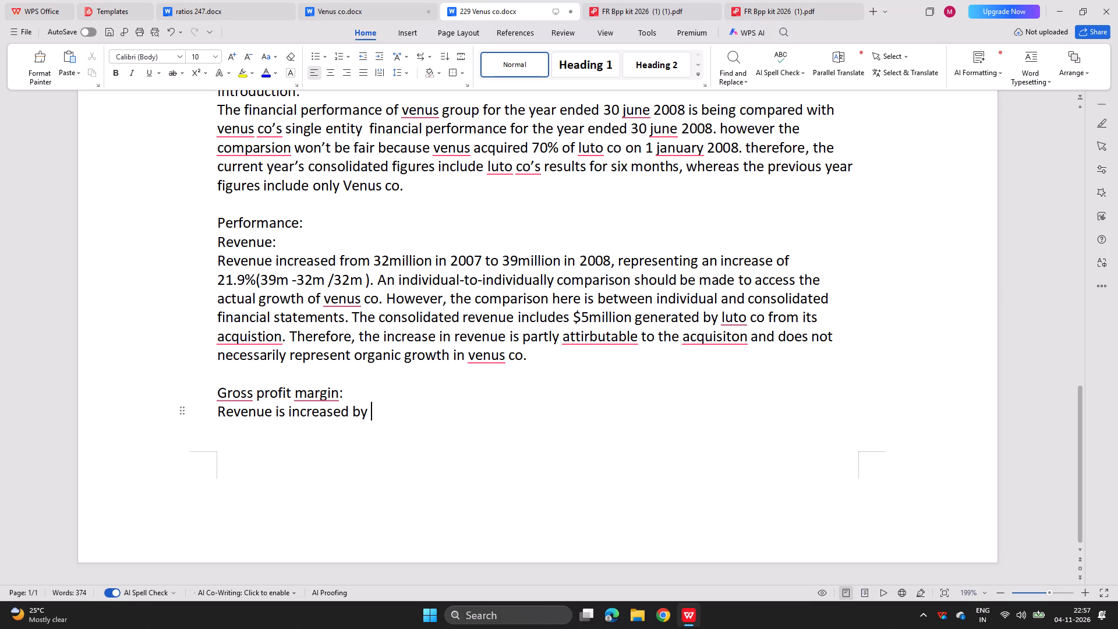
{"action": "type", "text": "21.9"}
{"action": "key", "text": "Return"}
{"action": "key", "text": "shift+percent"}
{"action": "key", "text": "BackSpace"}
{"action": "key", "text": "BackSpace"}
{"action": "type", "text": "%"}
{"action": "key", "text": "space"}
Continue the gross profit margin sentence with ", whereas cost of sales is increased by 26.2%".
{"action": "key", "text": "BackSpace"}
{"action": "type", "text": ", wh"}
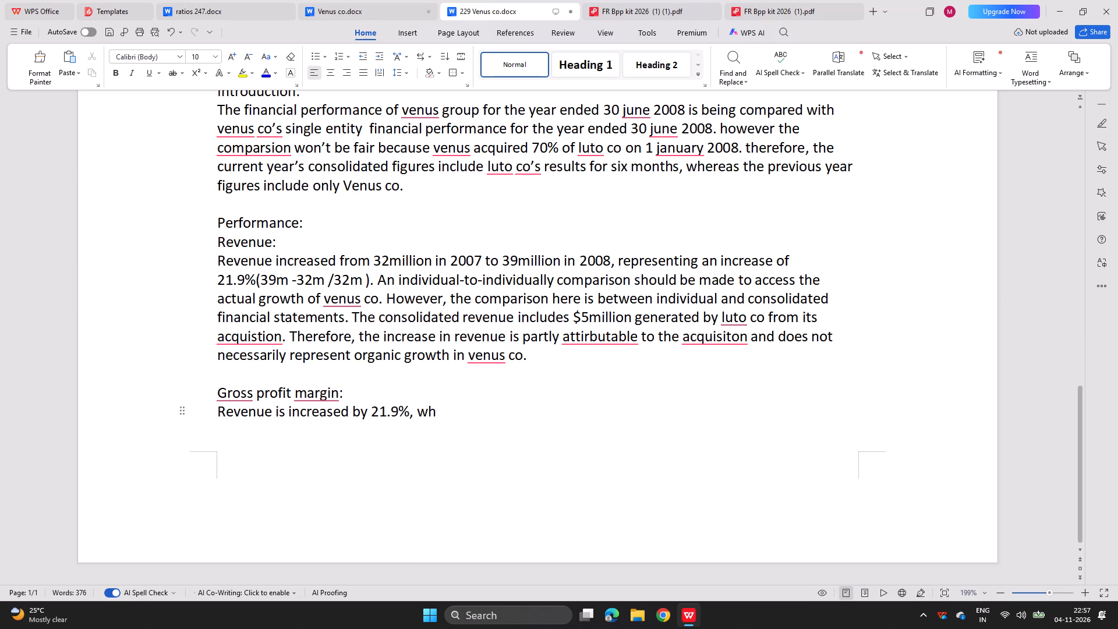
{"action": "type", "text": "ereas"}
{"action": "key", "text": "space"}
{"action": "key", "text": "x"}
{"action": "key", "text": "BackSpace"}
{"action": "type", "text": "cost of sae"}
{"action": "key", "text": "BackSpace"}
{"action": "key", "text": "e"}
{"action": "key", "text": "BackSpace"}
{"action": "type", "text": ",les"}
{"action": "key", "text": "BackSpace"}
{"action": "key", "text": "BackSpace"}
{"action": "key", "text": "BackSpace"}
{"action": "key", "text": "BackSpace"}
{"action": "type", "text": "les"}
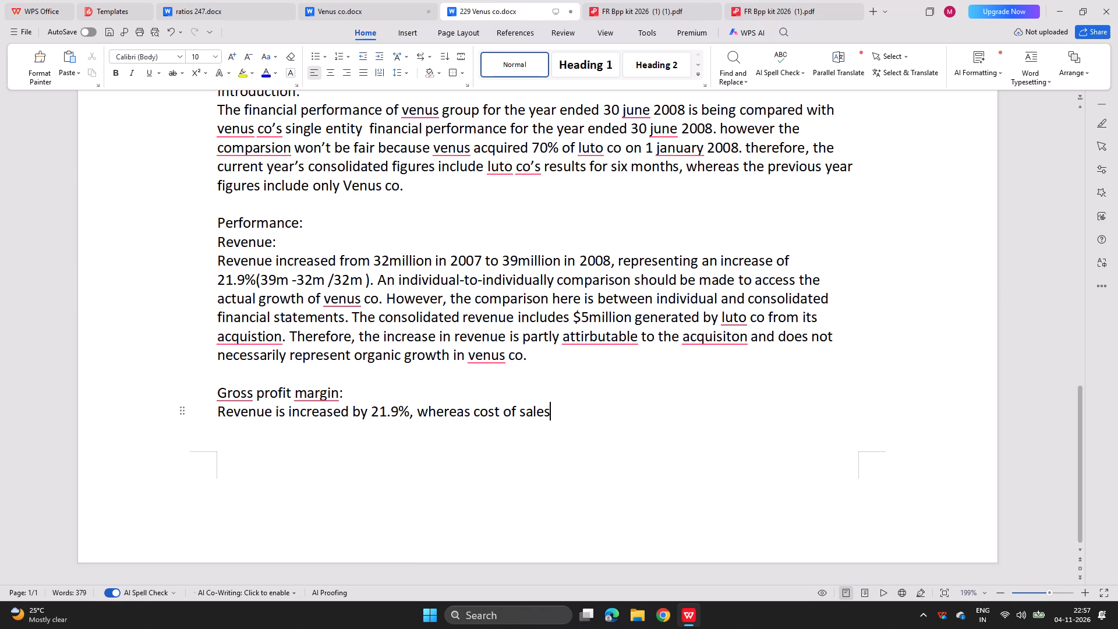
{"action": "key", "text": "space"}
{"action": "type", "text": "is higher rhen"}
{"action": "key", "text": "BackSpace"}
{"action": "key", "text": "BackSpace"}
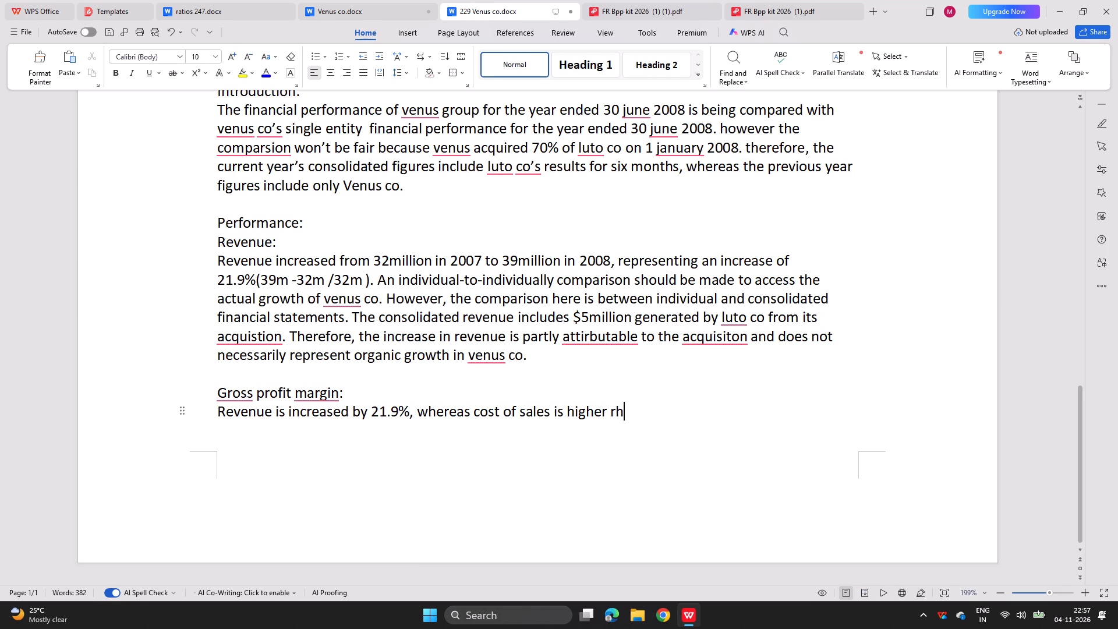
{"action": "key", "text": "BackSpace"}
{"action": "key", "text": "BackSpace"}
{"action": "type", "text": "thne"}
{"action": "key", "text": "space"}
{"action": "key", "text": "BackSpace"}
{"action": "key", "text": "BackSpace"}
{"action": "key", "text": "BackSpace"}
{"action": "key", "text": "BackSpace"}
{"action": "key", "text": "BackSpace"}
{"action": "key", "text": "BackSpace"}
{"action": "key", "text": "BackSpace"}
{"action": "key", "text": "BackSpace"}
{"action": "key", "text": "BackSpace"}
{"action": "key", "text": "BackSpace"}
{"action": "key", "text": "BackSpace"}
{"action": "key", "text": "BackSpace"}
{"action": "key", "text": "BackSpace"}
{"action": "key", "text": "space"}
{"action": "type", "text": "increased"}
{"action": "key", "text": "space"}
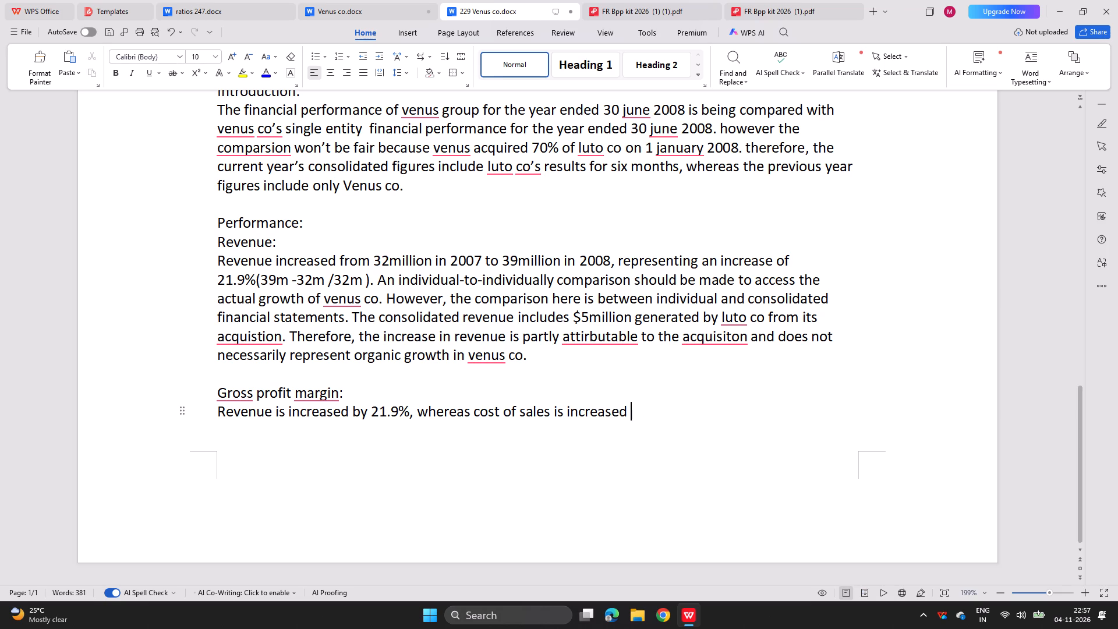
{"action": "key", "text": "0"}
{"action": "key", "text": "BackSpace"}
{"action": "type", "text": "by 26.2"}
{"action": "type", "text": "%"}
{"action": "key", "text": "space"}
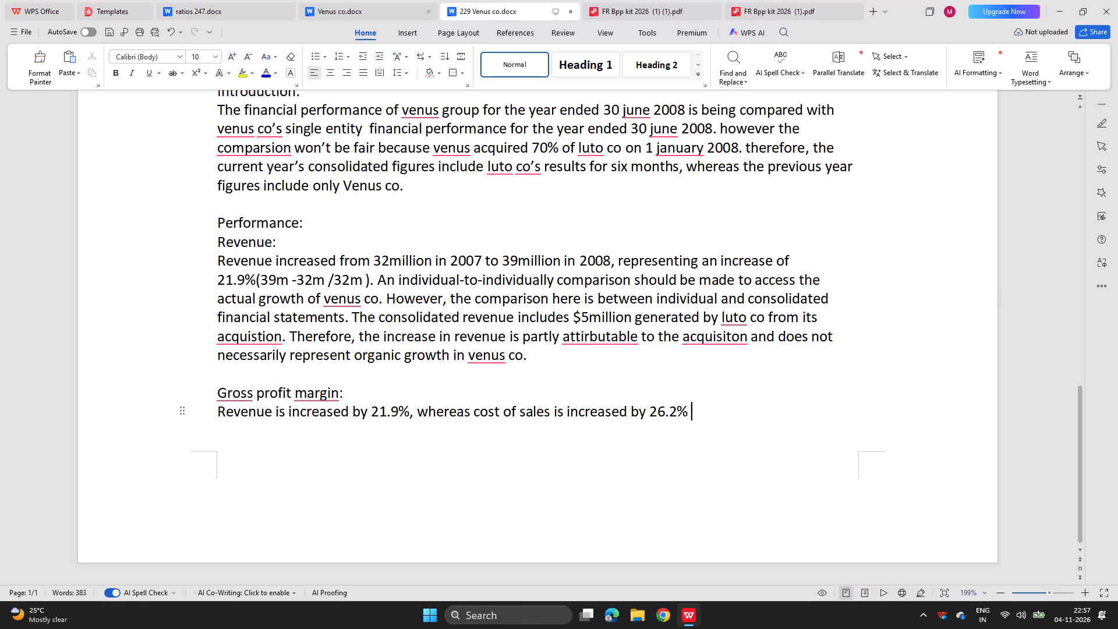
End the cost of sales sentence with a full stop and begin another reading "the growth is".
{"action": "key", "text": "BackSpace"}
{"action": "type", "text": ". the gor"}
{"action": "key", "text": "BackSpace"}
{"action": "key", "text": "BackSpace"}
{"action": "type", "text": "rowth is"}
{"action": "key", "text": "space"}
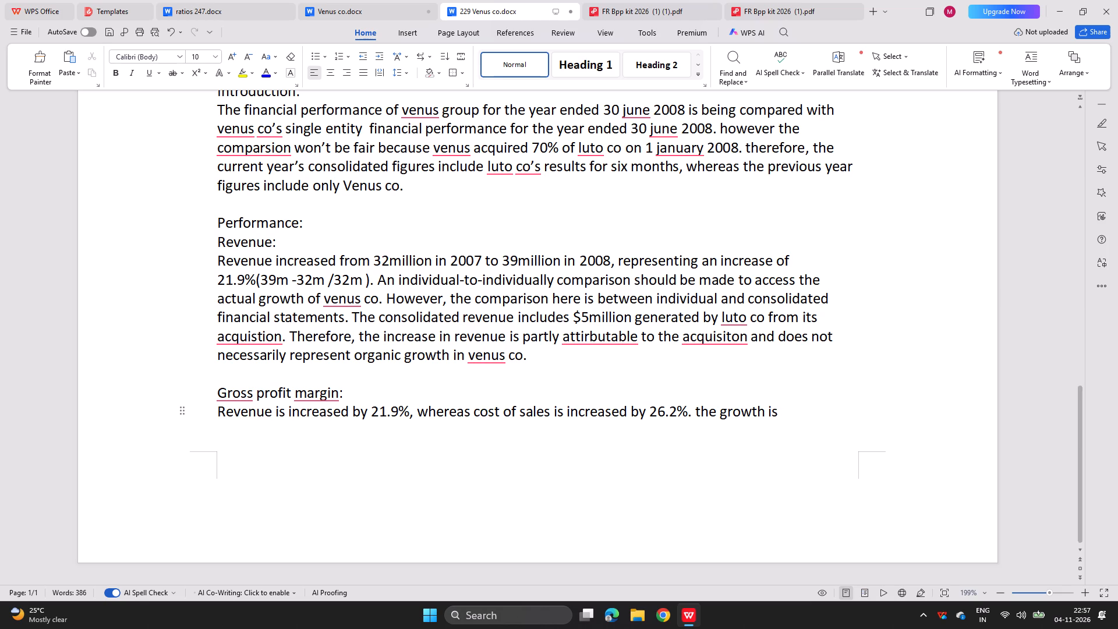
{"action": "left_click", "coordinate": [690, 407]}
{"action": "key", "text": "shift+parenleft"}
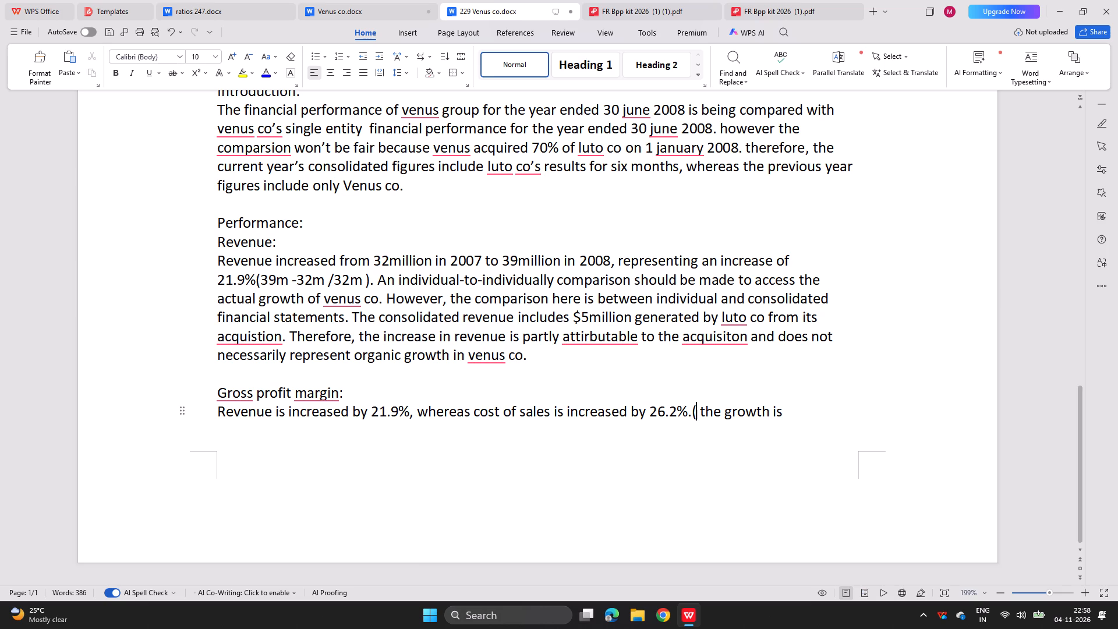
{"action": "key", "text": "BackSpace"}
{"action": "key", "text": "BackSpace"}
{"action": "key", "text": "shift+parenleft"}
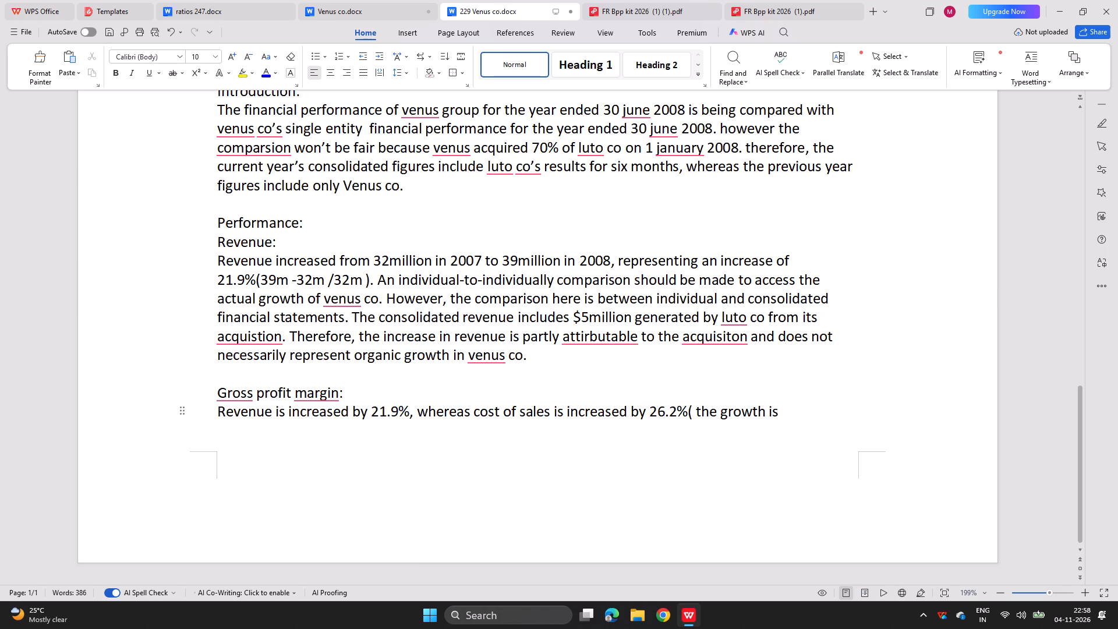
{"action": "type", "text": "26"}
{"action": "type", "text": "500"}
{"action": "key", "text": "minus"}
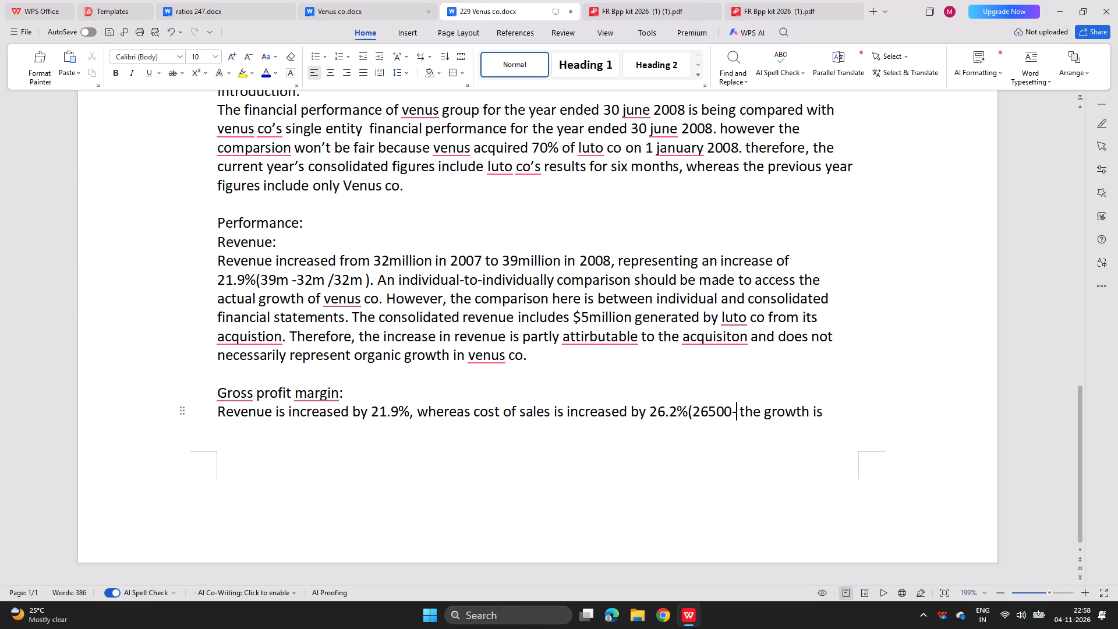
{"action": "type", "text": "21000/21000"}
{"action": "key", "text": "shift+parenright"}
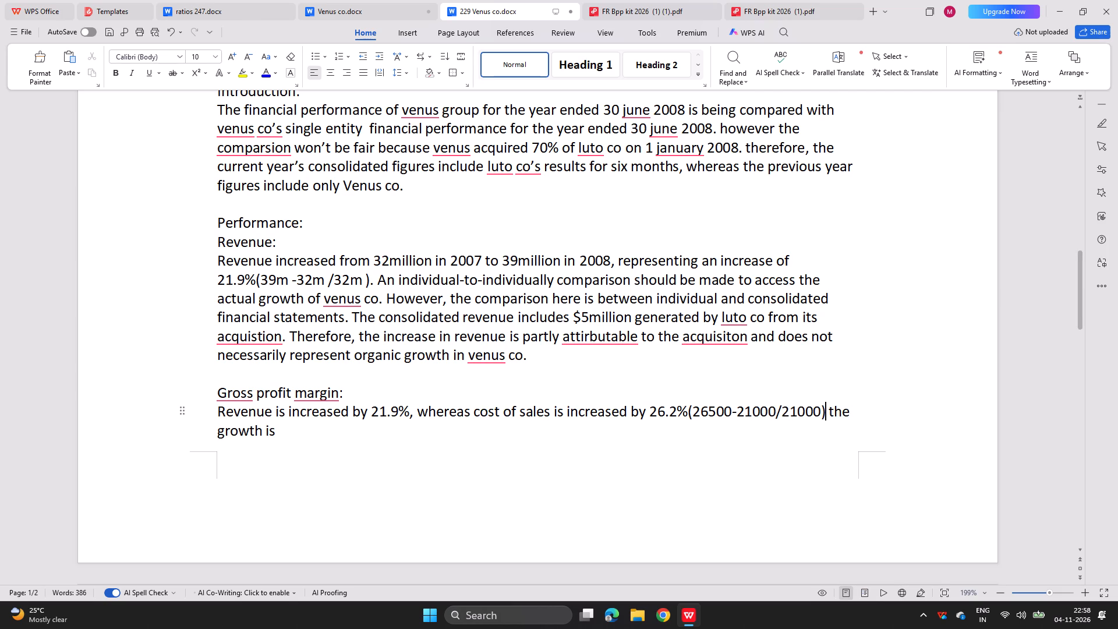
{"action": "left_click", "coordinate": [409, 413]}
{"action": "key", "text": "shift+parenleft"}
{"action": "type", "text": "39000"}
{"action": "key", "text": "minus"}
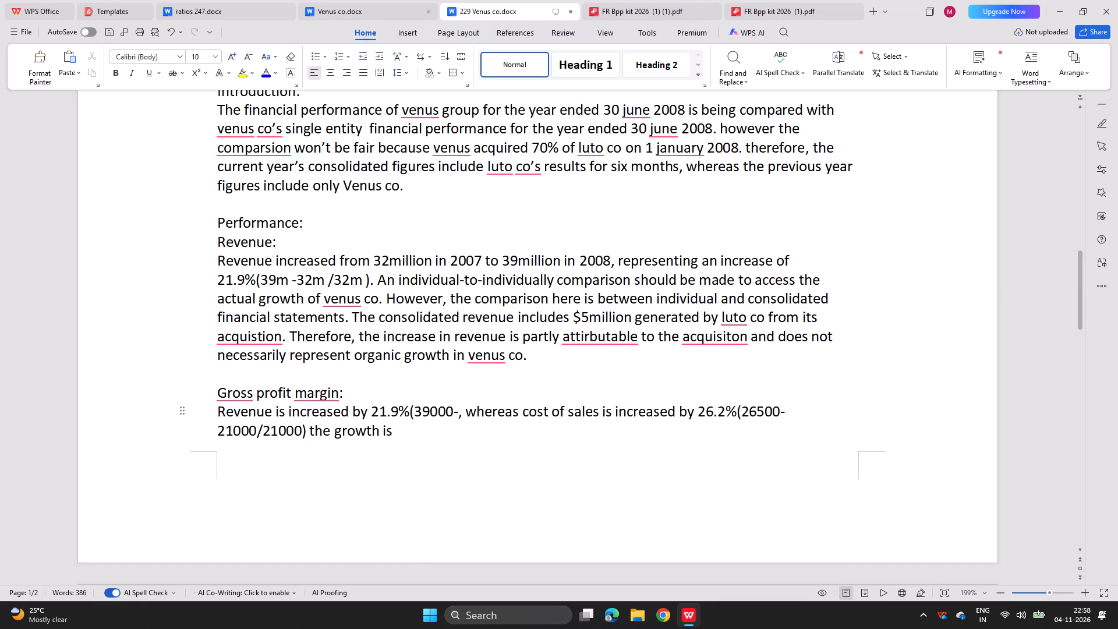
{"action": "type", "text": "32000"}
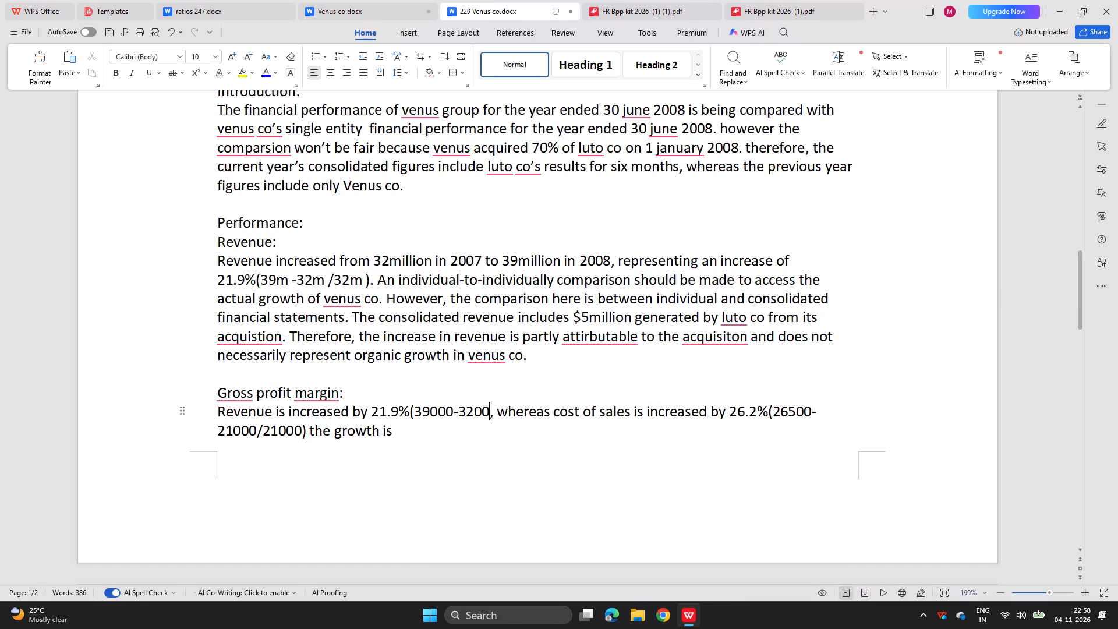
{"action": "type", "text": "/32000"}
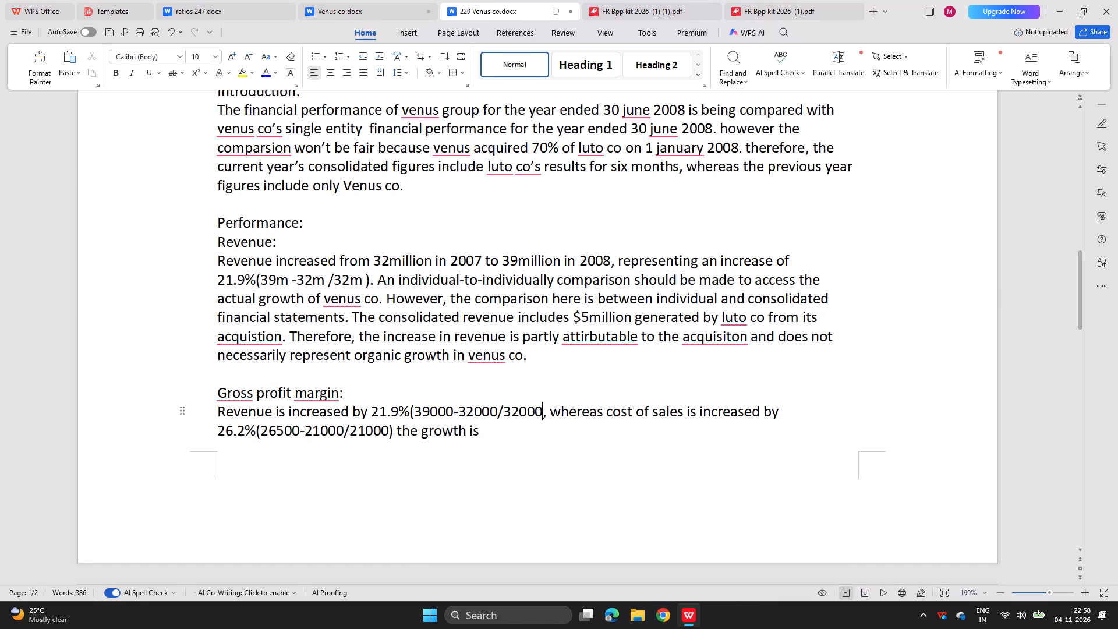
{"action": "key", "text": "shift+parenright"}
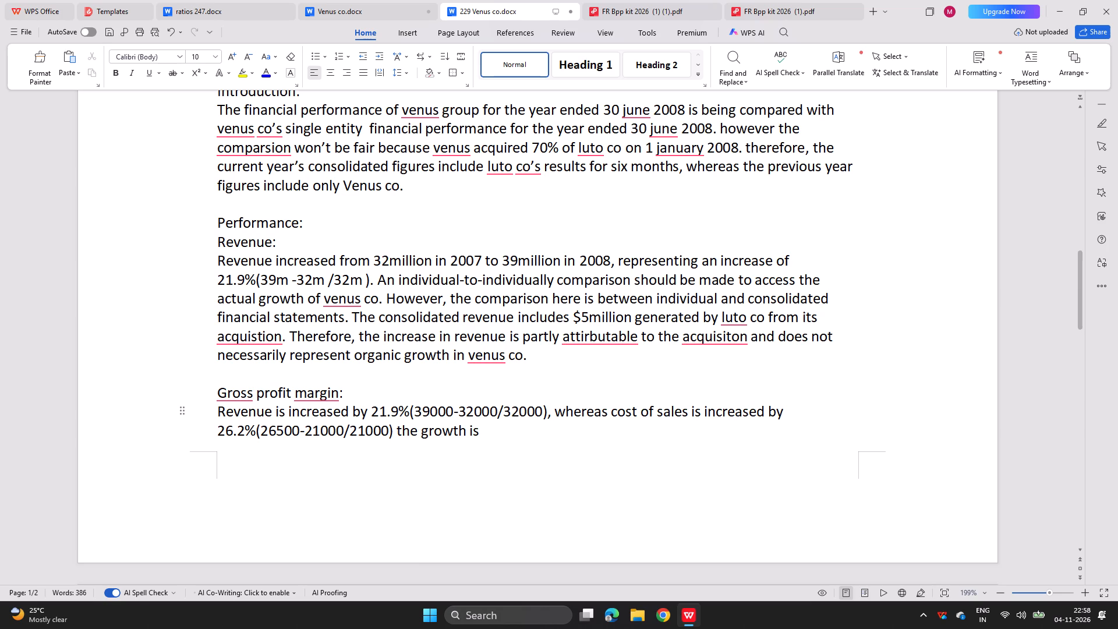
Replace the trailing "is" in the gross profit margin paragraph so the new clause reads "the growth in cost of sales".
{"action": "left_click", "coordinate": [505, 434]}
{"action": "key", "text": "BackSpace"}
{"action": "key", "text": "BackSpace"}
{"action": "type", "text": "n cost of sake"}
{"action": "key", "text": "BackSpace"}
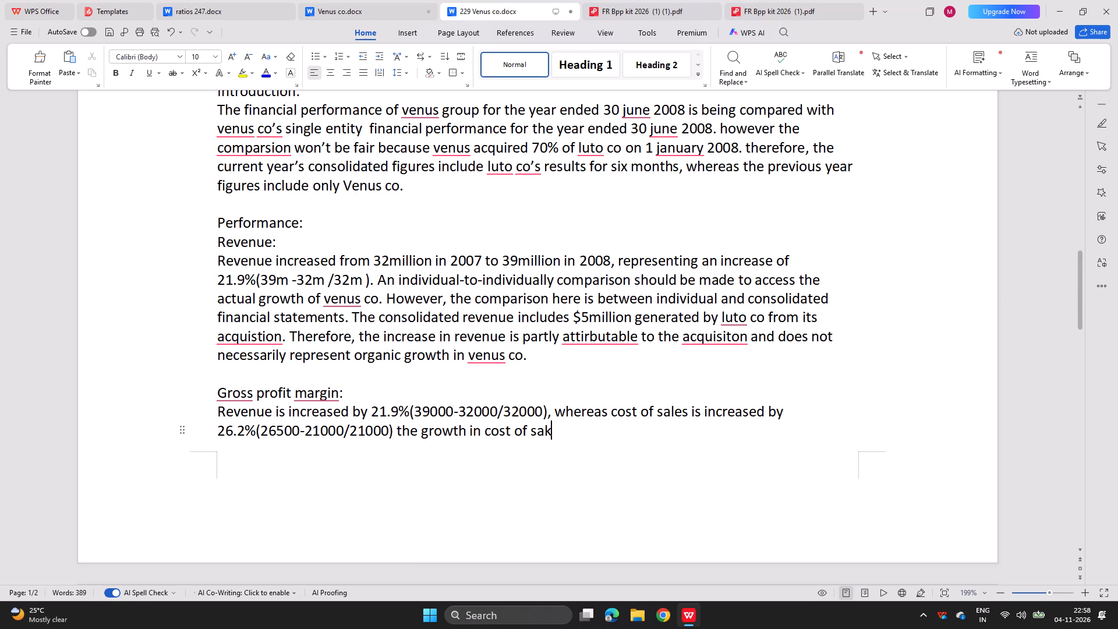
{"action": "key", "text": "BackSpace"}
{"action": "type", "text": "kes"}
{"action": "key", "text": "space"}
{"action": "key", "text": "BackSpace"}
{"action": "key", "text": "BackSpace"}
{"action": "key", "text": "BackSpace"}
{"action": "key", "text": "BackSpace"}
{"action": "type", "text": "les"}
{"action": "key", "text": "space"}
Continue the cost of sales growth clause with "is higher than the growth in revneue".
{"action": "type", "text": "is higher"}
{"action": "key", "text": "space"}
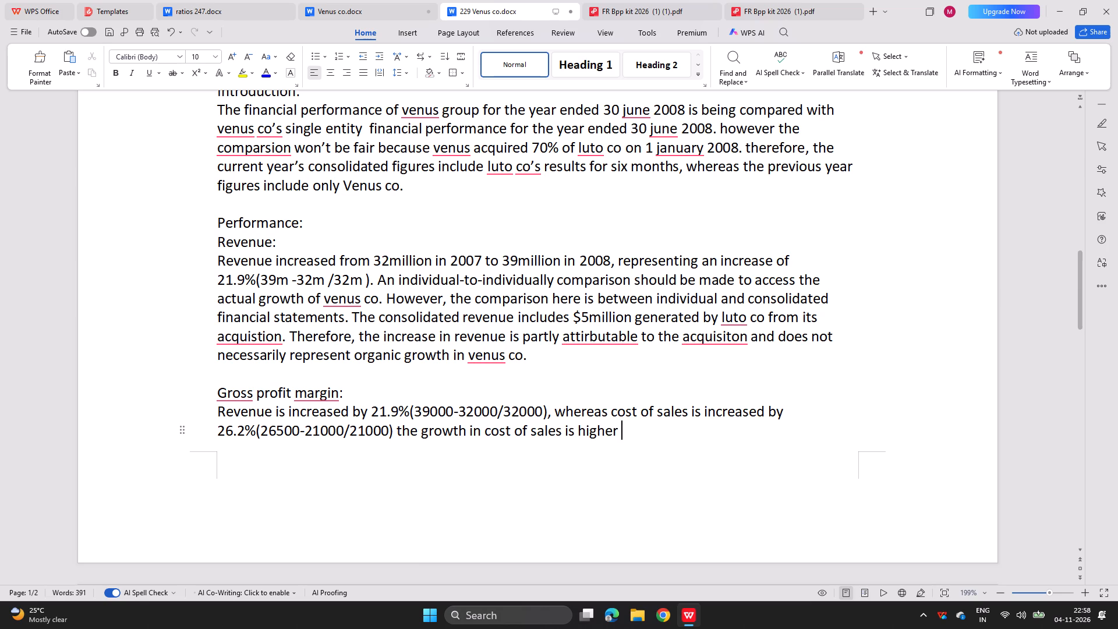
{"action": "type", "text": "than"}
{"action": "key", "text": "space"}
{"action": "type", "text": "the gowth"}
{"action": "key", "text": "space"}
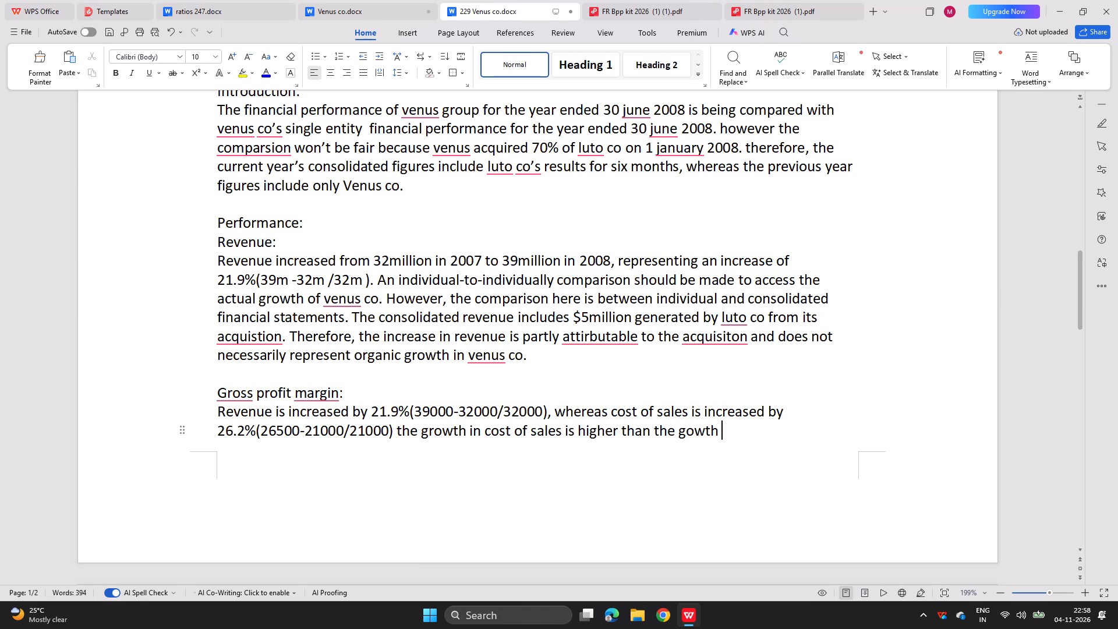
{"action": "key", "text": "BackSpace"}
{"action": "key", "text": "BackSpace"}
{"action": "key", "text": "BackSpace"}
{"action": "key", "text": "BackSpace"}
{"action": "key", "text": "BackSpace"}
{"action": "key", "text": "o"}
{"action": "key", "text": "BackSpace"}
{"action": "type", "text": "rowth"}
{"action": "key", "text": "space"}
{"action": "type", "text": "in revneue"}
{"action": "key", "text": "space"}
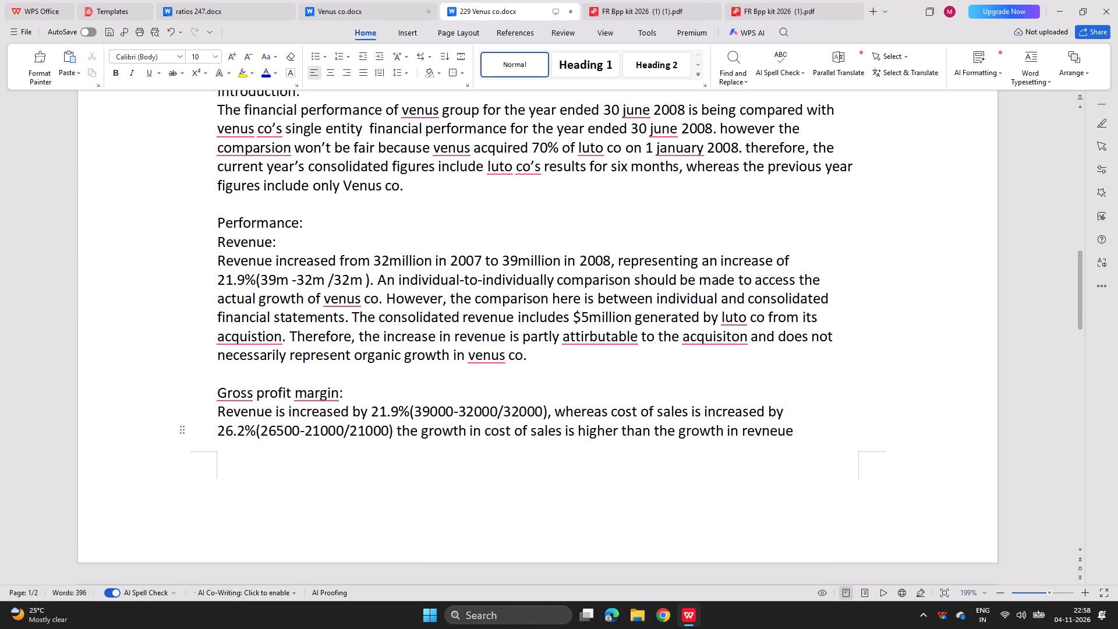
Extend the growth comparison with ", indicating that the cost".
{"action": "key", "text": "BackSpace"}
{"action": "type", "text": ", indicarting"}
{"action": "key", "text": "space"}
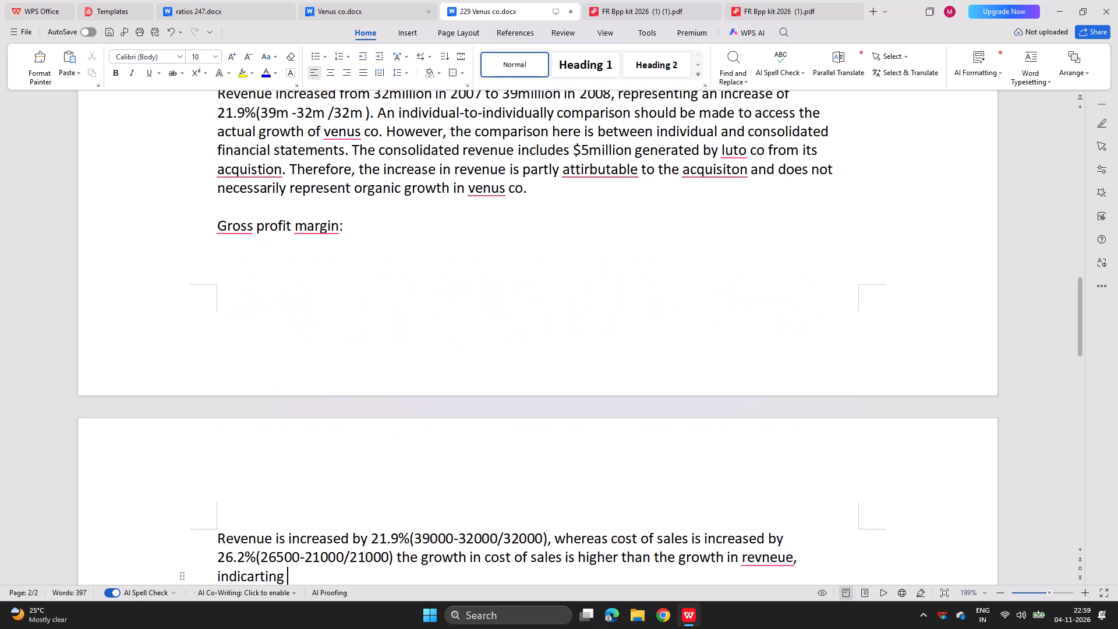
{"action": "key", "text": "BackSpace"}
{"action": "key", "text": "BackSpace"}
{"action": "key", "text": "BackSpace"}
{"action": "key", "text": "BackSpace"}
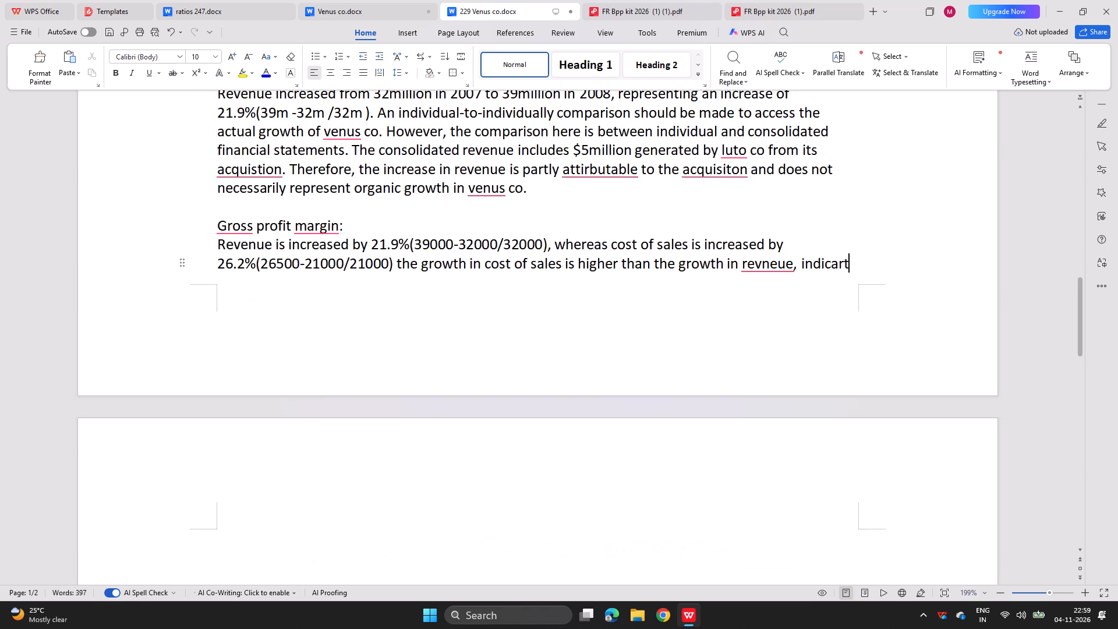
{"action": "key", "text": "BackSpace"}
{"action": "key", "text": "BackSpace"}
{"action": "type", "text": "ting"}
{"action": "key", "text": "space"}
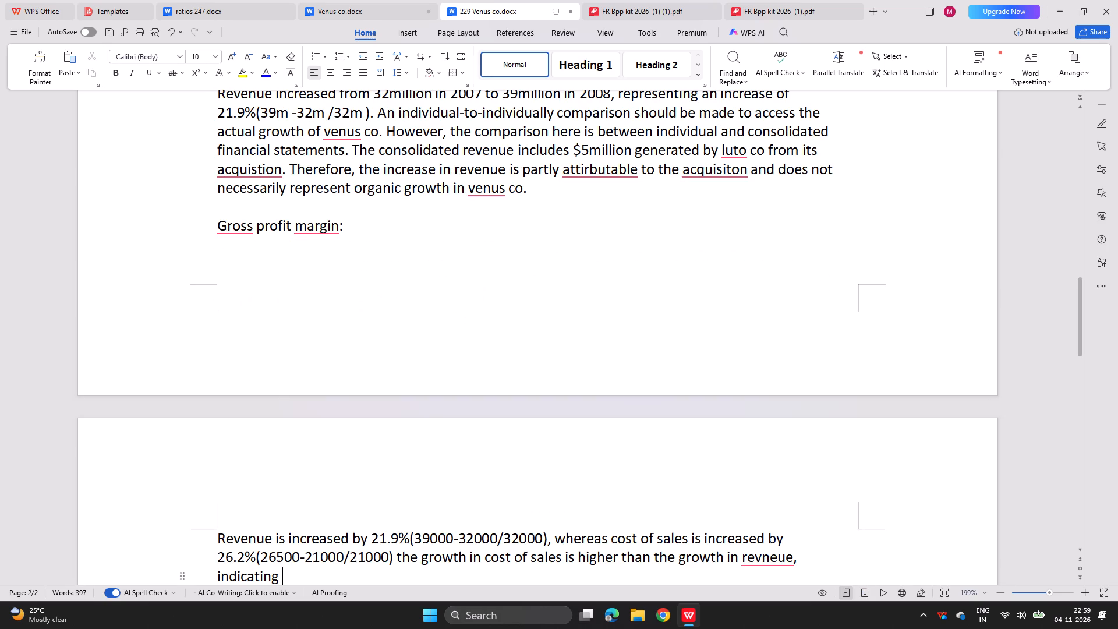
{"action": "type", "text": "jta"}
{"action": "key", "text": "BackSpace"}
{"action": "key", "text": "BackSpace"}
{"action": "key", "text": "BackSpace"}
{"action": "type", "text": "that the cost"}
{"action": "key", "text": "space"}
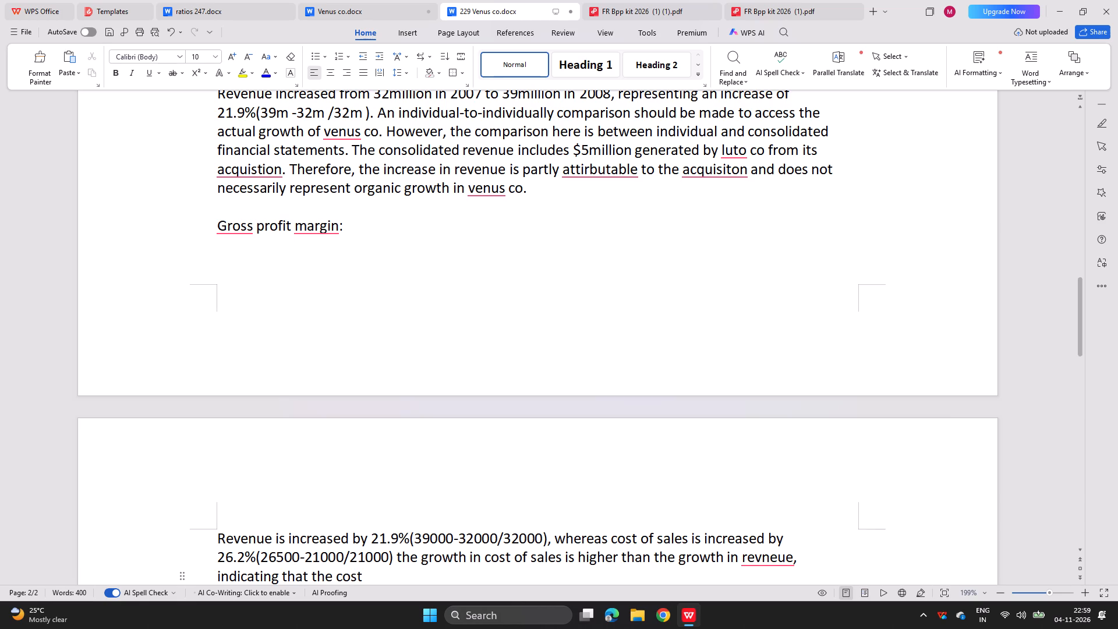
Complete the indication about cost with "of generating revneue has increased disproportionately".
{"action": "type", "text": "of genrari"}
{"action": "key", "text": "BackSpace"}
{"action": "key", "text": "BackSpace"}
{"action": "key", "text": "BackSpace"}
{"action": "key", "text": "BackSpace"}
{"action": "type", "text": "erating"}
{"action": "key", "text": "space"}
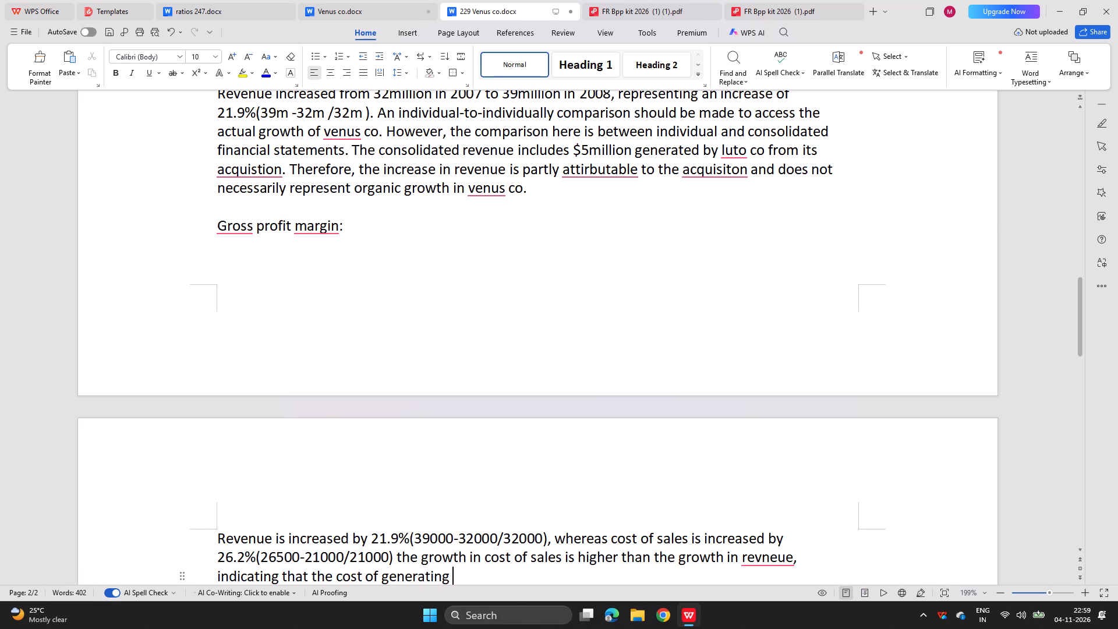
{"action": "type", "text": "revneue h"}
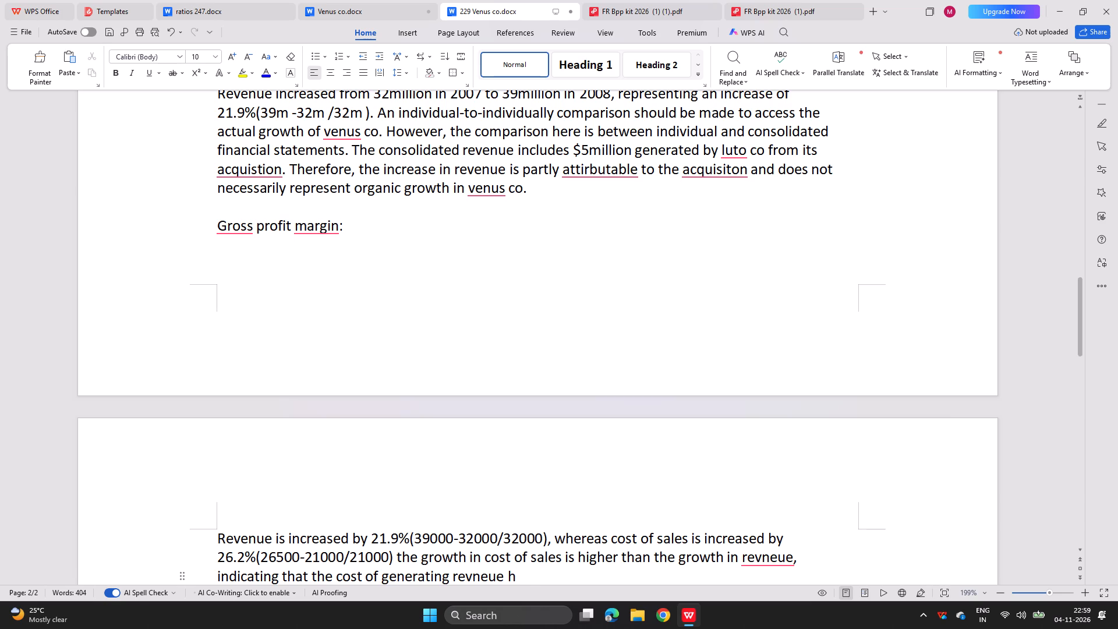
{"action": "type", "text": "as increased"}
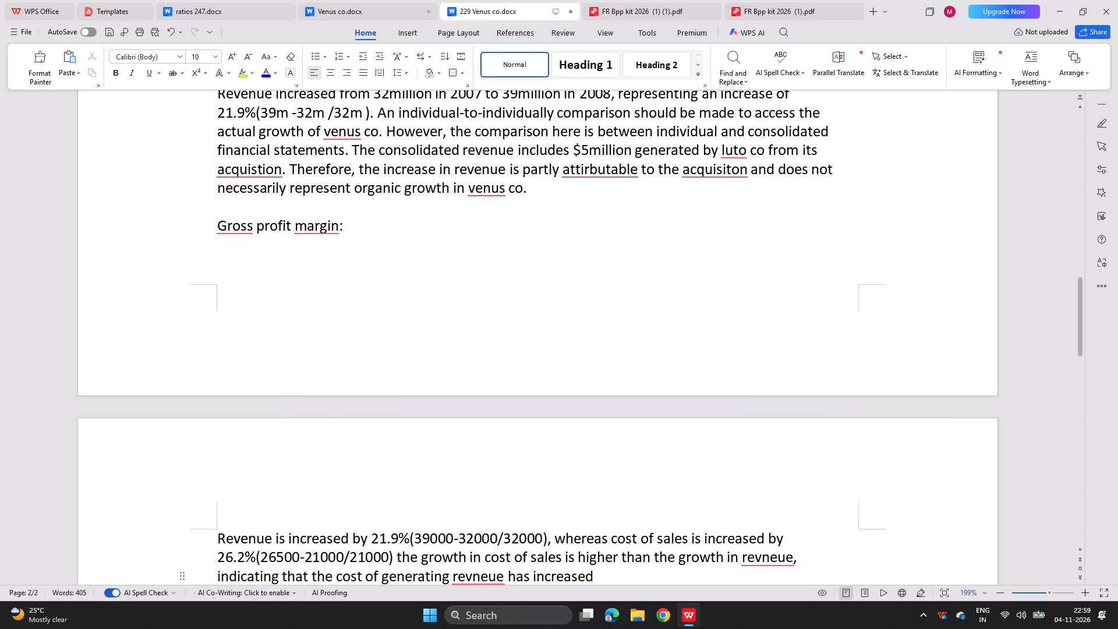
{"action": "key", "text": "space"}
{"action": "type", "text": "dis"}
{"action": "type", "text": "prop"}
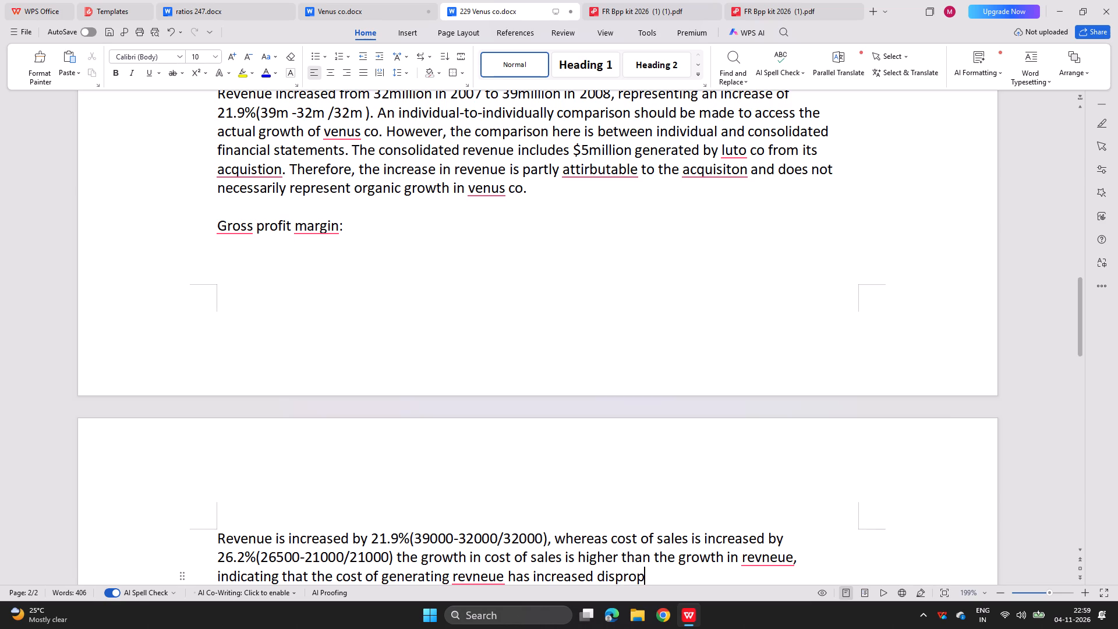
{"action": "type", "text": "or"}
{"action": "key", "text": "0"}
{"action": "key", "text": "BackSpace"}
{"action": "type", "text": "tiona"}
{"action": "type", "text": "tely"}
{"action": "key", "text": "space"}
{"action": "key", "text": "BackSpace"}
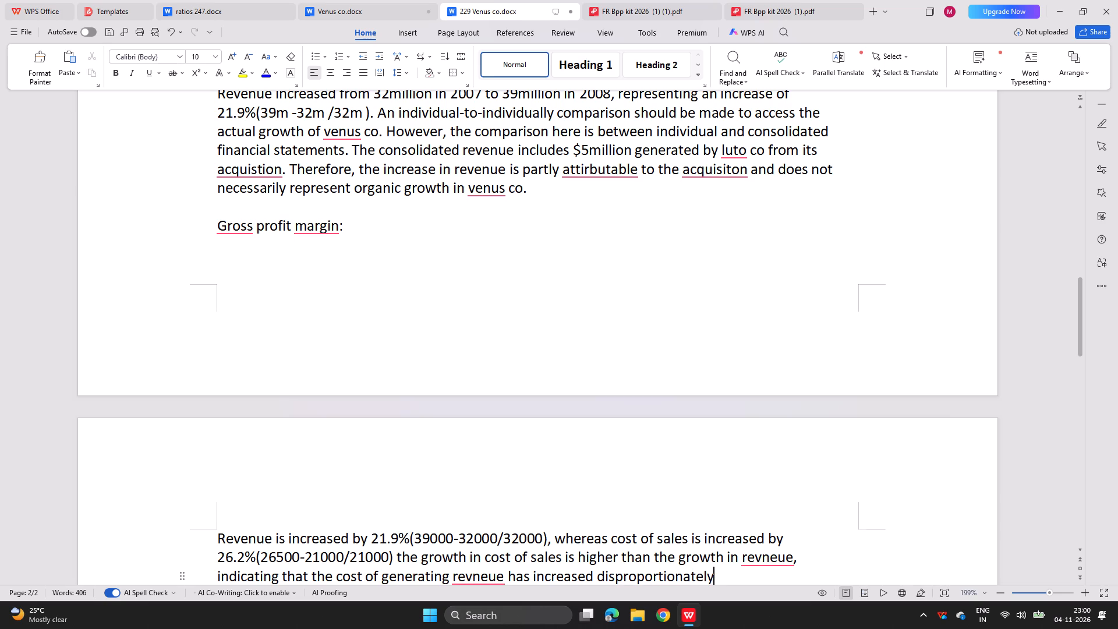
End the sentence after "disproportionately" with a full stop and begin another with "Consequently".
{"action": "type", "text": ". ocnsequently"}
{"action": "key", "text": "space"}
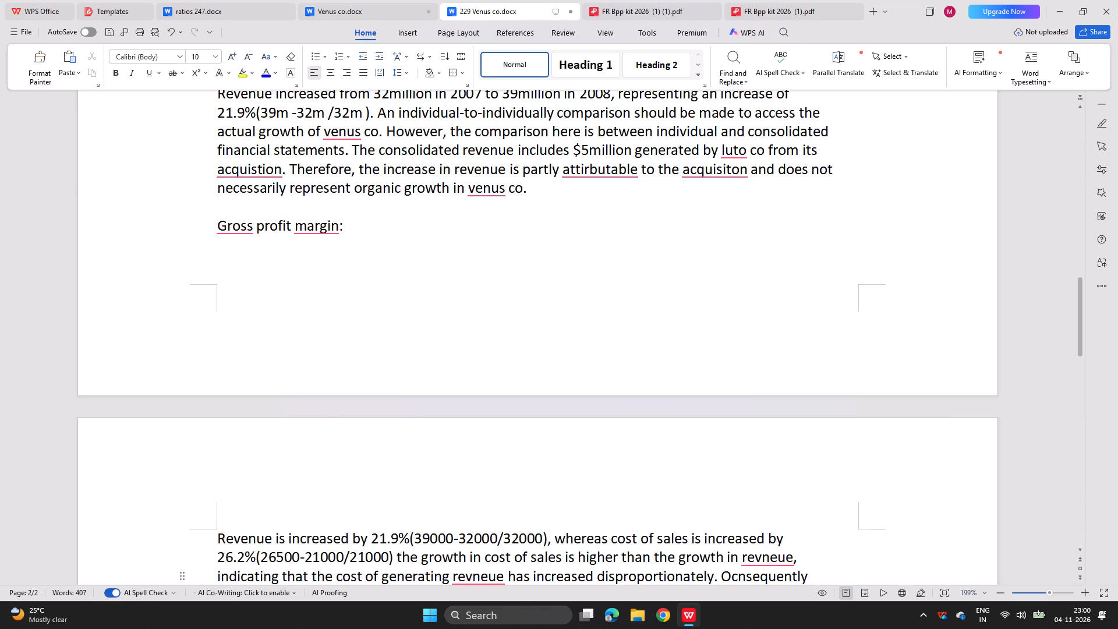
{"action": "double_click", "coordinate": [735, 580]}
{"action": "key", "text": "BackSpace"}
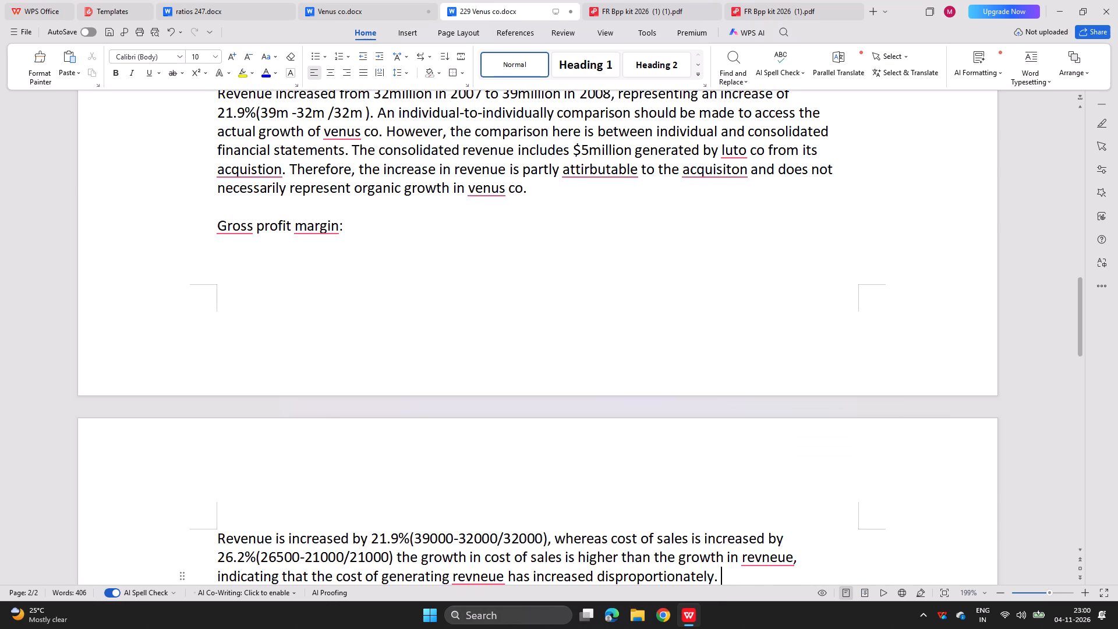
{"action": "type", "text": "consequrnlty"}
{"action": "key", "text": "space"}
{"action": "key", "text": "BackSpace"}
{"action": "key", "text": "BackSpace"}
{"action": "key", "text": "BackSpace"}
{"action": "key", "text": "BackSpace"}
{"action": "key", "text": "BackSpace"}
{"action": "key", "text": "BackSpace"}
{"action": "key", "text": "e"}
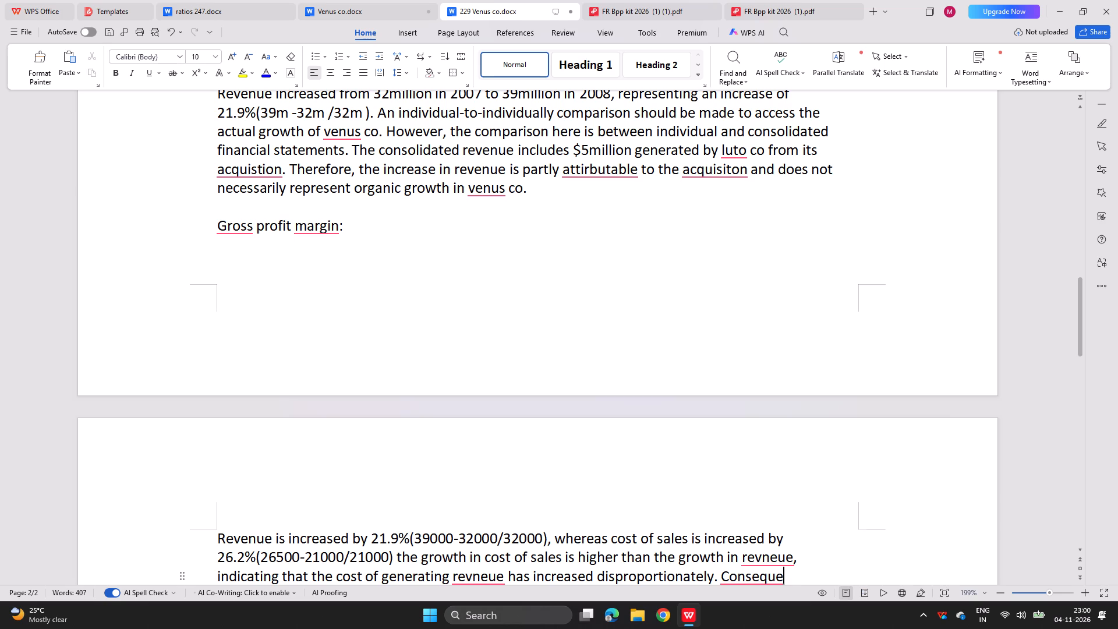
{"action": "type", "text": "ntlyu"}
{"action": "key", "text": "BackSpace"}
Continue the sentence after "Consequently" with ", the gros sprofit margin".
{"action": "type", "text": ", the gorss"}
{"action": "key", "text": "space"}
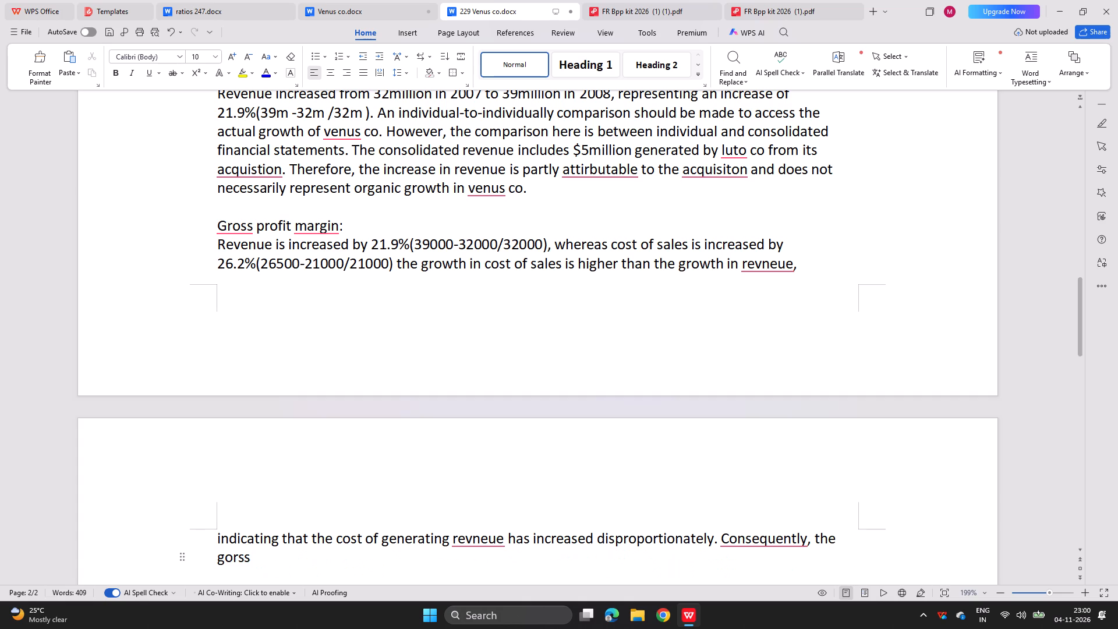
{"action": "key", "text": "BackSpace"}
{"action": "key", "text": "BackSpace"}
{"action": "key", "text": "BackSpace"}
{"action": "key", "text": "BackSpace"}
{"action": "key", "text": "BackSpace"}
{"action": "type", "text": "ros sprofit margin"}
{"action": "key", "text": "space"}
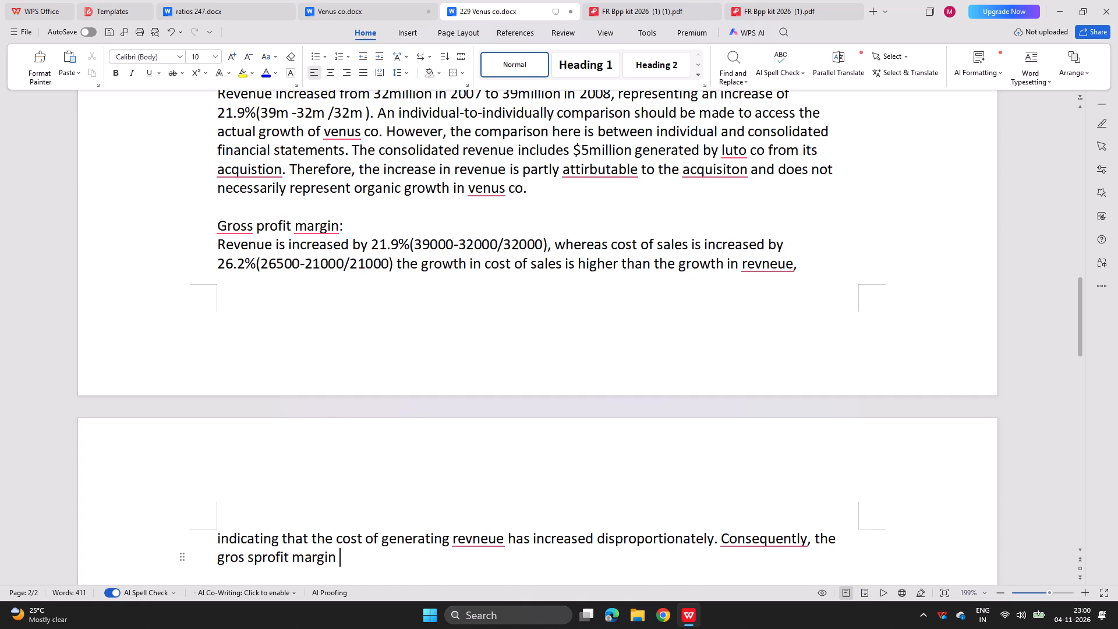
Continue the gross profit margin sentence with "decreased from 34.4% to", checking the 2007 figure in the ratios table.
{"action": "type", "text": "decreased from"}
{"action": "key", "text": "space"}
{"action": "type", "text": "34.88"}
{"action": "key", "text": "BackSpace"}
{"action": "key", "text": "BackSpace"}
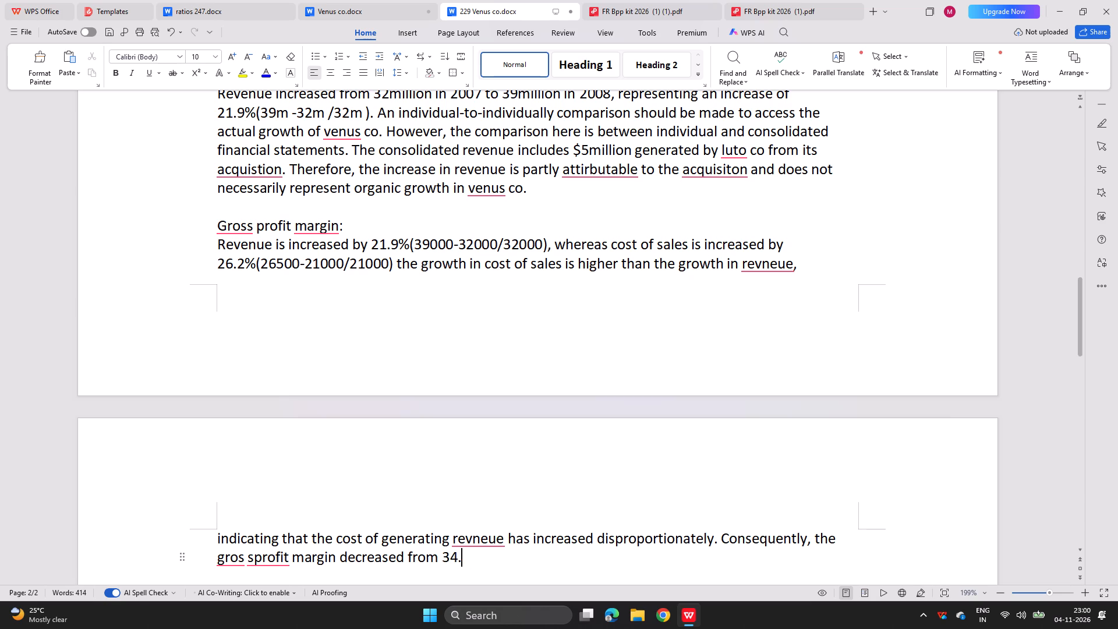
{"action": "scroll", "coordinate": [696, 427], "scroll_direction": "up", "scroll_amount": 10}
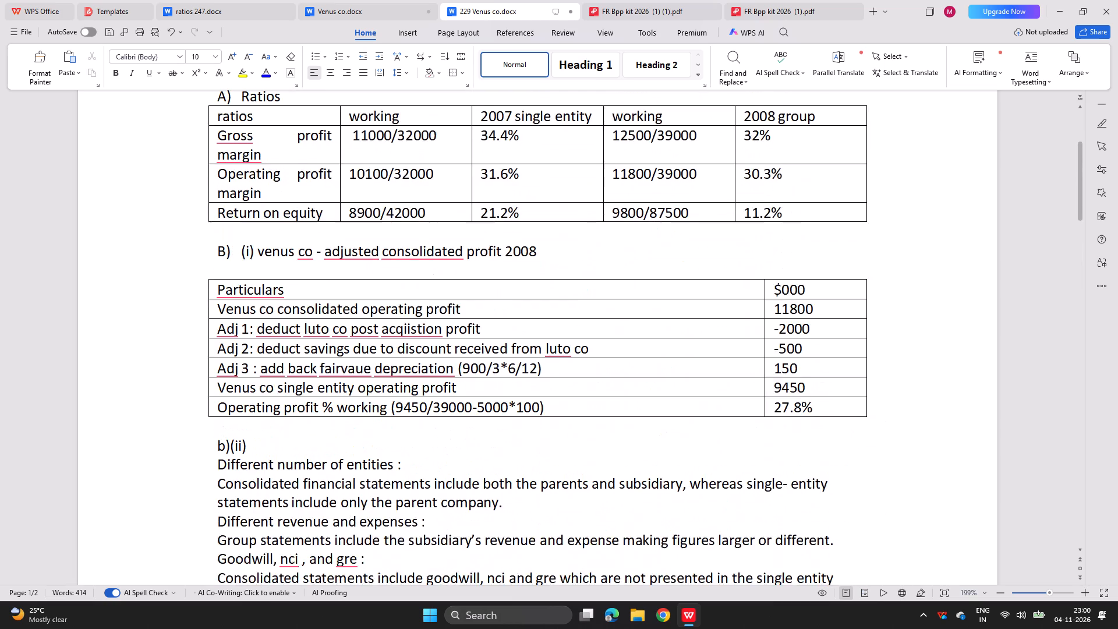
{"action": "scroll", "coordinate": [696, 427], "scroll_direction": "down", "scroll_amount": 4}
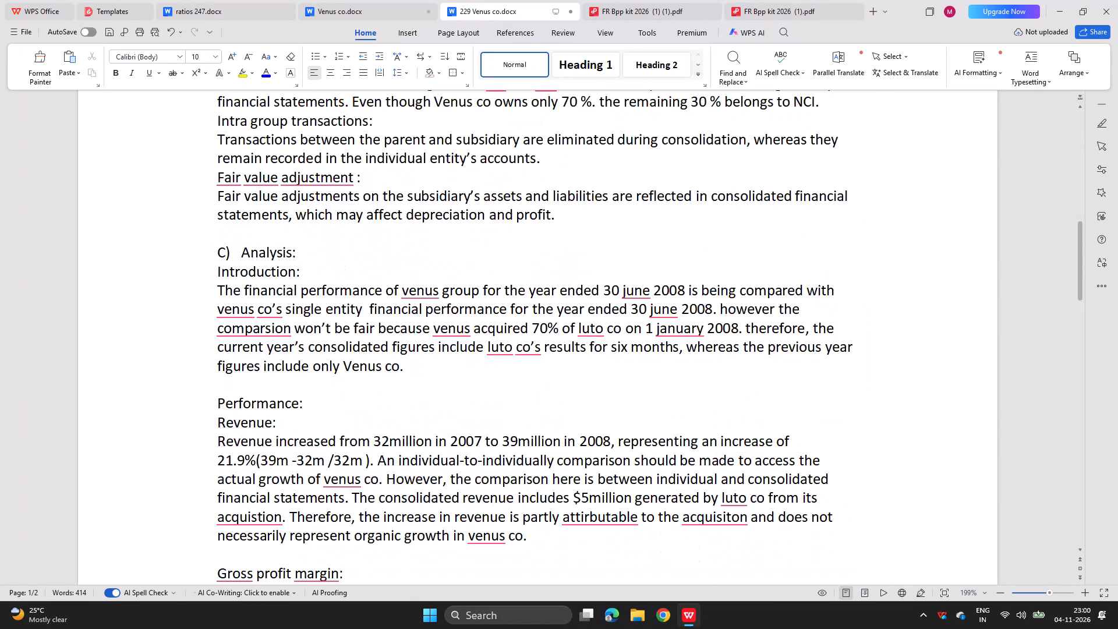
{"action": "scroll", "coordinate": [696, 427], "scroll_direction": "down", "scroll_amount": 6}
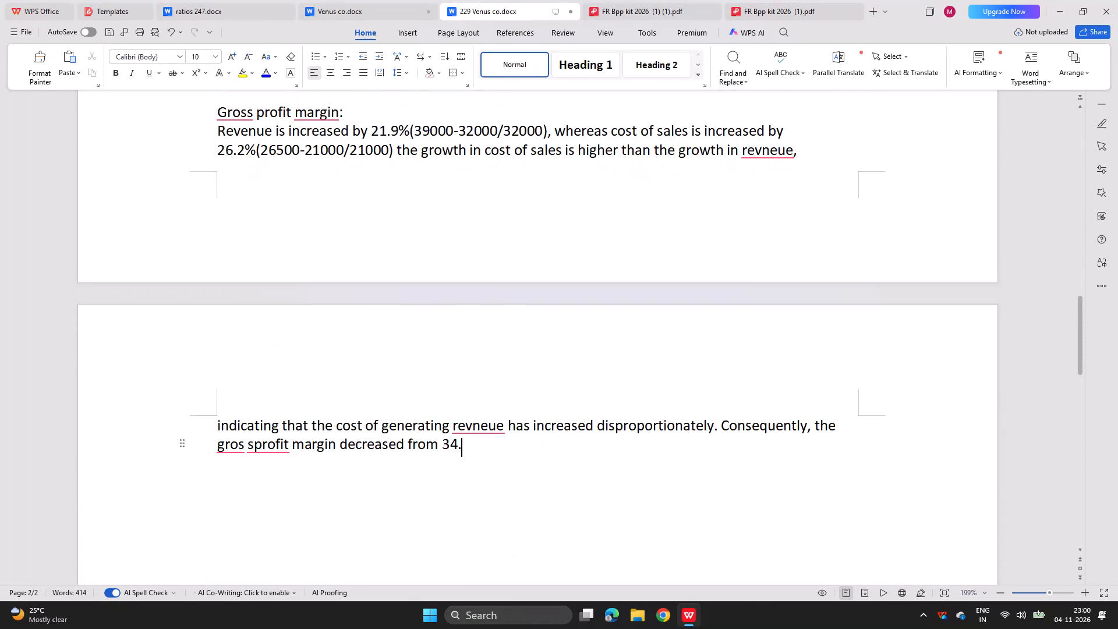
{"action": "scroll", "coordinate": [696, 427], "scroll_direction": "down", "scroll_amount": 3}
{"action": "type", "text": "4% to"}
Complete the margin comparison with the 2008 group figure of "32%".
{"action": "scroll", "coordinate": [584, 358], "scroll_direction": "up", "scroll_amount": 6}
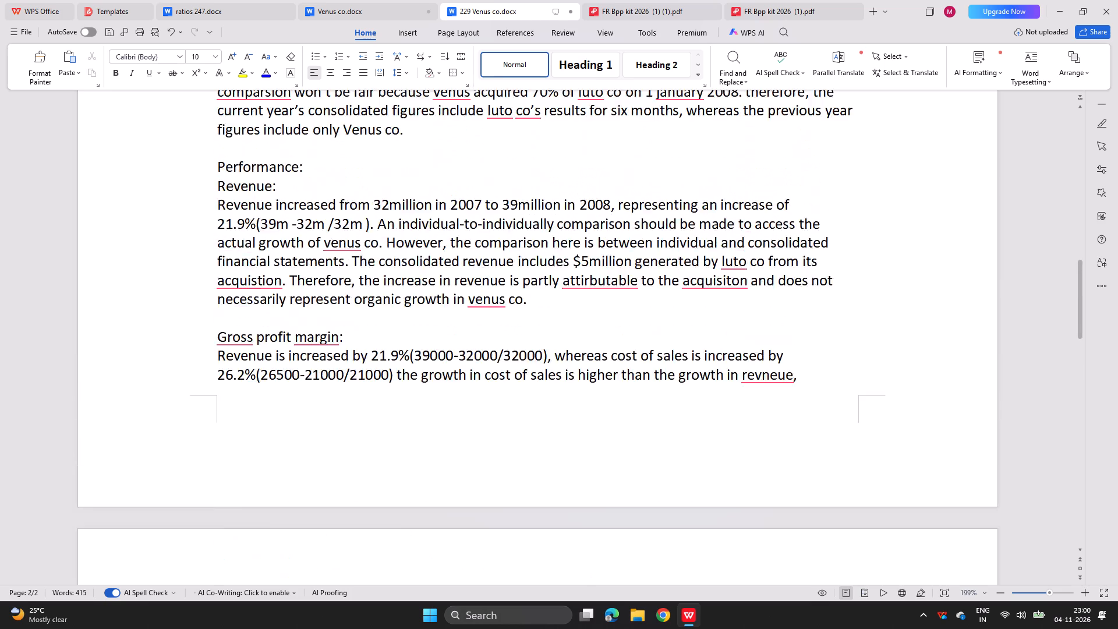
{"action": "scroll", "coordinate": [584, 358], "scroll_direction": "up", "scroll_amount": 5}
{"action": "scroll", "coordinate": [584, 358], "scroll_direction": "down", "scroll_amount": 8}
{"action": "scroll", "coordinate": [584, 358], "scroll_direction": "up", "scroll_amount": 1}
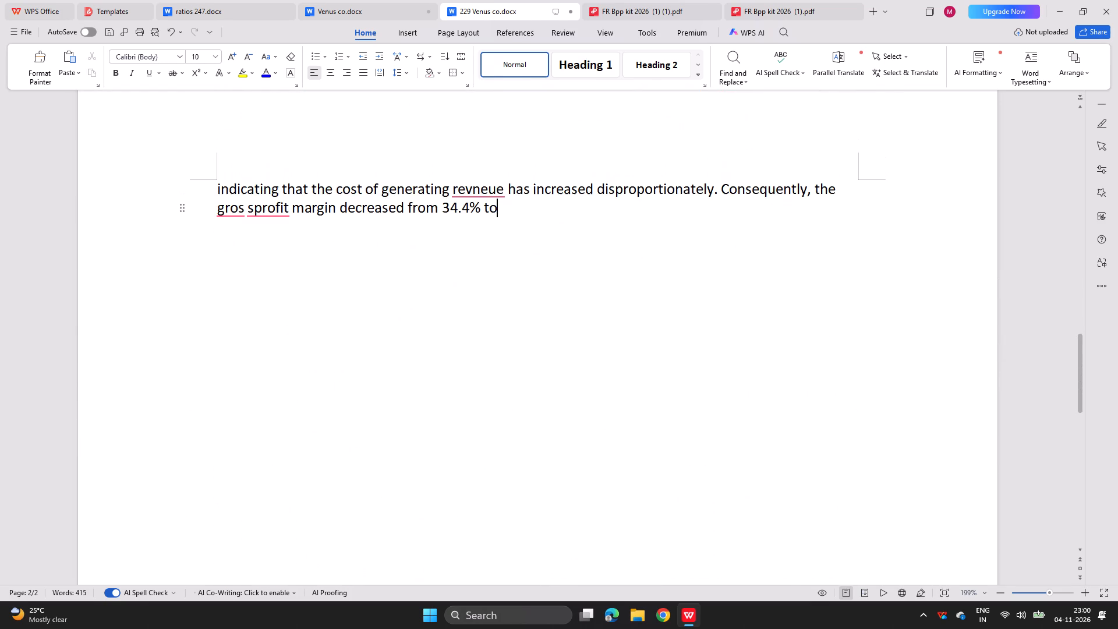
{"action": "scroll", "coordinate": [584, 358], "scroll_direction": "up", "scroll_amount": 1}
{"action": "key", "text": "space"}
{"action": "type", "text": "32%"}
{"action": "key", "text": "space"}
{"action": "key", "text": "BackSpace"}
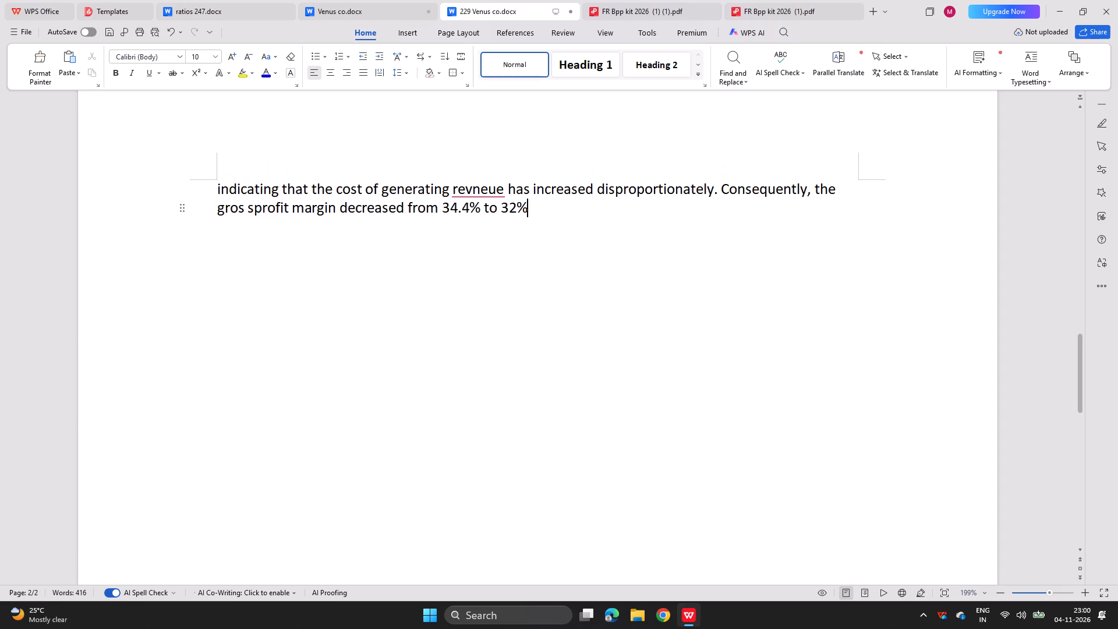
Extend the sentence after "32%" with "representing that there is a slight decline in the".
{"action": "key", "text": "space"}
{"action": "type", "text": "i"}
{"action": "key", "text": "BackSpace"}
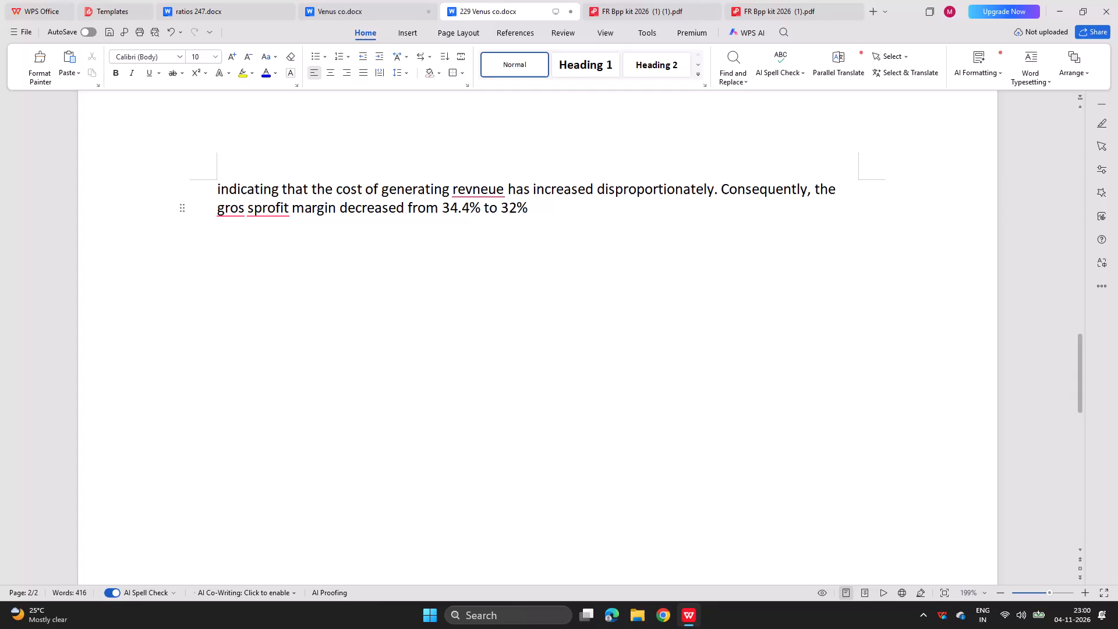
{"action": "type", "text": "rep"}
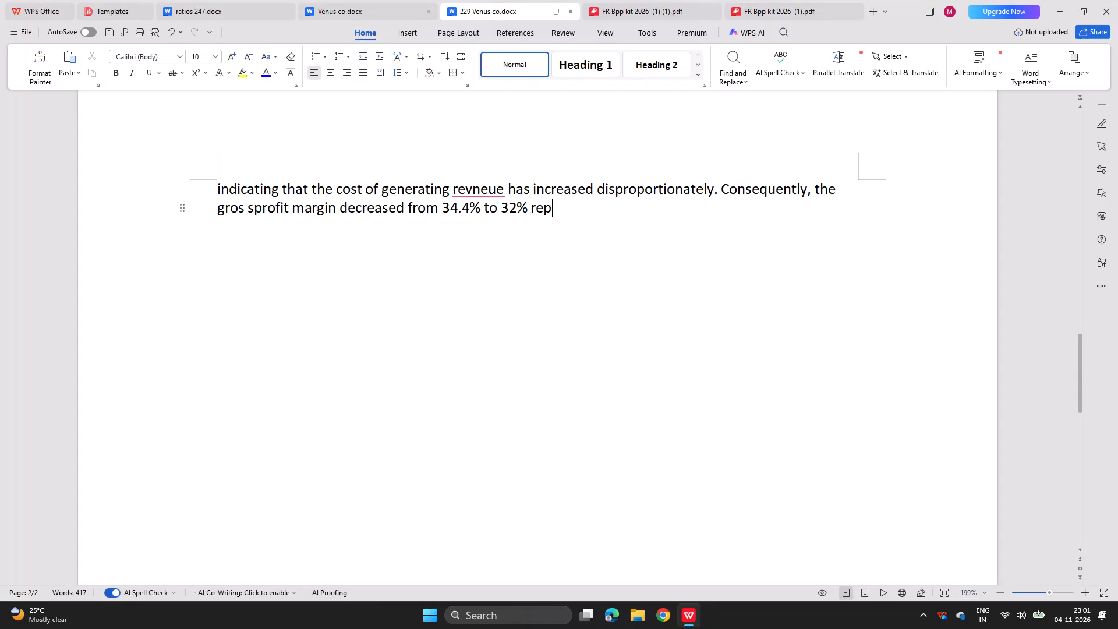
{"action": "type", "text": "resenting that there is a dl"}
{"action": "key", "text": "BackSpace"}
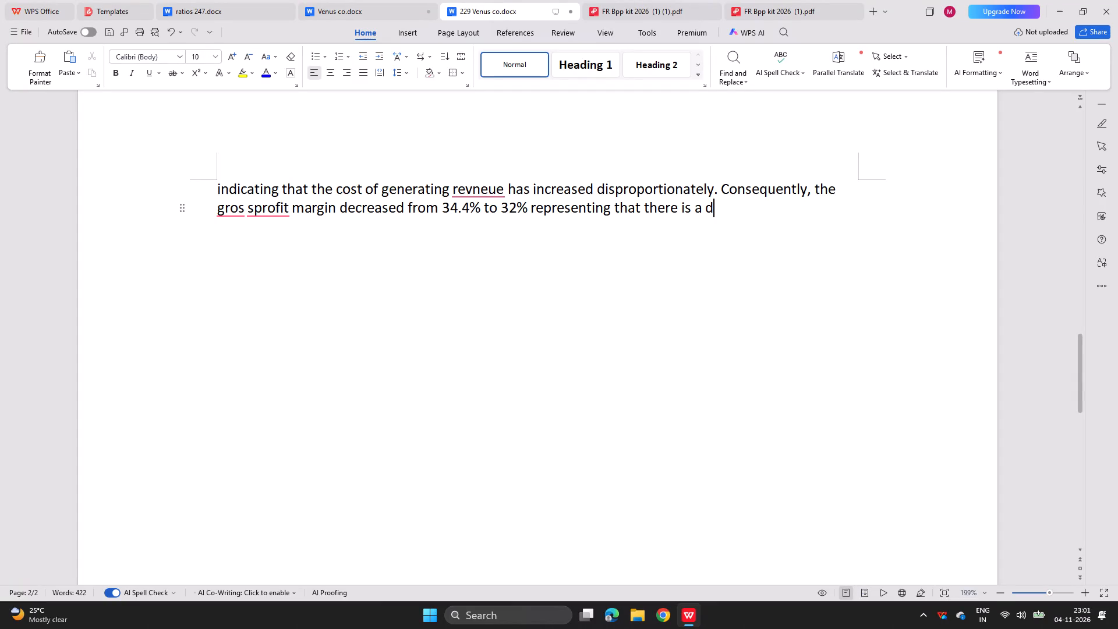
{"action": "key", "text": "BackSpace"}
{"action": "type", "text": "slifht"}
{"action": "key", "text": "space"}
{"action": "key", "text": "BackSpace"}
{"action": "key", "text": "BackSpace"}
{"action": "key", "text": "BackSpace"}
{"action": "key", "text": "BackSpace"}
{"action": "type", "text": "ght dec,"}
{"action": "key", "text": "BackSpace"}
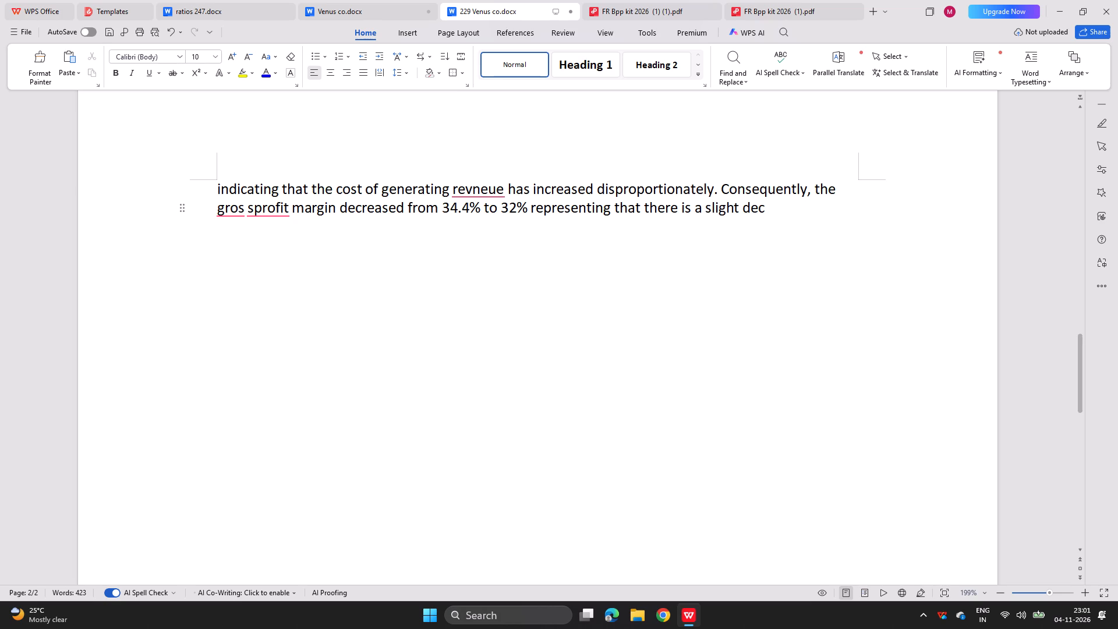
{"action": "type", "text": "line in the"}
{"action": "key", "text": "space"}
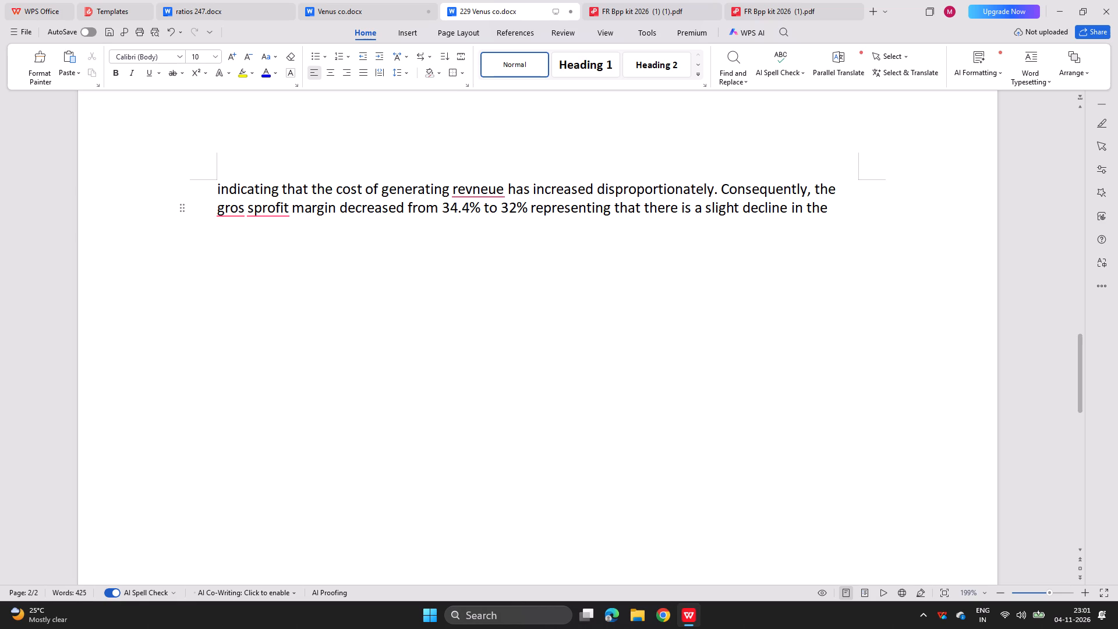
Finish the decline sentence with the word "ratios" and a full stop.
{"action": "type", "text": "ra"}
{"action": "type", "text": "ios"}
{"action": "key", "text": "BackSpace"}
{"action": "key", "text": "BackSpace"}
{"action": "key", "text": "BackSpace"}
{"action": "type", "text": "tioss"}
{"action": "key", "text": "BackSpace"}
{"action": "key", "text": "period"}
{"action": "key", "text": "s"}
{"action": "key", "text": "BackSpace"}
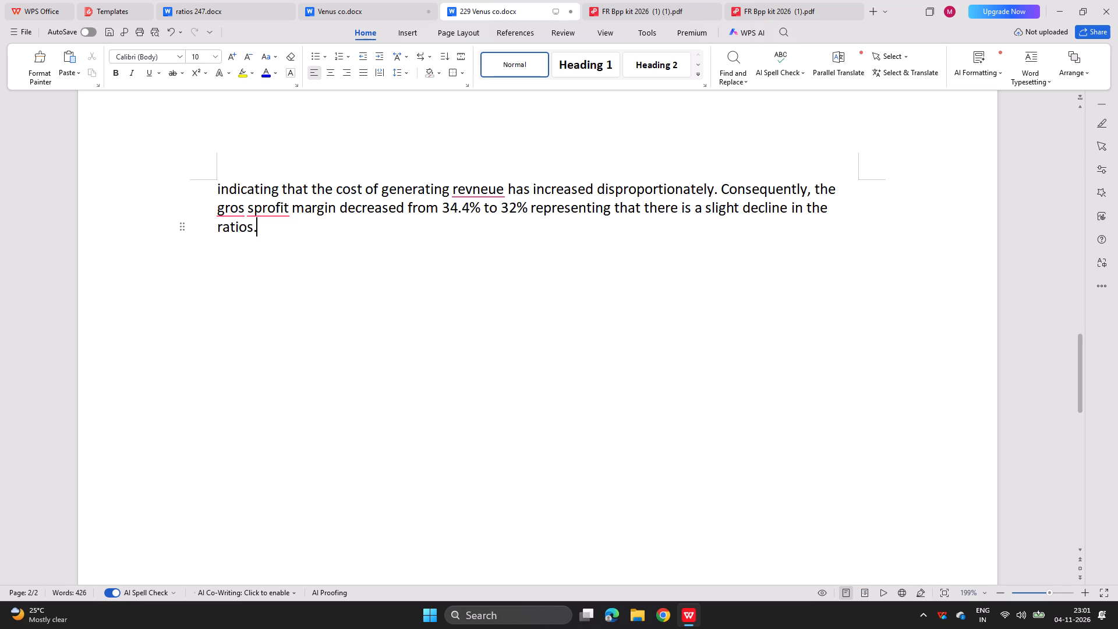
Correct the misspelled "gros sprofit" to "gross profit" in the margin sentence.
{"action": "left_click", "coordinate": [236, 209]}
{"action": "key", "text": "s"}
{"action": "left_click", "coordinate": [274, 224]}
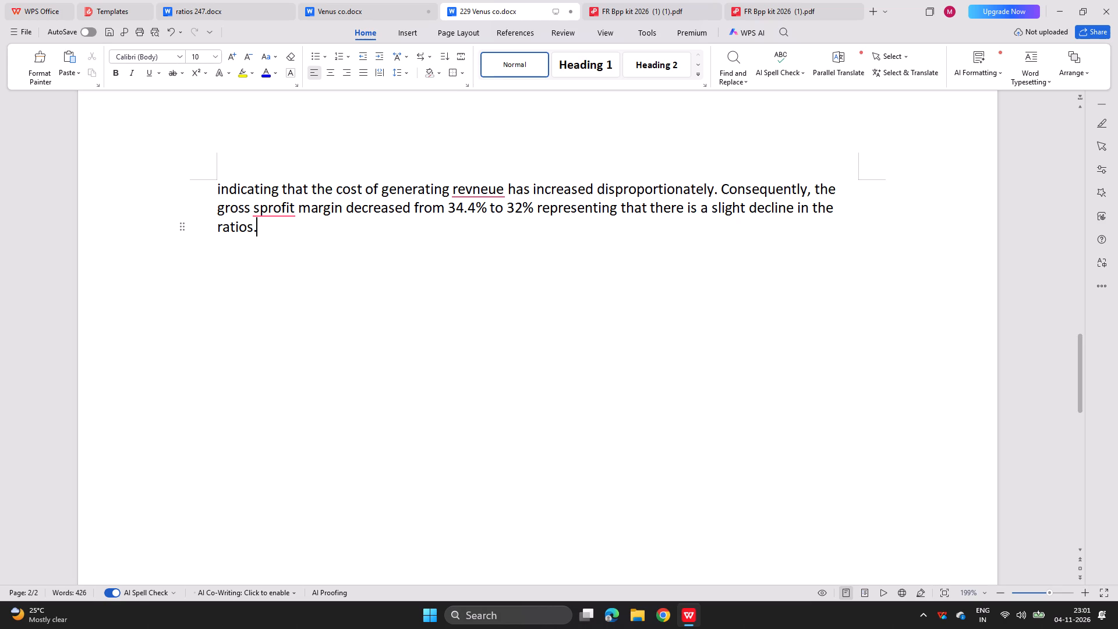
{"action": "left_click", "coordinate": [259, 211]}
{"action": "key", "text": "BackSpace"}
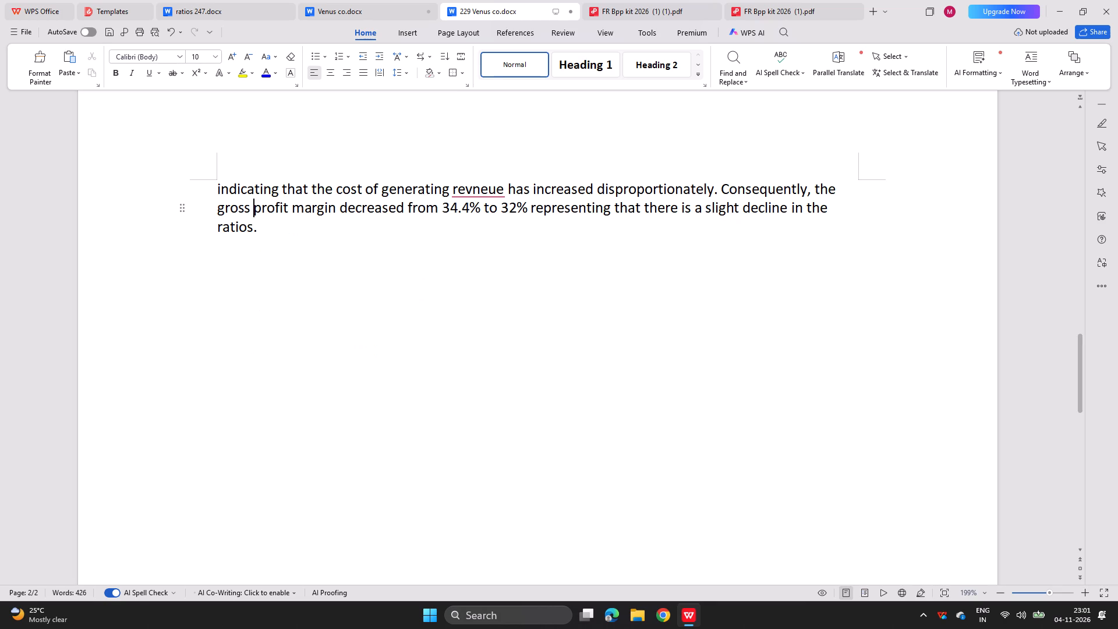
Begin another sentence directly after "ratios." with "therefore, this indicates that".
{"action": "left_click", "coordinate": [257, 239]}
{"action": "key", "text": "BackSpace"}
{"action": "type", "text": "therefore"}
{"action": "key", "text": "space"}
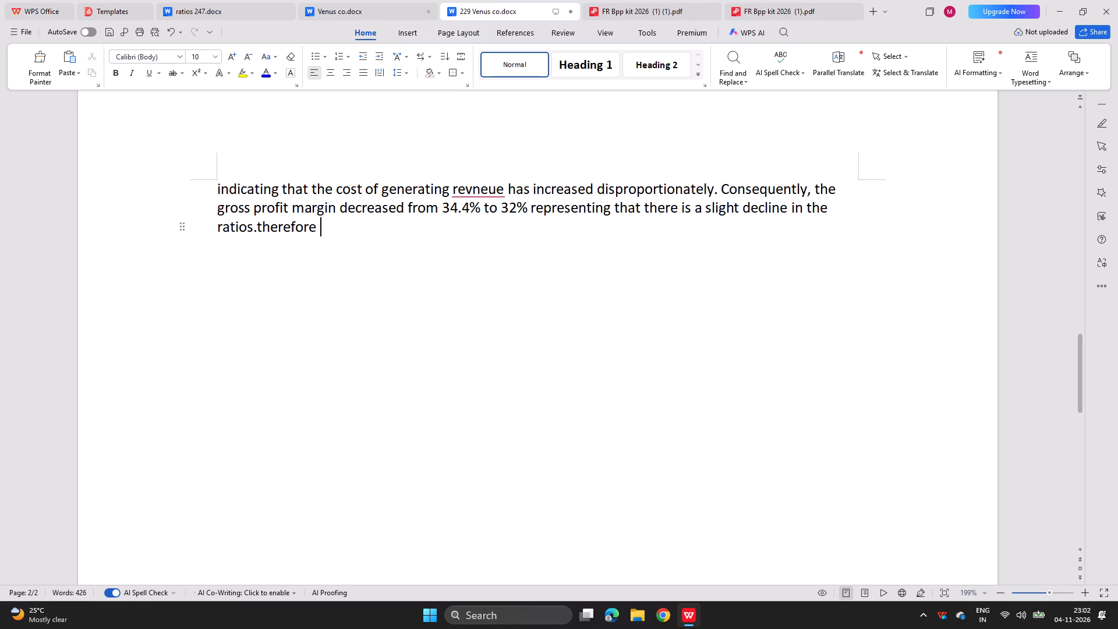
{"action": "key", "text": "BackSpace"}
{"action": "type", "text": ", this indicated"}
{"action": "key", "text": "space"}
{"action": "key", "text": "BackSpace"}
{"action": "key", "text": "BackSpace"}
{"action": "type", "text": "s that"}
{"action": "key", "text": "space"}
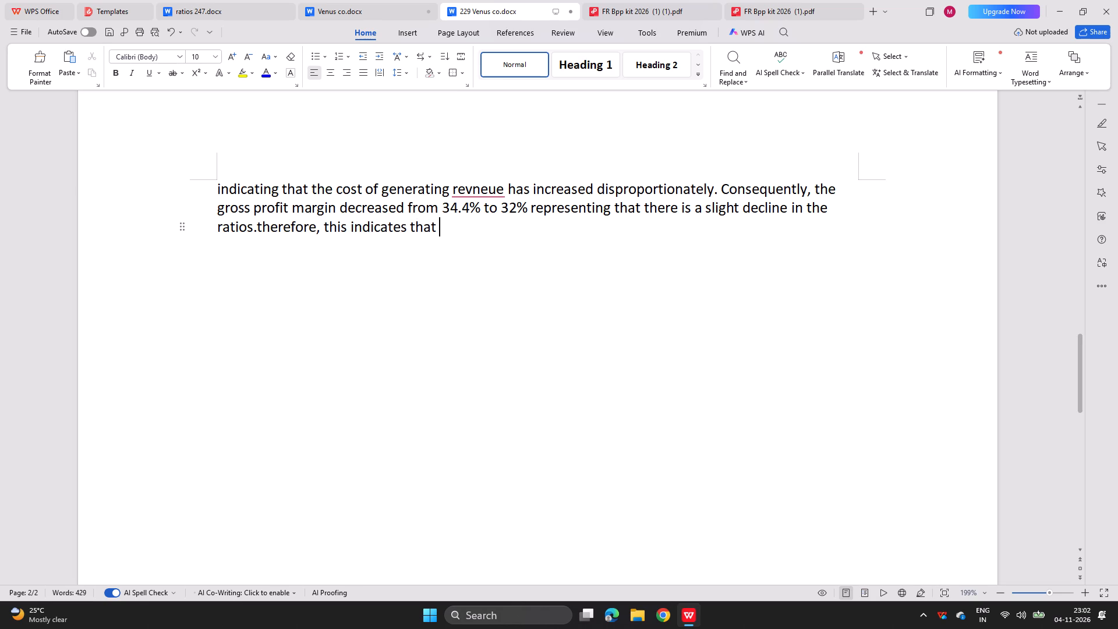
Continue the "therefore" sentence with "may be partly due to the inclusion of luto co".
{"action": "type", "text": "may be partly u"}
{"action": "key", "text": "BackSpace"}
{"action": "type", "text": "due to the"}
{"action": "key", "text": "space"}
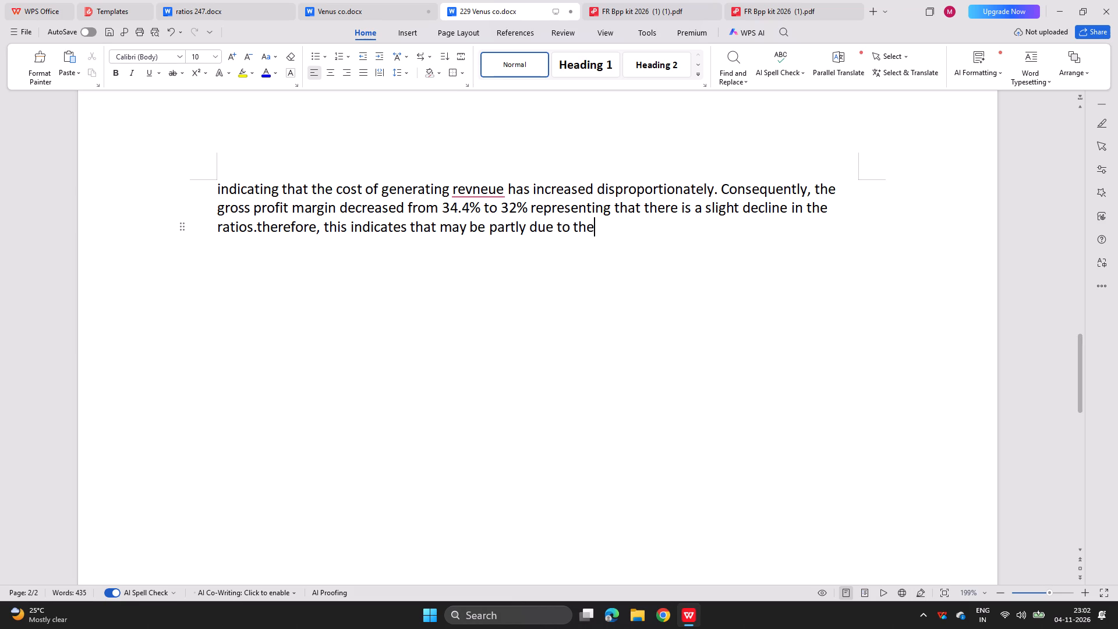
{"action": "type", "text": "inclusion"}
{"action": "key", "text": "space"}
{"action": "type", "text": "of luro"}
{"action": "key", "text": "BackSpace"}
{"action": "key", "text": "BackSpace"}
{"action": "type", "text": "to co"}
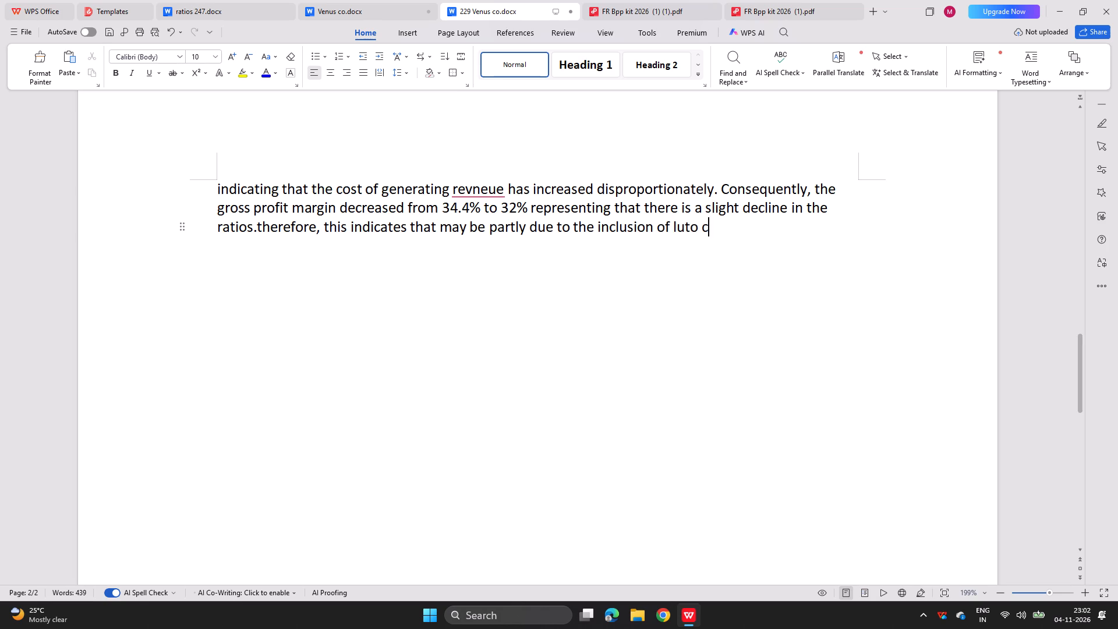
{"action": "key", "text": "space"}
{"action": "key", "text": "BackSpace"}
Complete the sentence as "luto co's results." and start a new line below the gross profit margin paragraph.
{"action": "key", "text": "s"}
{"action": "key", "text": "BackSpace"}
{"action": "type", "text": "'s res"}
{"action": "key", "text": "BackSpace"}
{"action": "type", "text": "sult"}
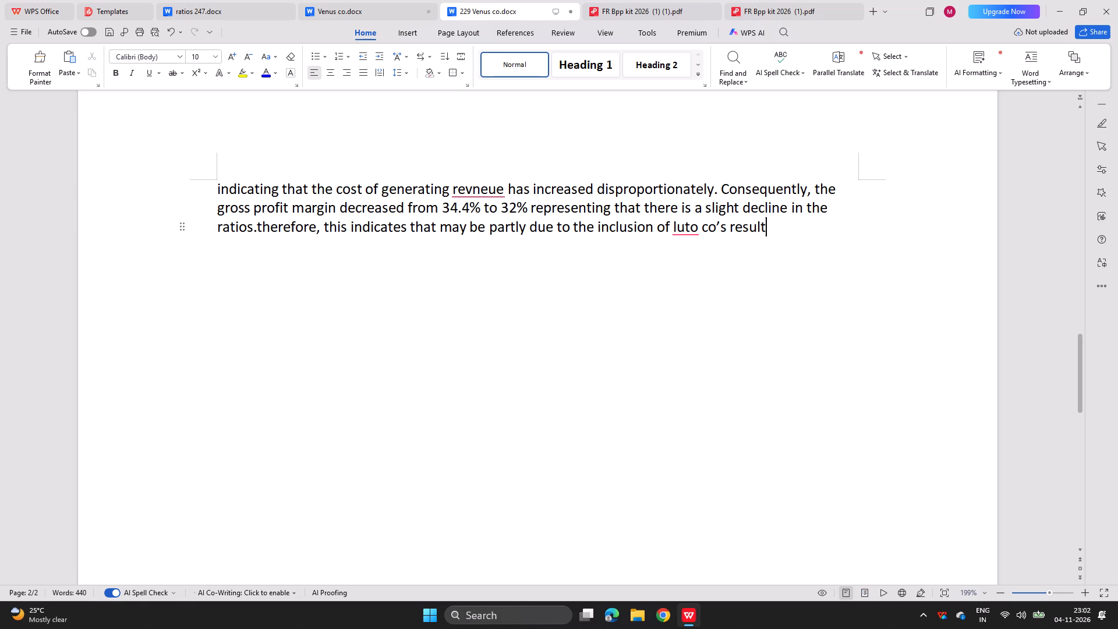
{"action": "key", "text": "space"}
{"action": "key", "text": "BackSpace"}
{"action": "type", "text": "s."}
{"action": "key", "text": "Return"}
Switch to the outline notes in Venus co.docx to consult the points on operating profit margin.
{"action": "scroll", "coordinate": [348, 336], "scroll_direction": "up", "scroll_amount": 3}
{"action": "scroll", "coordinate": [348, 336], "scroll_direction": "down", "scroll_amount": 1}
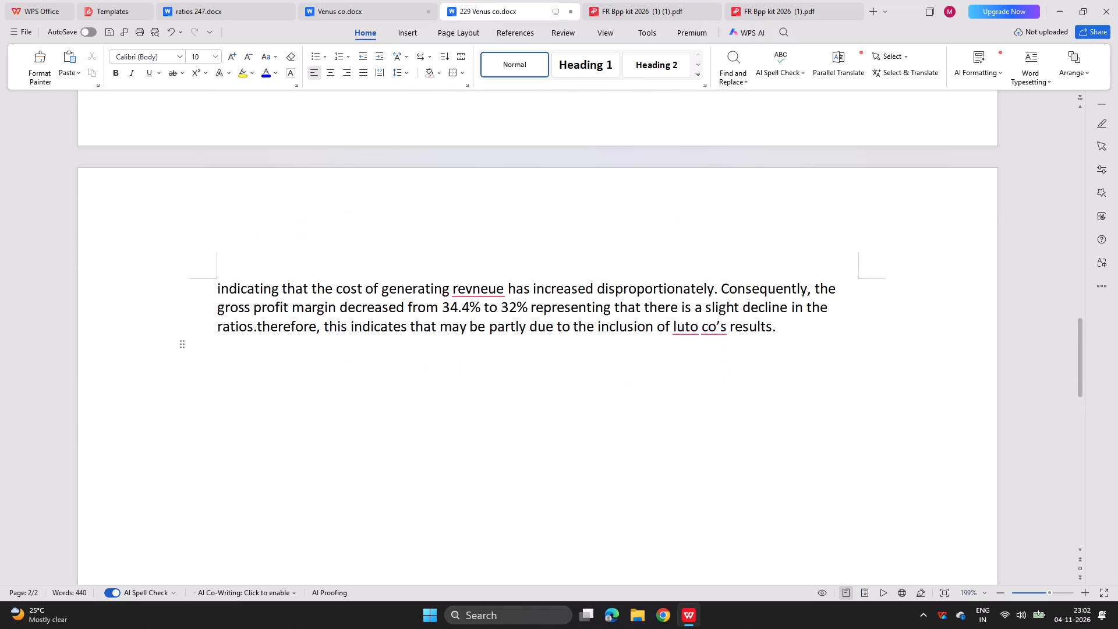
{"action": "left_click", "coordinate": [401, 0]}
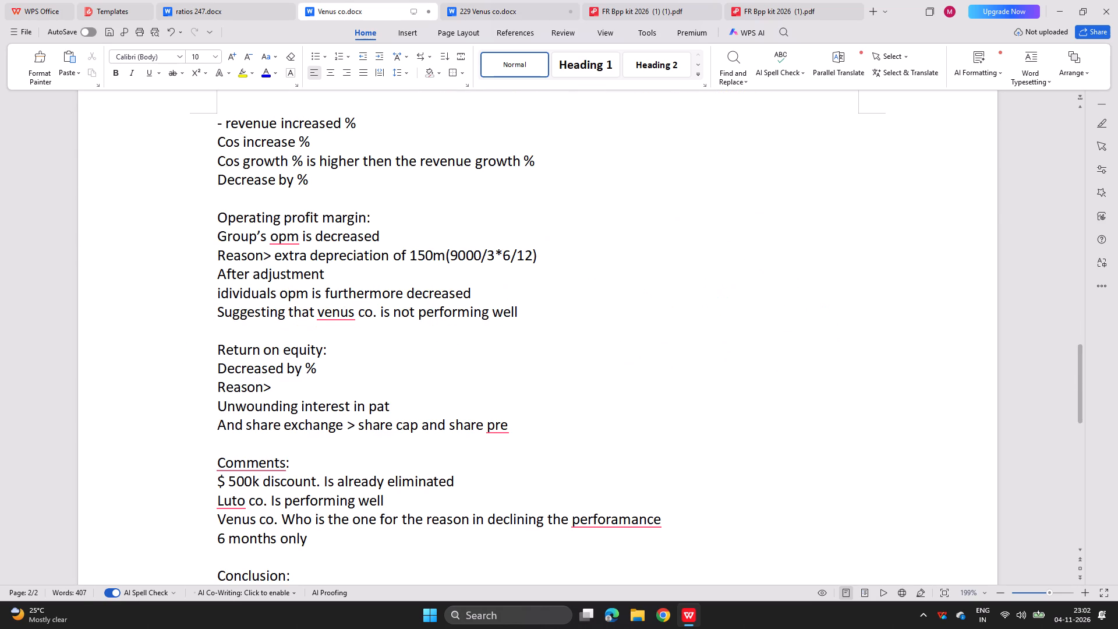
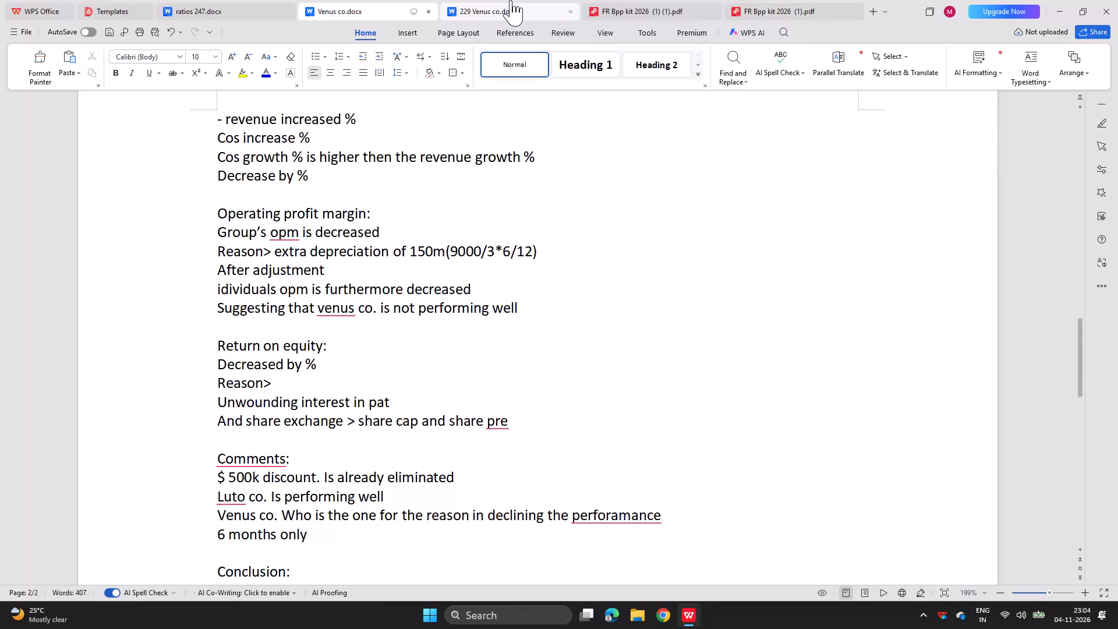
In 229 Venus co.docx, add the heading "Operating profit margin:" below the gross profit margin paragraph and start a new line.
{"action": "scroll", "coordinate": [415, 212], "scroll_direction": "down", "scroll_amount": 2}
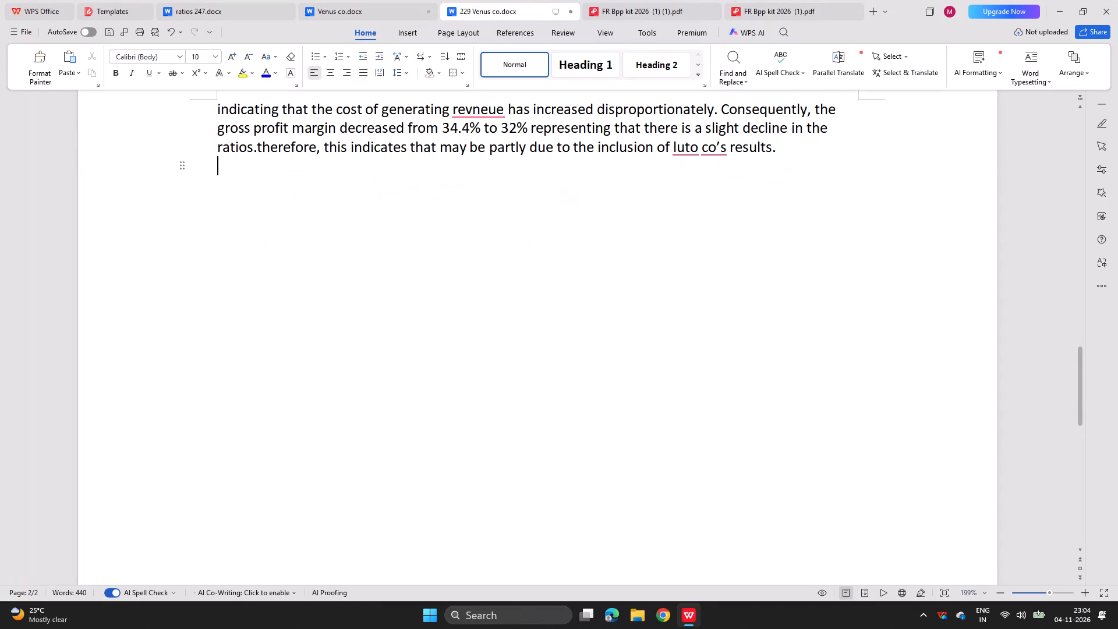
{"action": "key", "text": "Return"}
{"action": "type", "text": "oeprating"}
{"action": "key", "text": "space"}
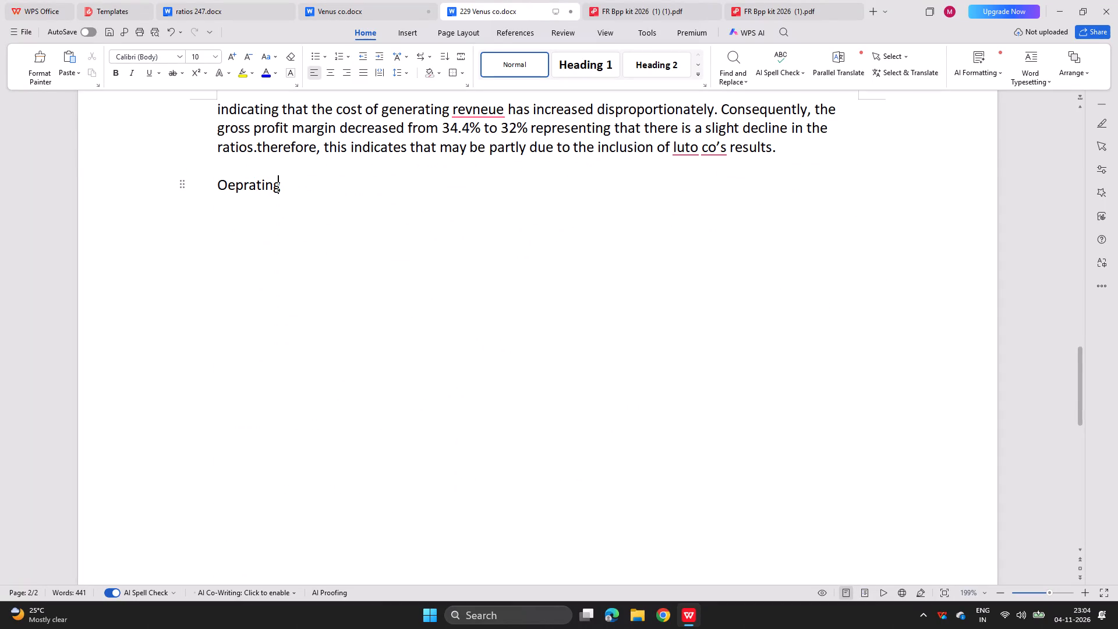
{"action": "key", "text": "BackSpace"}
{"action": "key", "text": "BackSpace"}
{"action": "key", "text": "BackSpace"}
{"action": "key", "text": "BackSpace"}
{"action": "key", "text": "BackSpace"}
{"action": "key", "text": "BackSpace"}
{"action": "key", "text": "BackSpace"}
{"action": "key", "text": "BackSpace"}
{"action": "key", "text": "BackSpace"}
{"action": "type", "text": "perating p"}
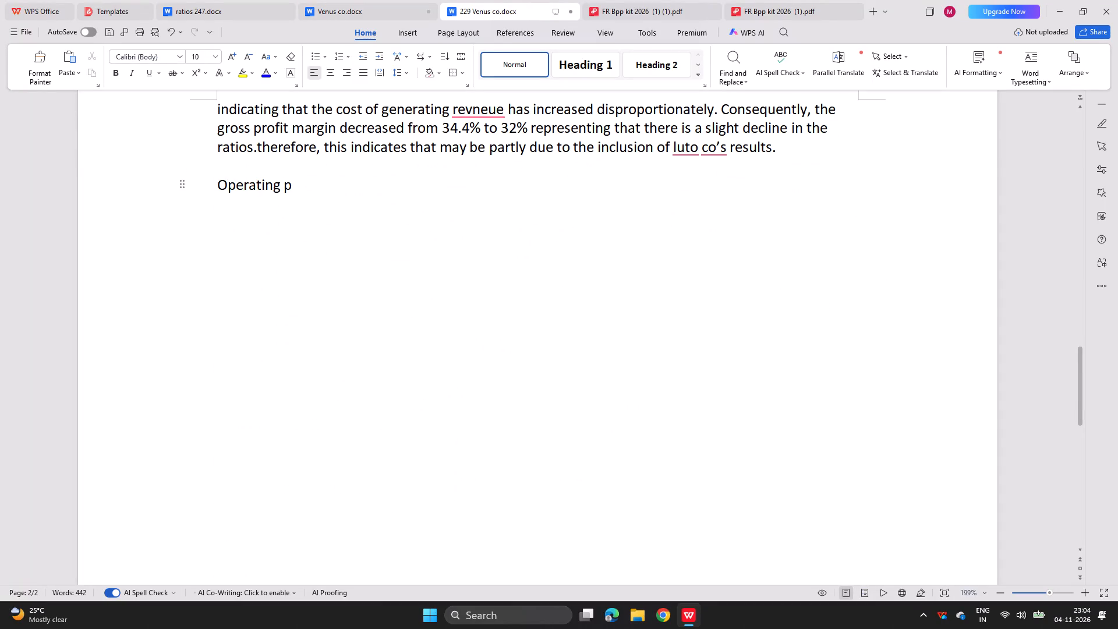
{"action": "type", "text": "rofit amergin"}
{"action": "key", "text": "BackSpace"}
{"action": "key", "text": "BackSpace"}
{"action": "key", "text": "BackSpace"}
{"action": "key", "text": "BackSpace"}
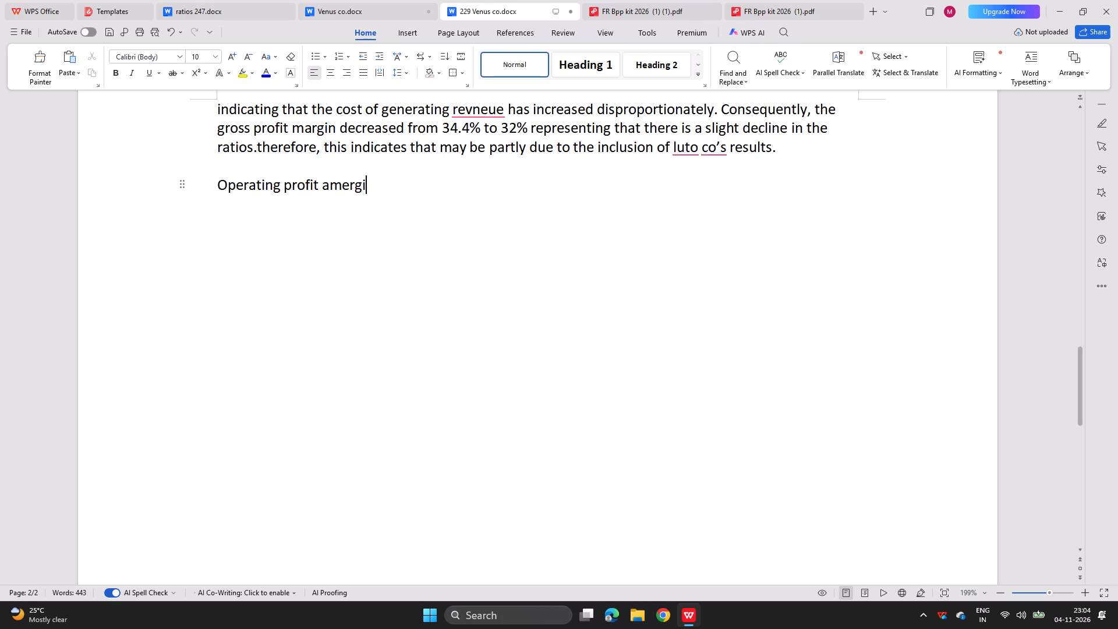
{"action": "key", "text": "BackSpace"}
{"action": "key", "text": "BackSpace"}
{"action": "key", "text": "BackSpace"}
{"action": "type", "text": "margin"}
{"action": "key", "text": "shift+colon"}
{"action": "key", "text": "Return"}
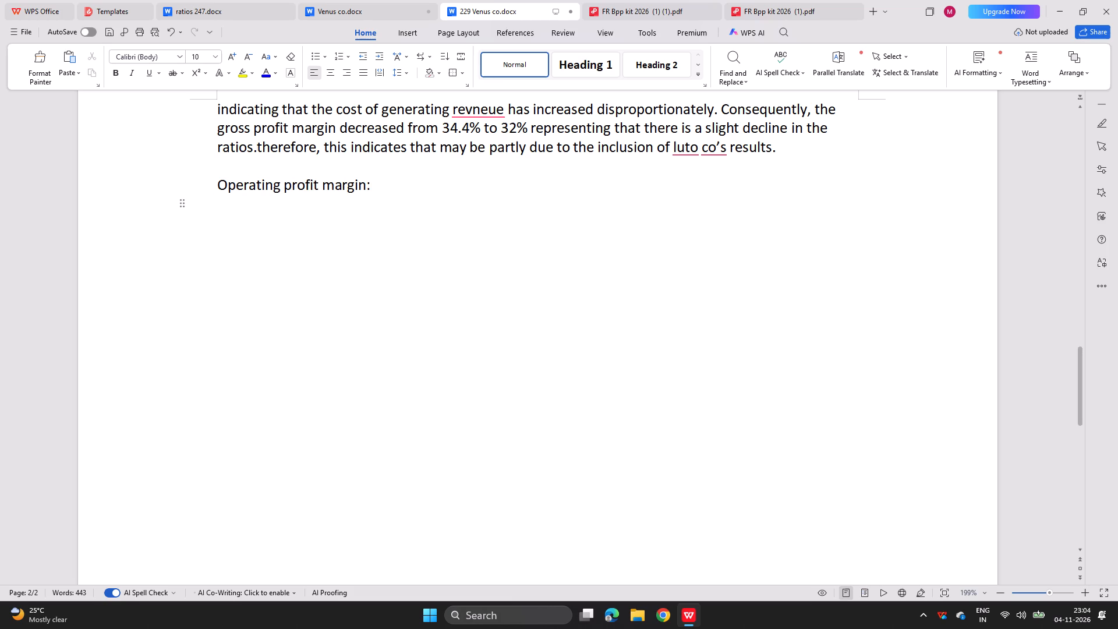
Begin the paragraph under the new heading with "The operating profit margin".
{"action": "type", "text": "the operait"}
{"action": "key", "text": "BackSpace"}
{"action": "key", "text": "t"}
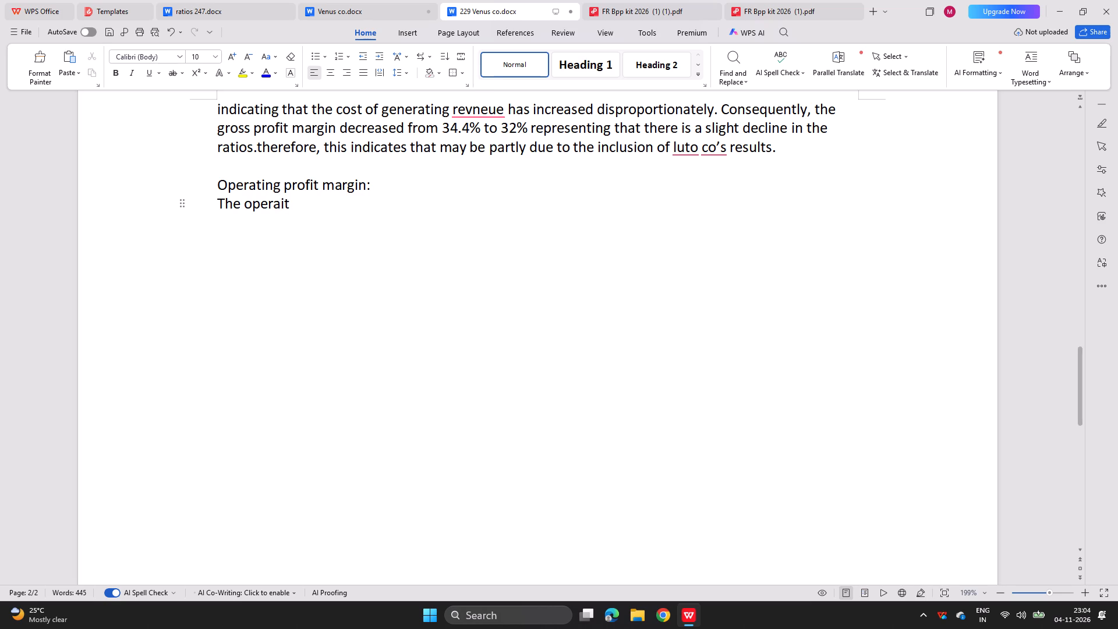
{"action": "key", "text": "BackSpace"}
{"action": "key", "text": "BackSpace"}
{"action": "type", "text": "tri"}
{"action": "key", "text": "BackSpace"}
{"action": "key", "text": "BackSpace"}
{"action": "type", "text": "ing perofot"}
{"action": "key", "text": "space"}
{"action": "key", "text": "BackSpace"}
{"action": "key", "text": "BackSpace"}
{"action": "key", "text": "BackSpace"}
{"action": "key", "text": "BackSpace"}
{"action": "key", "text": "BackSpace"}
{"action": "key", "text": "BackSpace"}
{"action": "key", "text": "BackSpace"}
{"action": "type", "text": "rofit margin is"}
{"action": "key", "text": "space"}
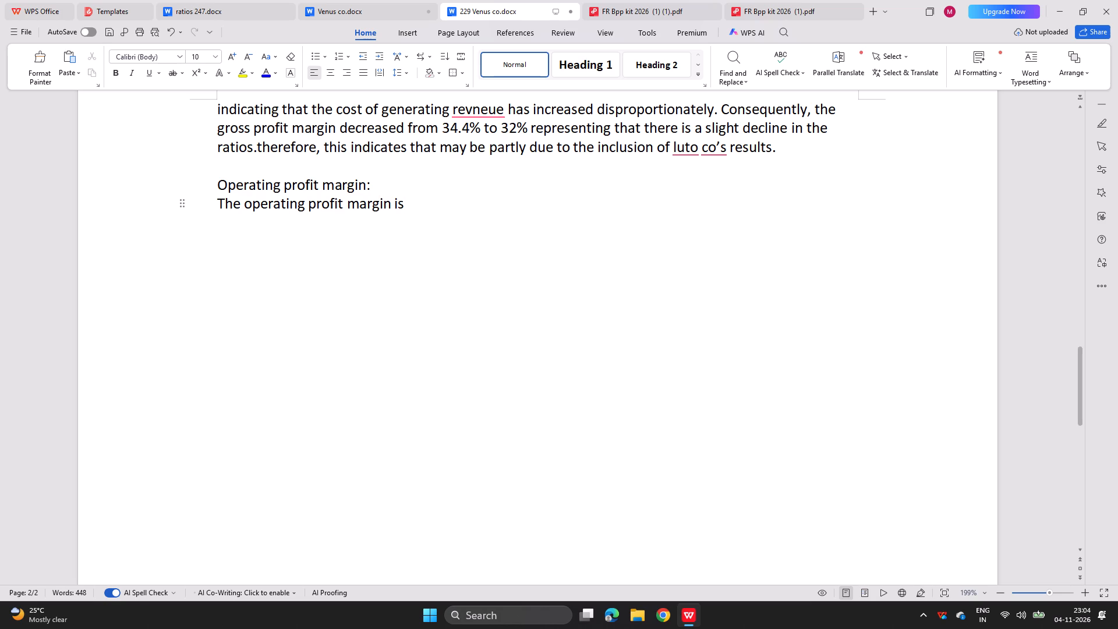
{"action": "key", "text": "BackSpace"}
{"action": "key", "text": "BackSpace"}
{"action": "key", "text": "BackSpace"}
Continue the sentence with "of venus group".
{"action": "type", "text": "of venus f"}
{"action": "key", "text": "BackSpace"}
{"action": "type", "text": "grouo"}
{"action": "key", "text": "BackSpace"}
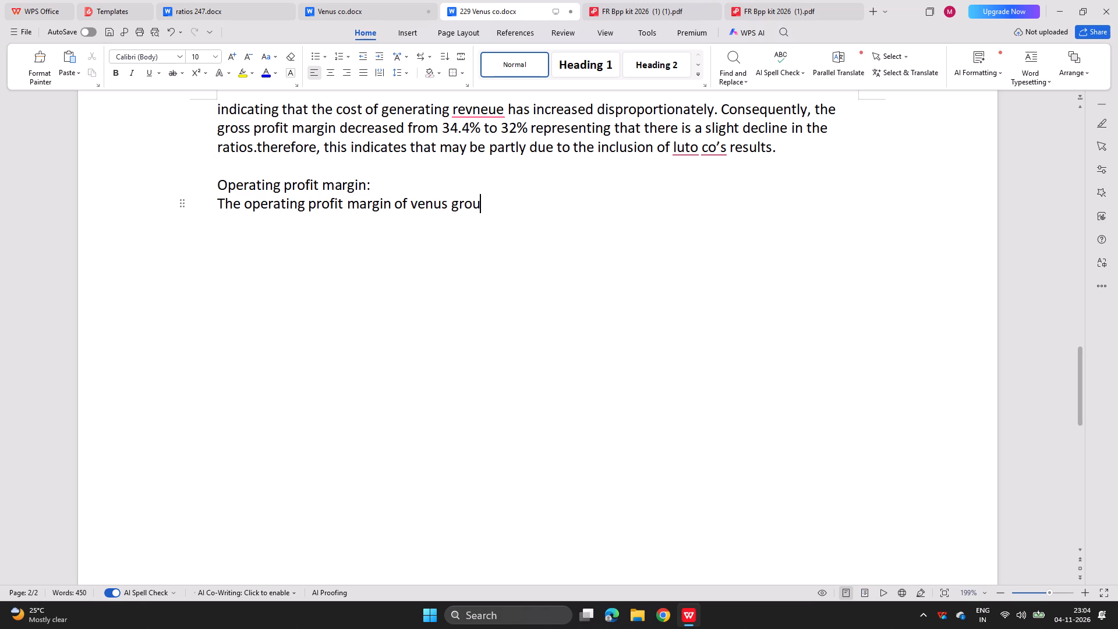
{"action": "type", "text": "p"}
{"action": "key", "text": "space"}
Continue the sentence with "decreased form 31.56%".
{"action": "type", "text": "decreased form"}
{"action": "key", "text": "space"}
{"action": "type", "text": "31.56/5"}
{"action": "key", "text": "BackSpace"}
{"action": "key", "text": "BackSpace"}
{"action": "type", "text": "%"}
{"action": "key", "text": "space"}
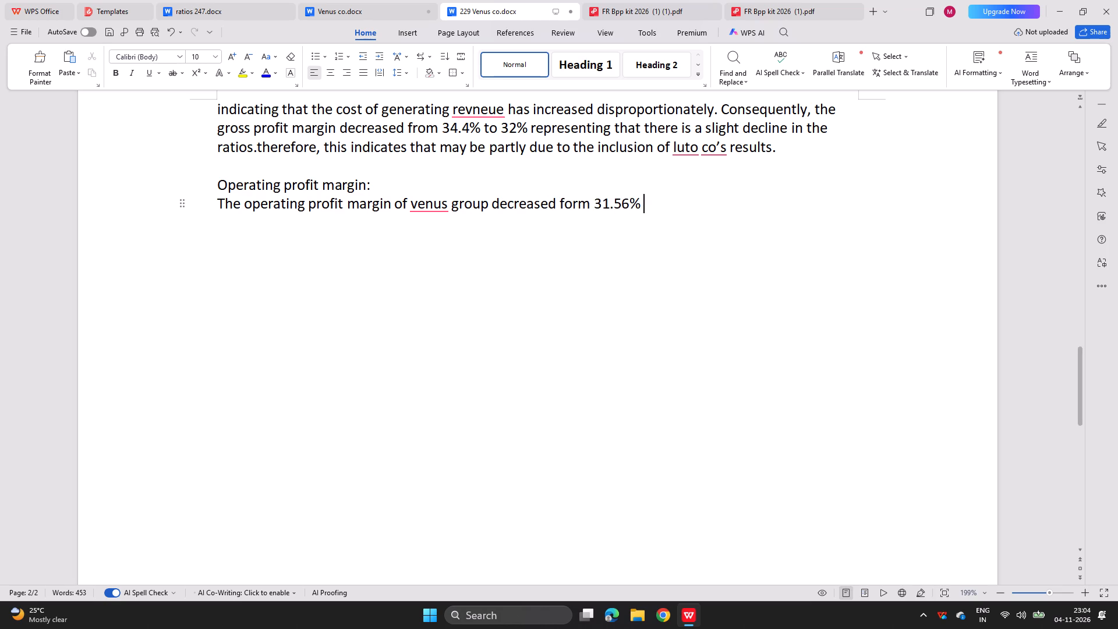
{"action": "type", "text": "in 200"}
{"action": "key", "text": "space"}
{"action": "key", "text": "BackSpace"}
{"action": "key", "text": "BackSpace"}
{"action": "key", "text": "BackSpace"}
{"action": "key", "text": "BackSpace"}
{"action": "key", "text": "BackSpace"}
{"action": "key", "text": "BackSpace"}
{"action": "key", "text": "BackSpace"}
Change the percentage in the sentence to 31.6% and follow it with "to".
{"action": "key", "text": "BackSpace"}
{"action": "key", "text": "BackSpace"}
{"action": "key", "text": "BackSpace"}
{"action": "key", "text": "BackSpace"}
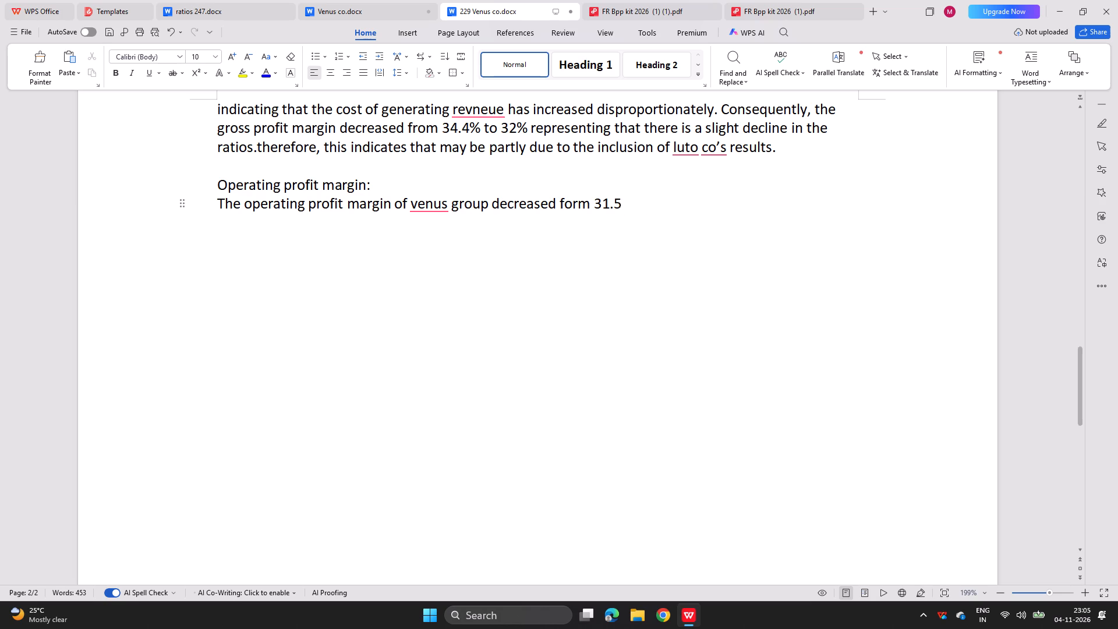
{"action": "type", "text": "61%"}
{"action": "key", "text": "BackSpace"}
{"action": "key", "text": "BackSpace"}
{"action": "type", "text": "% tpo"}
{"action": "key", "text": "space"}
{"action": "key", "text": "BackSpace"}
{"action": "key", "text": "BackSpace"}
{"action": "key", "text": "BackSpace"}
{"action": "key", "text": "o"}
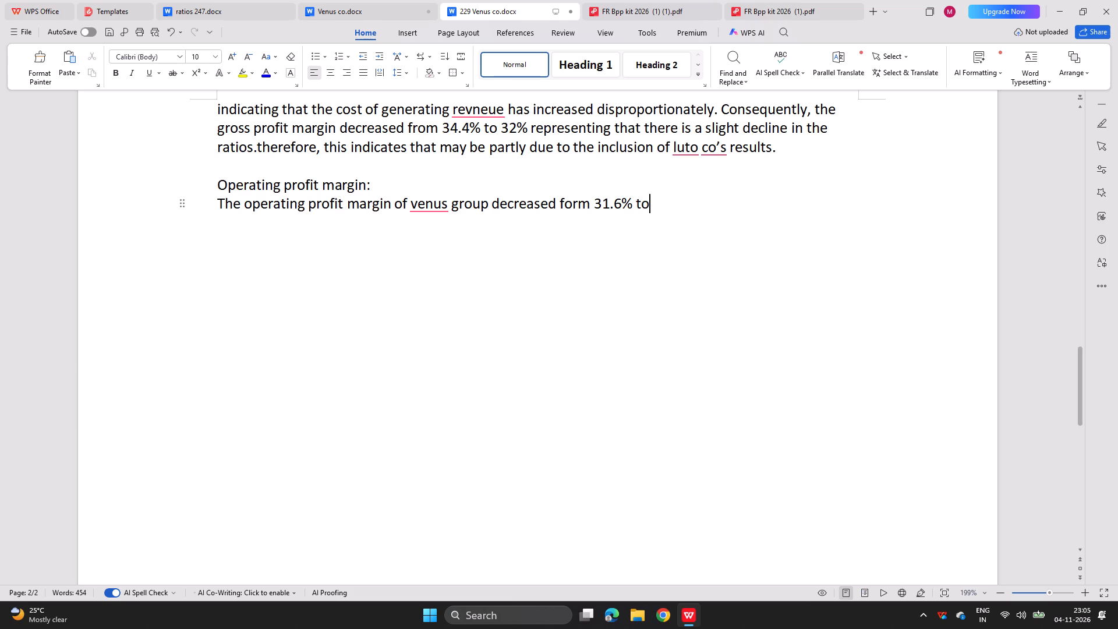
Check the 2008 group operating profit margin in the ratios table and add "30.3%" after "to".
{"action": "scroll", "coordinate": [395, 236], "scroll_direction": "up", "scroll_amount": 12}
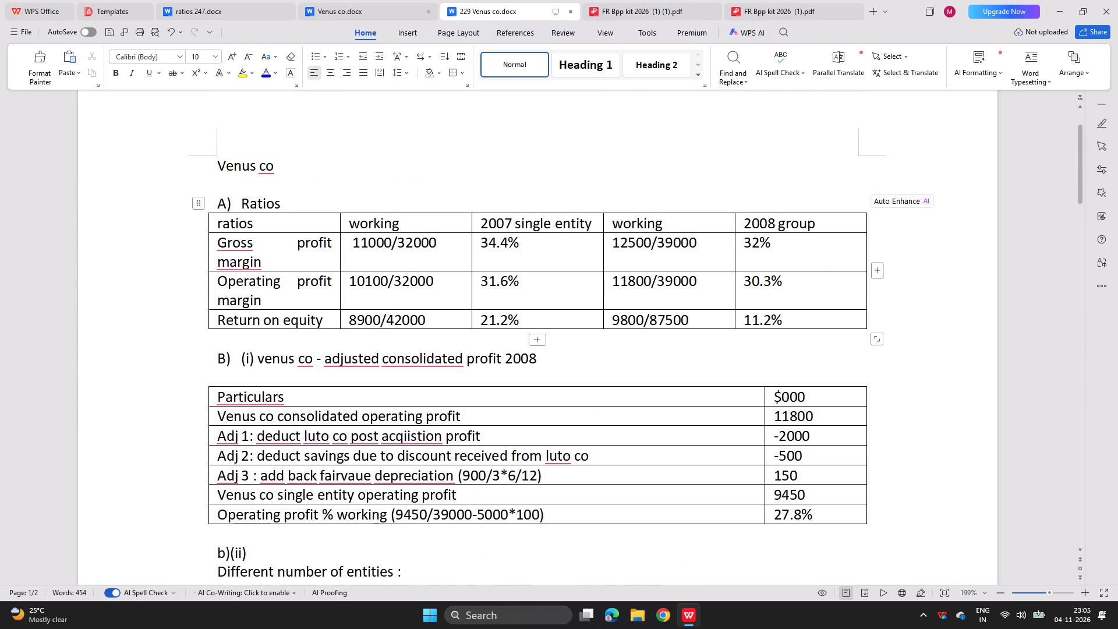
{"action": "scroll", "coordinate": [530, 328], "scroll_direction": "down", "scroll_amount": 7}
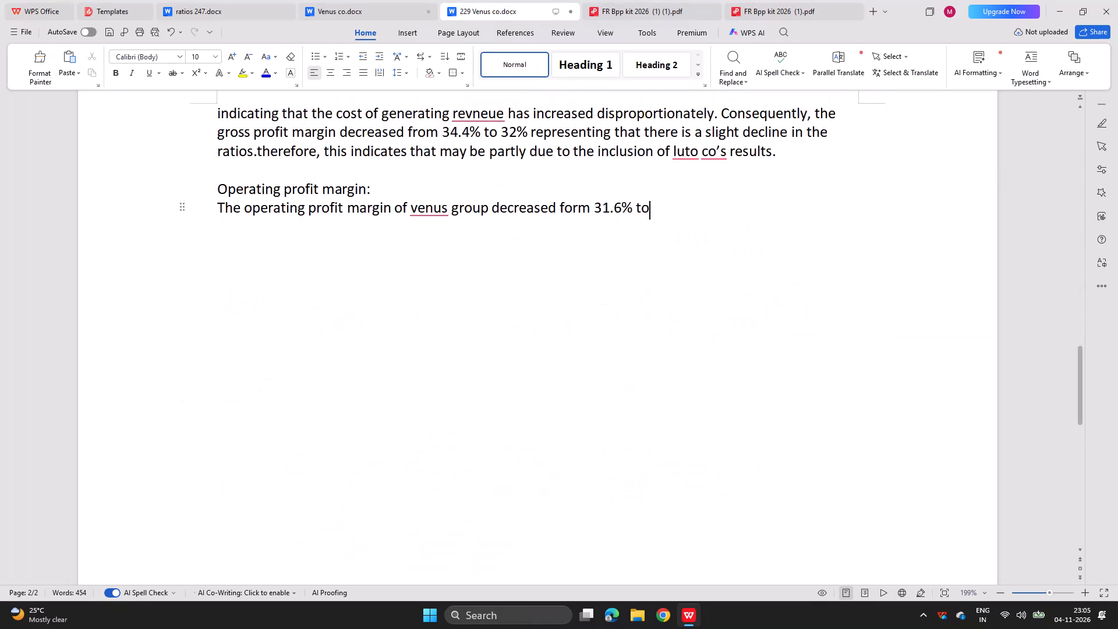
{"action": "scroll", "coordinate": [538, 291], "scroll_direction": "down", "scroll_amount": 1}
{"action": "key", "text": "space"}
{"action": "type", "text": "30.3"}
{"action": "type", "text": "%"}
{"action": "key", "text": "space"}
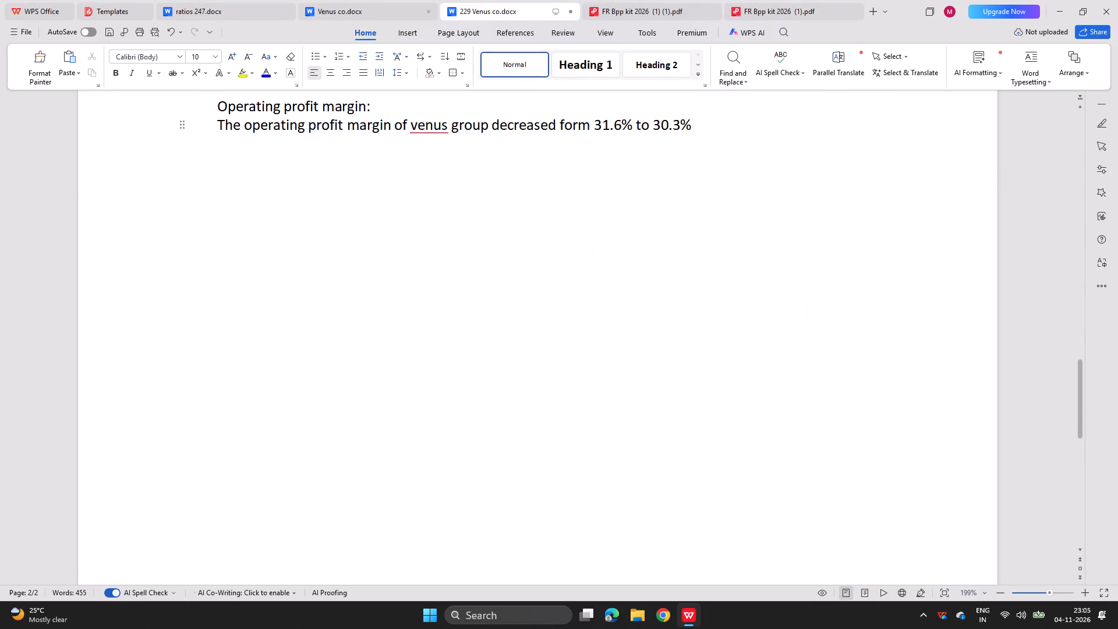
{"action": "key", "text": "BackSpace"}
Put a full stop after the percentage and begin the explanation with "due to".
{"action": "type", "text": ". u"}
{"action": "key", "text": "BackSpace"}
{"action": "type", "text": "due to the"}
{"action": "key", "text": "space"}
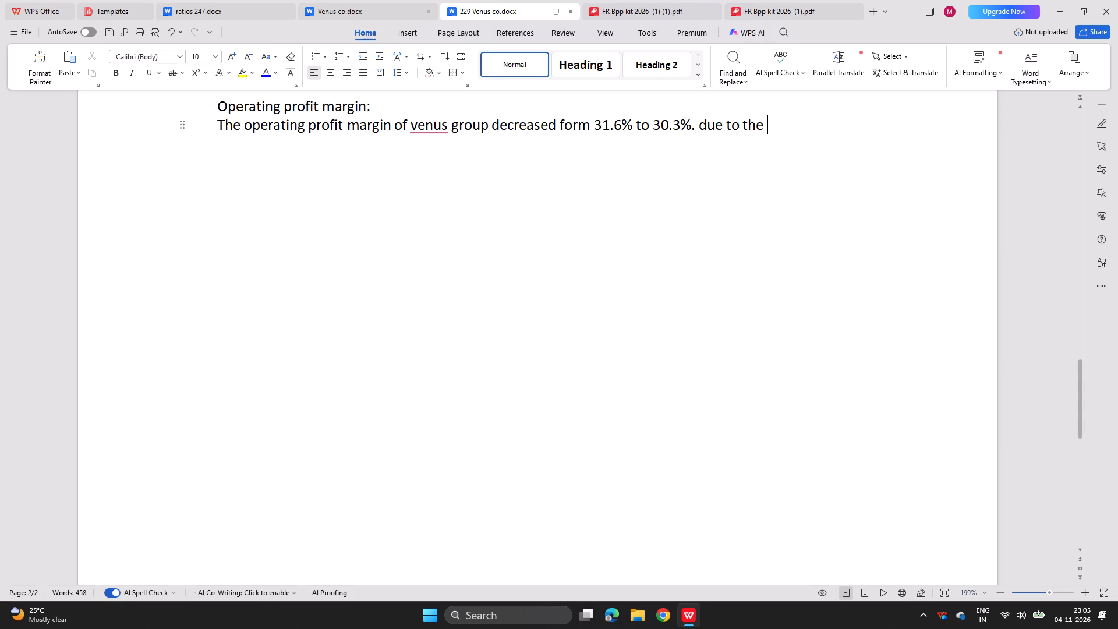
{"action": "type", "text": "addi"}
{"action": "key", "text": "BackSpace"}
{"action": "key", "text": "BackSpace"}
{"action": "key", "text": "BackSpace"}
{"action": "key", "text": "BackSpace"}
{"action": "key", "text": "BackSpace"}
{"action": "key", "text": "BackSpace"}
{"action": "key", "text": "BackSpace"}
{"action": "key", "text": "BackSpace"}
{"action": "key", "text": "BackSpace"}
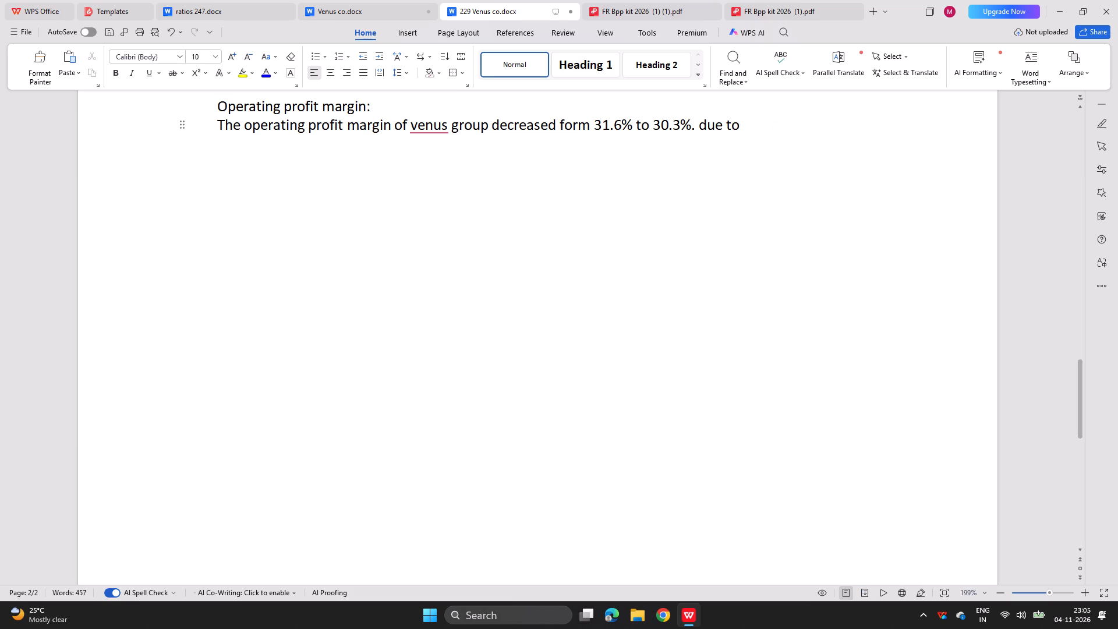
{"action": "key", "text": "BackSpace"}
{"action": "type", "text": "o fo"}
{"action": "key", "text": "space"}
{"action": "key", "text": "BackSpace"}
{"action": "key", "text": "BackSpace"}
{"action": "key", "text": "BackSpace"}
Continue the explanation with "additional depreciation is recorded".
{"action": "type", "text": "additional depreciration is"}
{"action": "key", "text": "space"}
{"action": "key", "text": "BackSpace"}
{"action": "key", "text": "BackSpace"}
{"action": "key", "text": "BackSpace"}
{"action": "key", "text": "BackSpace"}
{"action": "key", "text": "BackSpace"}
{"action": "key", "text": "BackSpace"}
{"action": "key", "text": "BackSpace"}
{"action": "key", "text": "BackSpace"}
{"action": "key", "text": "BackSpace"}
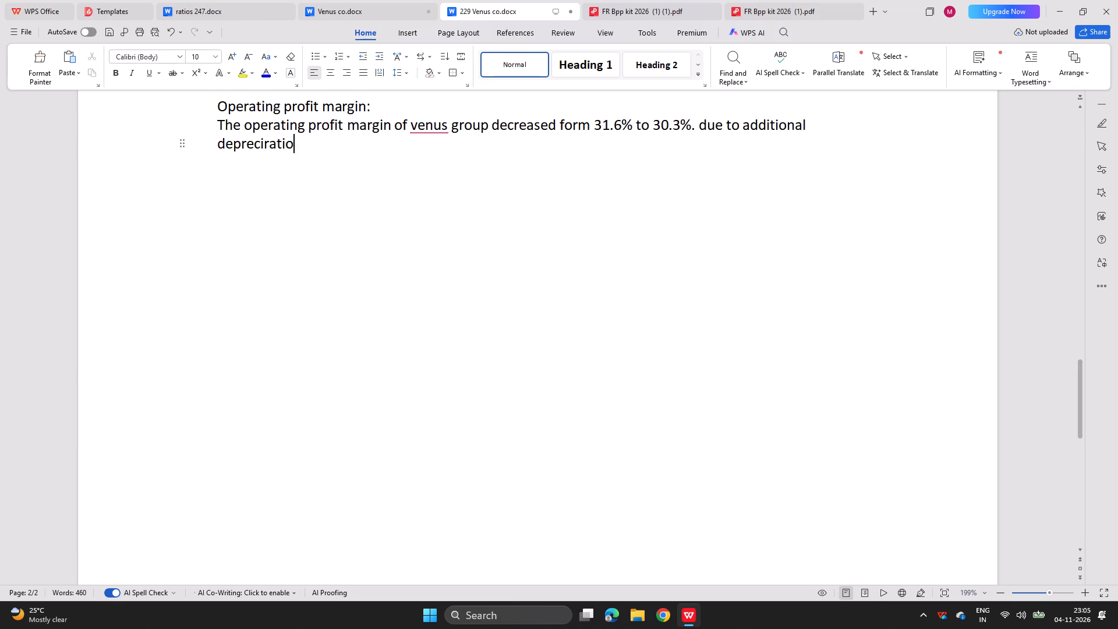
{"action": "key", "text": "BackSpace"}
{"action": "key", "text": "BackSpace"}
{"action": "key", "text": "a"}
{"action": "key", "text": "BackSpace"}
{"action": "type", "text": "iation iss"}
{"action": "key", "text": "space"}
{"action": "key", "text": "BackSpace"}
{"action": "key", "text": "BackSpace"}
{"action": "key", "text": "space"}
{"action": "type", "text": "recorded i"}
{"action": "key", "text": "BackSpace"}
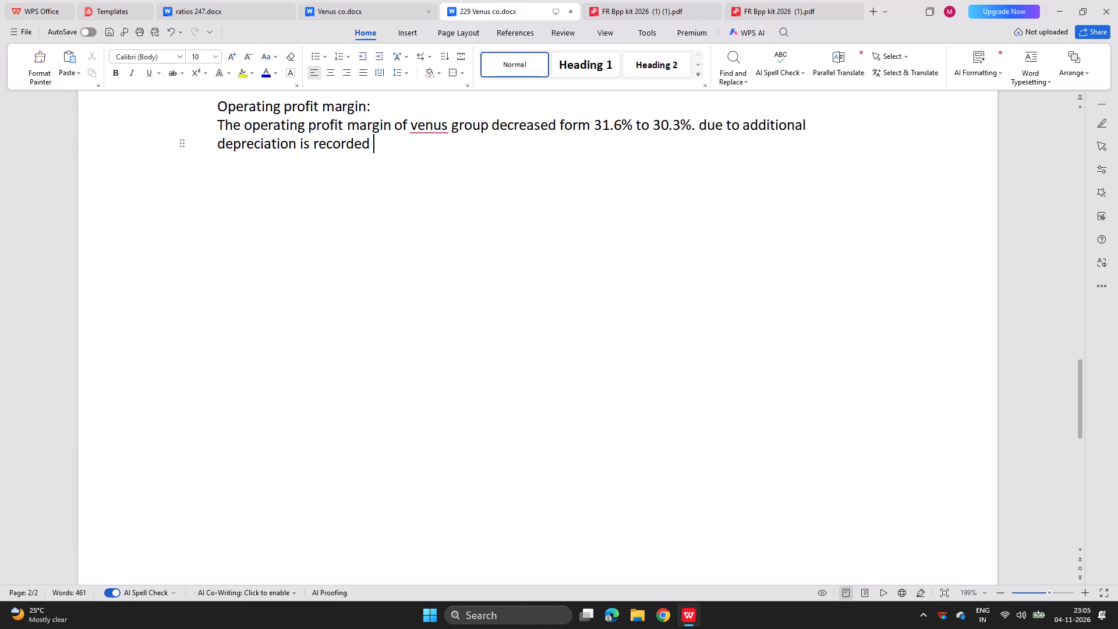
Replace "is" before "recorded" with "of 150 million is".
{"action": "left_click", "coordinate": [311, 146]}
{"action": "key", "text": "BackSpace"}
{"action": "key", "text": "BackSpace"}
{"action": "type", "text": "of 1509"}
{"action": "key", "text": "BackSpace"}
{"action": "key", "text": "space"}
{"action": "type", "text": "million s"}
{"action": "key", "text": "BackSpace"}
{"action": "type", "text": "is"}
{"action": "key", "text": "space"}
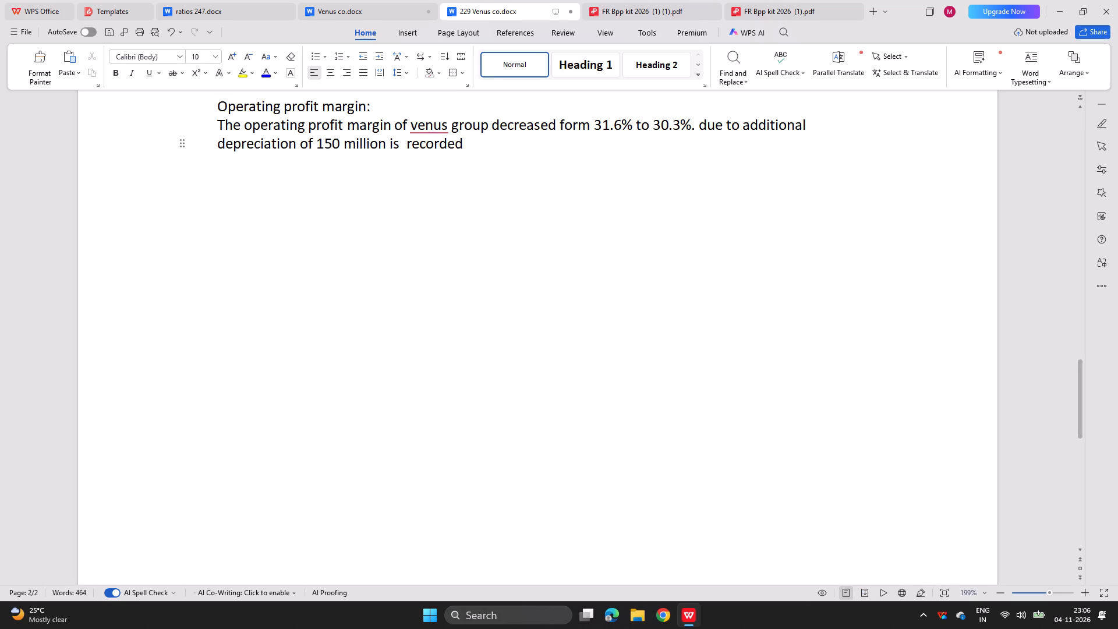
{"action": "key", "text": "BackSpace"}
Continue the sentence after "recorded" with "form the fv uplift".
{"action": "left_click", "coordinate": [462, 147]}
{"action": "type", "text": "form the fv"}
{"action": "key", "text": "space"}
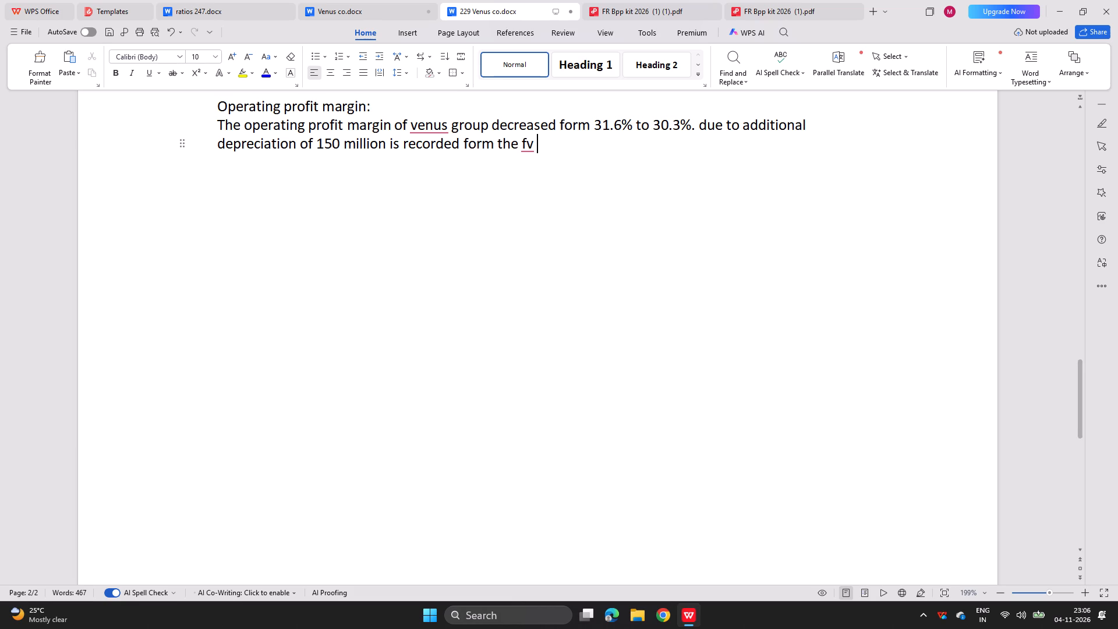
{"action": "type", "text": "uplift me"}
{"action": "key", "text": "BackSpace"}
{"action": "key", "text": "BackSpace"}
Continue the operating profit margin sentence after "uplift" with "on acquisiton,".
{"action": "type", "text": "on acuqistion"}
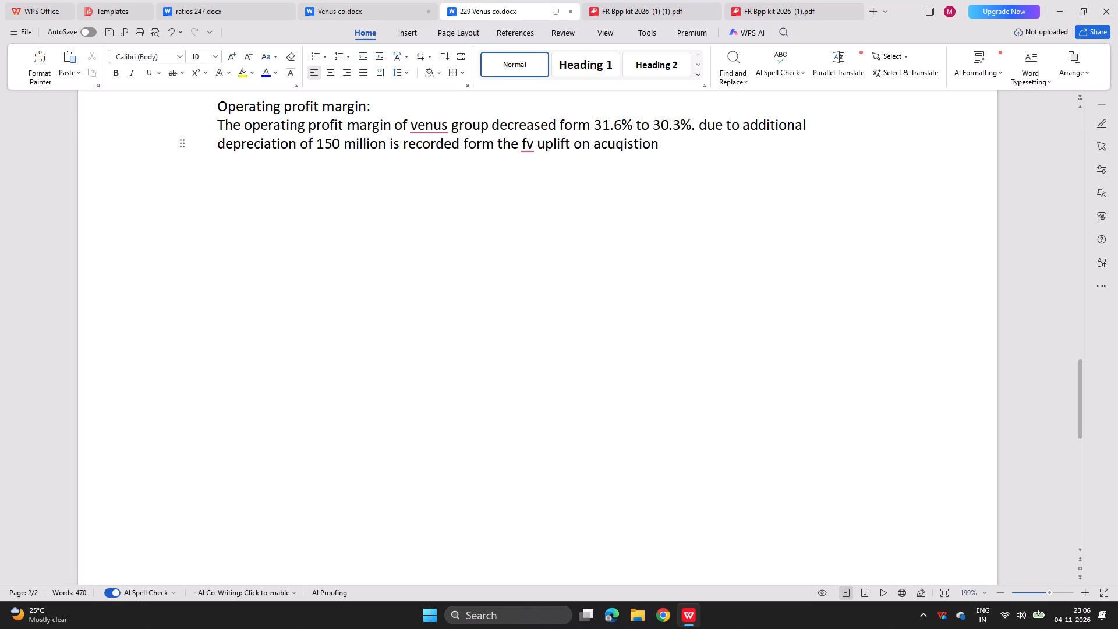
{"action": "key", "text": "BackSpace"}
{"action": "key", "text": "BackSpace"}
{"action": "key", "text": "BackSpace"}
{"action": "key", "text": "BackSpace"}
{"action": "key", "text": "BackSpace"}
{"action": "key", "text": "BackSpace"}
{"action": "key", "text": "BackSpace"}
{"action": "key", "text": "BackSpace"}
{"action": "key", "text": "BackSpace"}
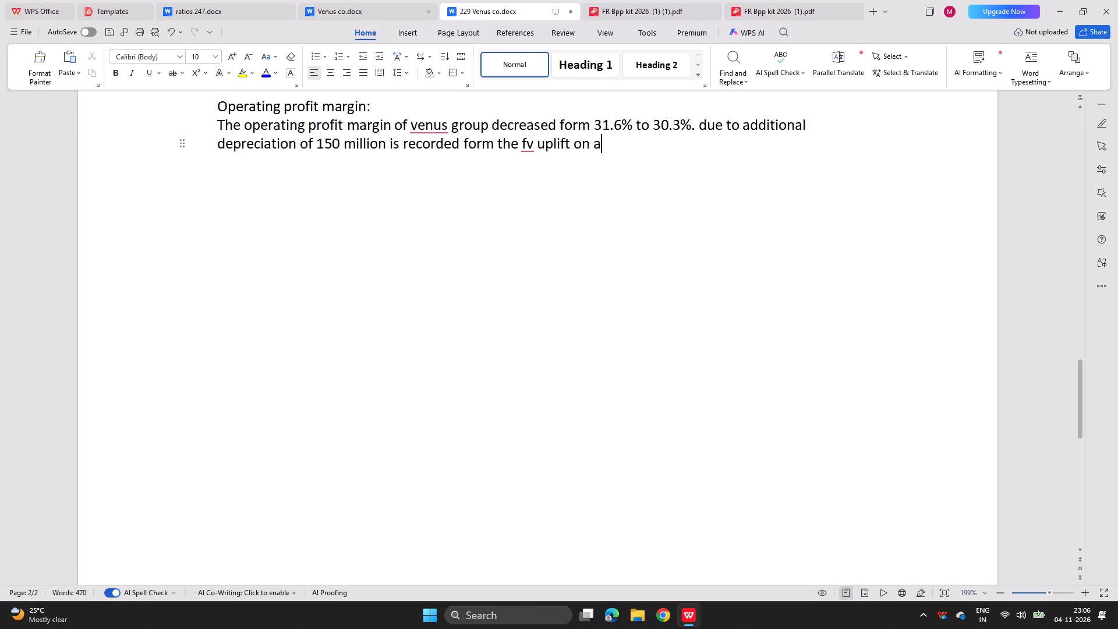
{"action": "key", "text": "c"}
{"action": "key", "text": "BackSpace"}
{"action": "key", "text": "c"}
{"action": "type", "text": "quisiton"}
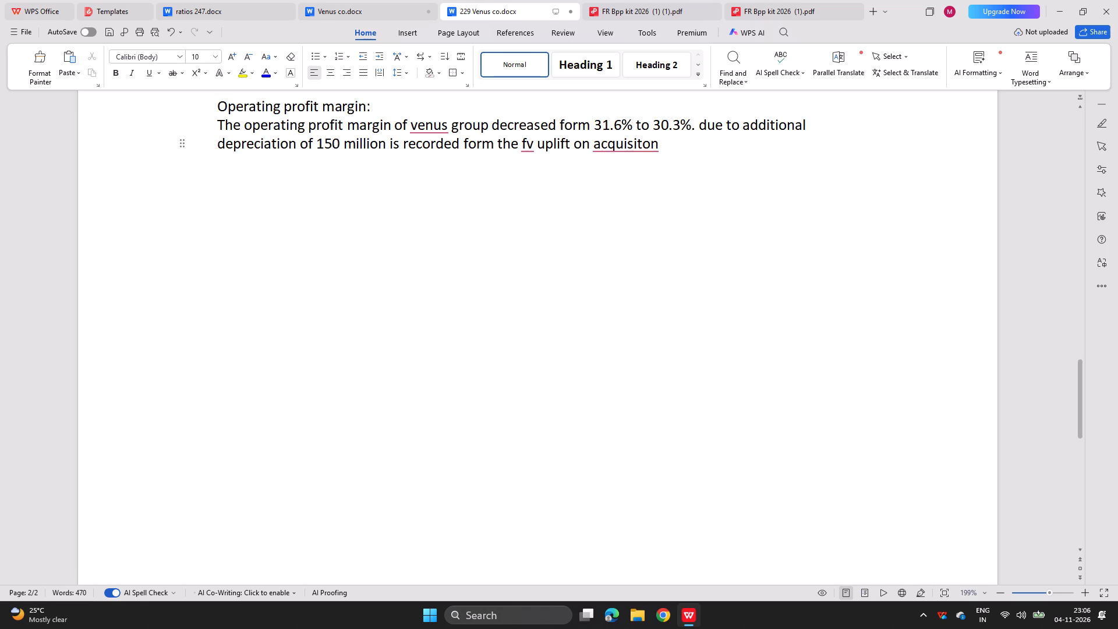
{"action": "type", "text": ","}
{"action": "key", "text": "space"}
Continue the sentence with "which increased operating expenses".
{"action": "type", "text": "which s"}
{"action": "key", "text": "BackSpace"}
{"action": "type", "text": "ince"}
{"action": "key", "text": "BackSpace"}
{"action": "type", "text": "reased"}
{"action": "key", "text": "space"}
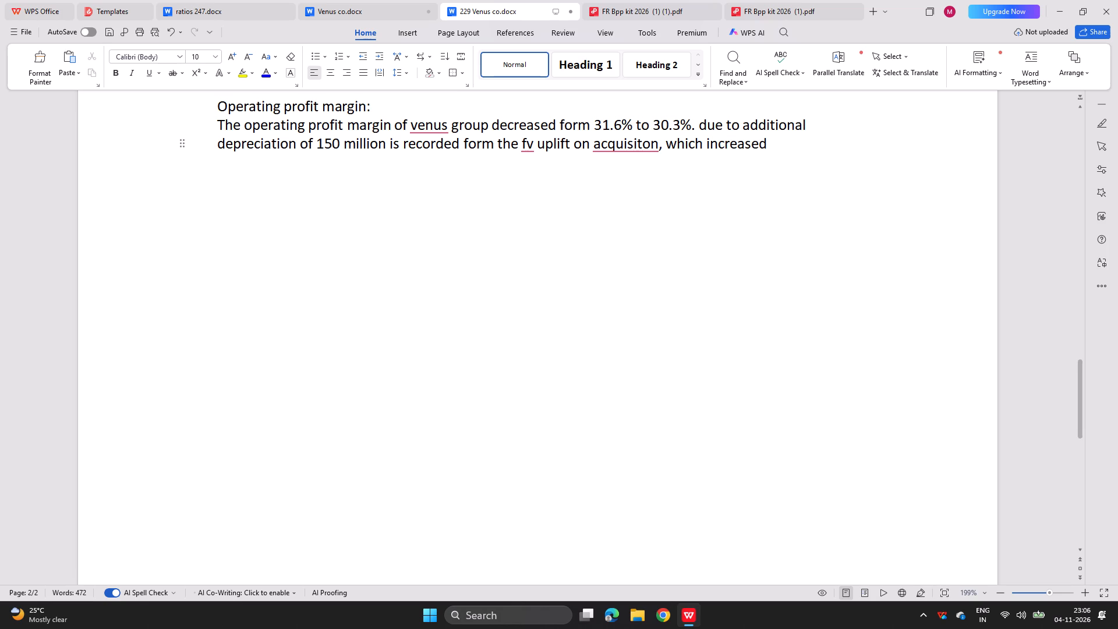
{"action": "type", "text": "operaitgm"}
{"action": "key", "text": "space"}
{"action": "key", "text": "BackSpace"}
{"action": "key", "text": "BackSpace"}
{"action": "key", "text": "BackSpace"}
{"action": "key", "text": "BackSpace"}
{"action": "key", "text": "BackSpace"}
{"action": "type", "text": "ting o"}
{"action": "key", "text": "BackSpace"}
{"action": "type", "text": "expense"}
{"action": "key", "text": "space"}
{"action": "key", "text": "BackSpace"}
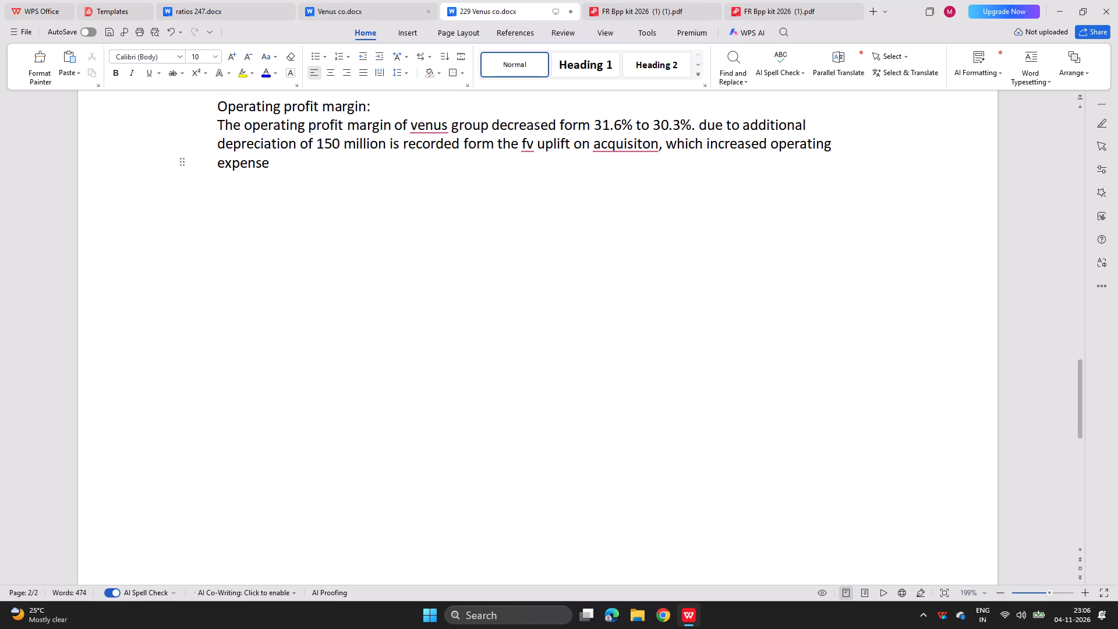
{"action": "type", "text": "s"}
{"action": "key", "text": "space"}
Finish the sentence with "and reduced operating profit.".
{"action": "type", "text": "and reduced"}
{"action": "key", "text": "space"}
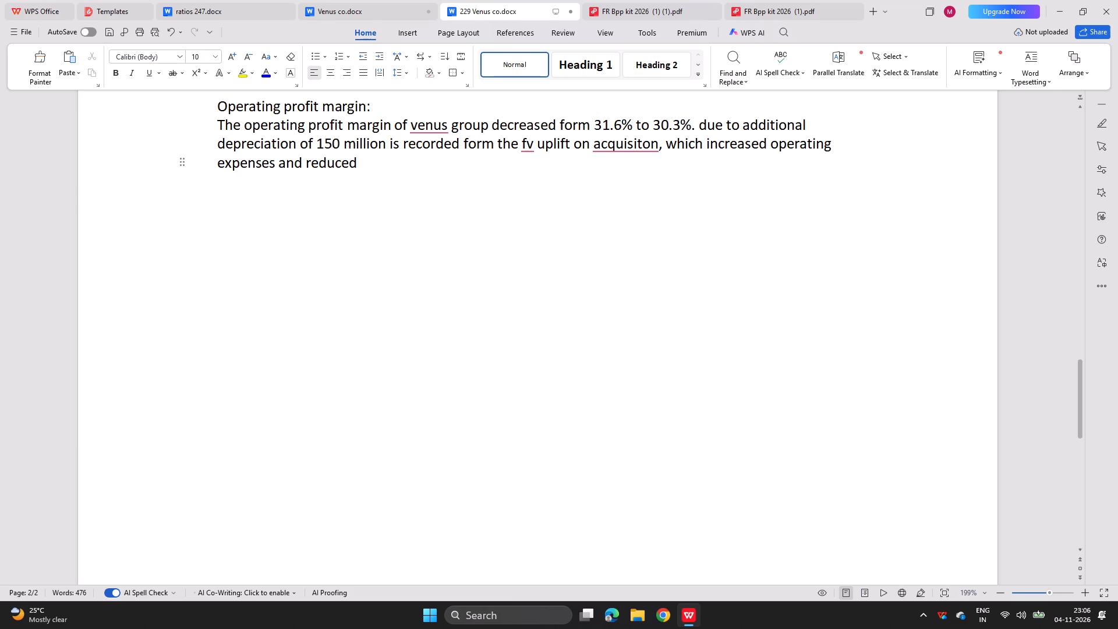
{"action": "type", "text": "operaitng"}
{"action": "key", "text": "space"}
{"action": "key", "text": "BackSpace"}
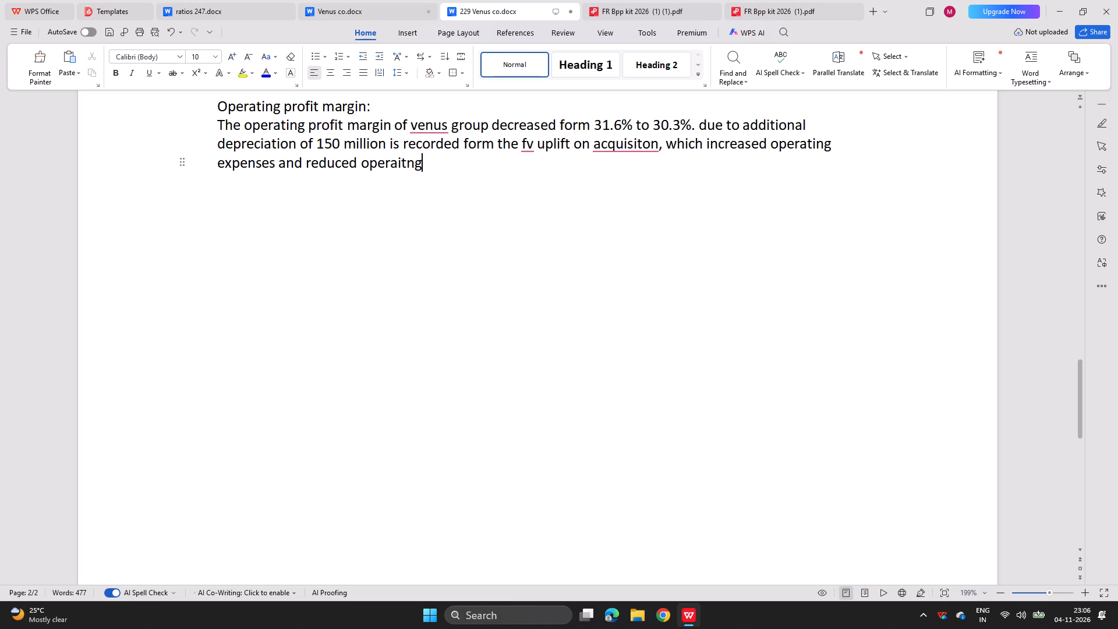
{"action": "key", "text": "BackSpace"}
{"action": "key", "text": "BackSpace"}
{"action": "key", "text": "BackSpace"}
{"action": "key", "text": "BackSpace"}
{"action": "type", "text": "ting profitr"}
{"action": "key", "text": "space"}
{"action": "key", "text": "BackSpace"}
{"action": "key", "text": "BackSpace"}
{"action": "key", "text": "period"}
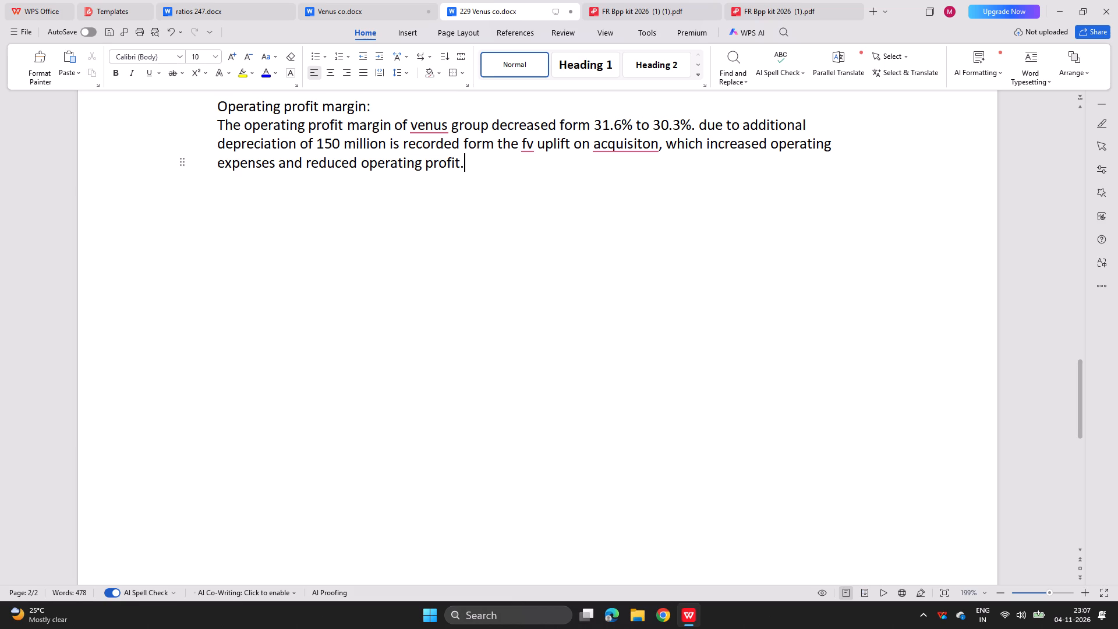
Start a new sentence in the same paragraph with "After adjusting the acquistion related items,".
{"action": "key", "text": "space"}
{"action": "type", "text": "after adjusting the"}
{"action": "key", "text": "space"}
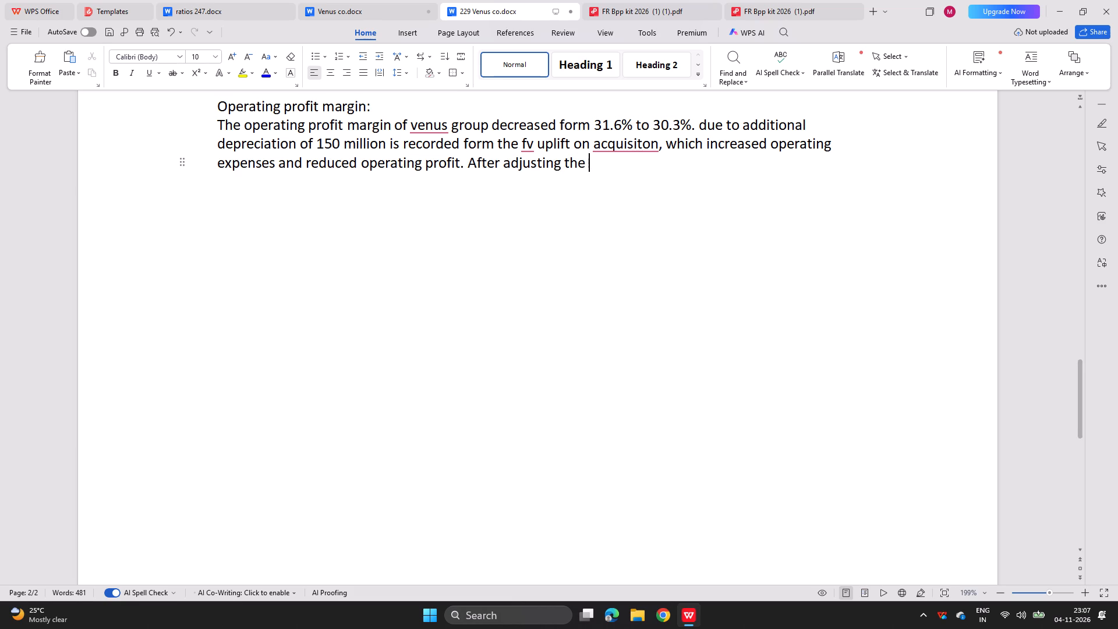
{"action": "type", "text": "acquistion related ie"}
{"action": "key", "text": "BackSpace"}
{"action": "type", "text": "tmes"}
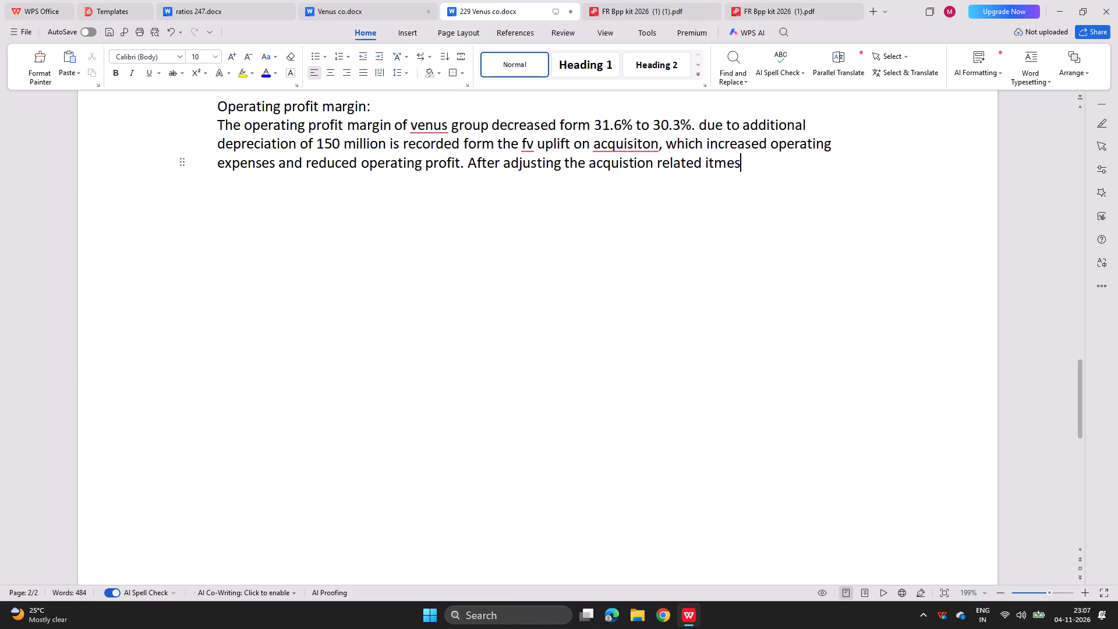
{"action": "key", "text": "BackSpace"}
{"action": "key", "text": "BackSpace"}
{"action": "key", "text": "e"}
{"action": "key", "text": "BackSpace"}
{"action": "key", "text": "BackSpace"}
{"action": "type", "text": "ems"}
{"action": "key", "text": "space"}
{"action": "key", "text": "BackSpace"}
{"action": "key", "text": "comma"}
Continue the new sentence with "venus co. Operaitng profit margin is".
{"action": "key", "text": "space"}
{"action": "type", "text": "venus co"}
{"action": "key", "text": "space"}
{"action": "key", "text": "BackSpace"}
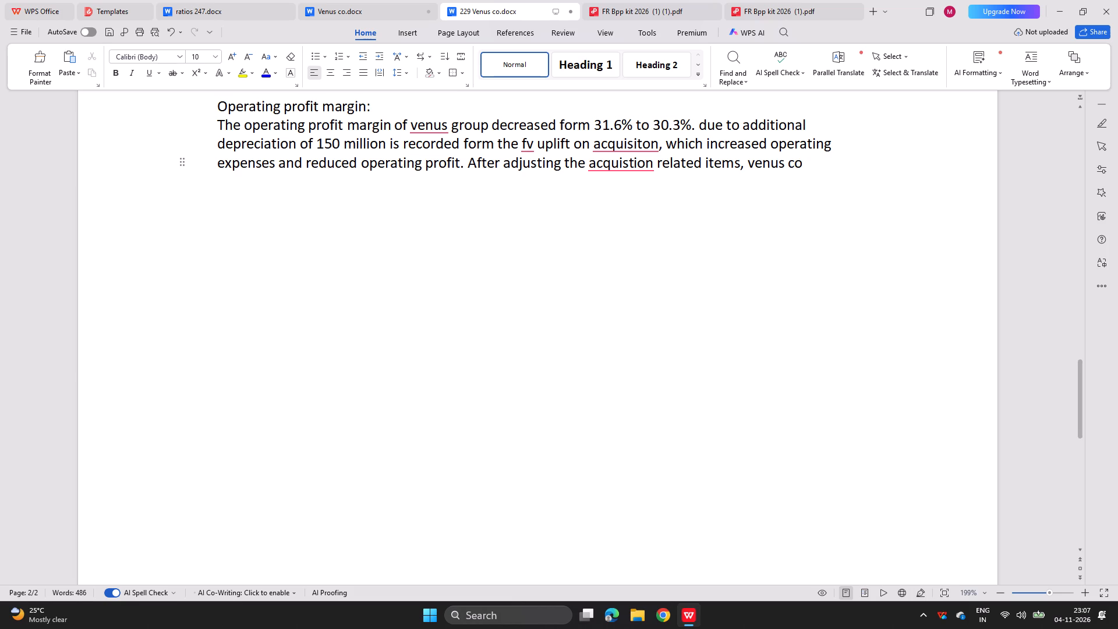
{"action": "type", "text": "."}
{"action": "key", "text": "space"}
{"action": "type", "text": "operaitng profit"}
{"action": "key", "text": "space"}
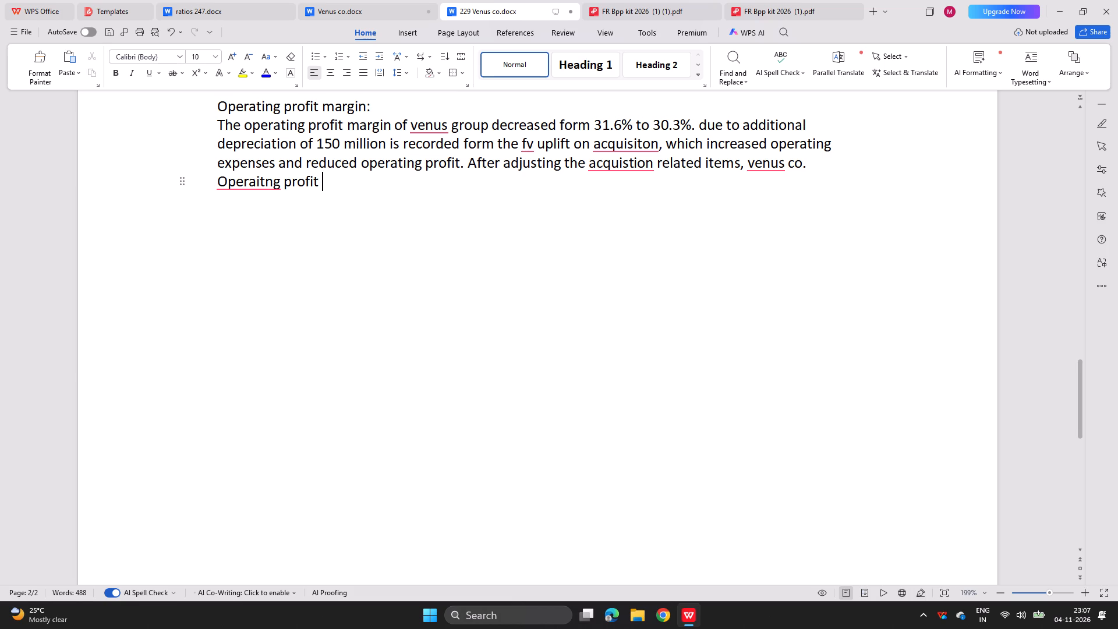
{"action": "type", "text": "margin is"}
{"action": "key", "text": "space"}
Check the adjusted operating profit percentage in part B)(i) and enter 27.8% after "margin is".
{"action": "scroll", "coordinate": [462, 147], "scroll_direction": "up", "scroll_amount": 2}
{"action": "scroll", "coordinate": [420, 326], "scroll_direction": "up", "scroll_amount": 8}
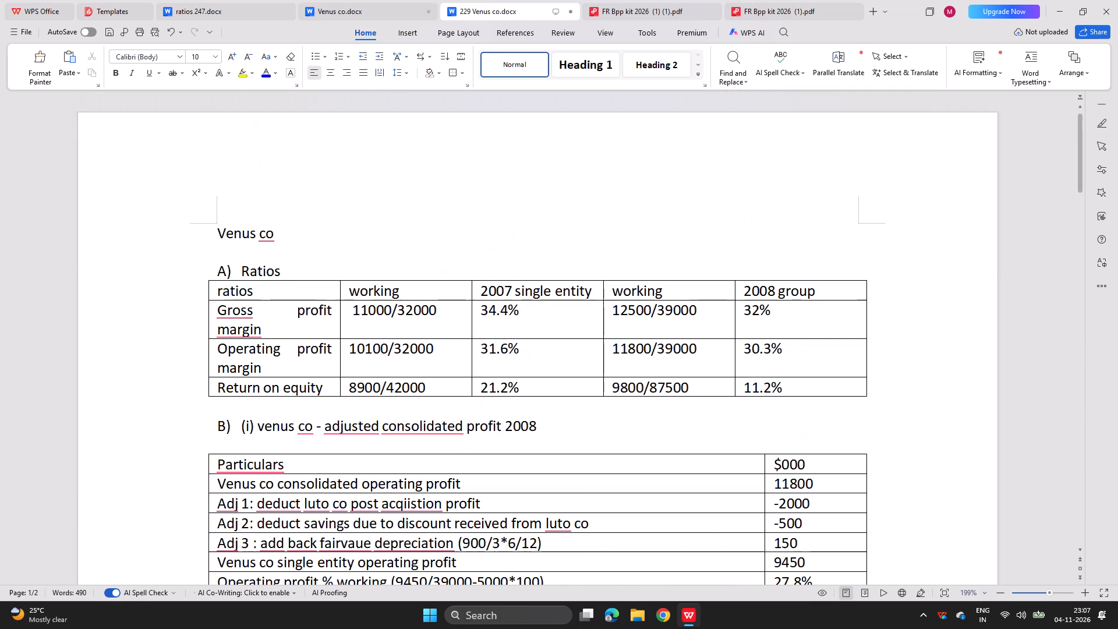
{"action": "scroll", "coordinate": [420, 326], "scroll_direction": "down", "scroll_amount": 9}
{"action": "scroll", "coordinate": [420, 326], "scroll_direction": "up", "scroll_amount": 1}
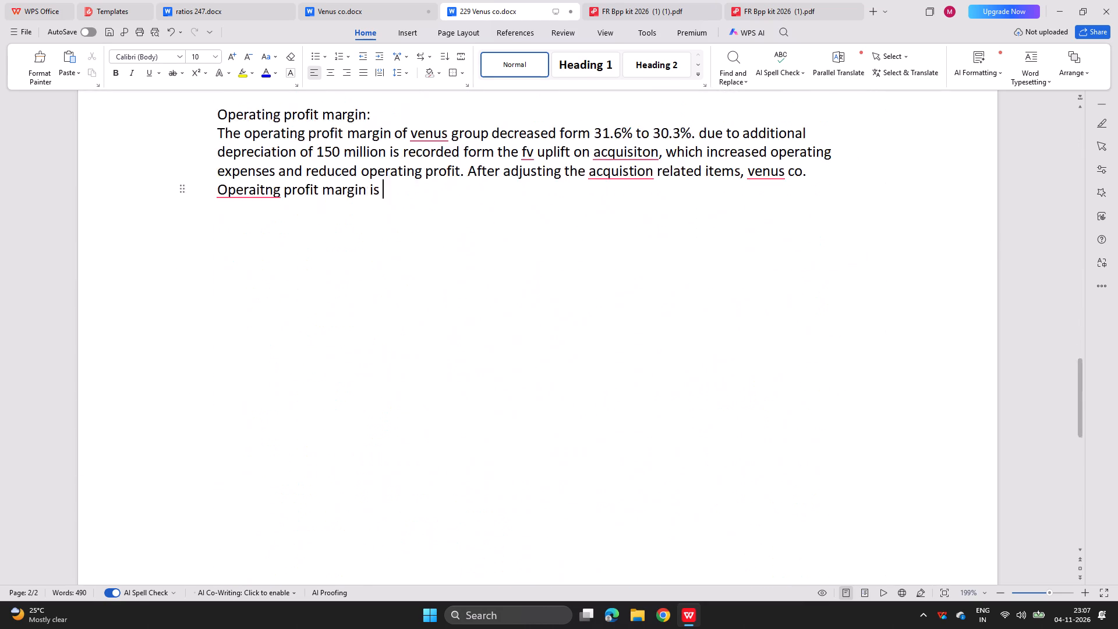
{"action": "scroll", "coordinate": [420, 326], "scroll_direction": "up", "scroll_amount": 1}
{"action": "scroll", "coordinate": [420, 326], "scroll_direction": "down", "scroll_amount": 1}
{"action": "type", "text": "27.8%"}
{"action": "key", "text": "space"}
{"action": "key", "text": "BackSpace"}
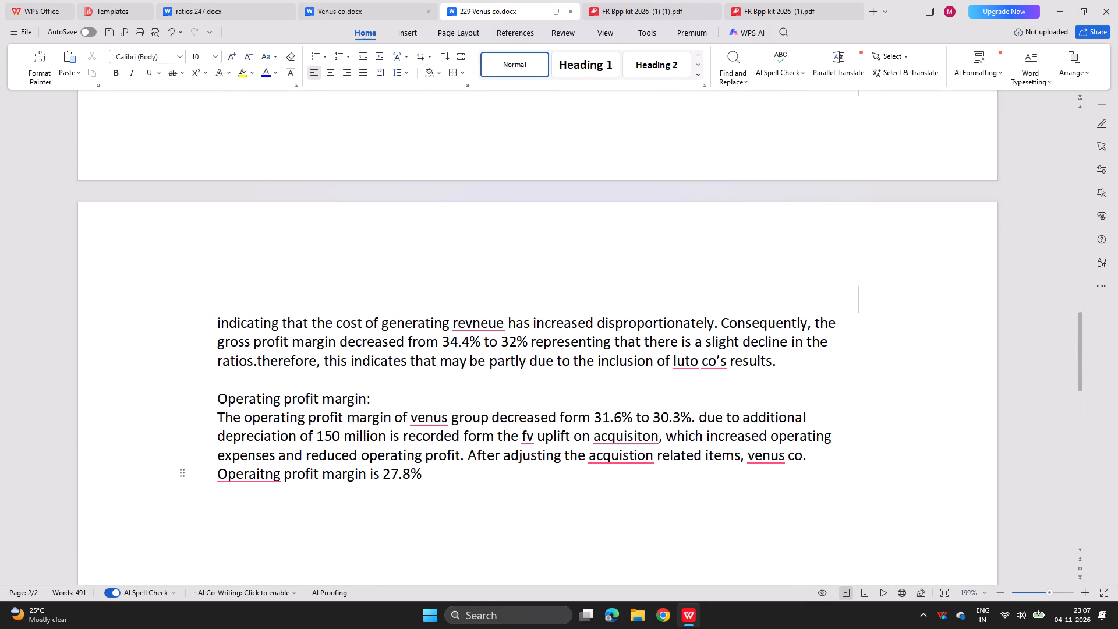
Continue the sentence after 27.8% with ", which is lower then the previous year".
{"action": "type", "text": ", h"}
{"action": "key", "text": "BackSpace"}
{"action": "type", "text": "which id"}
{"action": "key", "text": "space"}
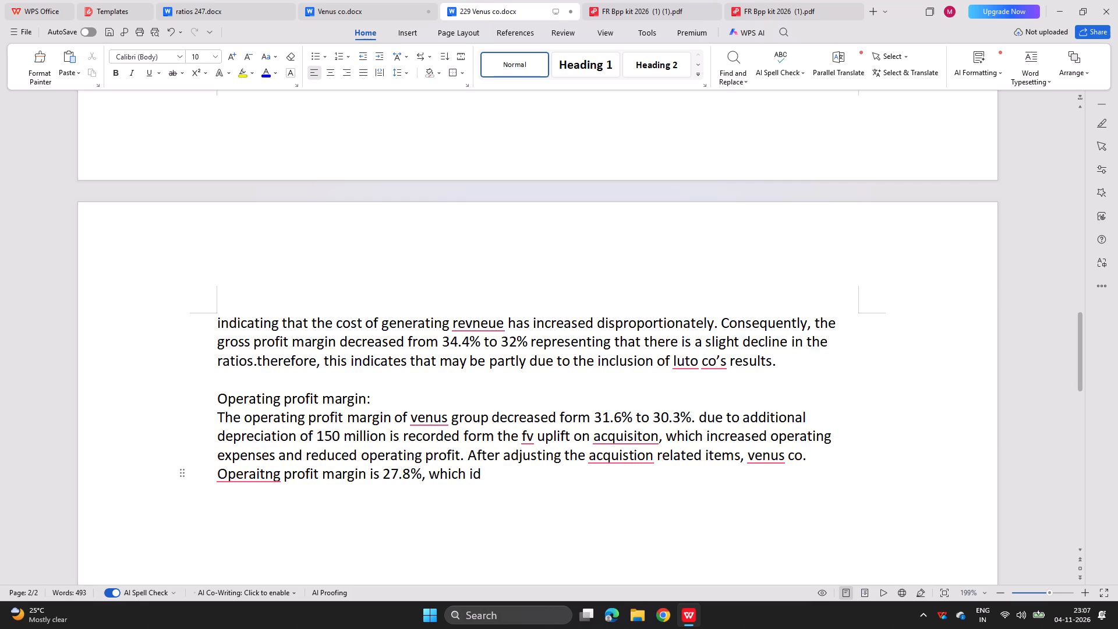
{"action": "key", "text": "BackSpace"}
{"action": "key", "text": "BackSpace"}
{"action": "key", "text": "f"}
{"action": "key", "text": "BackSpace"}
{"action": "type", "text": "s lower rhen"}
{"action": "key", "text": "BackSpace"}
{"action": "key", "text": "BackSpace"}
{"action": "key", "text": "BackSpace"}
{"action": "key", "text": "BackSpace"}
{"action": "type", "text": "then the previojus yea"}
{"action": "key", "text": "BackSpace"}
{"action": "key", "text": "BackSpace"}
{"action": "key", "text": "BackSpace"}
{"action": "key", "text": "BackSpace"}
{"action": "key", "text": "BackSpace"}
{"action": "key", "text": "BackSpace"}
{"action": "key", "text": "BackSpace"}
{"action": "type", "text": "us year"}
{"action": "key", "text": "space"}
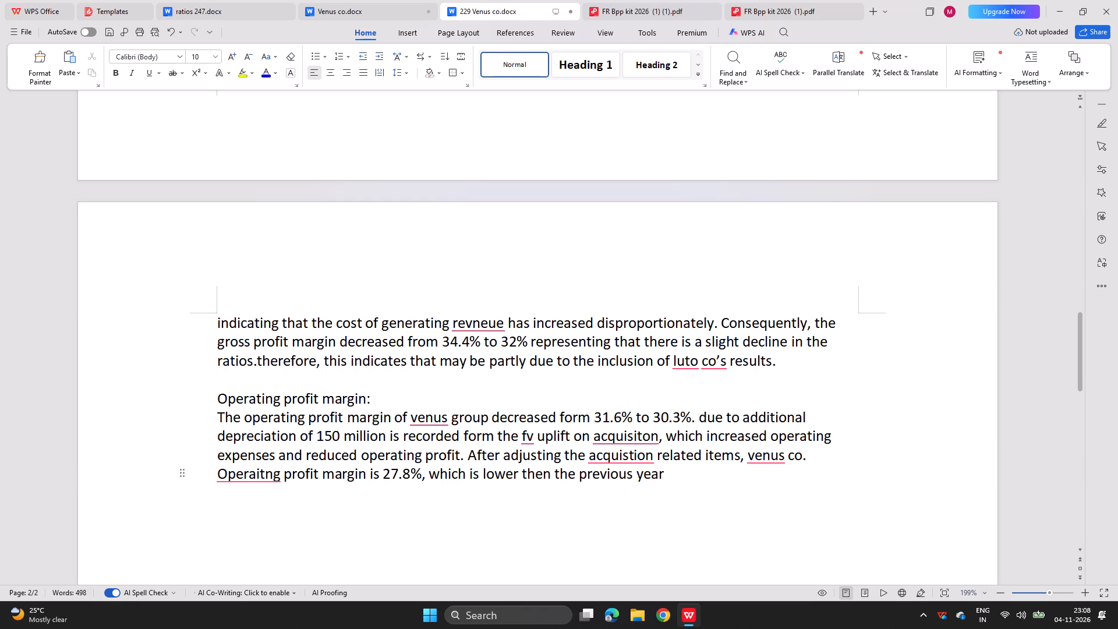
Complete the comparison by extending "year" with "'s margin of 31.6%.".
{"action": "key", "text": "BackSpace"}
{"action": "type", "text": "'s margin"}
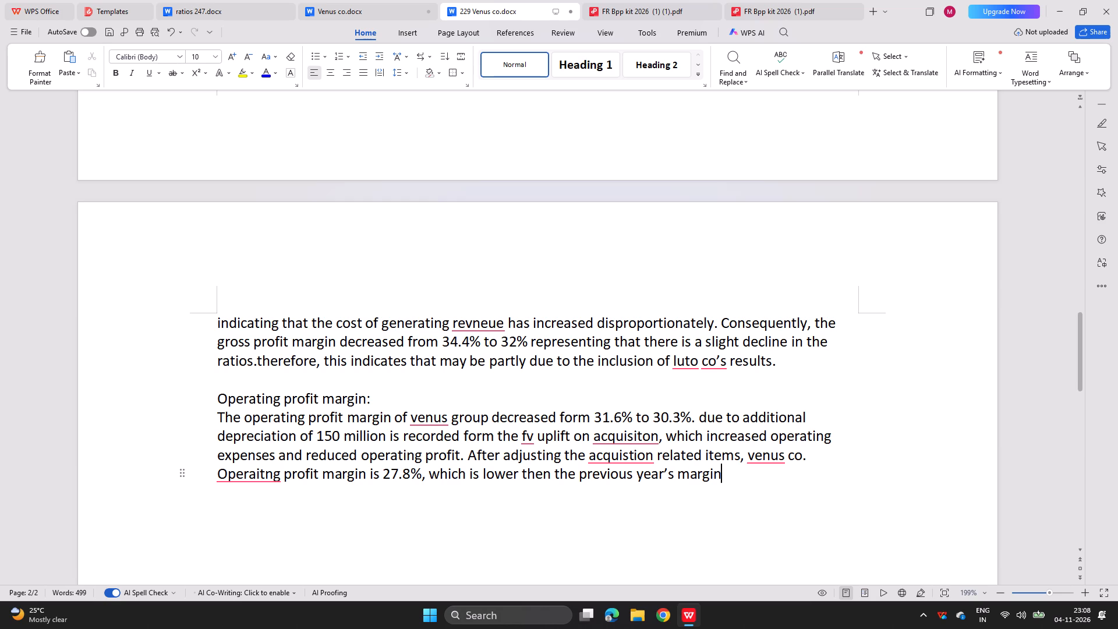
{"action": "key", "text": "space"}
{"action": "type", "text": "of 31.6"}
{"action": "key", "text": "shift+percent"}
{"action": "key", "text": "period"}
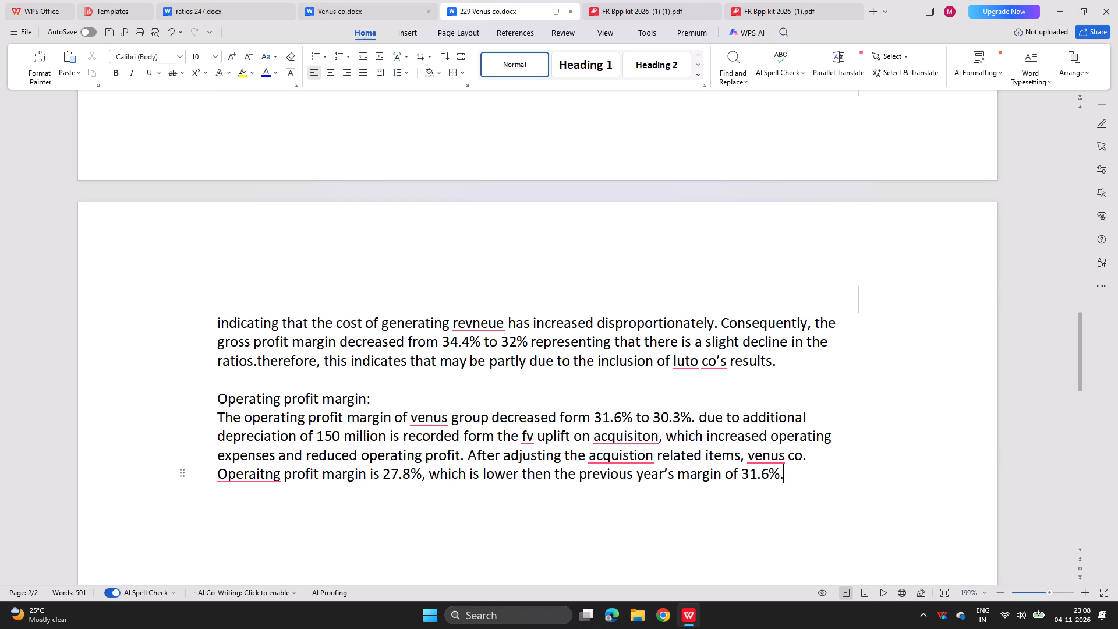
Review the ratios table in part A) and the adjusted consolidated profit working in part B)(i) against the operating profit margin paragraph.
{"action": "scroll", "coordinate": [418, 244], "scroll_direction": "up", "scroll_amount": 2}
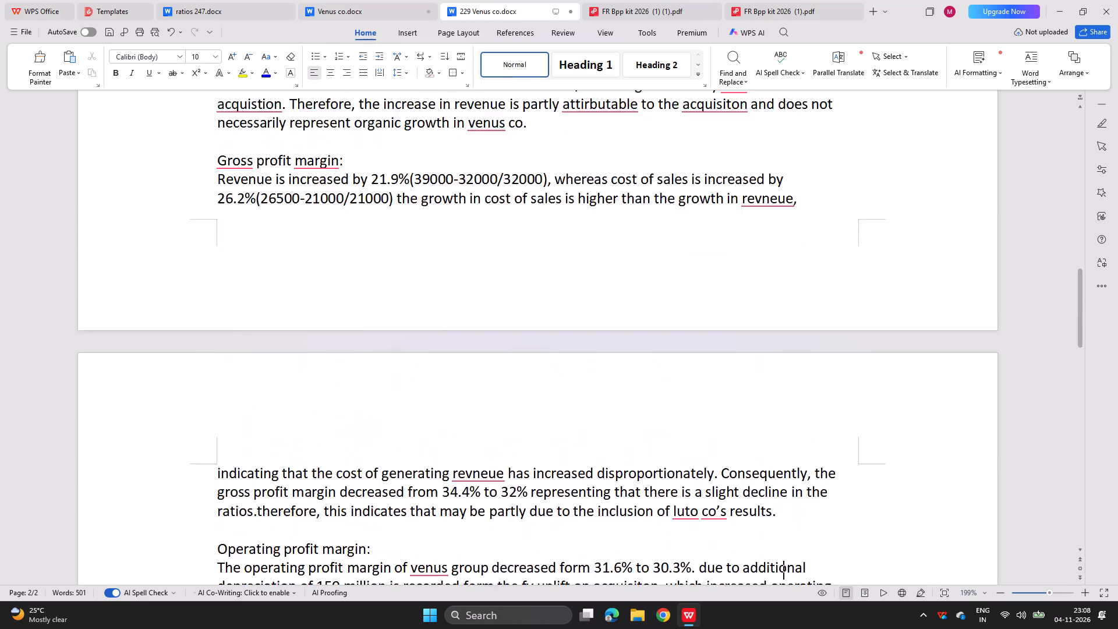
{"action": "scroll", "coordinate": [418, 244], "scroll_direction": "up", "scroll_amount": 6}
{"action": "scroll", "coordinate": [418, 244], "scroll_direction": "down", "scroll_amount": 1}
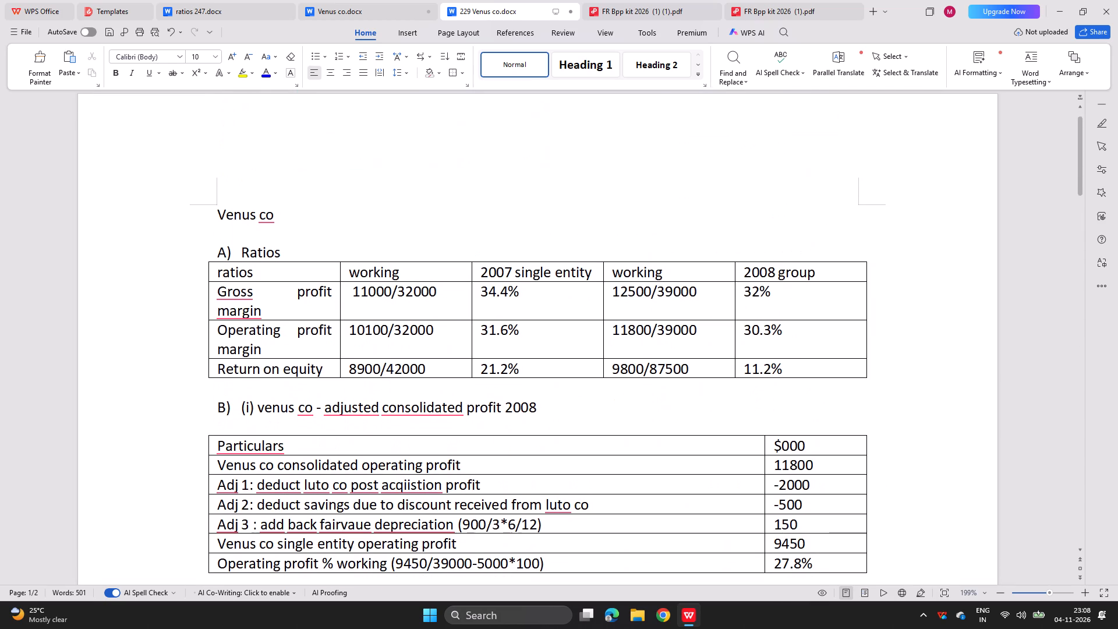
{"action": "scroll", "coordinate": [418, 244], "scroll_direction": "down", "scroll_amount": 5}
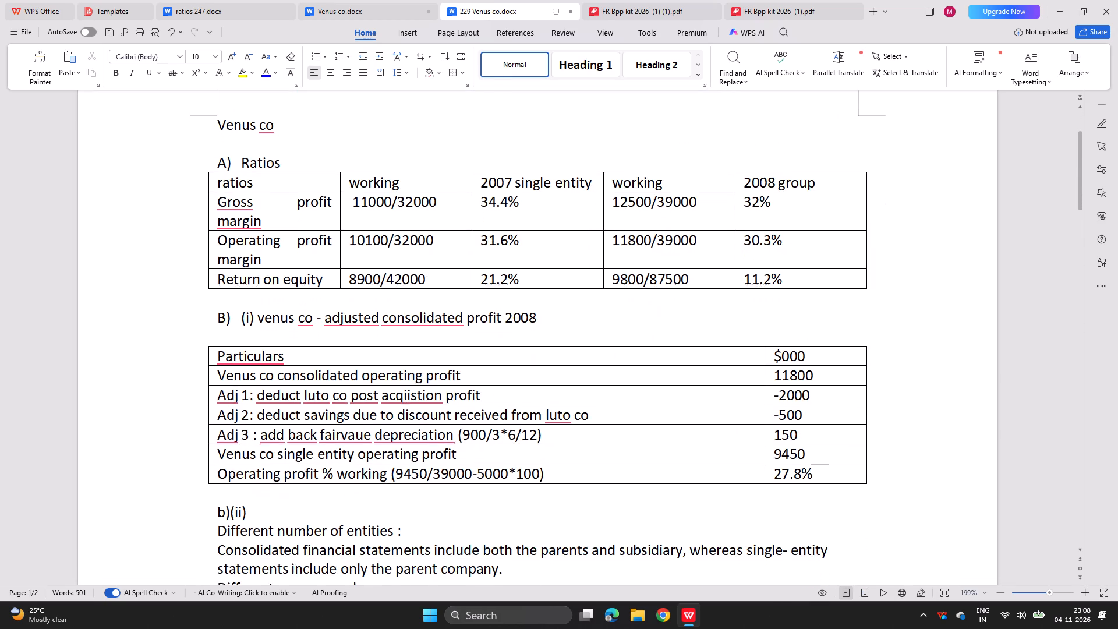
{"action": "scroll", "coordinate": [420, 238], "scroll_direction": "down", "scroll_amount": 6}
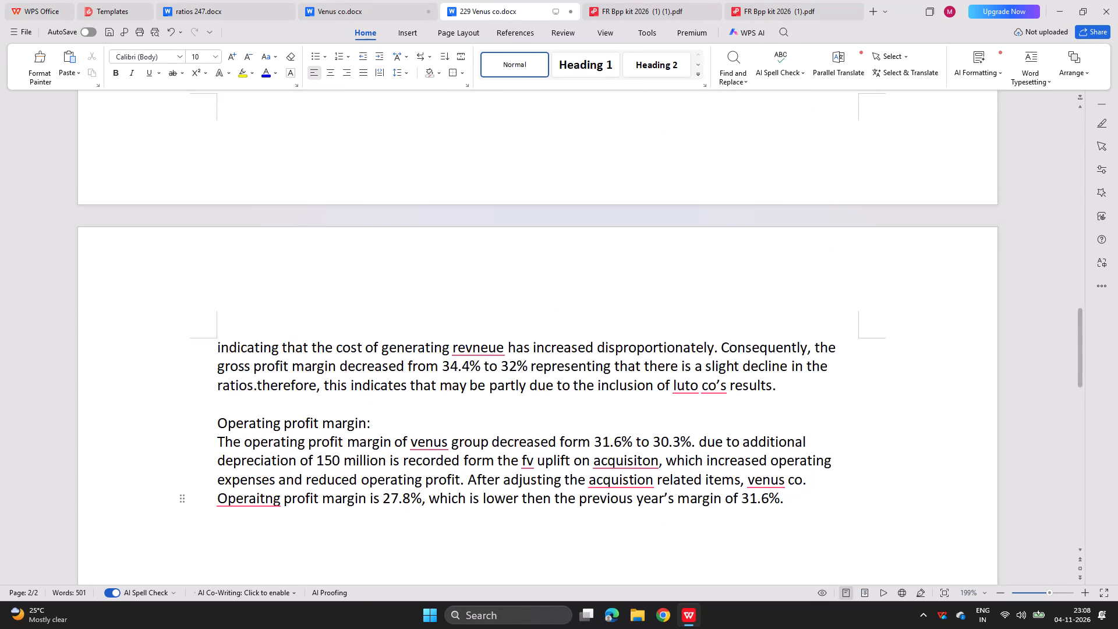
{"action": "scroll", "coordinate": [420, 238], "scroll_direction": "down", "scroll_amount": 1}
Begin a new sentence after the 31.6% comparison with "this shows that".
{"action": "type", "text": "this shpoe"}
{"action": "key", "text": "BackSpace"}
{"action": "key", "text": "BackSpace"}
{"action": "key", "text": "BackSpace"}
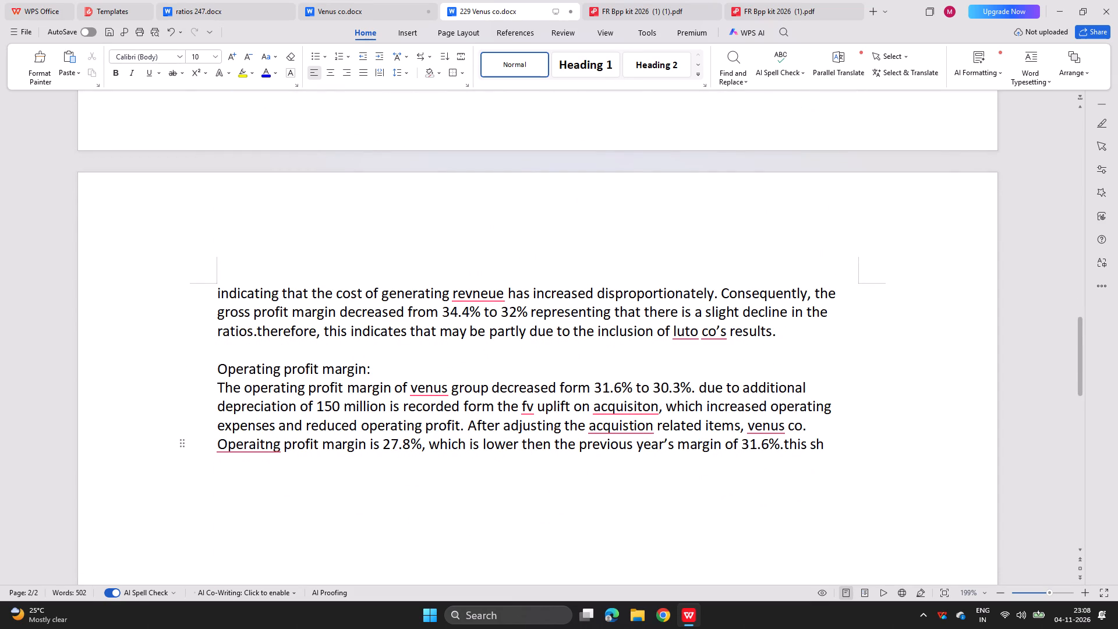
{"action": "type", "text": "ows thtat"}
{"action": "key", "text": "space"}
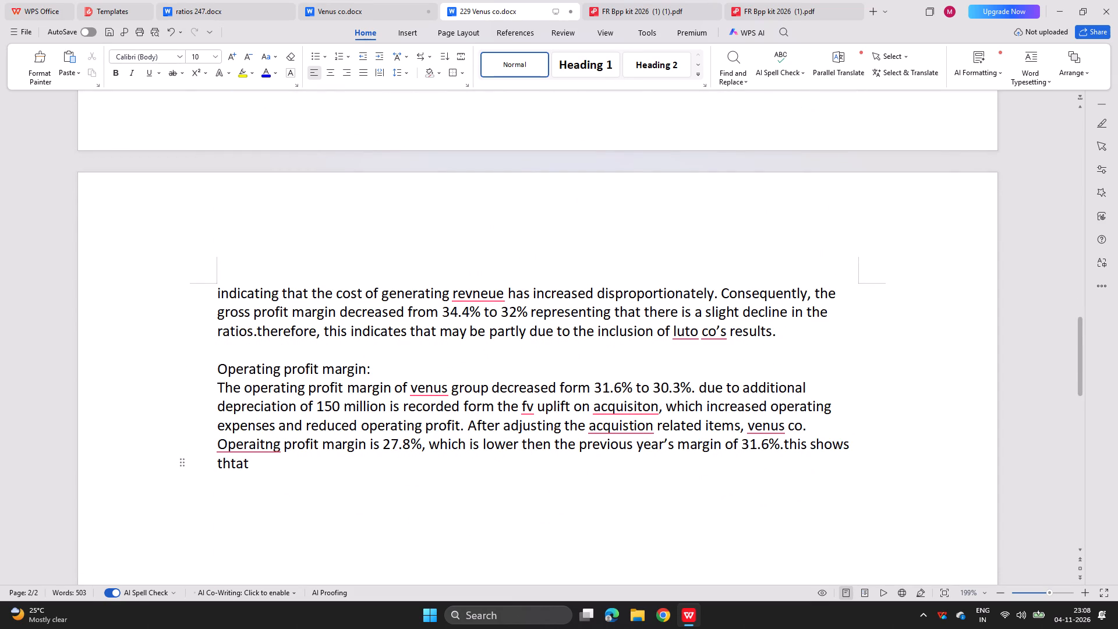
{"action": "scroll", "coordinate": [420, 238], "scroll_direction": "down", "scroll_amount": 3}
{"action": "key", "text": "BackSpace"}
{"action": "key", "text": "BackSpace"}
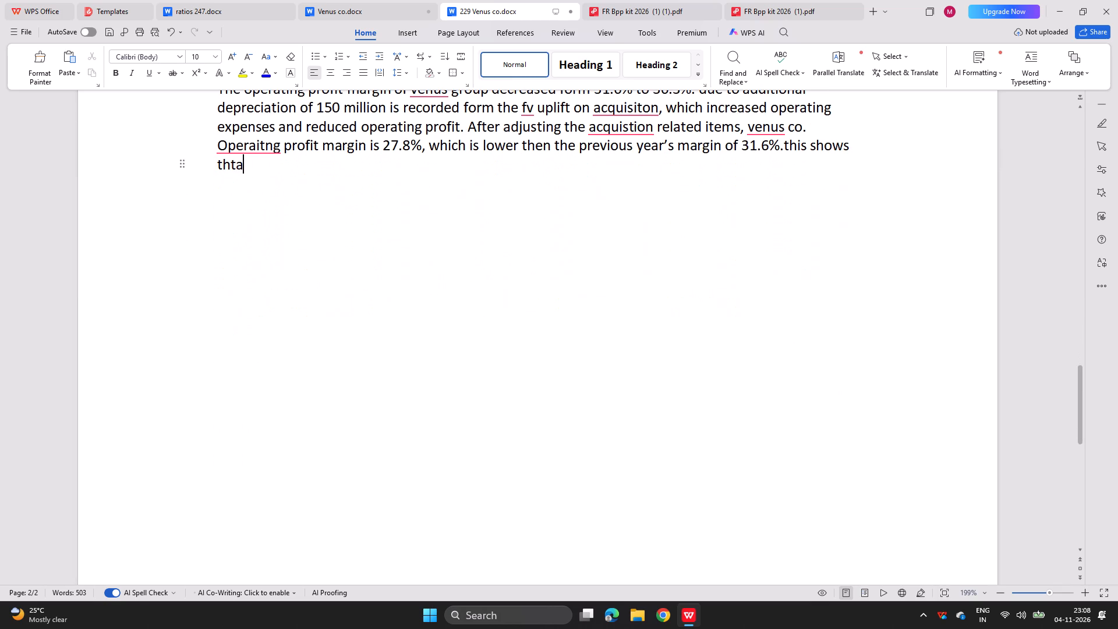
{"action": "key", "text": "BackSpace"}
{"action": "key", "text": "BackSpace"}
{"action": "type", "text": "at"}
{"action": "key", "text": "space"}
Continue the sentence after "this shows that" with "operating profit margin is decreased".
{"action": "type", "text": "operating p"}
{"action": "key", "text": "BackSpace"}
{"action": "type", "text": "profti"}
{"action": "key", "text": "BackSpace"}
{"action": "key", "text": "BackSpace"}
{"action": "type", "text": "it margin is c"}
{"action": "key", "text": "BackSpace"}
{"action": "type", "text": "decra"}
{"action": "key", "text": "BackSpace"}
{"action": "key", "text": "e"}
{"action": "type", "text": "ased"}
{"action": "key", "text": "space"}
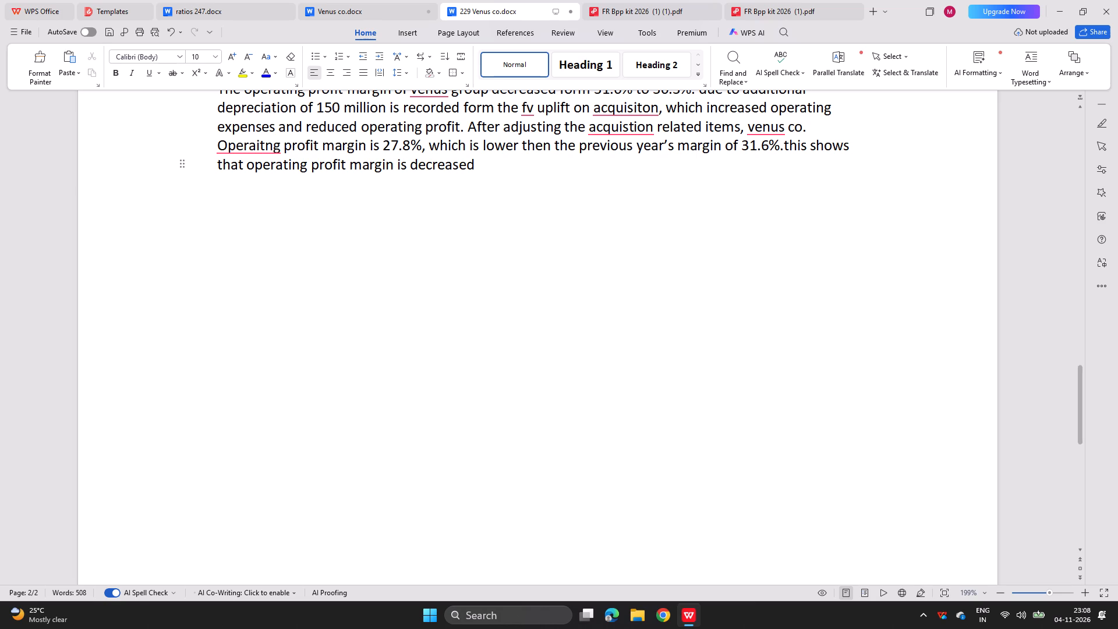
Replace "profit margin is decreased" with "performance has deteriorted" after "this shows that operating".
{"action": "left_click", "coordinate": [399, 146]}
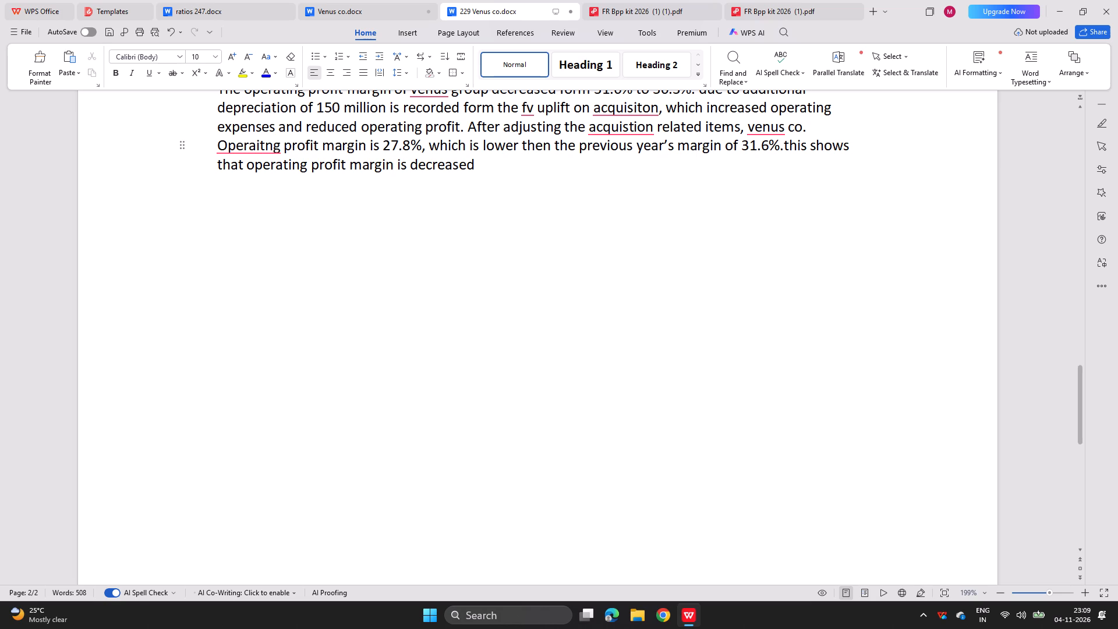
{"action": "left_click", "coordinate": [494, 174]}
{"action": "key", "text": "BackSpace"}
{"action": "key", "text": "BackSpace"}
{"action": "key", "text": "BackSpace"}
{"action": "key", "text": "BackSpace"}
{"action": "key", "text": "BackSpace"}
{"action": "key", "text": "BackSpace"}
{"action": "key", "text": "BackSpace"}
{"action": "key", "text": "BackSpace"}
{"action": "key", "text": "BackSpace"}
{"action": "key", "text": "BackSpace"}
{"action": "key", "text": "BackSpace"}
{"action": "key", "text": "BackSpace"}
{"action": "key", "text": "BackSpace"}
{"action": "key", "text": "BackSpace"}
{"action": "key", "text": "BackSpace"}
{"action": "key", "text": "BackSpace"}
{"action": "key", "text": "BackSpace"}
{"action": "key", "text": "BackSpace"}
{"action": "key", "text": "BackSpace"}
{"action": "key", "text": "BackSpace"}
{"action": "key", "text": "BackSpace"}
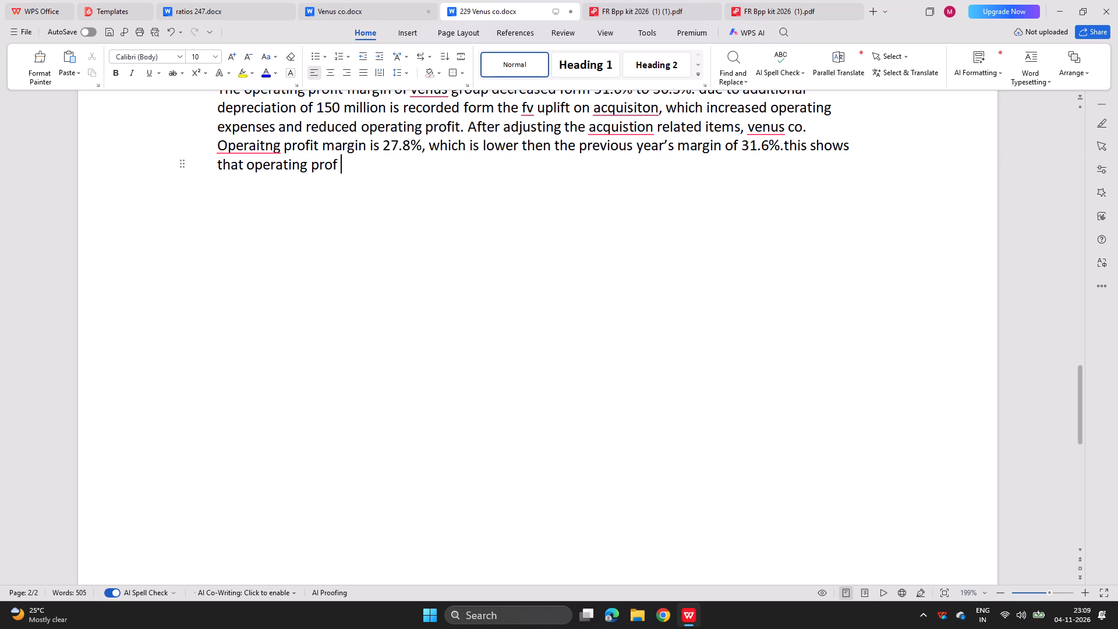
{"action": "key", "text": "BackSpace"}
{"action": "key", "text": "BackSpace"}
{"action": "key", "text": "BackSpace"}
{"action": "type", "text": "erformance a"}
{"action": "key", "text": "BackSpace"}
{"action": "type", "text": "has de"}
{"action": "type", "text": "teriorted"}
{"action": "key", "text": "space"}
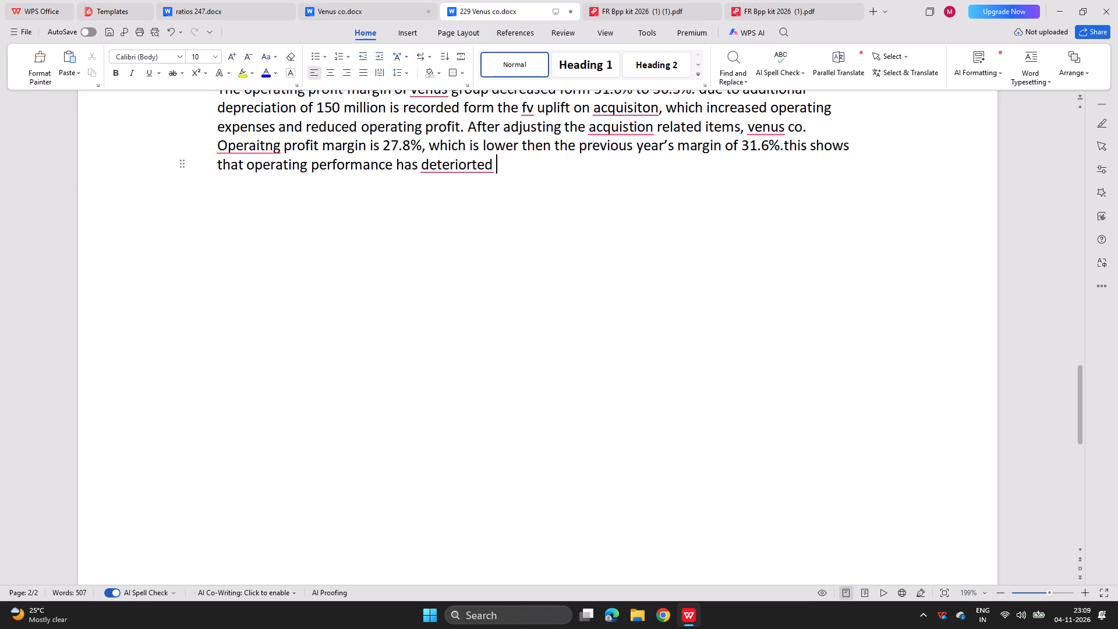
Correct the spelling of "deteriorted" to "deteriorated" and end the sentence with a full stop.
{"action": "left_click", "coordinate": [472, 166]}
{"action": "key", "text": "a"}
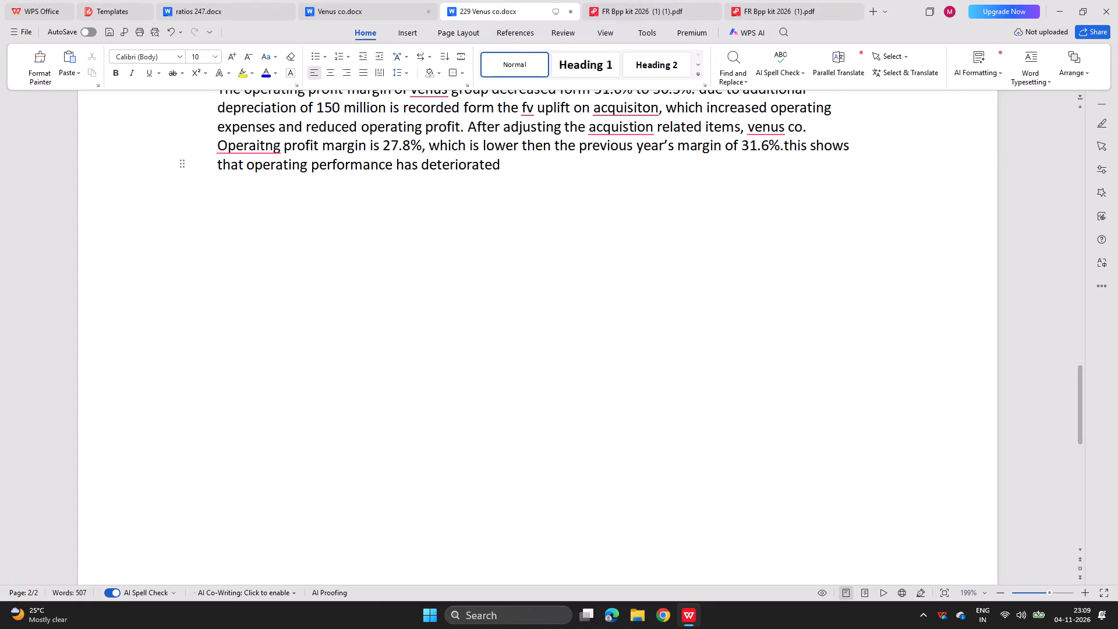
{"action": "left_click", "coordinate": [528, 165]}
{"action": "key", "text": "BackSpace"}
{"action": "key", "text": "period"}
Correct "Operaitng" to "Operating" in the operating profit margin paragraph and return to the paragraph's end.
{"action": "left_click", "coordinate": [271, 148]}
{"action": "key", "text": "BackSpace"}
{"action": "key", "text": "BackSpace"}
{"action": "key", "text": "BackSpace"}
{"action": "type", "text": "tin"}
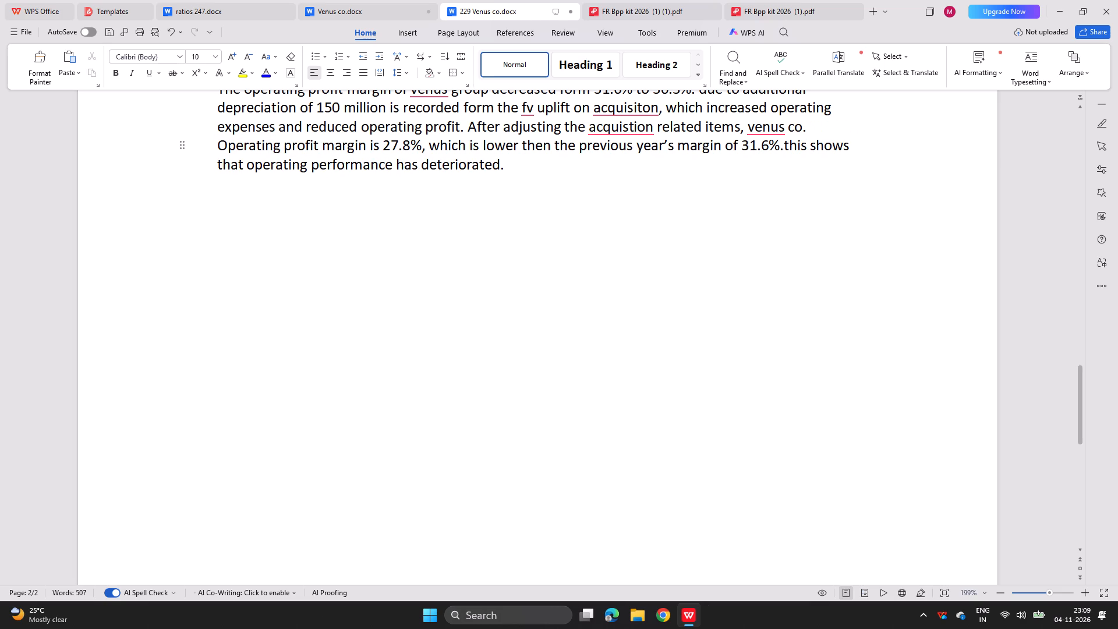
{"action": "left_click", "coordinate": [516, 164]}
Switch to the Venus co.docx notes and read the outline points for operating profit margin, return on equity, comments and conclusion.
{"action": "scroll", "coordinate": [491, 197], "scroll_direction": "up", "scroll_amount": 5}
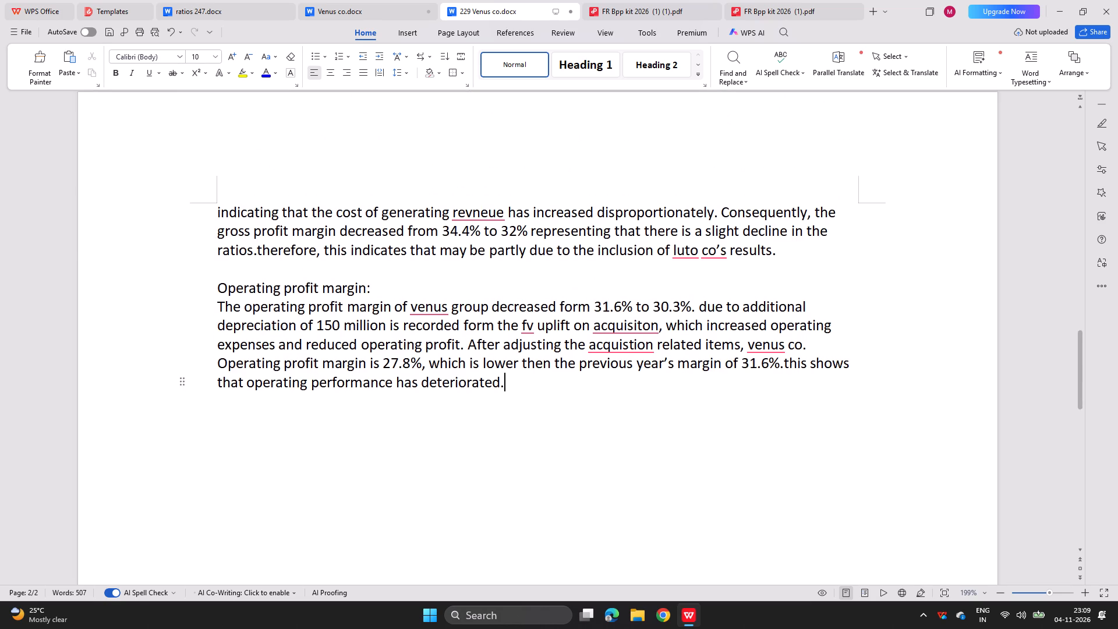
{"action": "scroll", "coordinate": [491, 197], "scroll_direction": "up", "scroll_amount": 2}
{"action": "left_click", "coordinate": [372, 0]}
{"action": "scroll", "coordinate": [306, 319], "scroll_direction": "down", "scroll_amount": 1}
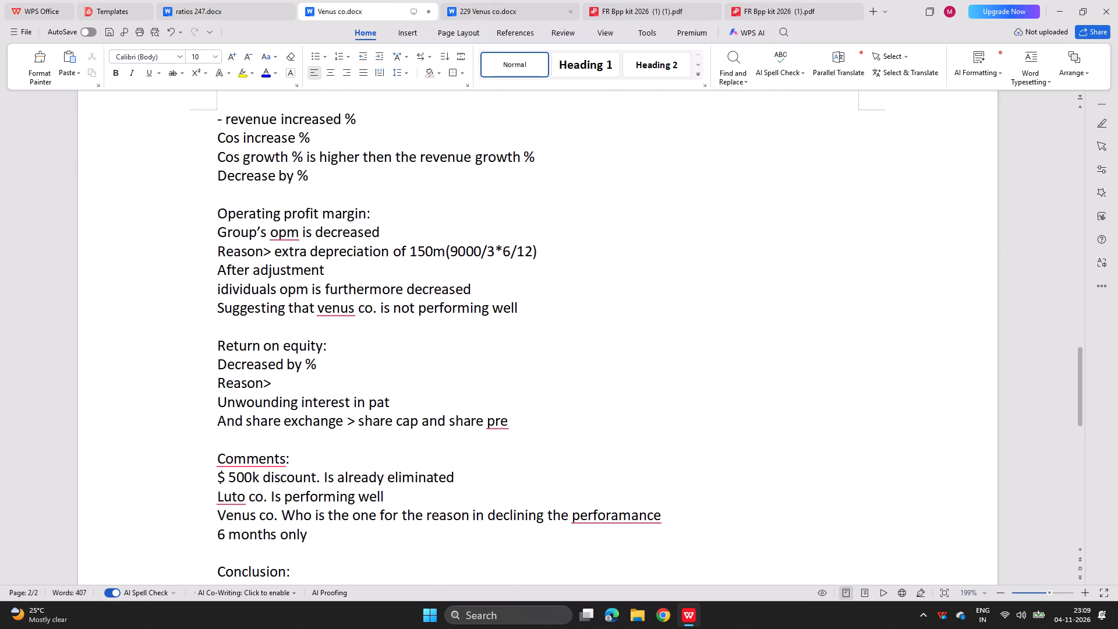
{"action": "scroll", "coordinate": [306, 319], "scroll_direction": "down", "scroll_amount": 3}
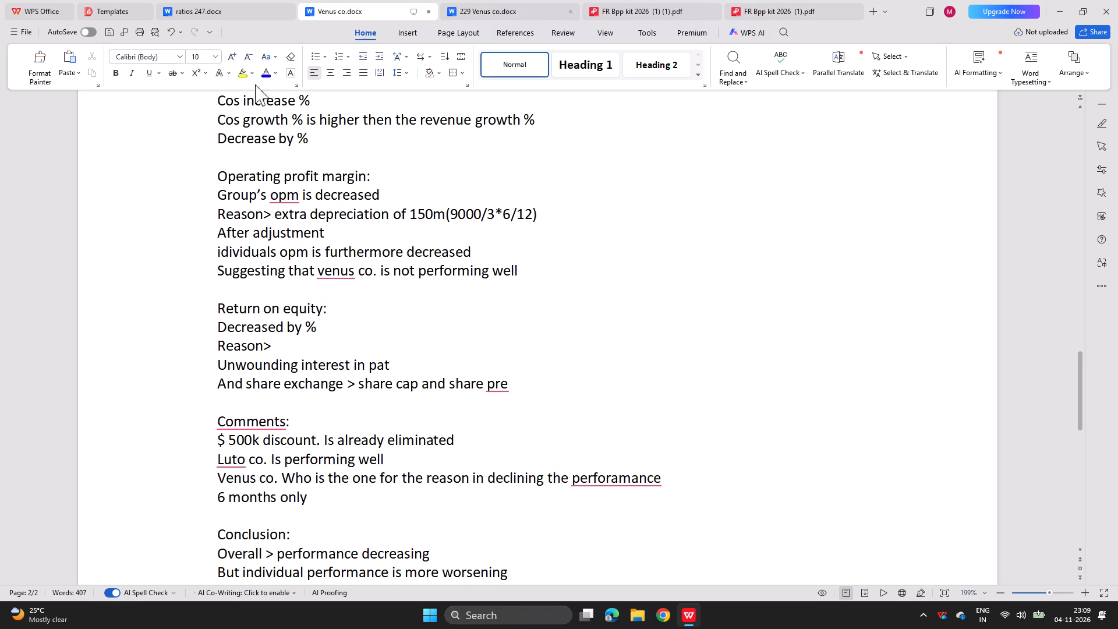
{"action": "scroll", "coordinate": [282, 346], "scroll_direction": "down", "scroll_amount": 1}
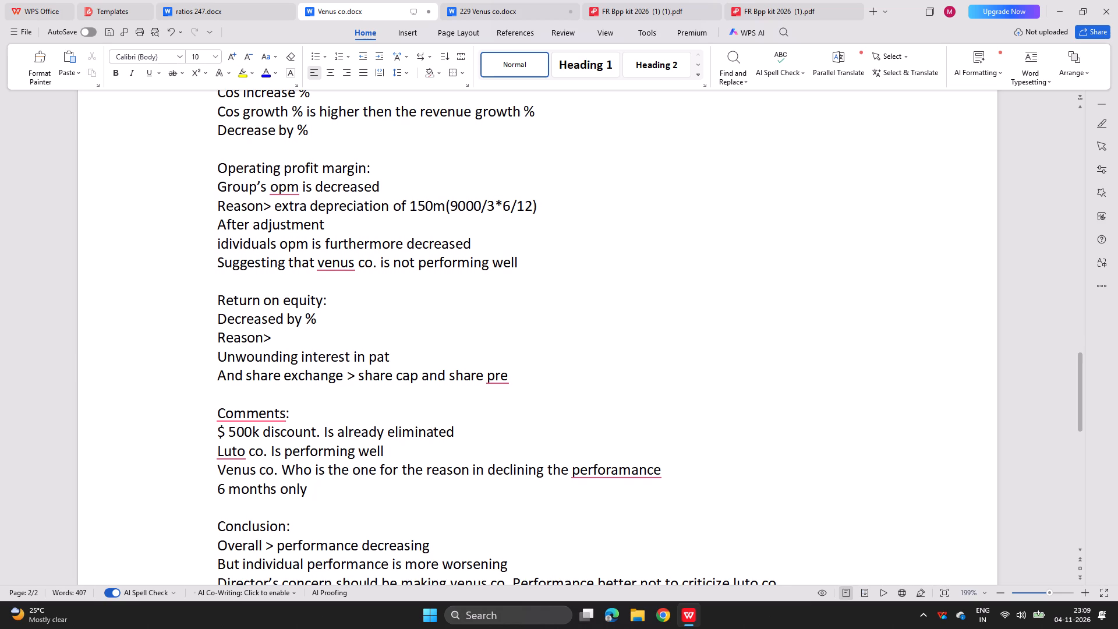
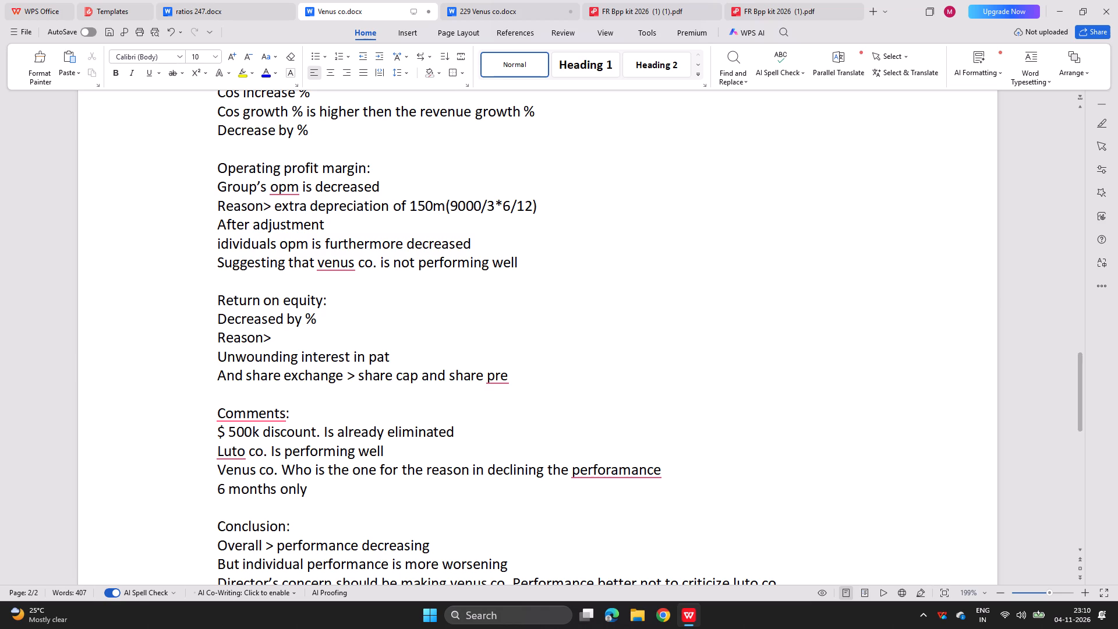
Switch back to 229 Venus co.docx and add the heading "Return on equity:" below the operating profit margin paragraph.
{"action": "left_click", "coordinate": [494, 0]}
{"action": "scroll", "coordinate": [460, 326], "scroll_direction": "down", "scroll_amount": 2}
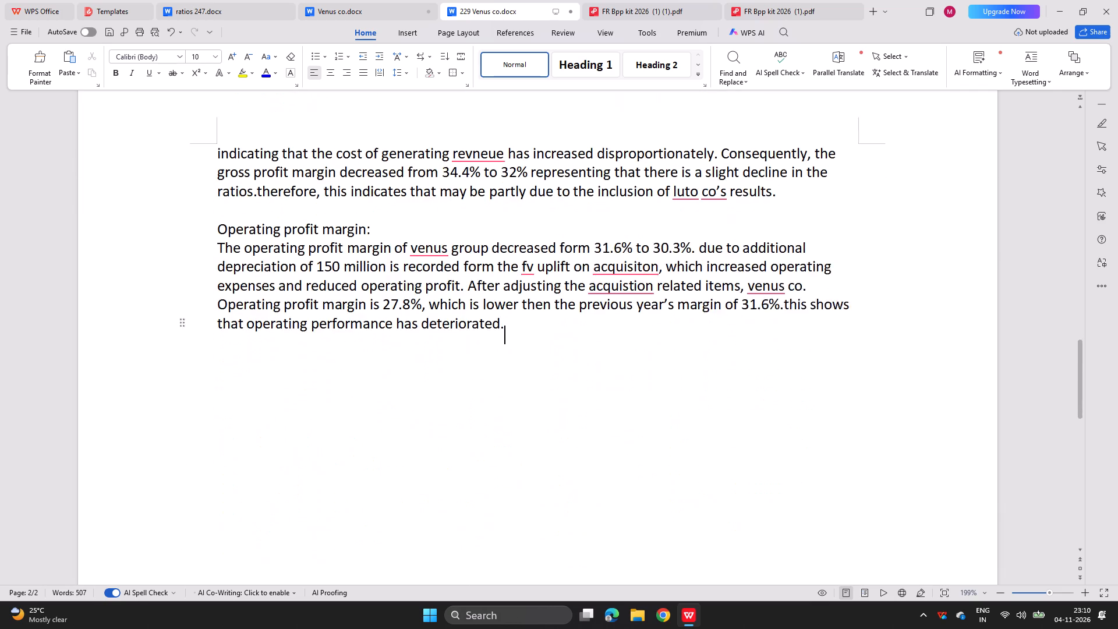
{"action": "scroll", "coordinate": [460, 326], "scroll_direction": "down", "scroll_amount": 4}
{"action": "key", "text": "Return"}
{"action": "key", "text": "Return"}
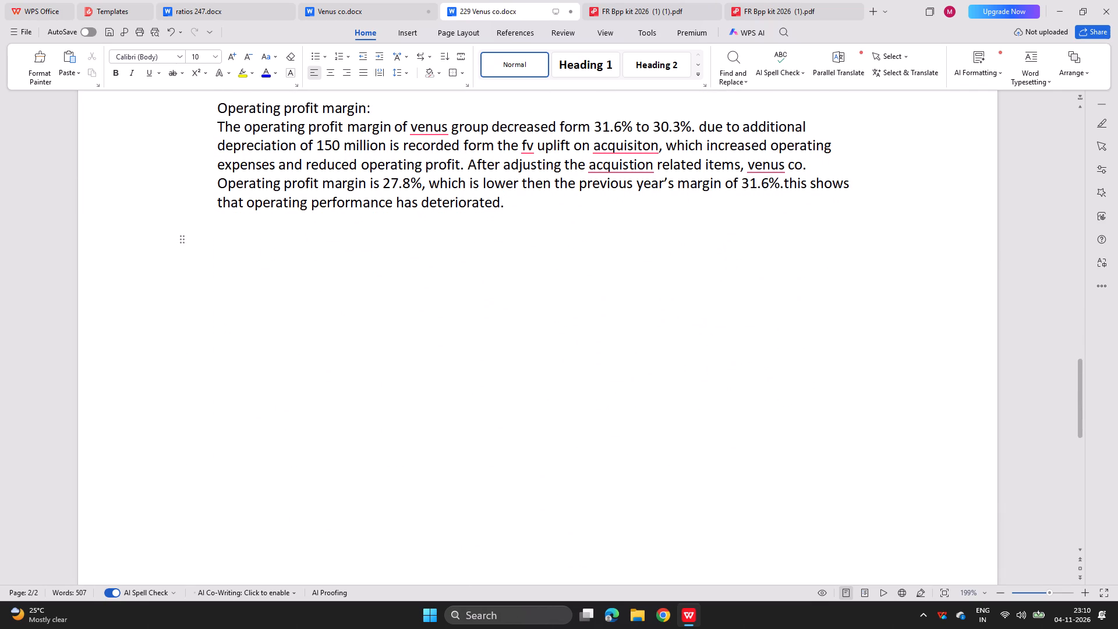
{"action": "type", "text": "return on w"}
{"action": "key", "text": "BackSpace"}
{"action": "type", "text": "ewuity"}
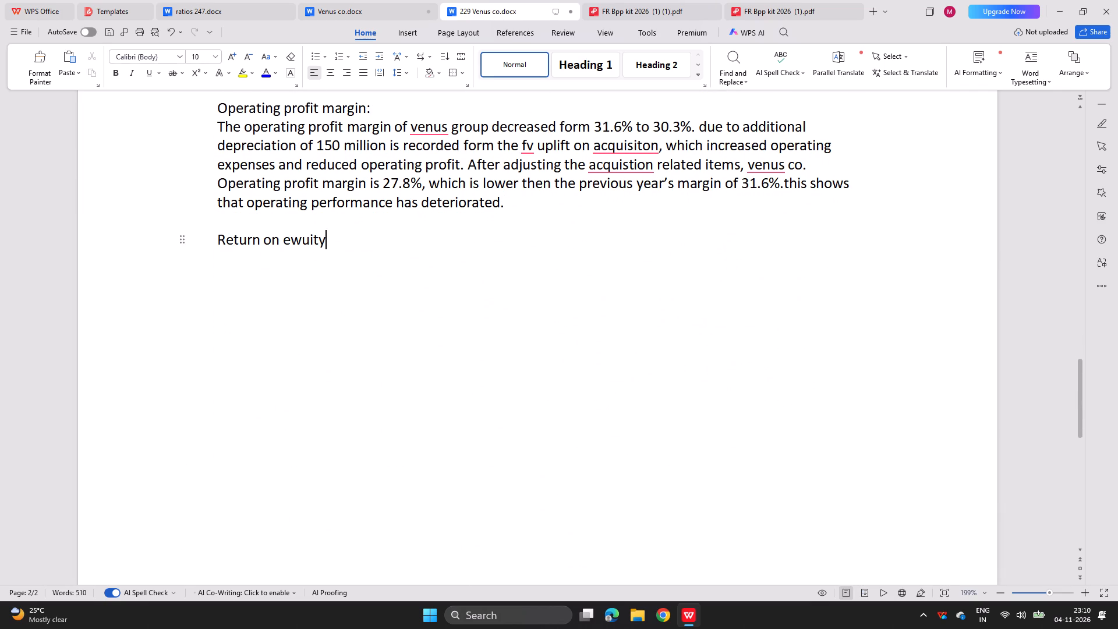
{"action": "key", "text": "BackSpace"}
{"action": "key", "text": "BackSpace"}
{"action": "key", "text": "BackSpace"}
{"action": "key", "text": "BackSpace"}
{"action": "key", "text": "BackSpace"}
{"action": "type", "text": "quity"}
{"action": "type", "text": ":;"}
{"action": "key", "text": "Return"}
{"action": "key", "text": "BackSpace"}
{"action": "key", "text": "BackSpace"}
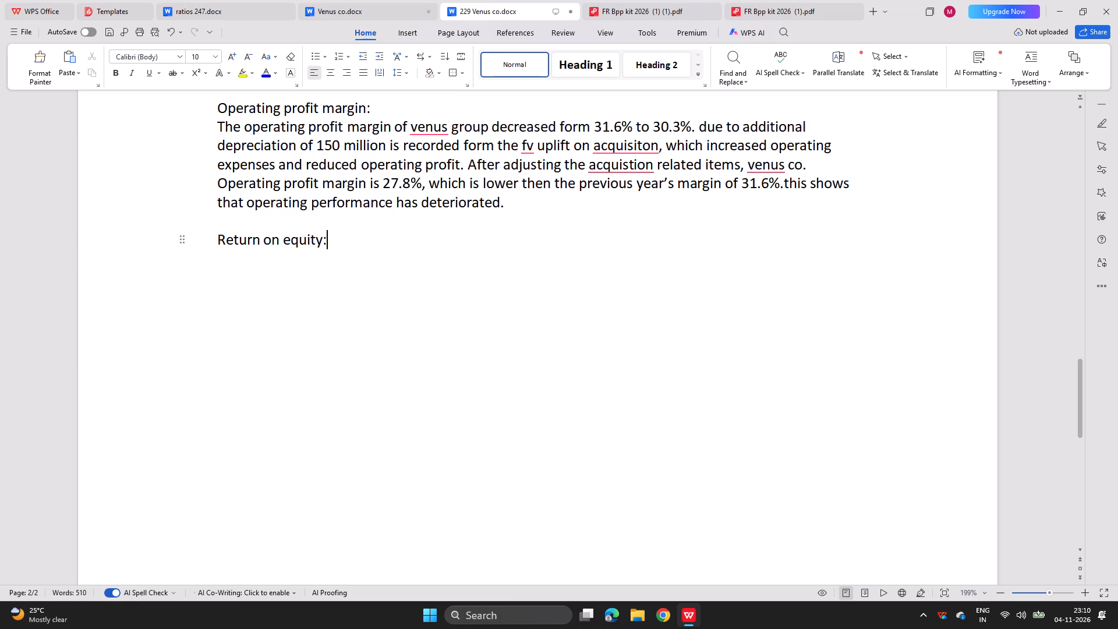
{"action": "key", "text": "Return"}
Begin the paragraph under the new heading with "The return on equity is decreased from".
{"action": "type", "text": "the r"}
{"action": "type", "text": "eturn on qu"}
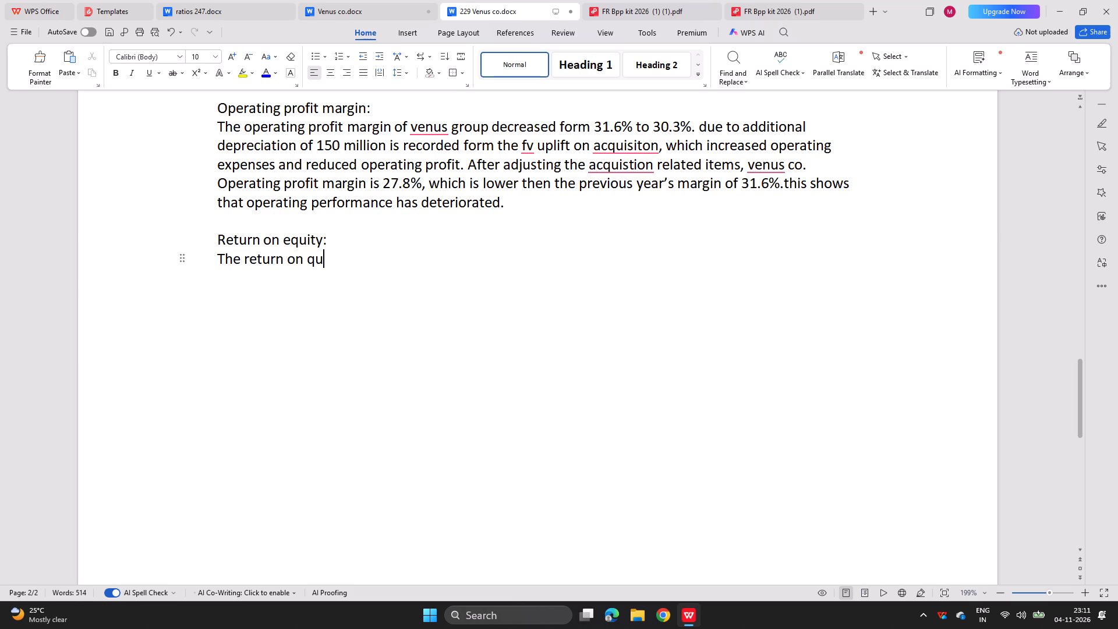
{"action": "key", "text": "BackSpace"}
{"action": "key", "text": "BackSpace"}
{"action": "type", "text": "eqi"}
{"action": "key", "text": "BackSpace"}
{"action": "type", "text": "uity is decreased from"}
{"action": "key", "text": "space"}
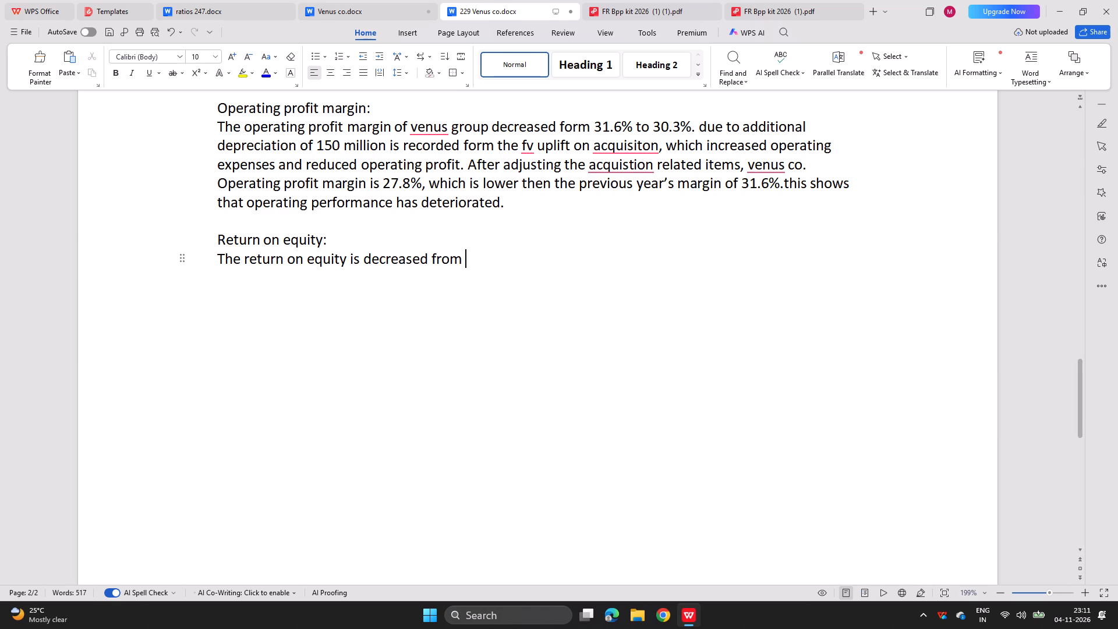
Consult the return on equity row in part A)'s ratios table and continue the sentence with "21.2% to 11.2%".
{"action": "type", "text": "21"}
{"action": "key", "text": "BackSpace"}
{"action": "scroll", "coordinate": [460, 326], "scroll_direction": "up", "scroll_amount": 8}
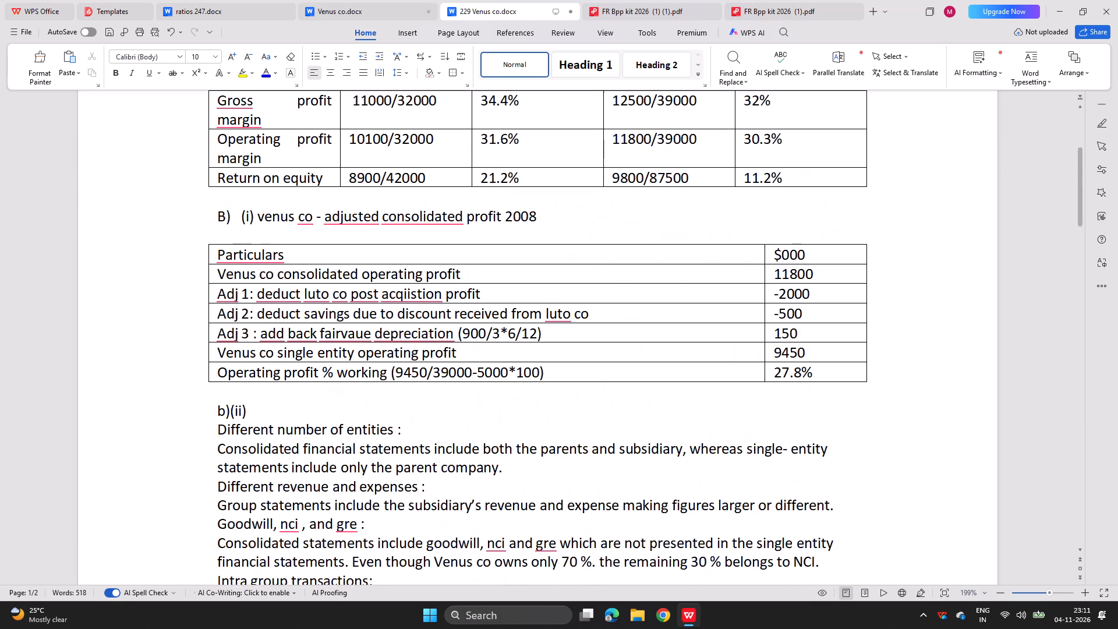
{"action": "scroll", "coordinate": [460, 326], "scroll_direction": "up", "scroll_amount": 4}
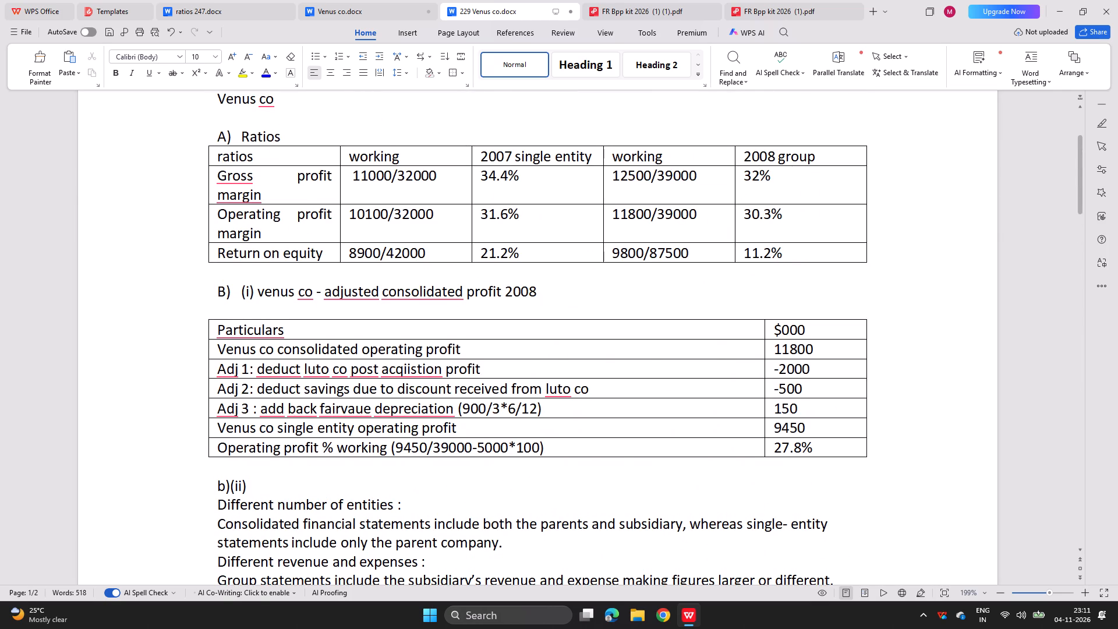
{"action": "type", "text": "1.2% to"}
{"action": "key", "text": "space"}
{"action": "scroll", "coordinate": [460, 326], "scroll_direction": "up", "scroll_amount": 7}
{"action": "scroll", "coordinate": [460, 326], "scroll_direction": "down", "scroll_amount": 1}
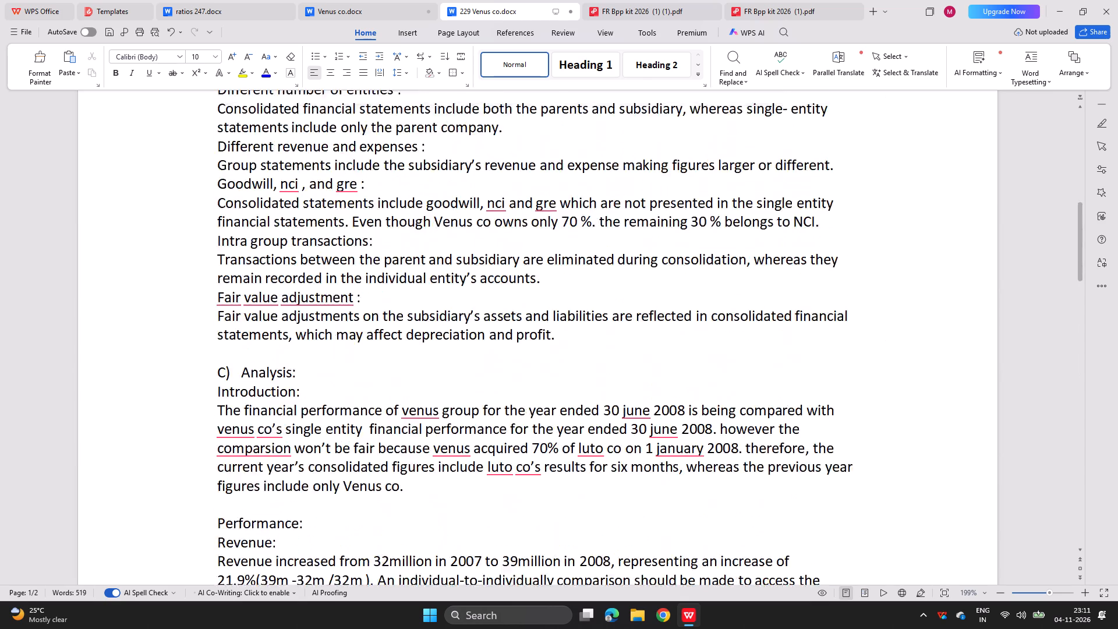
{"action": "scroll", "coordinate": [460, 326], "scroll_direction": "down", "scroll_amount": 1}
{"action": "scroll", "coordinate": [460, 326], "scroll_direction": "up", "scroll_amount": 1}
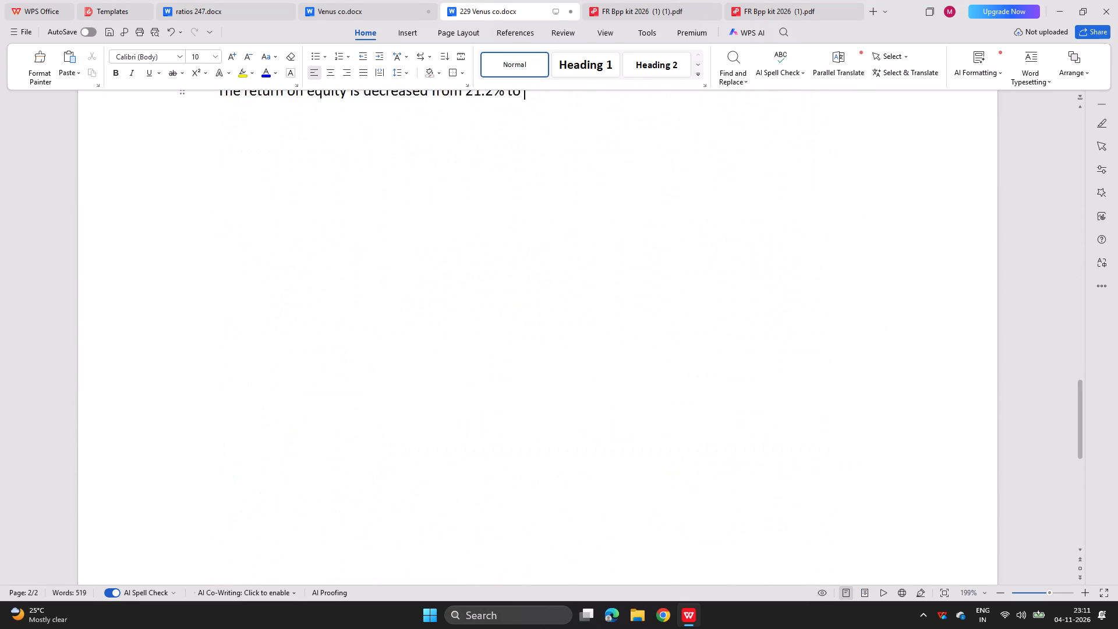
{"action": "scroll", "coordinate": [460, 326], "scroll_direction": "up", "scroll_amount": 1}
{"action": "type", "text": "11.21"}
{"action": "key", "text": "BackSpace"}
{"action": "key", "text": "shift+percent"}
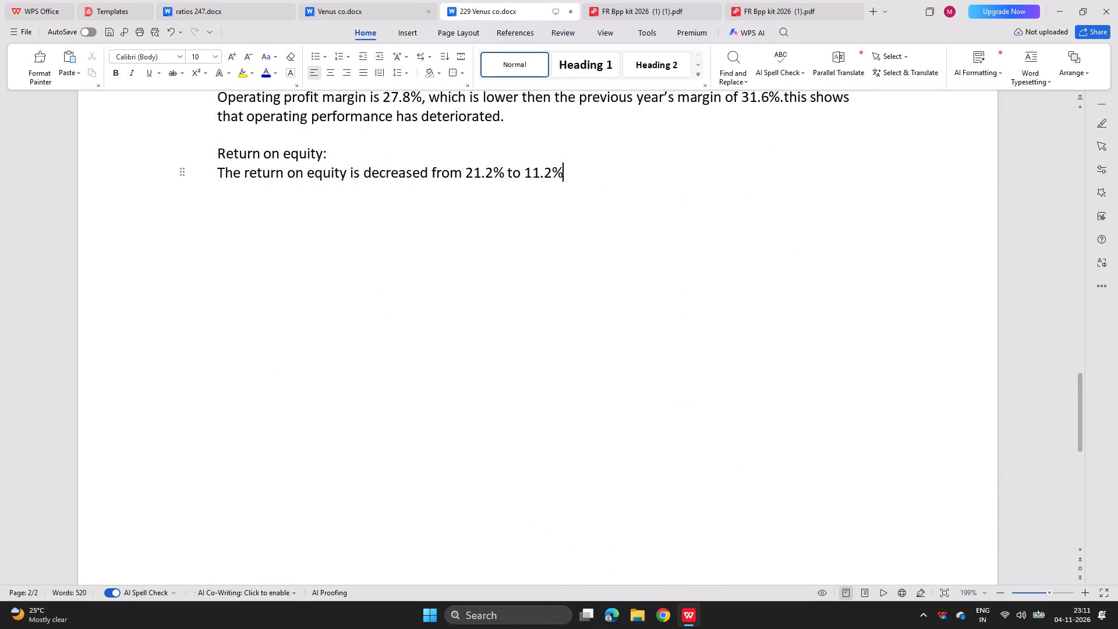
{"action": "scroll", "coordinate": [460, 326], "scroll_direction": "up", "scroll_amount": 1}
{"action": "key", "text": "space"}
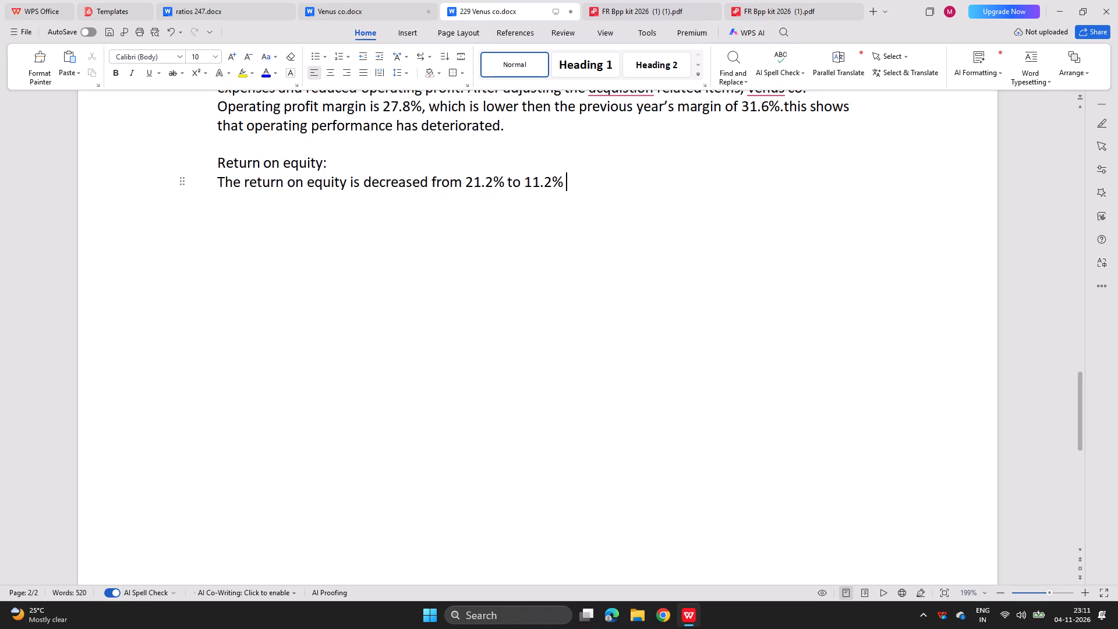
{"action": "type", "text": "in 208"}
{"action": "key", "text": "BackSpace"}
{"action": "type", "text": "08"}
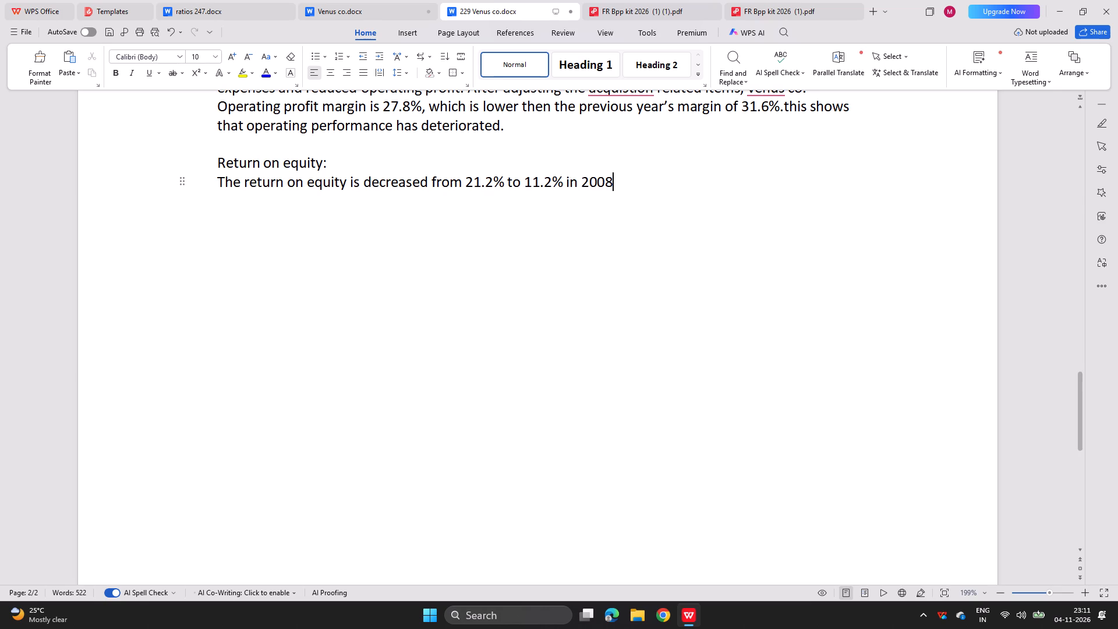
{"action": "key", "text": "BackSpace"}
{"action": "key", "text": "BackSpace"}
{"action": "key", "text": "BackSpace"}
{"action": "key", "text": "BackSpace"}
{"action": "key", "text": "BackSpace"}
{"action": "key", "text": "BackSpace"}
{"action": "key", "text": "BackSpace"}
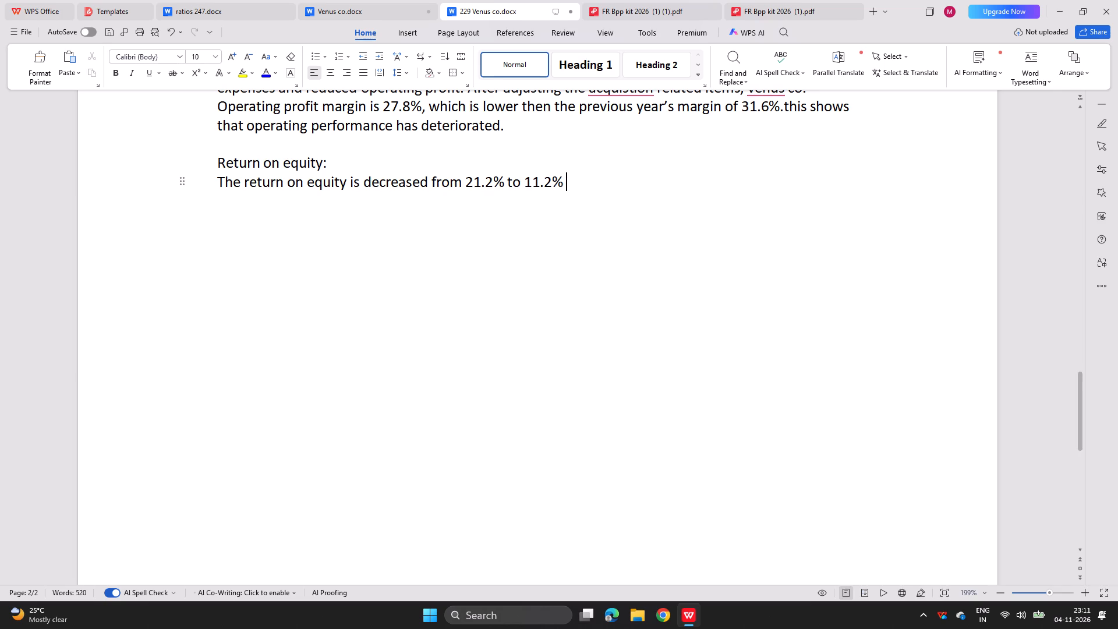
Finish the return on equity sentence with "representing a decline in roe.".
{"action": "type", "text": "repo"}
{"action": "key", "text": "BackSpace"}
{"action": "key", "text": "BackSpace"}
{"action": "key", "text": "r"}
{"action": "key", "text": "BackSpace"}
{"action": "type", "text": "presenting s"}
{"action": "key", "text": "space"}
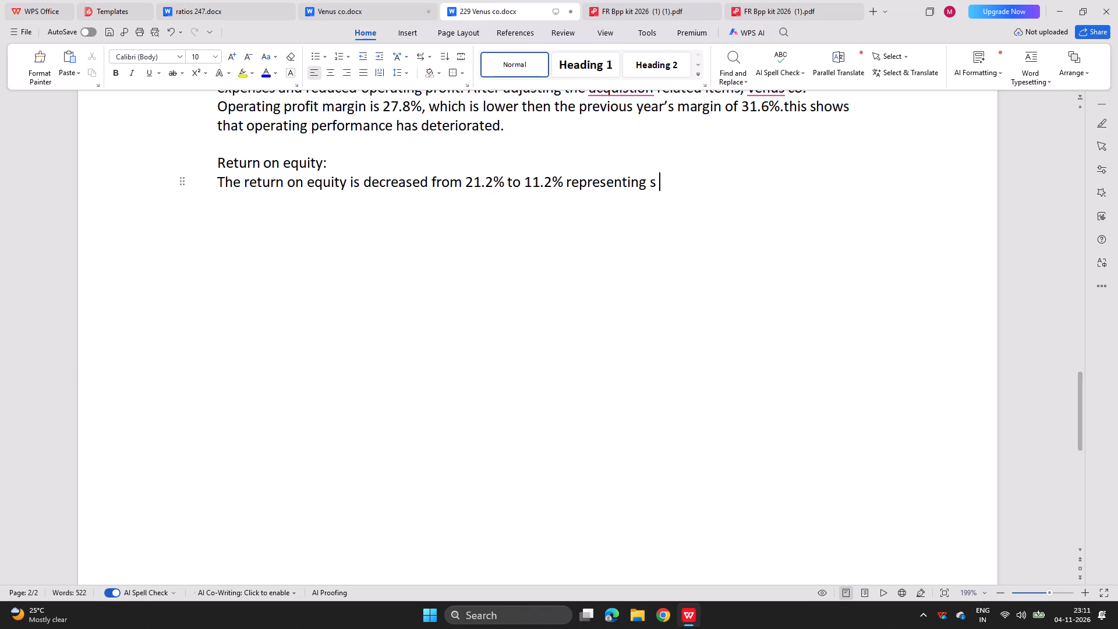
{"action": "key", "text": "BackSpace"}
{"action": "key", "text": "BackSpace"}
{"action": "type", "text": "a delc"}
{"action": "key", "text": "BackSpace"}
{"action": "key", "text": "BackSpace"}
{"action": "type", "text": "cline in re"}
{"action": "key", "text": "BackSpace"}
{"action": "key", "text": "BackSpace"}
{"action": "type", "text": "rpoe"}
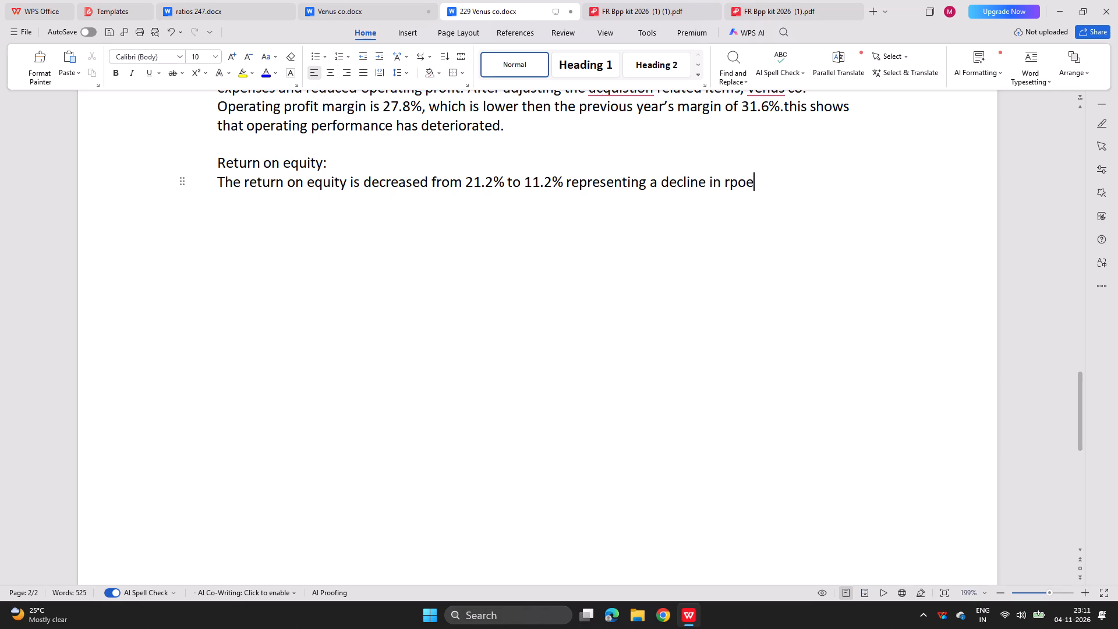
{"action": "key", "text": "BackSpace"}
{"action": "key", "text": "BackSpace"}
{"action": "key", "text": "BackSpace"}
{"action": "type", "text": "oe"}
{"action": "key", "text": "period"}
Start a second return on equity sentence reading "The decline is maybe of the unwinding".
{"action": "key", "text": "space"}
{"action": "type", "text": "the decline is maybe of u"}
{"action": "key", "text": "BackSpace"}
{"action": "type", "text": "the unein diing of"}
{"action": "key", "text": "space"}
{"action": "key", "text": "BackSpace"}
{"action": "key", "text": "BackSpace"}
{"action": "key", "text": "BackSpace"}
{"action": "key", "text": "BackSpace"}
{"action": "key", "text": "BackSpace"}
{"action": "key", "text": "BackSpace"}
{"action": "key", "text": "BackSpace"}
{"action": "key", "text": "BackSpace"}
{"action": "key", "text": "BackSpace"}
{"action": "key", "text": "BackSpace"}
{"action": "key", "text": "BackSpace"}
{"action": "key", "text": "BackSpace"}
{"action": "key", "text": "BackSpace"}
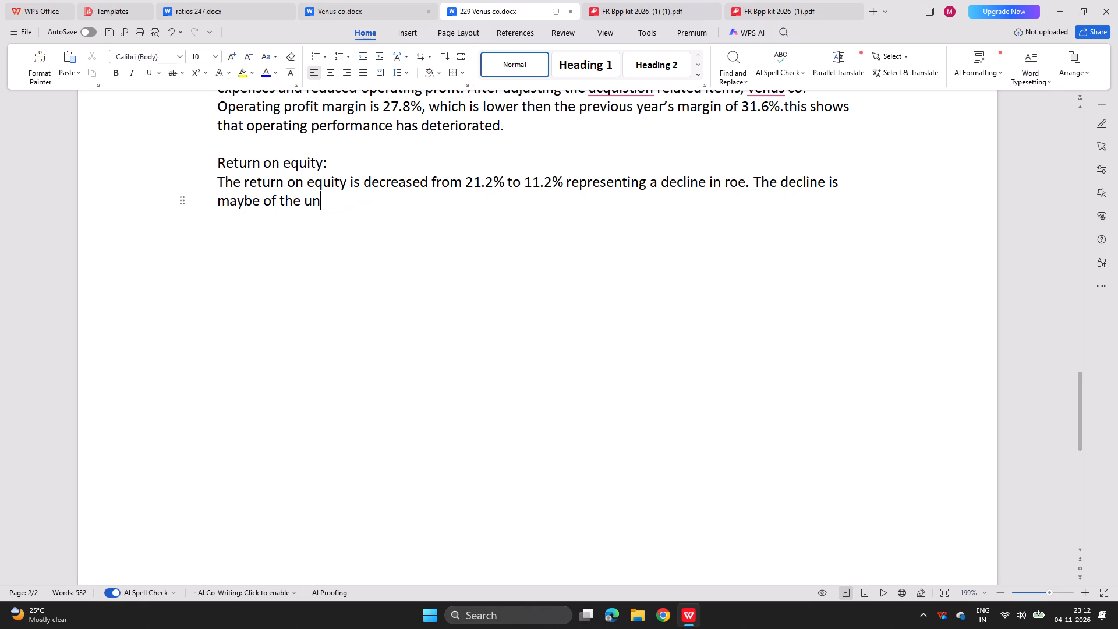
{"action": "type", "text": "winfi"}
{"action": "key", "text": "BackSpace"}
{"action": "type", "text": "ding og"}
{"action": "key", "text": "BackSpace"}
{"action": "key", "text": "BackSpace"}
{"action": "key", "text": "BackSpace"}
{"action": "key", "text": "BackSpace"}
{"action": "key", "text": "BackSpace"}
{"action": "key", "text": "BackSpace"}
{"action": "key", "text": "BackSpace"}
{"action": "key", "text": "BackSpace"}
{"action": "type", "text": "ding"}
{"action": "key", "text": "space"}
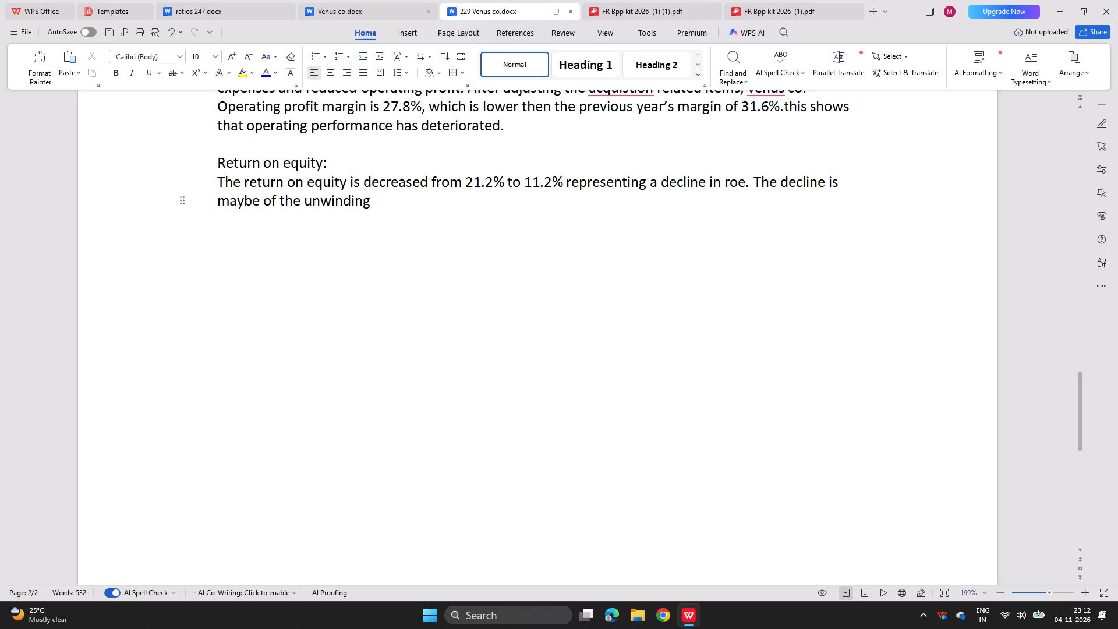
Continue the sentence with "of the discount on deffered consideration".
{"action": "type", "text": "pf"}
{"action": "key", "text": "BackSpace"}
{"action": "key", "text": "BackSpace"}
{"action": "type", "text": "of the discout"}
{"action": "key", "text": "space"}
{"action": "key", "text": "BackSpace"}
{"action": "key", "text": "BackSpace"}
{"action": "type", "text": "ntr"}
{"action": "key", "text": "space"}
{"action": "key", "text": "BackSpace"}
{"action": "key", "text": "BackSpace"}
{"action": "key", "text": "space"}
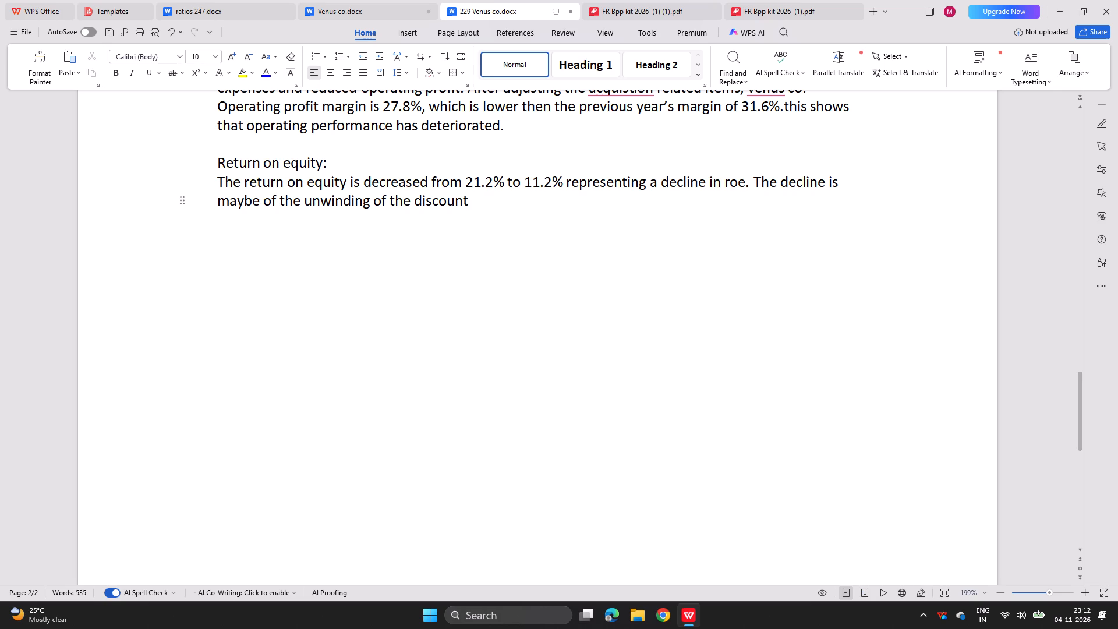
{"action": "type", "text": "on deffered consil"}
{"action": "key", "text": "BackSpace"}
{"action": "type", "text": "derai"}
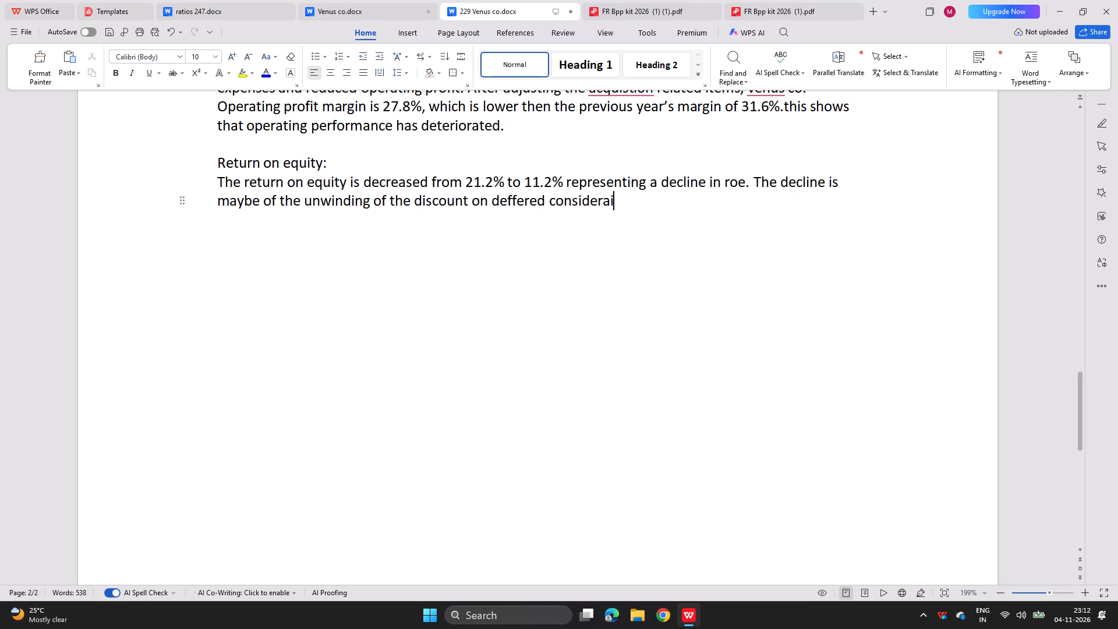
{"action": "key", "text": "BackSpace"}
{"action": "type", "text": "tion"}
{"action": "key", "text": "space"}
{"action": "key", "text": "BackSpace"}
Continue the return on equity sentence with ", which resulted in an additional".
{"action": "type", "text": ", ewhich"}
{"action": "key", "text": "space"}
{"action": "key", "text": "BackSpace"}
{"action": "key", "text": "BackSpace"}
{"action": "key", "text": "BackSpace"}
{"action": "key", "text": "BackSpace"}
{"action": "key", "text": "BackSpace"}
{"action": "key", "text": "BackSpace"}
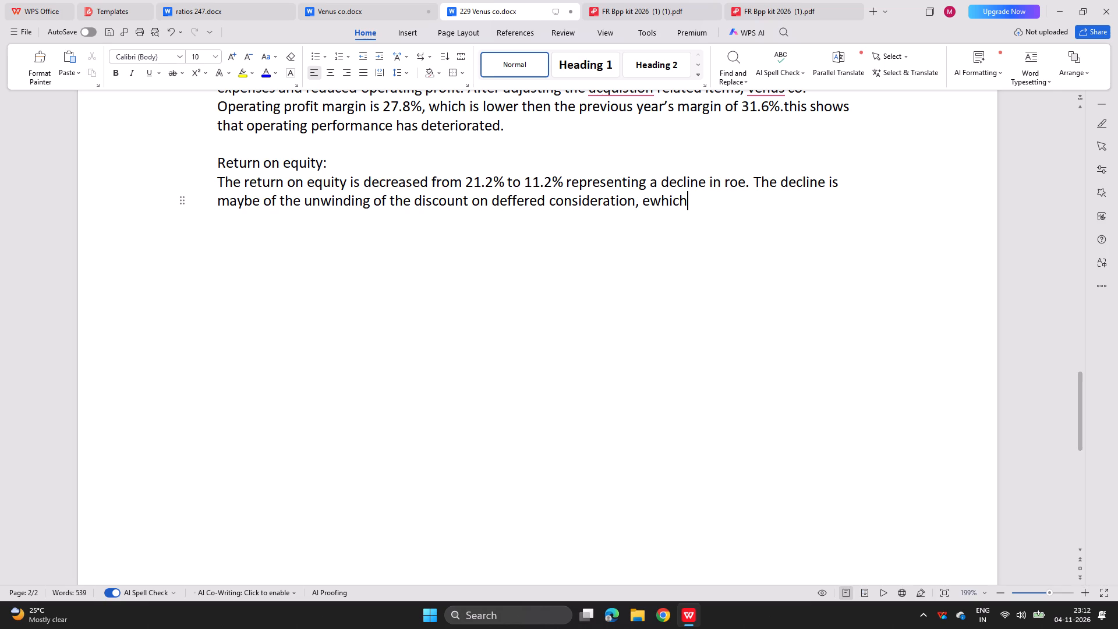
{"action": "key", "text": "BackSpace"}
{"action": "type", "text": "which"}
{"action": "key", "text": "space"}
{"action": "type", "text": "resulted"}
{"action": "key", "text": "space"}
{"action": "type", "text": "in an additional"}
{"action": "key", "text": "space"}
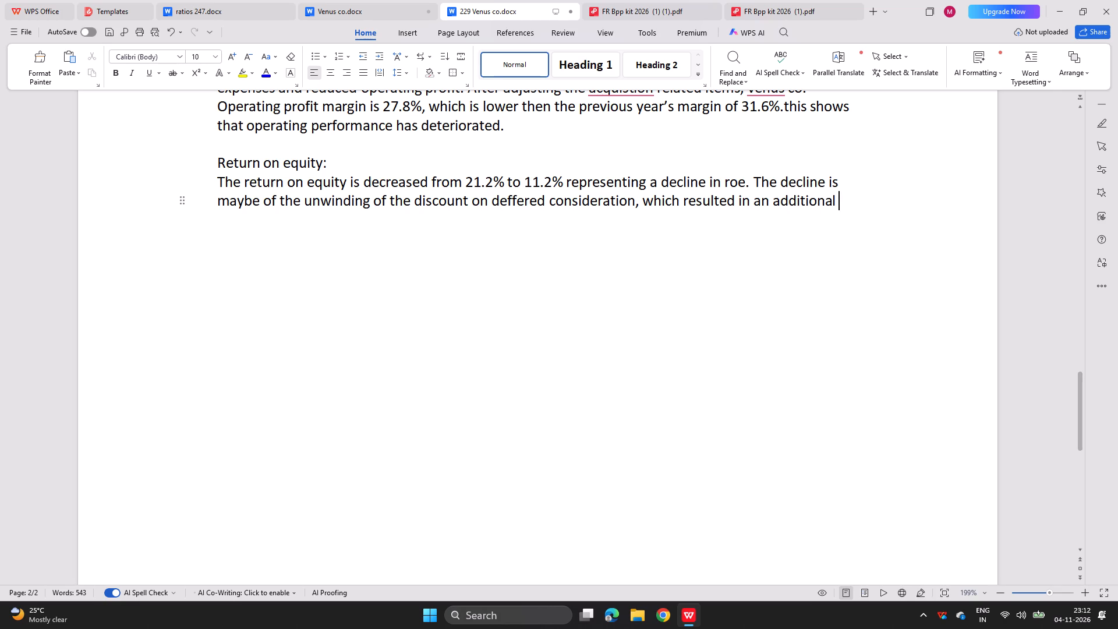
Finish the sentence with "finance cost and reduced profit after tax.".
{"action": "type", "text": "finance"}
{"action": "key", "text": "space"}
{"action": "type", "text": "cost and reduced f"}
{"action": "key", "text": "BackSpace"}
{"action": "type", "text": "profit afr"}
{"action": "key", "text": "BackSpace"}
{"action": "type", "text": "ter tac"}
{"action": "key", "text": "BackSpace"}
{"action": "key", "text": "c"}
{"action": "key", "text": "BackSpace"}
{"action": "key", "text": "x"}
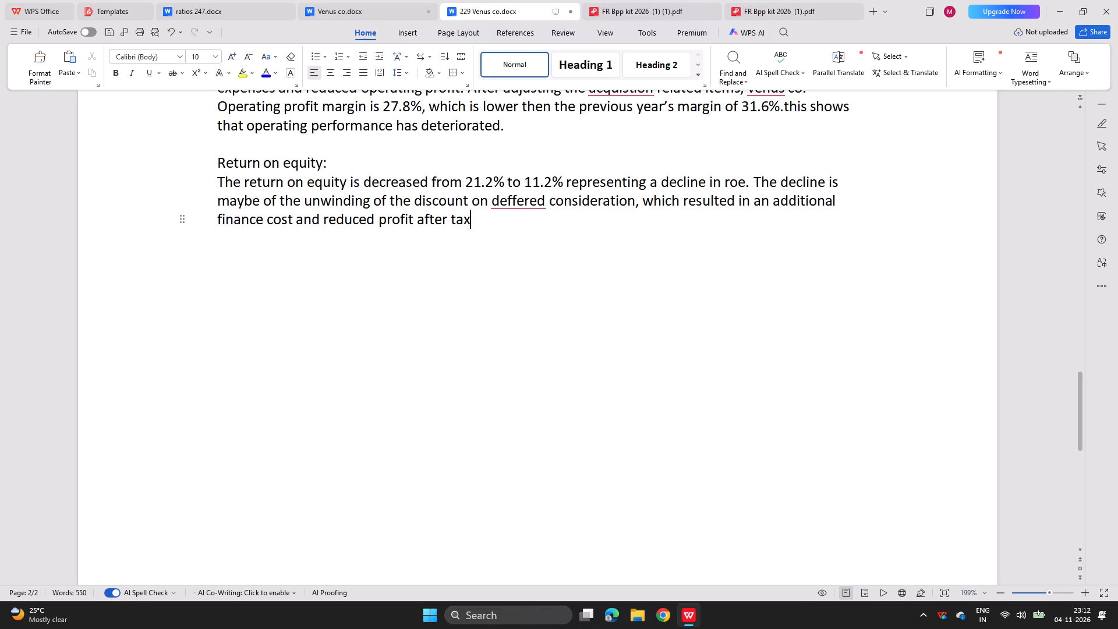
{"action": "key", "text": "period"}
Start another return on equity sentence reading "Further more there is a".
{"action": "key", "text": "space"}
{"action": "type", "text": "fu"}
{"action": "type", "text": "rhter"}
{"action": "key", "text": "space"}
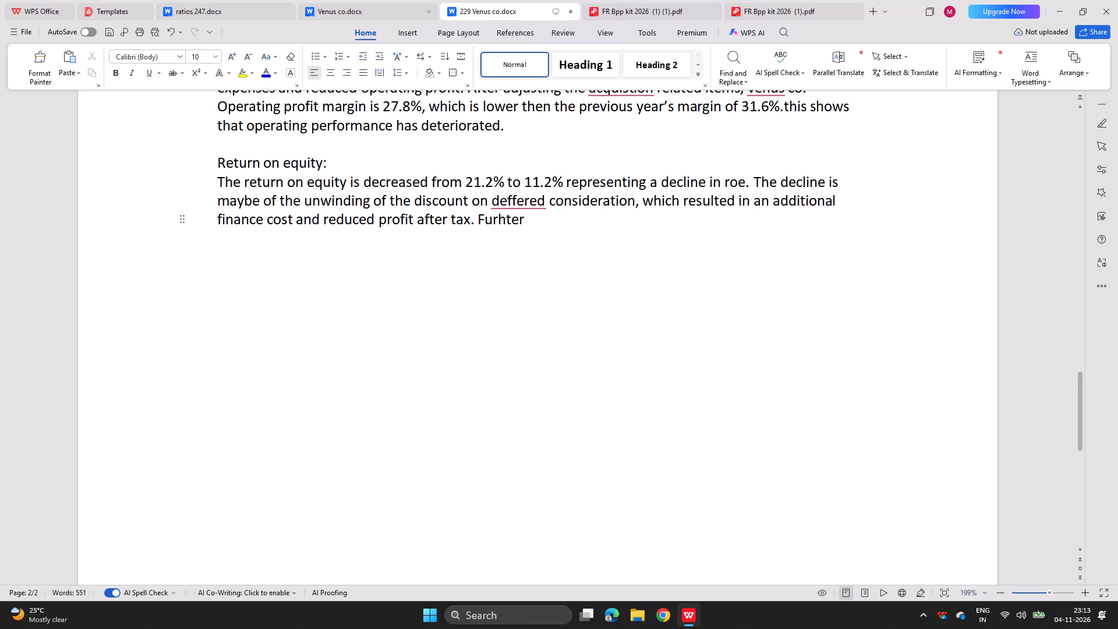
{"action": "key", "text": "BackSpace"}
{"action": "key", "text": "BackSpace"}
{"action": "key", "text": "BackSpace"}
{"action": "key", "text": "BackSpace"}
{"action": "key", "text": "BackSpace"}
{"action": "key", "text": "BackSpace"}
{"action": "type", "text": "rht"}
{"action": "key", "text": "BackSpace"}
{"action": "key", "text": "BackSpace"}
{"action": "type", "text": "ther more there is a"}
{"action": "key", "text": "space"}
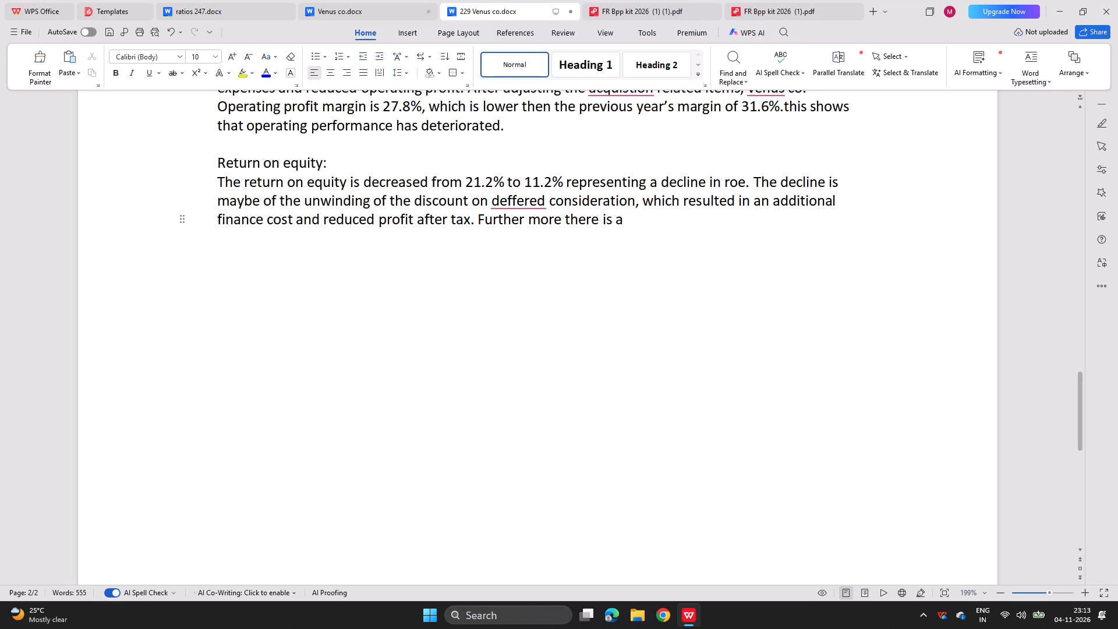
Replace the wording after "Further" with "the share exchange".
{"action": "key", "text": "BackSpace"}
{"action": "key", "text": "BackSpace"}
{"action": "key", "text": "BackSpace"}
{"action": "key", "text": "BackSpace"}
{"action": "key", "text": "BackSpace"}
{"action": "key", "text": "BackSpace"}
{"action": "key", "text": "BackSpace"}
{"action": "key", "text": "BackSpace"}
{"action": "key", "text": "BackSpace"}
{"action": "key", "text": "BackSpace"}
{"action": "key", "text": "BackSpace"}
{"action": "key", "text": "BackSpace"}
{"action": "key", "text": "BackSpace"}
{"action": "key", "text": "BackSpace"}
{"action": "key", "text": "BackSpace"}
{"action": "key", "text": "BackSpace"}
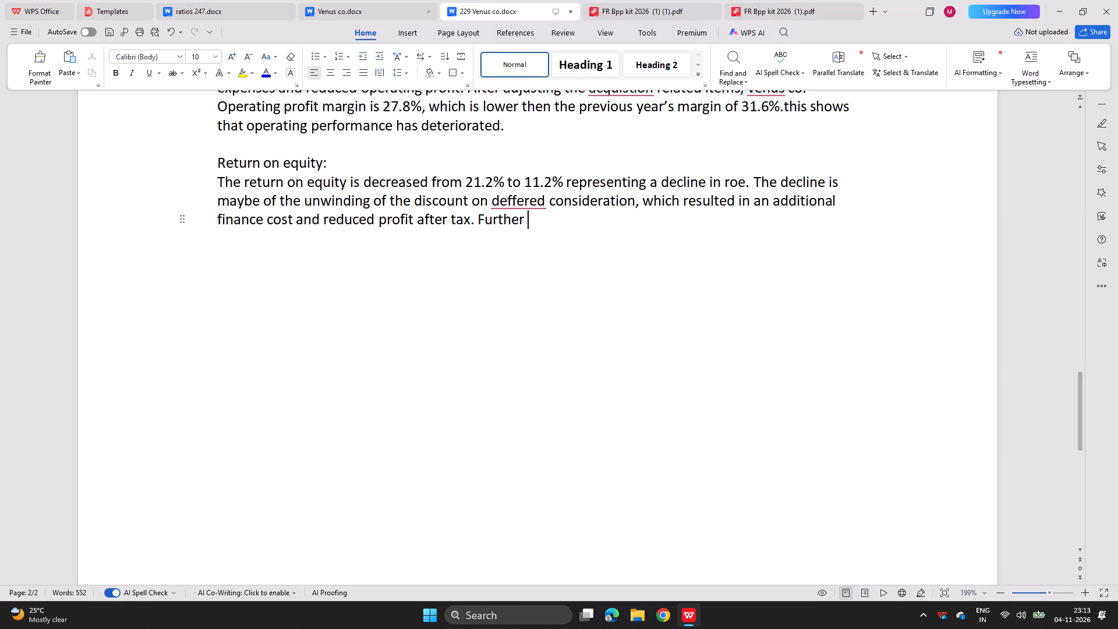
{"action": "type", "text": "the sh"}
{"action": "key", "text": "BackSpace"}
{"action": "type", "text": "hare exchange is"}
{"action": "key", "text": "space"}
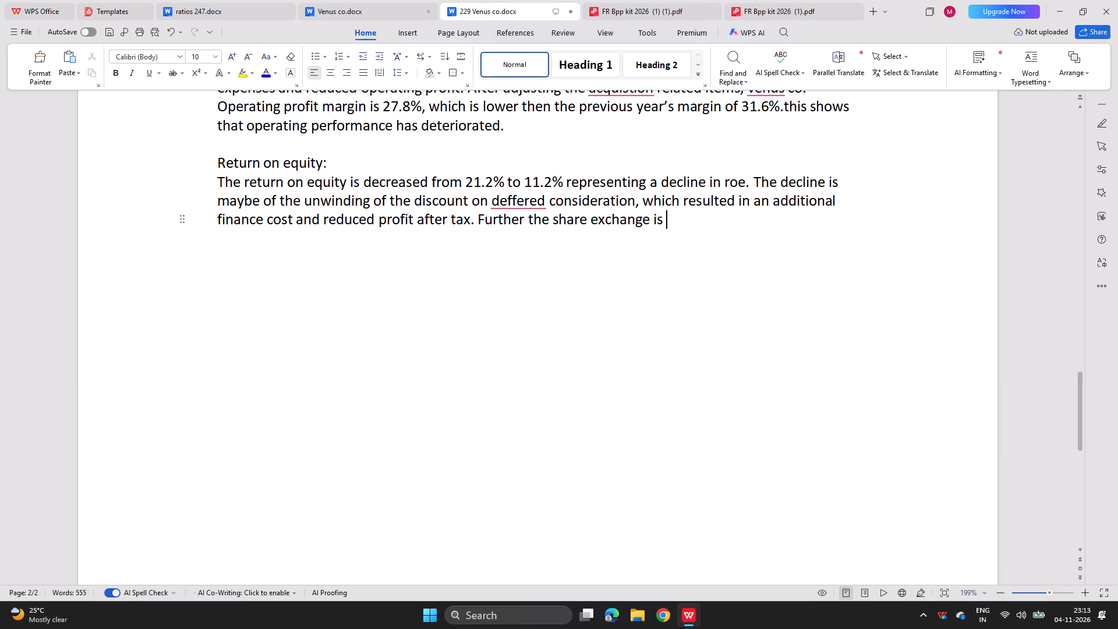
{"action": "key", "text": "BackSpace"}
{"action": "key", "text": "BackSpace"}
{"action": "key", "text": "BackSpace"}
Continue the sentence with "that was used to acquired luto co.".
{"action": "type", "text": "that was used to acquired luto co"}
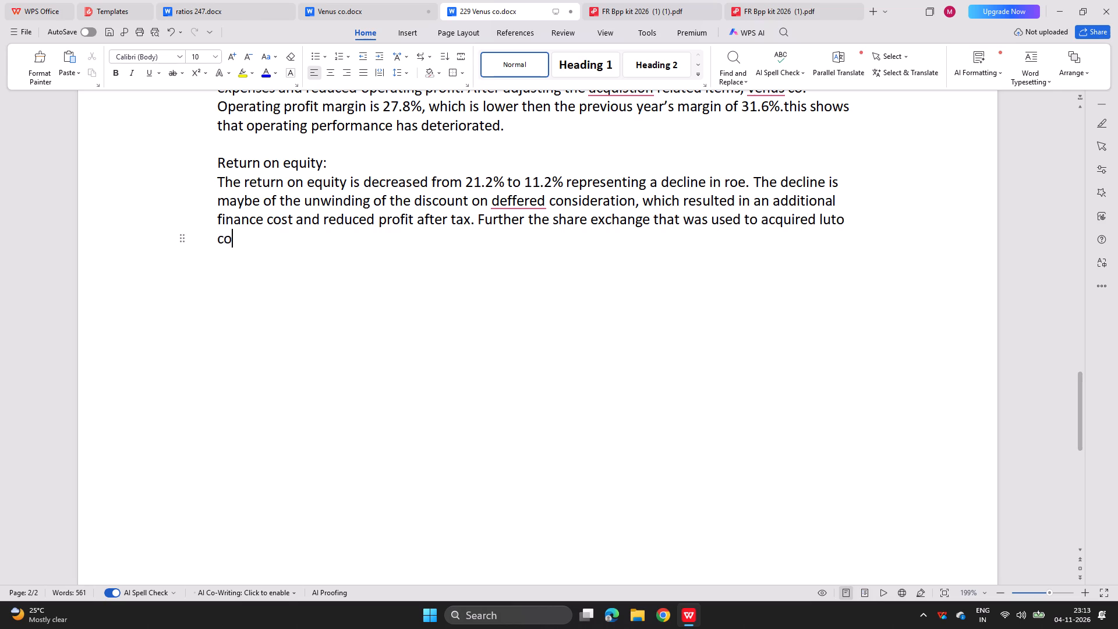
{"action": "key", "text": "space"}
{"action": "key", "text": "BackSpace"}
{"action": "type", "text": ",."}
{"action": "key", "text": "BackSpace"}
{"action": "key", "text": "BackSpace"}
{"action": "type", "text": "."}
{"action": "key", "text": "space"}
Extend the sentence with "Increased the group's".
{"action": "type", "text": "increased the gorup"}
{"action": "key", "text": "BackSpace"}
{"action": "key", "text": "BackSpace"}
{"action": "key", "text": "BackSpace"}
{"action": "key", "text": "BackSpace"}
{"action": "type", "text": "roups"}
{"action": "key", "text": "BackSpace"}
{"action": "type", "text": "'s dh"}
{"action": "key", "text": "BackSpace"}
{"action": "key", "text": "BackSpace"}
Continue the sentence with "share capital amd share premium".
{"action": "type", "text": "share cpairtal"}
{"action": "key", "text": "BackSpace"}
{"action": "key", "text": "BackSpace"}
{"action": "key", "text": "BackSpace"}
{"action": "key", "text": "BackSpace"}
{"action": "key", "text": "BackSpace"}
{"action": "key", "text": "BackSpace"}
{"action": "key", "text": "BackSpace"}
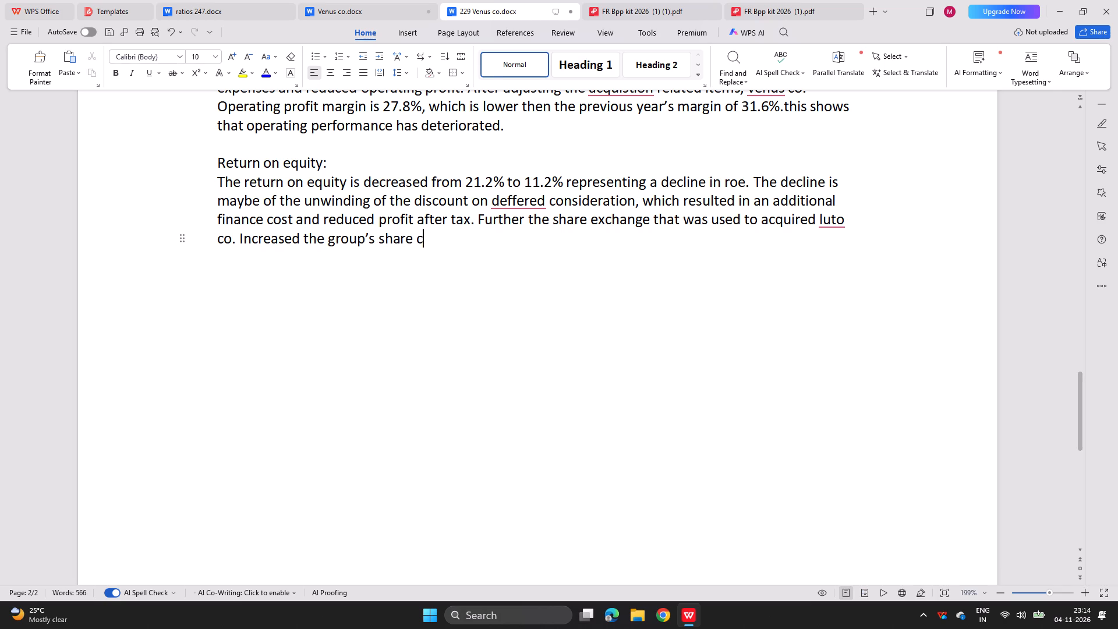
{"action": "type", "text": "apir"}
{"action": "key", "text": "BackSpace"}
{"action": "type", "text": "tal amd share premou"}
{"action": "key", "text": "BackSpace"}
{"action": "key", "text": "BackSpace"}
{"action": "key", "text": "BackSpace"}
{"action": "type", "text": "mium"}
{"action": "key", "text": "space"}
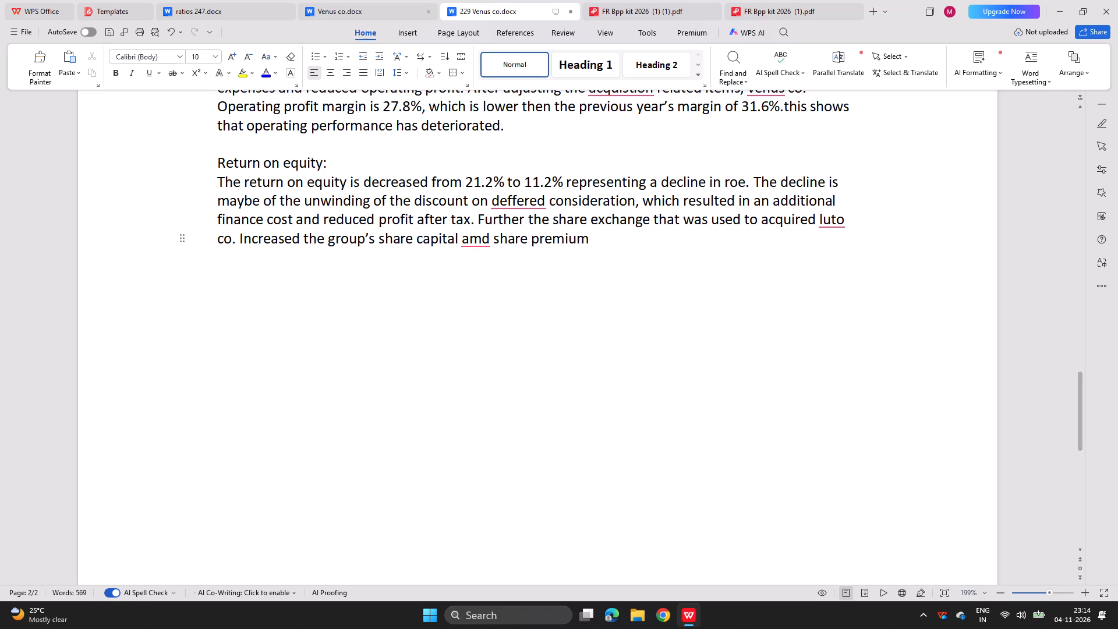
Finish the sentence with ", resulting in higher shareholder's equity.".
{"action": "key", "text": "BackSpace"}
{"action": "type", "text": ", e"}
{"action": "key", "text": "BackSpace"}
{"action": "type", "text": "resulting"}
{"action": "key", "text": "space"}
{"action": "type", "text": "in higher sha"}
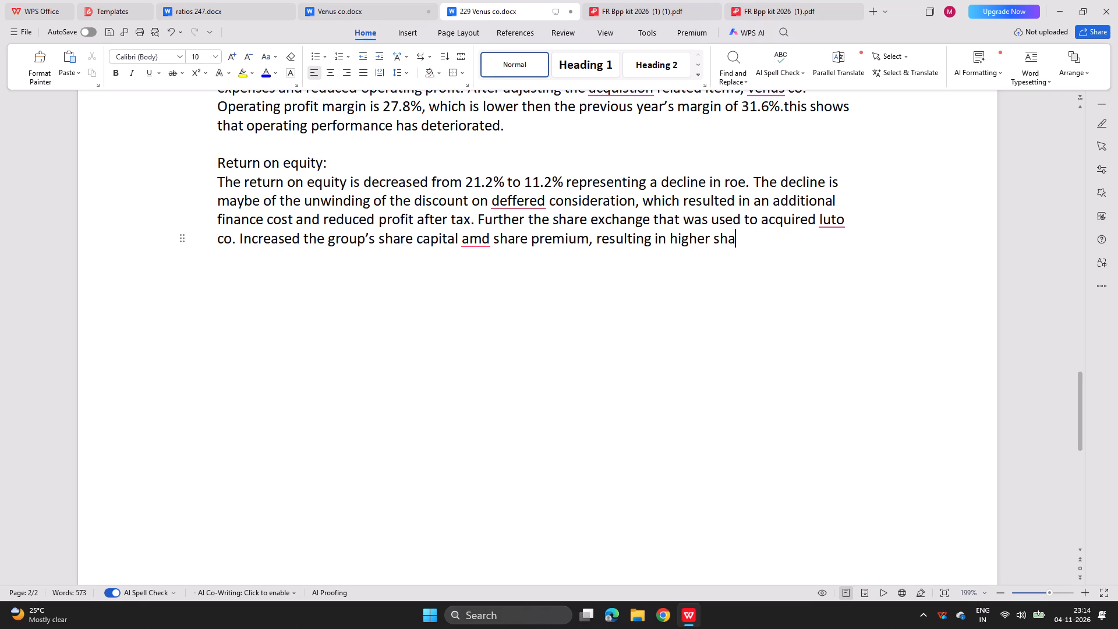
{"action": "type", "text": "reholder's equity."}
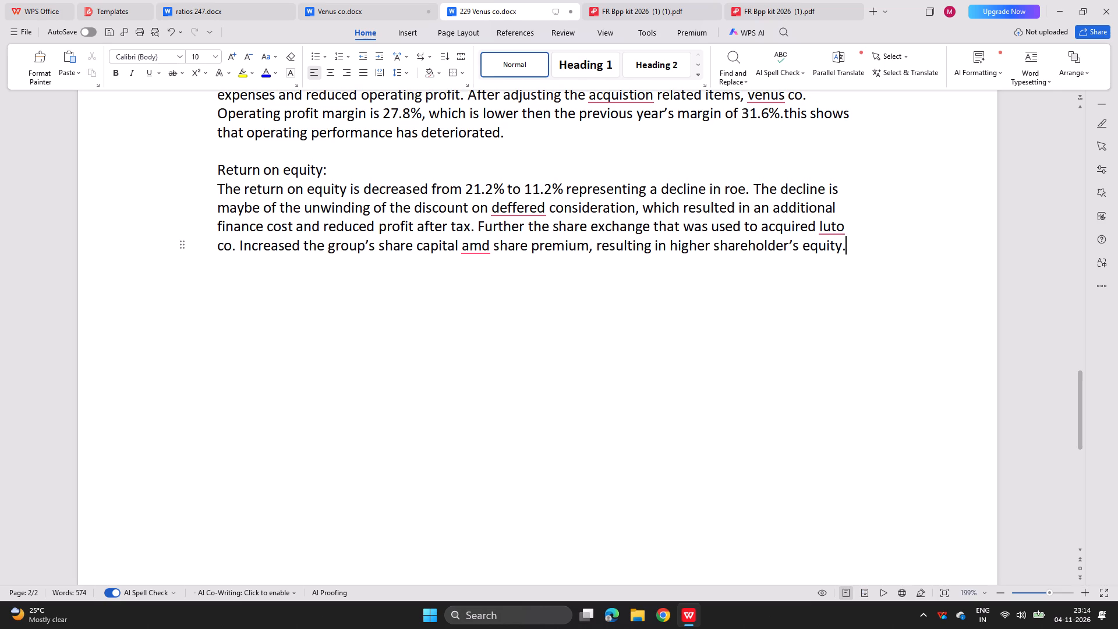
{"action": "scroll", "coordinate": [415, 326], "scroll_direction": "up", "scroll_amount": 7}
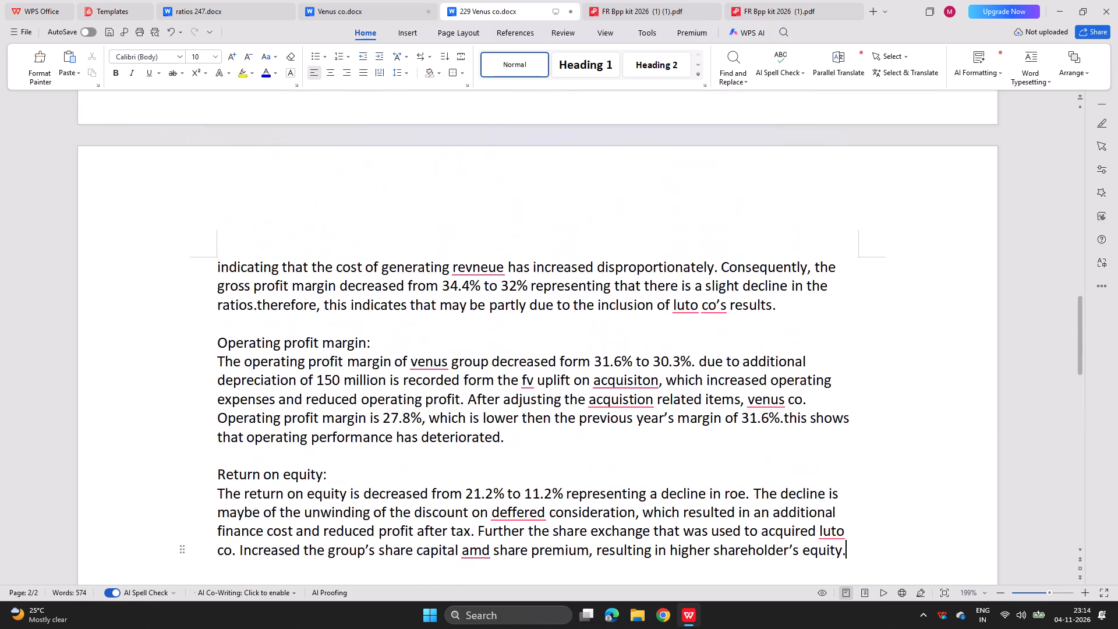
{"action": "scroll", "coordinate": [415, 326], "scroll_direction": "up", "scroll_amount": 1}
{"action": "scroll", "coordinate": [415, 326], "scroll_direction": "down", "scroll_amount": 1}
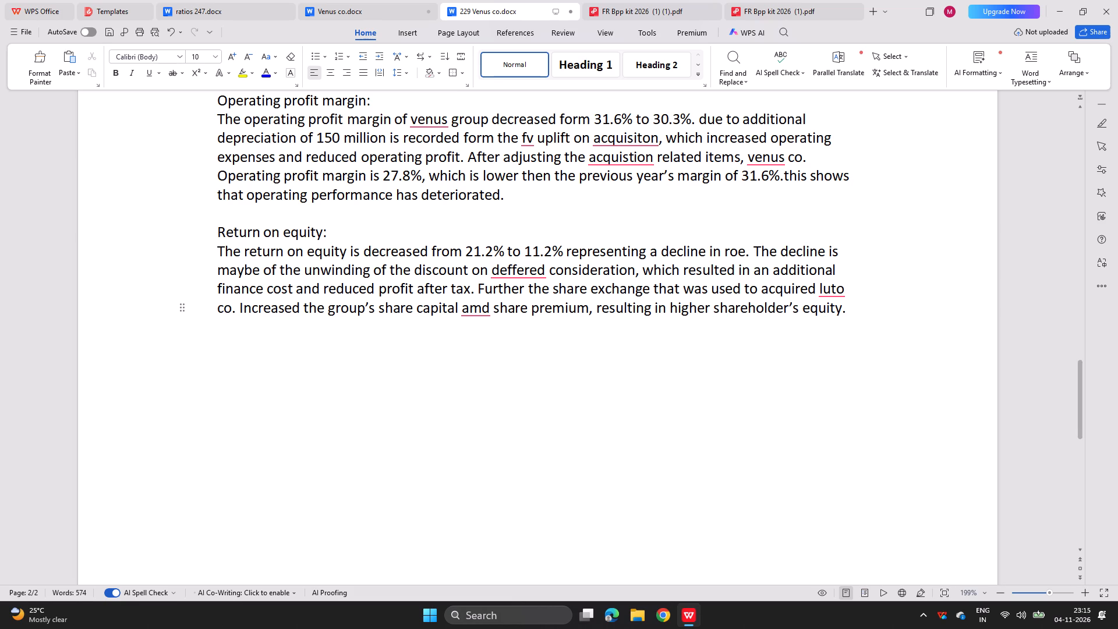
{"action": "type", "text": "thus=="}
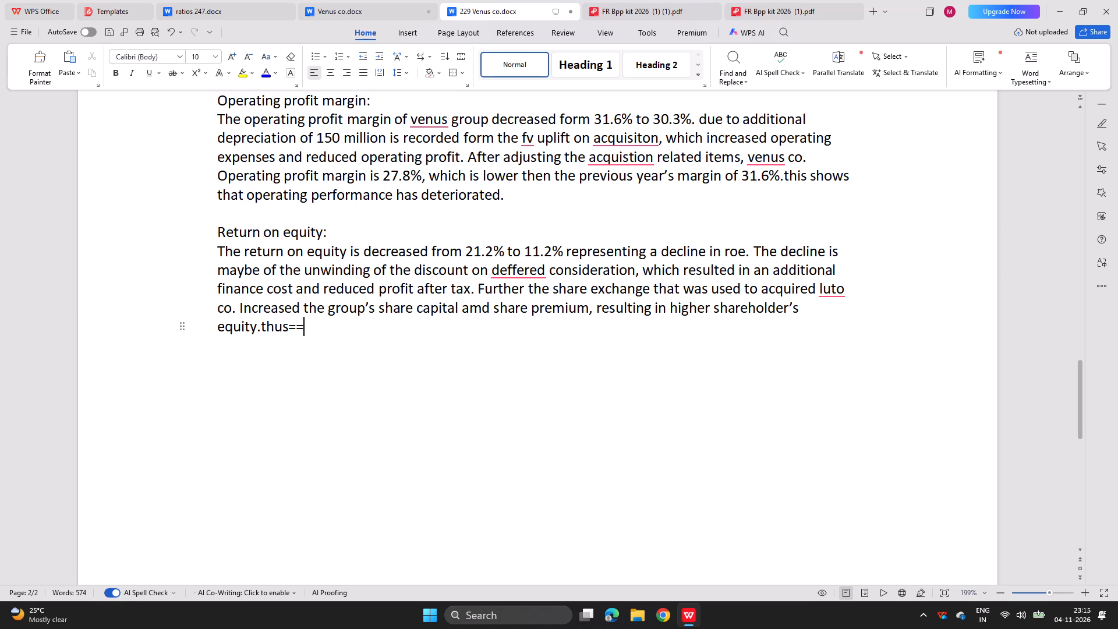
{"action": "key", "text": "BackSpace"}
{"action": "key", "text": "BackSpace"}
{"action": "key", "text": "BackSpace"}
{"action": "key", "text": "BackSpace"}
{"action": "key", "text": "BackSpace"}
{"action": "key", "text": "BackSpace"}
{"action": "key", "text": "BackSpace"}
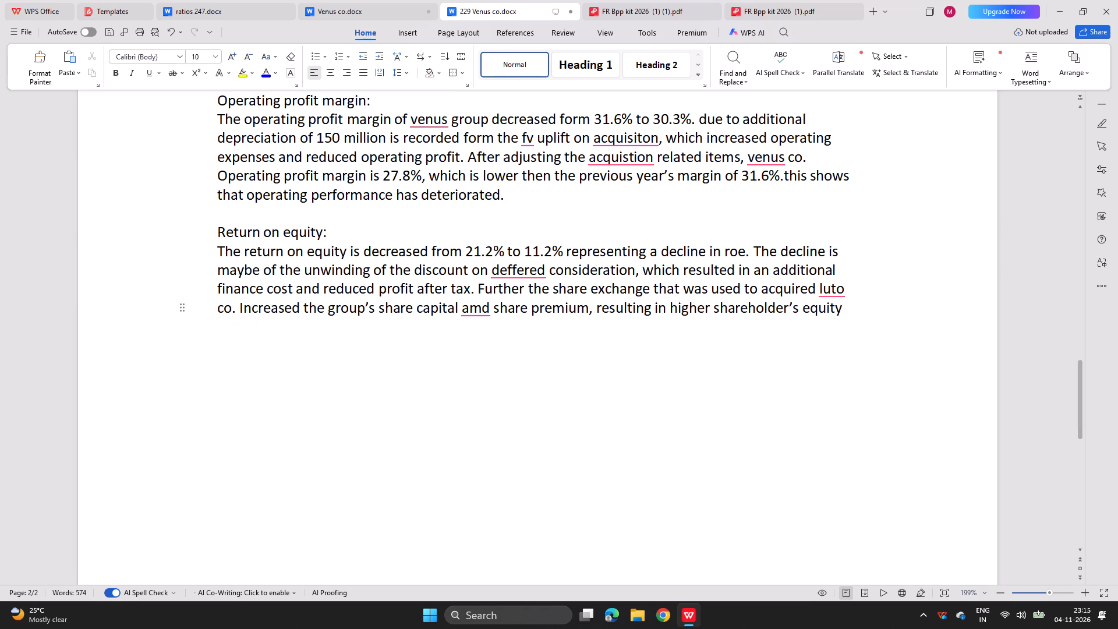
Close the sentence with a full stop and start another reading "This reuslt sin the increased in equity which reduces the".
{"action": "type", "text": ". h"}
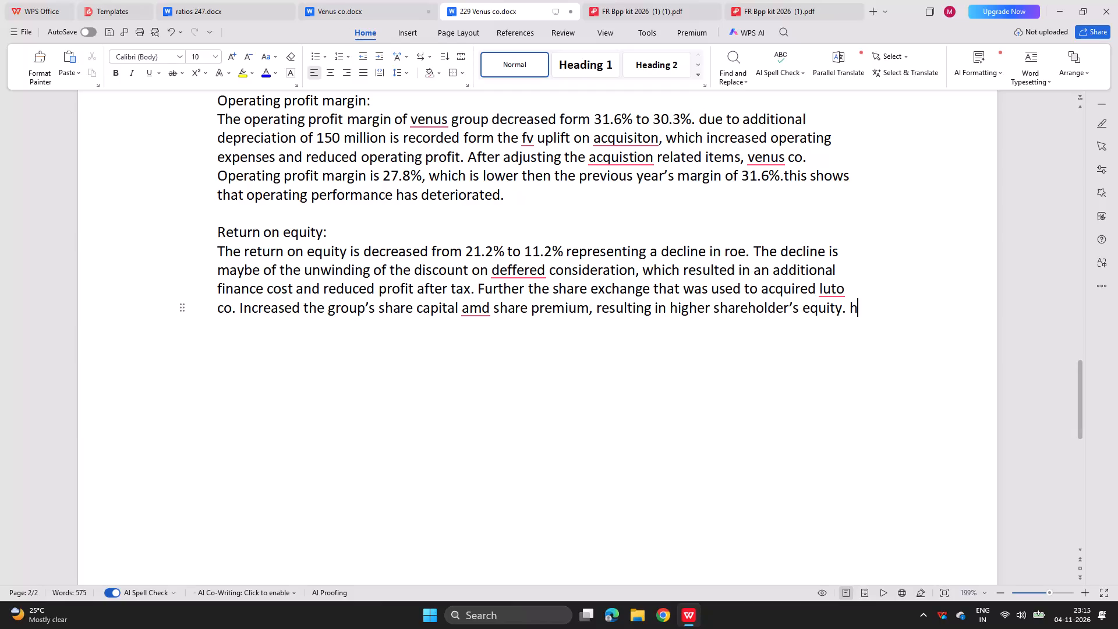
{"action": "key", "text": "BackSpace"}
{"action": "type", "text": "This reuslt sin the increased"}
{"action": "key", "text": "space"}
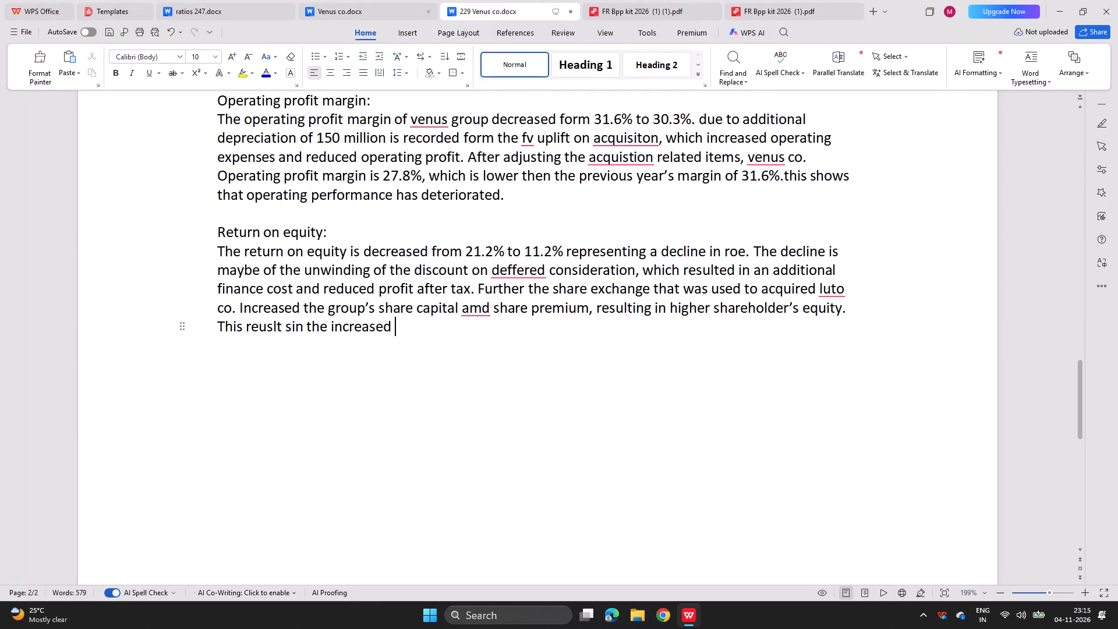
{"action": "type", "text": "in ew=qu"}
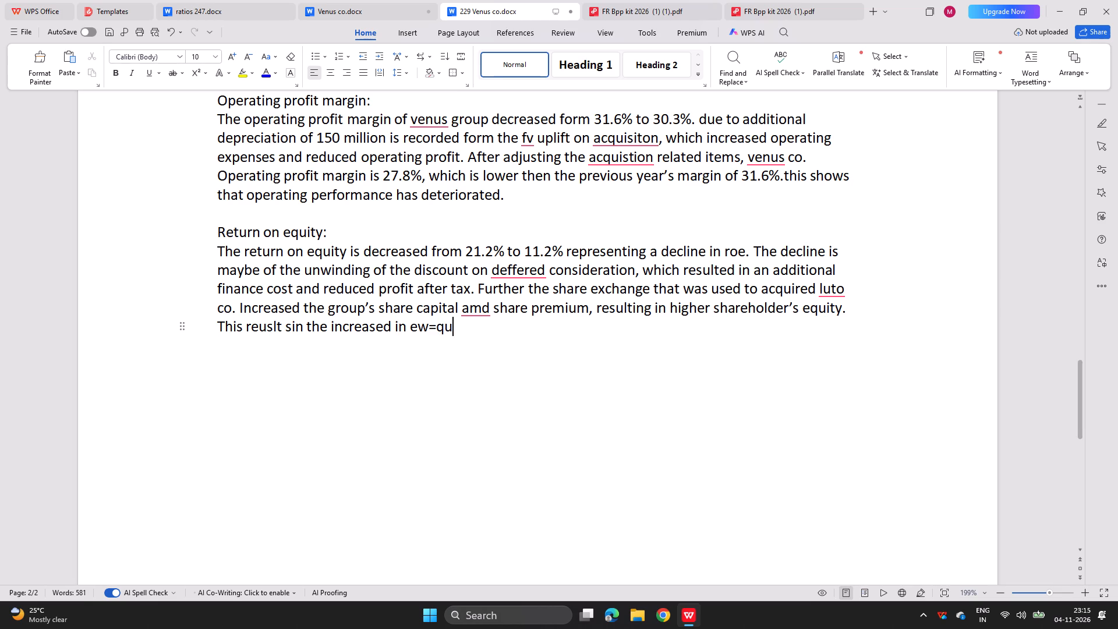
{"action": "key", "text": "BackSpace"}
{"action": "key", "text": "BackSpace"}
{"action": "key", "text": "BackSpace"}
{"action": "key", "text": "BackSpace"}
{"action": "type", "text": "quity w"}
{"action": "type", "text": "hic"}
{"action": "type", "text": "h reduced"}
{"action": "key", "text": "space"}
{"action": "key", "text": "BackSpace"}
{"action": "key", "text": "BackSpace"}
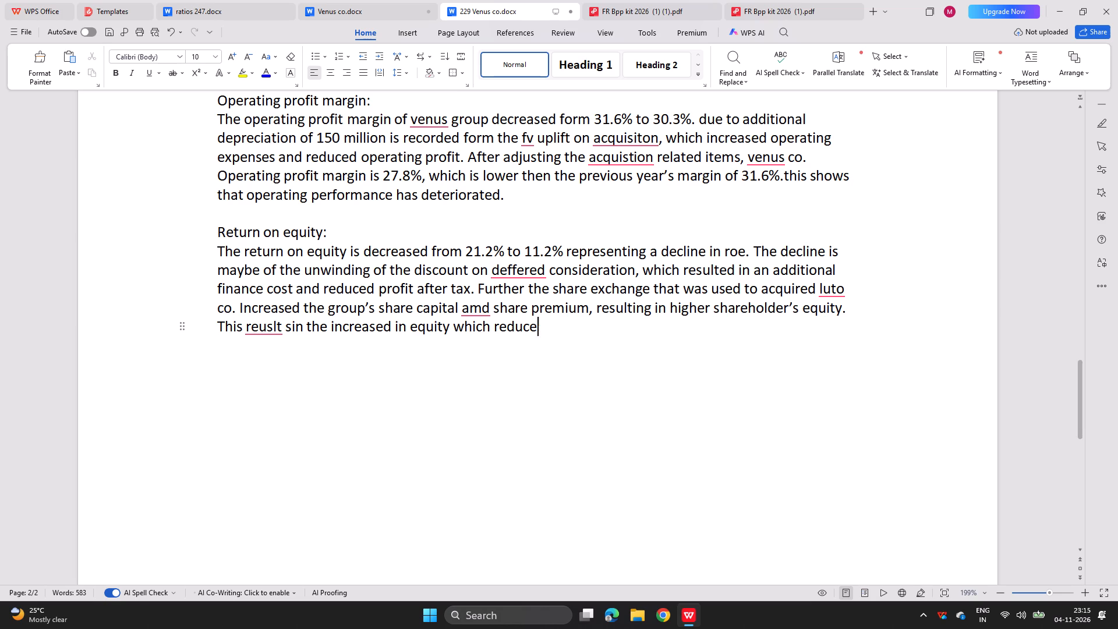
{"action": "type", "text": "s the"}
{"action": "key", "text": "space"}
Correct the misspelled words after "This" in the last sentence so they read "results in".
{"action": "left_click", "coordinate": [276, 324]}
{"action": "key", "text": "BackSpace"}
{"action": "key", "text": "BackSpace"}
{"action": "key", "text": "BackSpace"}
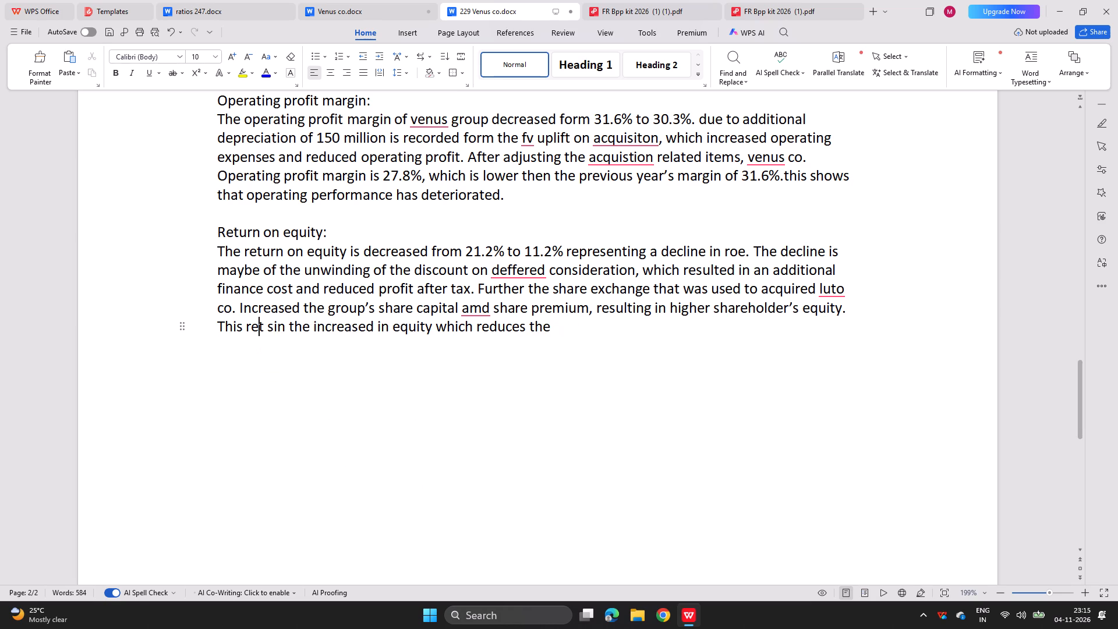
{"action": "type", "text": "sul"}
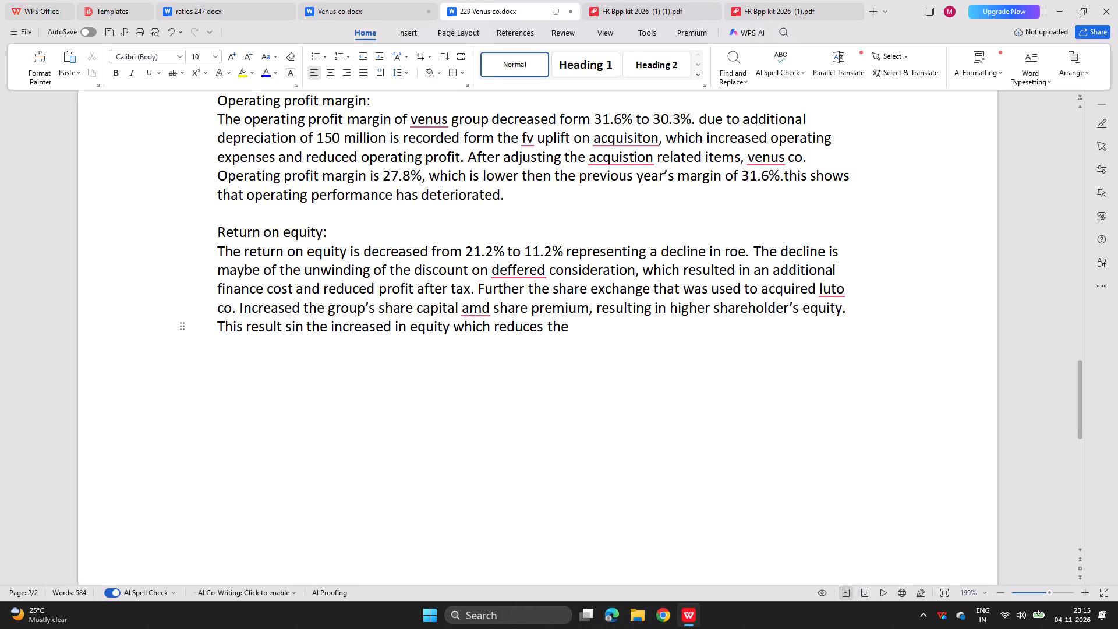
{"action": "left_click", "coordinate": [292, 328]}
{"action": "key", "text": "BackSpace"}
{"action": "key", "text": "BackSpace"}
{"action": "type", "text": "s"}
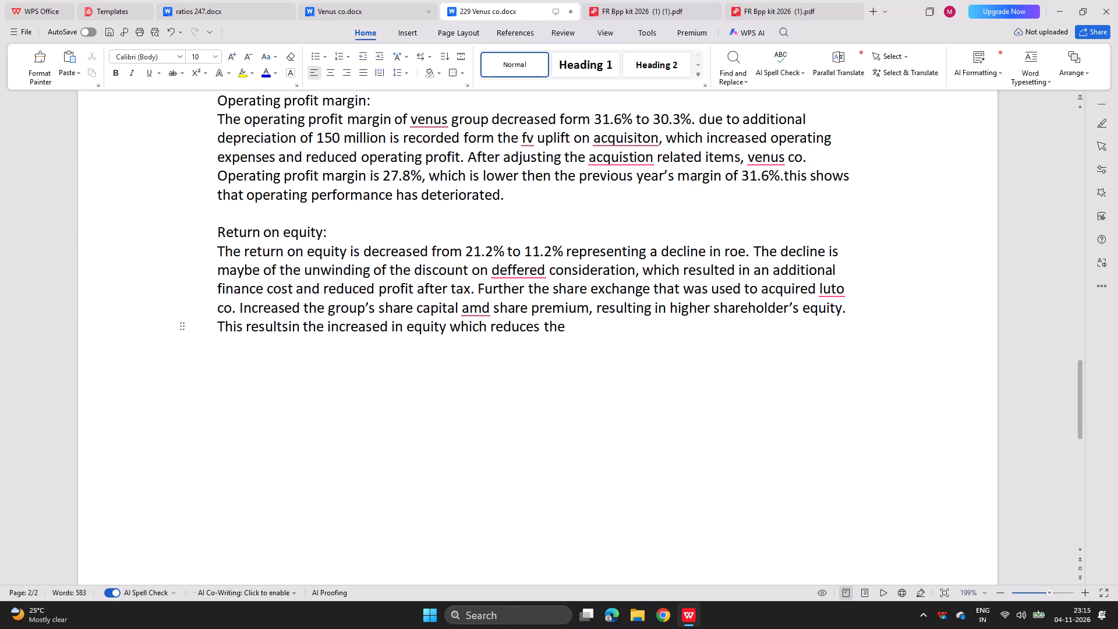
{"action": "key", "text": "space"}
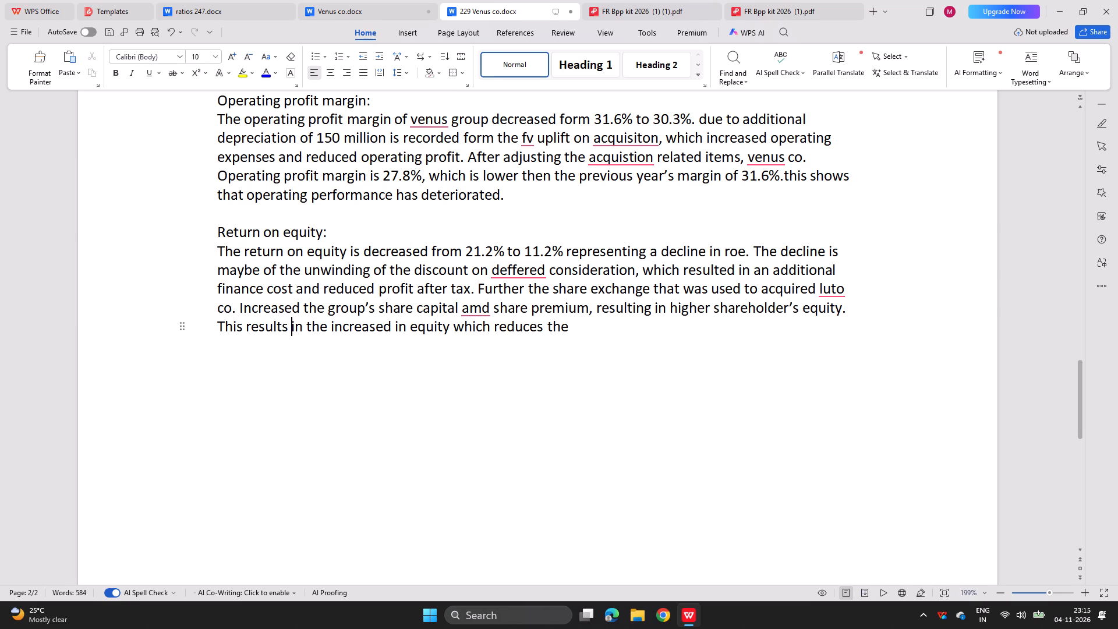
Replace the trailing "the" in the last return on equity sentence with "in the return on equity.".
{"action": "left_click", "coordinate": [394, 328]}
{"action": "left_click", "coordinate": [581, 331]}
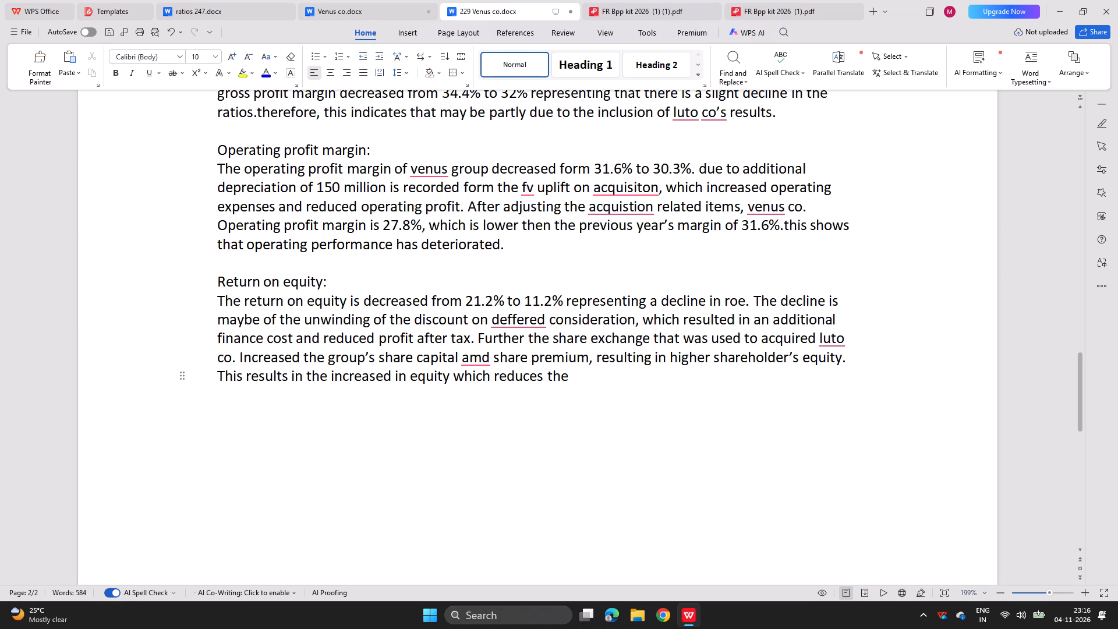
{"action": "scroll", "coordinate": [571, 388], "scroll_direction": "down", "scroll_amount": 1}
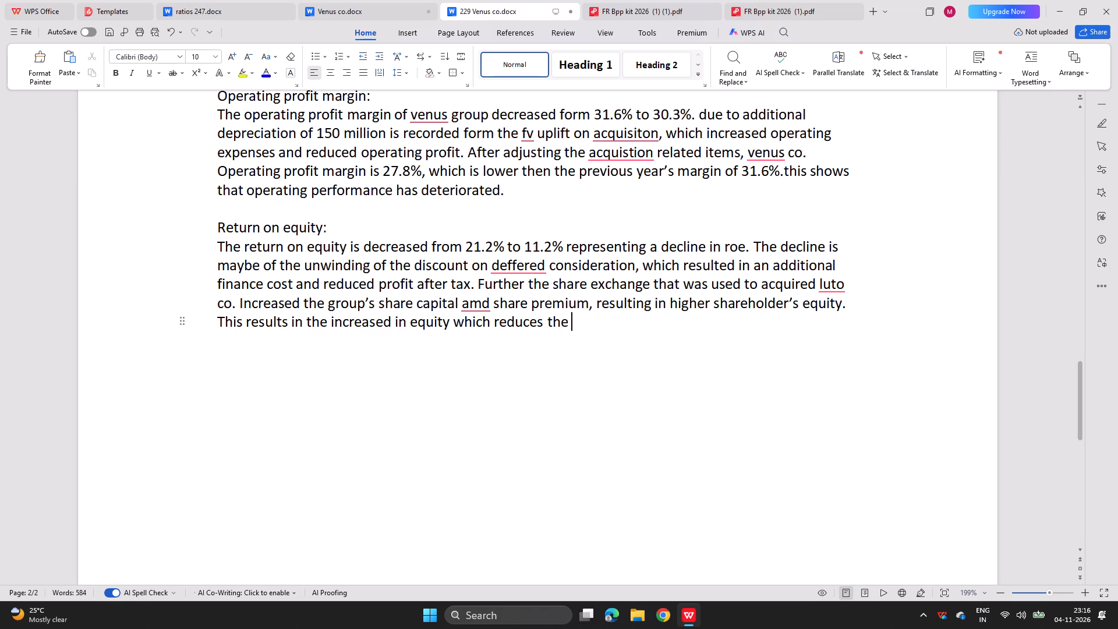
{"action": "scroll", "coordinate": [585, 349], "scroll_direction": "down", "scroll_amount": 1}
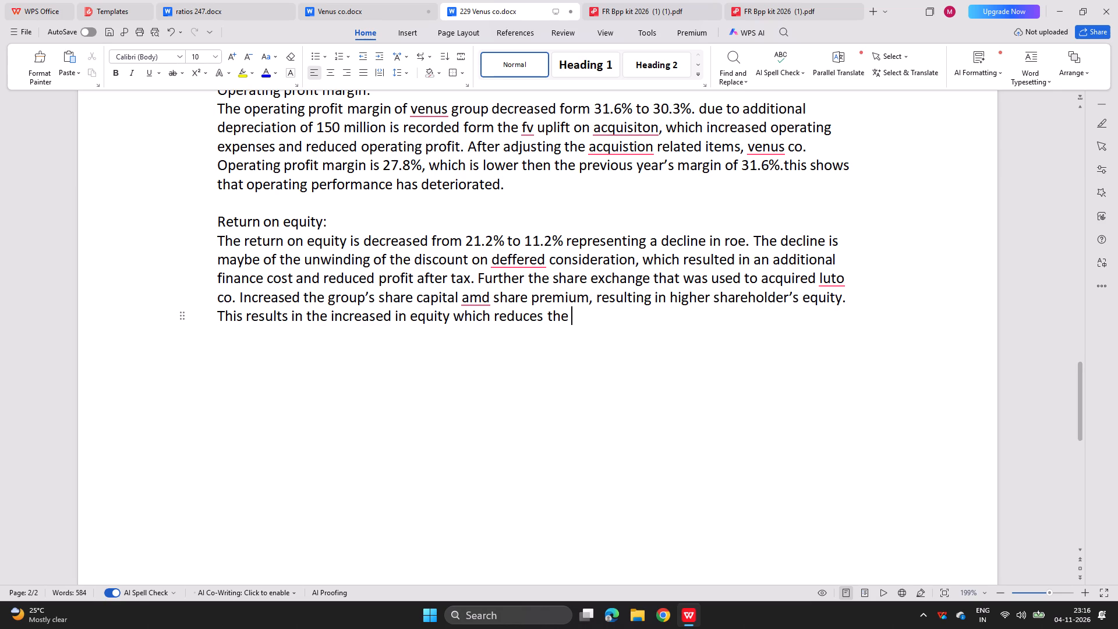
{"action": "scroll", "coordinate": [585, 349], "scroll_direction": "down", "scroll_amount": 3}
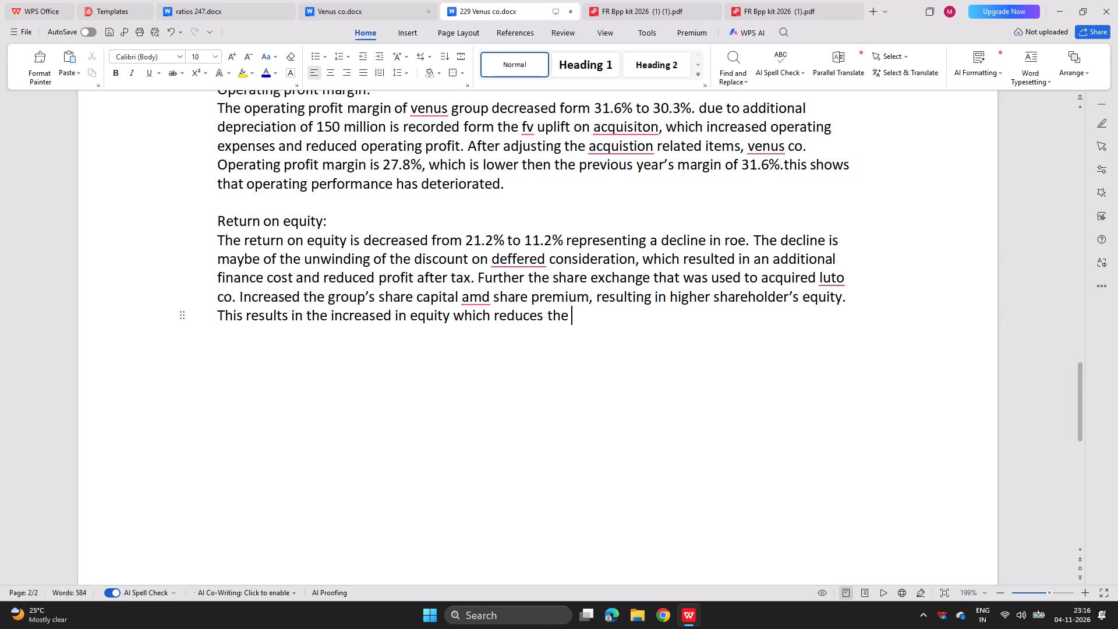
{"action": "scroll", "coordinate": [585, 349], "scroll_direction": "down", "scroll_amount": 1}
{"action": "key", "text": "BackSpace"}
{"action": "key", "text": "BackSpace"}
{"action": "key", "text": "BackSpace"}
{"action": "key", "text": "BackSpace"}
{"action": "type", "text": "in the r"}
{"action": "type", "text": "eturn on euqity"}
{"action": "key", "text": "BackSpace"}
{"action": "key", "text": "BackSpace"}
{"action": "key", "text": "BackSpace"}
{"action": "key", "text": "BackSpace"}
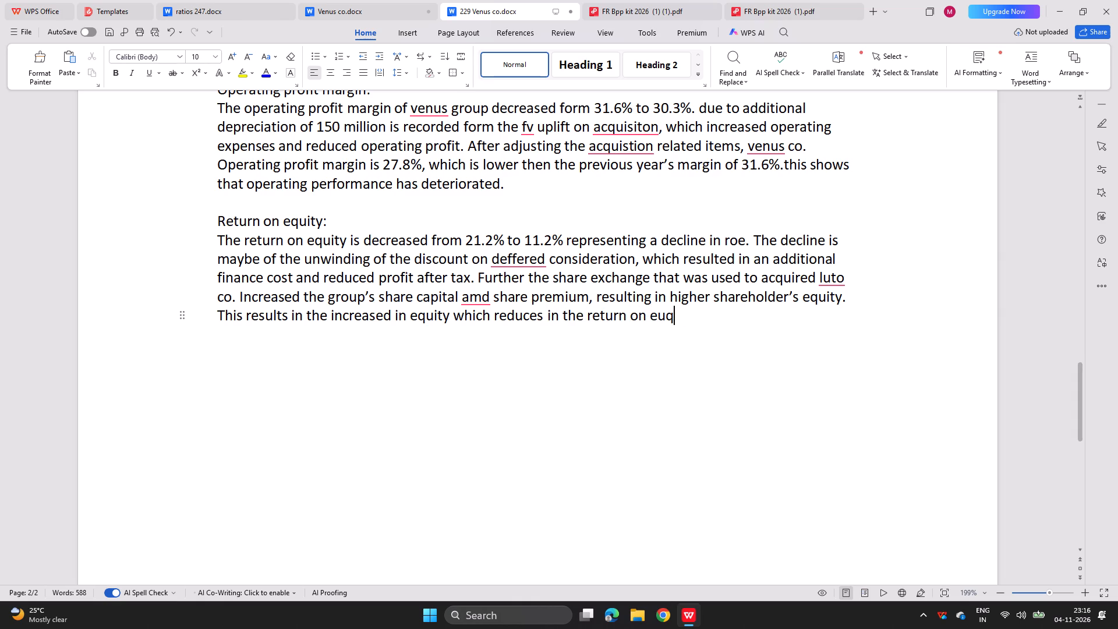
{"action": "key", "text": "BackSpace"}
{"action": "type", "text": "quity."}
Start another sentence in the return on equity paragraph reading "thus, the group has generated lower roe".
{"action": "type", "text": "thus"}
{"action": "key", "text": "space"}
{"action": "key", "text": "BackSpace"}
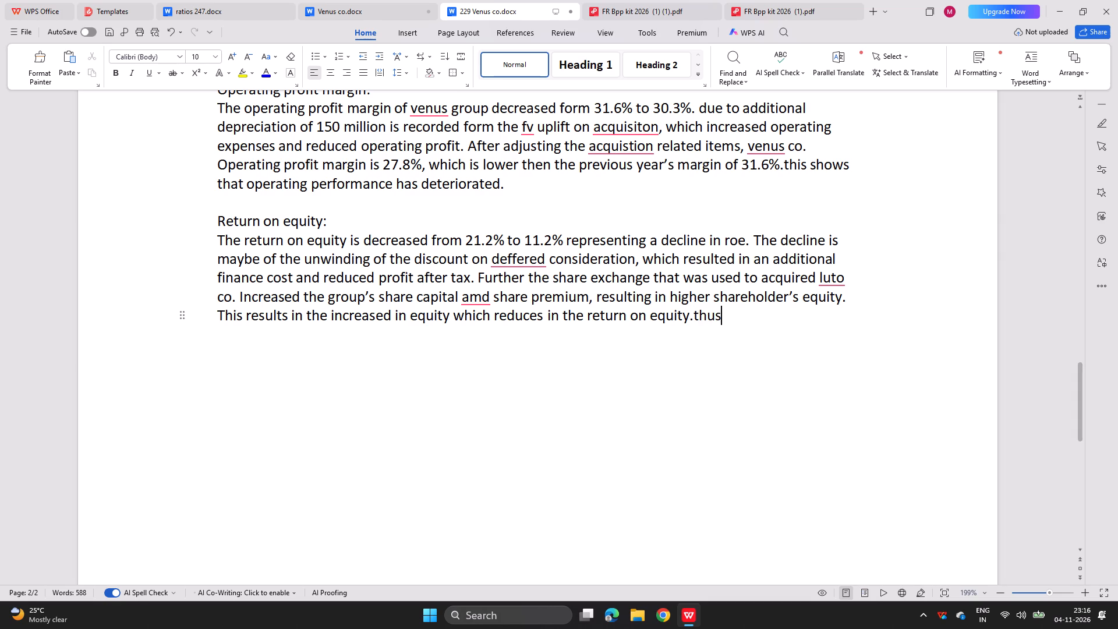
{"action": "type", "text": ", the goruo"}
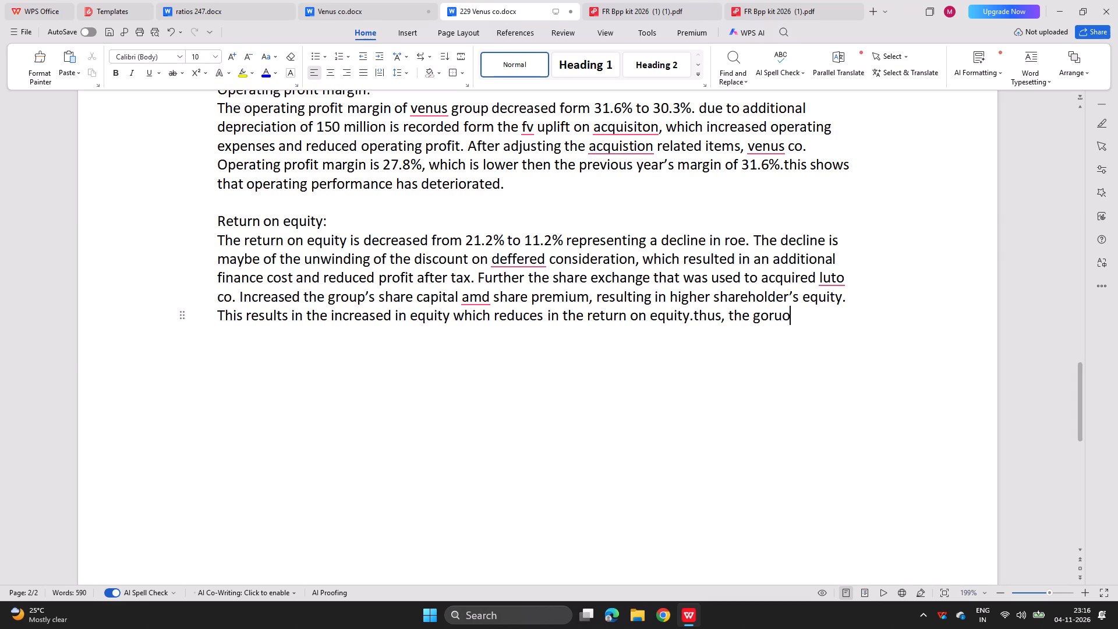
{"action": "key", "text": "space"}
{"action": "key", "text": "BackSpace"}
{"action": "key", "text": "BackSpace"}
{"action": "key", "text": "BackSpace"}
{"action": "key", "text": "BackSpace"}
{"action": "key", "text": "BackSpace"}
{"action": "type", "text": "roup has l"}
{"action": "key", "text": "BackSpace"}
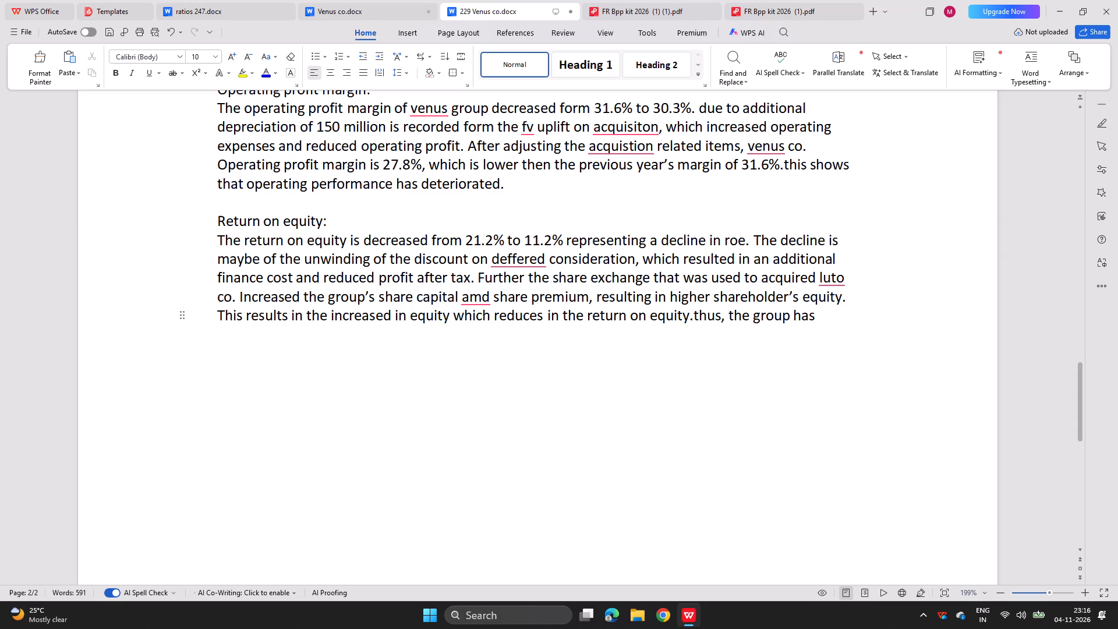
{"action": "type", "text": "generated lower roe"}
{"action": "key", "text": "space"}
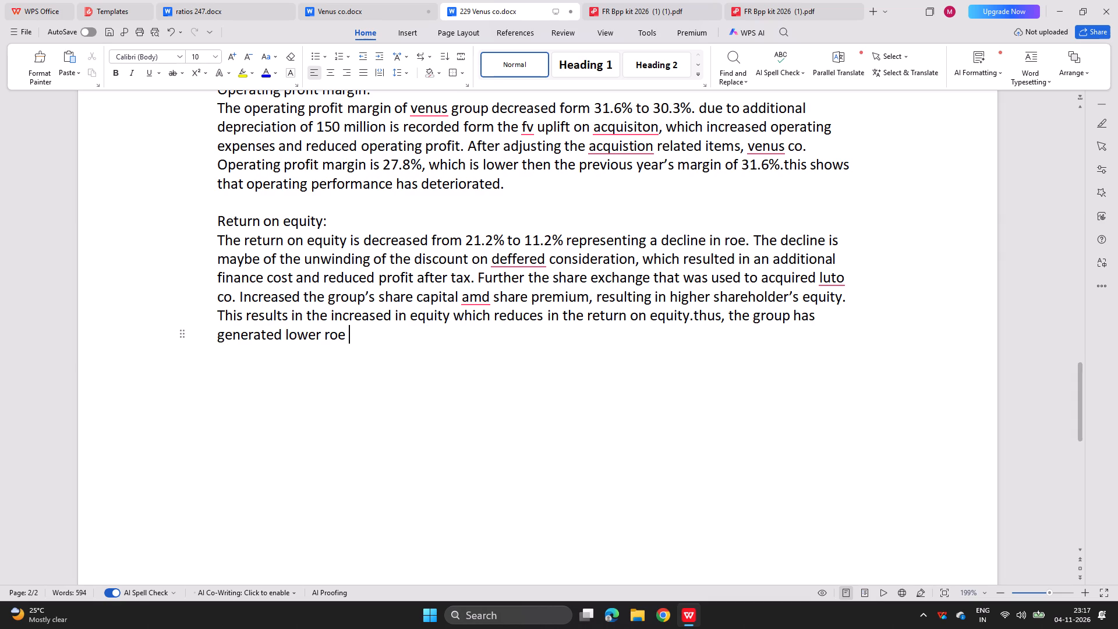
Finish the sentence with "on shareholders equity during the year.".
{"action": "type", "text": "on shareholders"}
{"action": "key", "text": "space"}
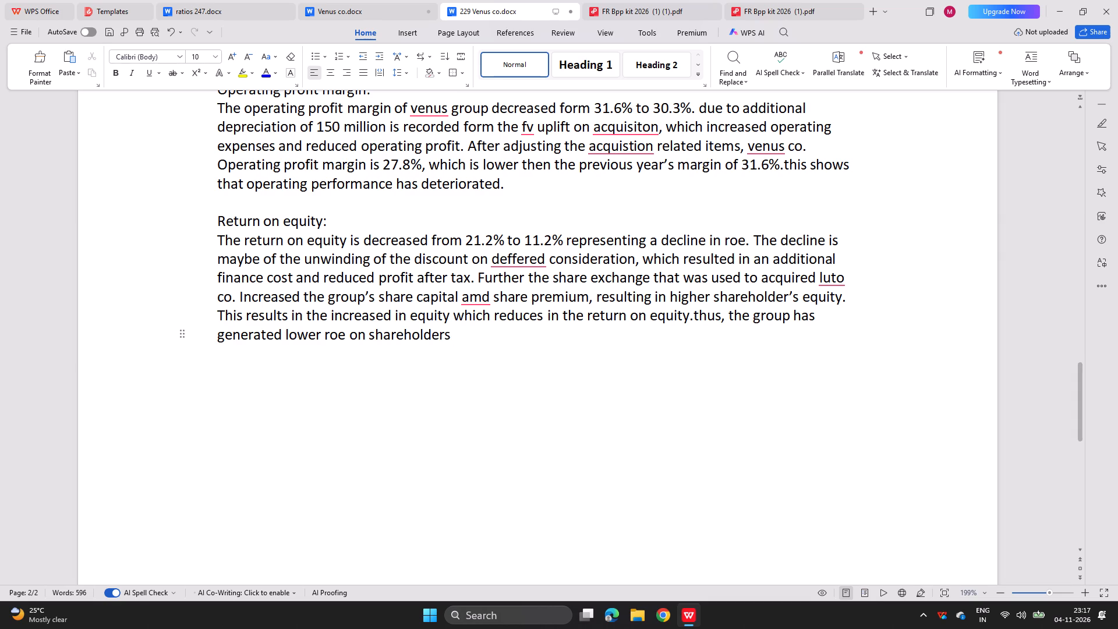
{"action": "type", "text": "eu"}
{"action": "key", "text": "BackSpace"}
{"action": "type", "text": "quity during the"}
{"action": "key", "text": "space"}
{"action": "type", "text": "ye"}
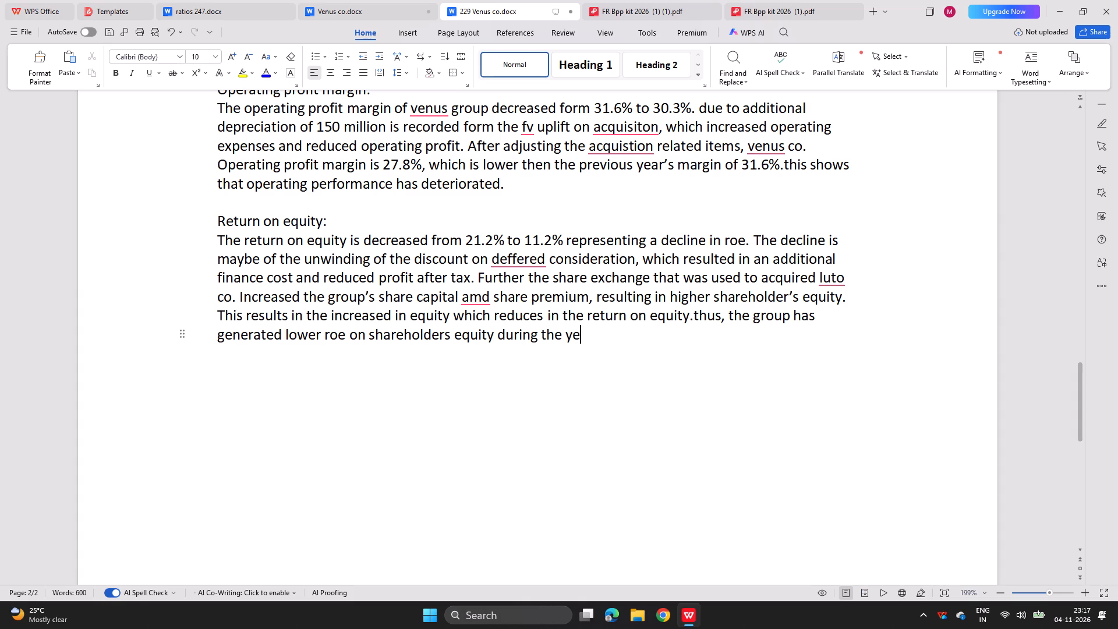
{"action": "type", "text": "ar."}
Switch to the outline notes in Venus co.docx and review the points listed under Comments and Conclusion.
{"action": "left_click", "coordinate": [328, 0]}
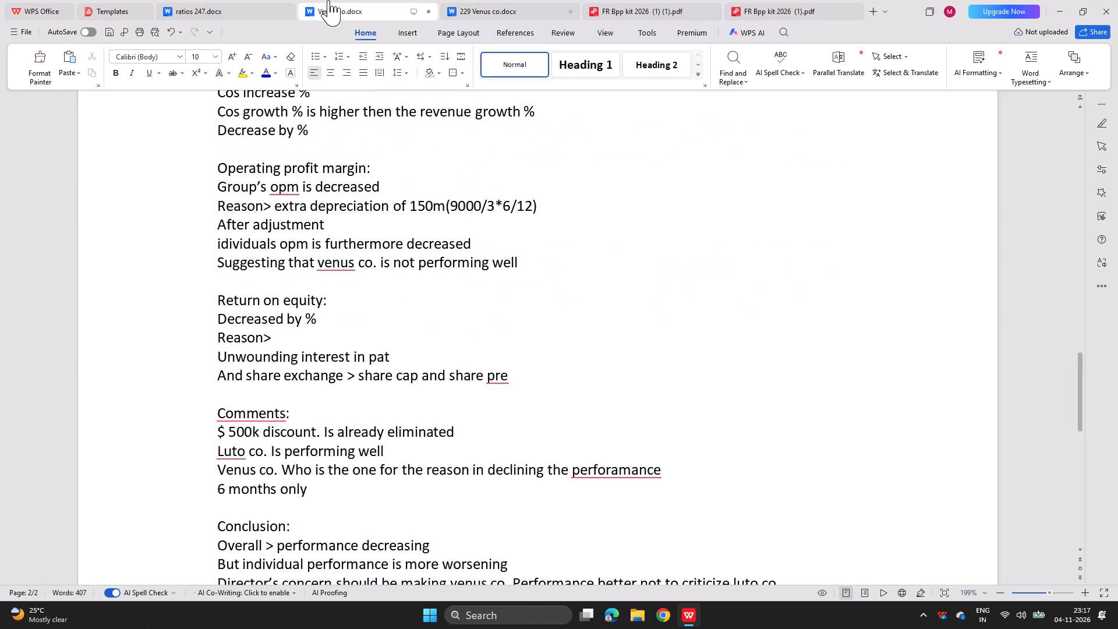
{"action": "scroll", "coordinate": [279, 215], "scroll_direction": "down", "scroll_amount": 2}
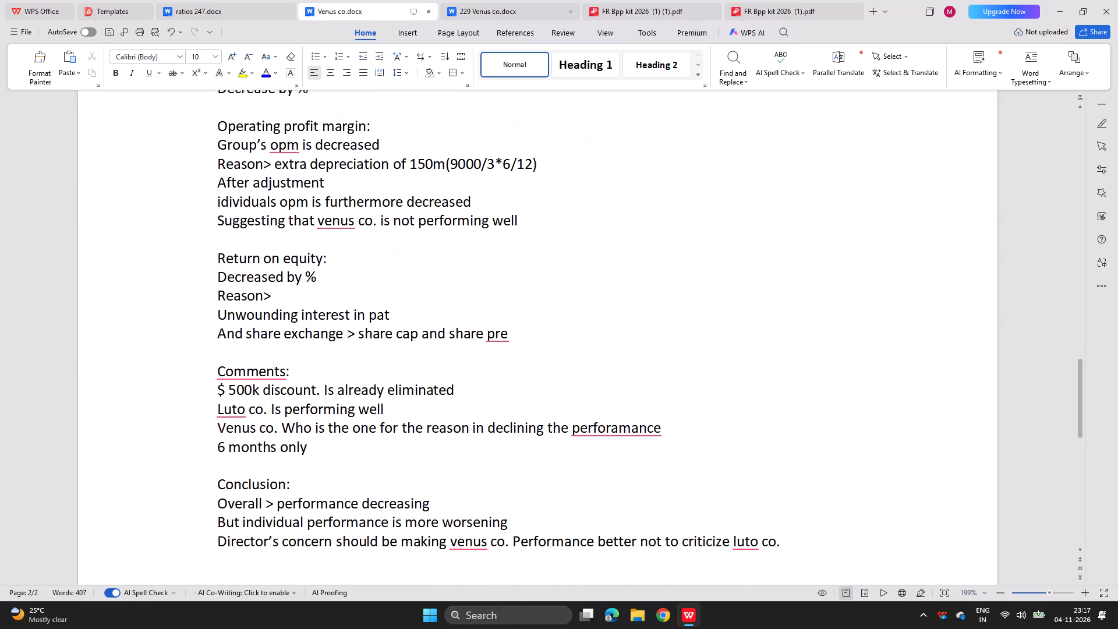
{"action": "scroll", "coordinate": [279, 215], "scroll_direction": "down", "scroll_amount": 2}
{"action": "right_click", "coordinate": [279, 215]}
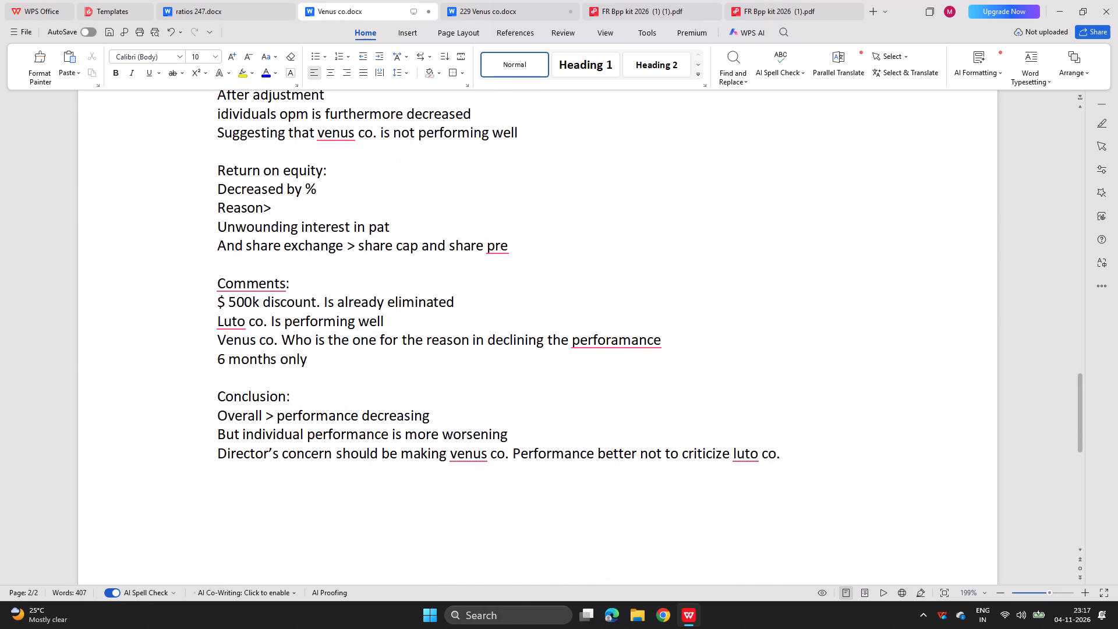
{"action": "left_click", "coordinate": [204, 346]}
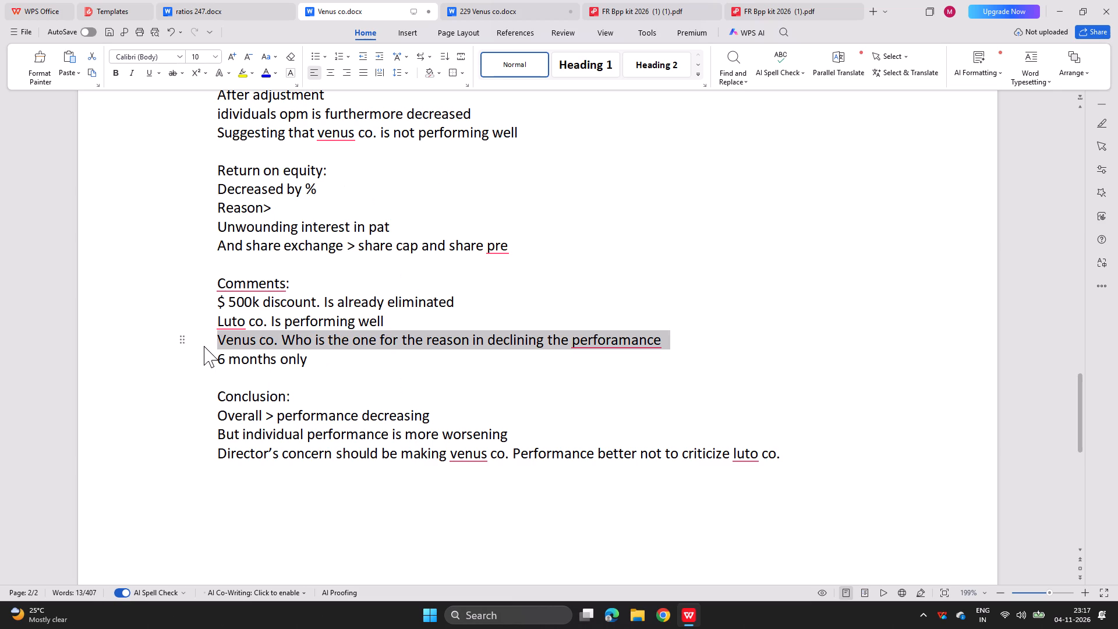
{"action": "left_click", "coordinate": [304, 513]}
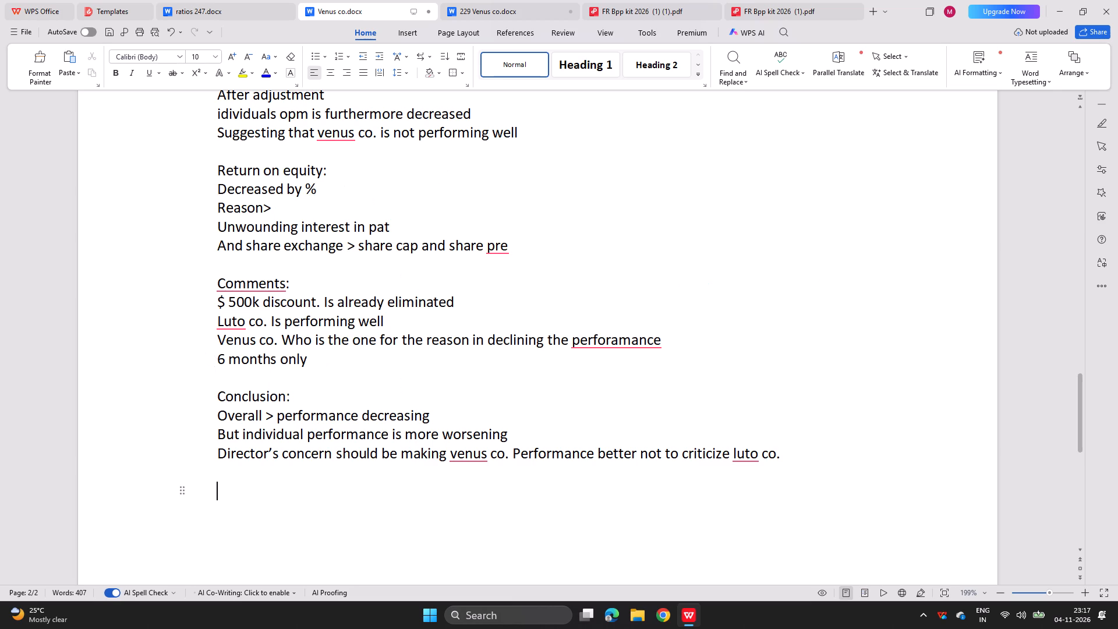
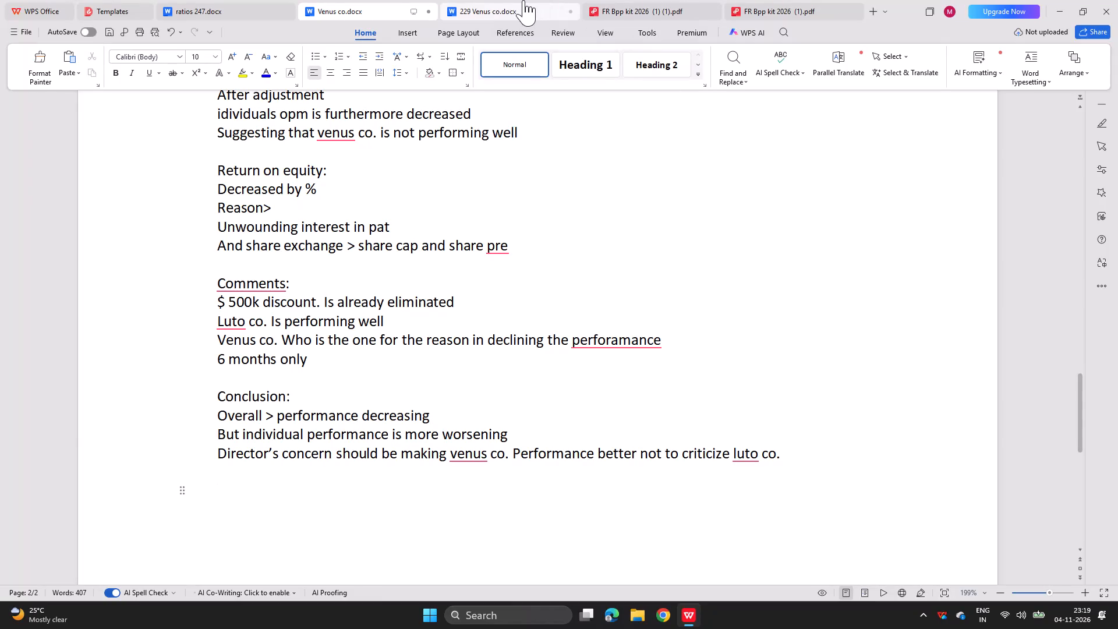
In 229 Venus co.docx, correct the misspelled "fairvaue" to "fairvalue" in the Adj 3 depreciation row of the adjusted profit table.
{"action": "left_click", "coordinate": [511, 2]}
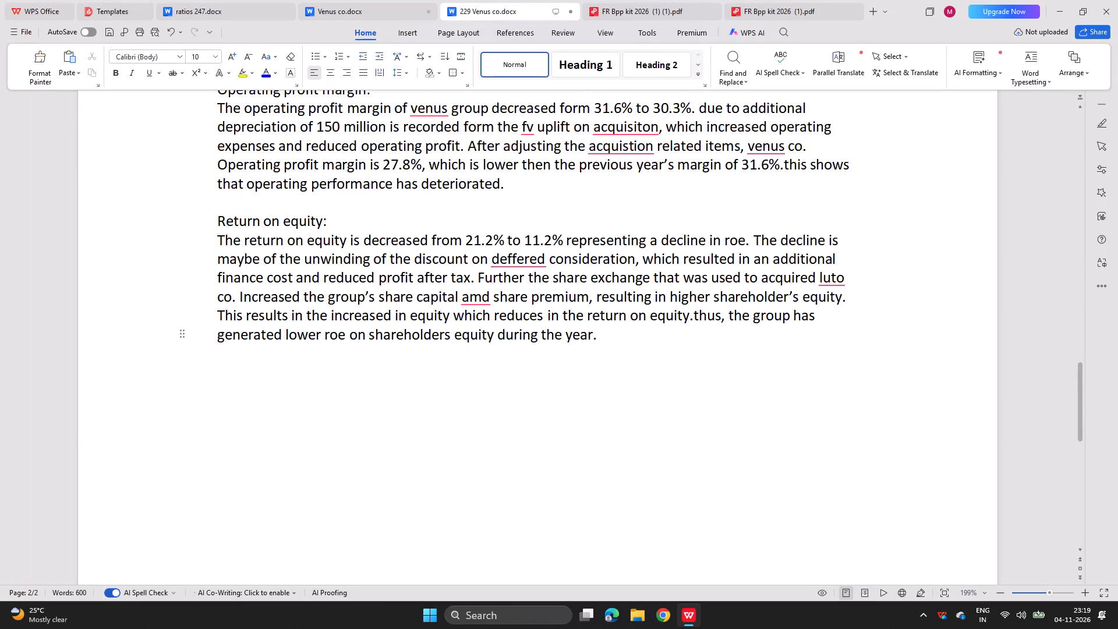
{"action": "scroll", "coordinate": [445, 423], "scroll_direction": "up", "scroll_amount": 3}
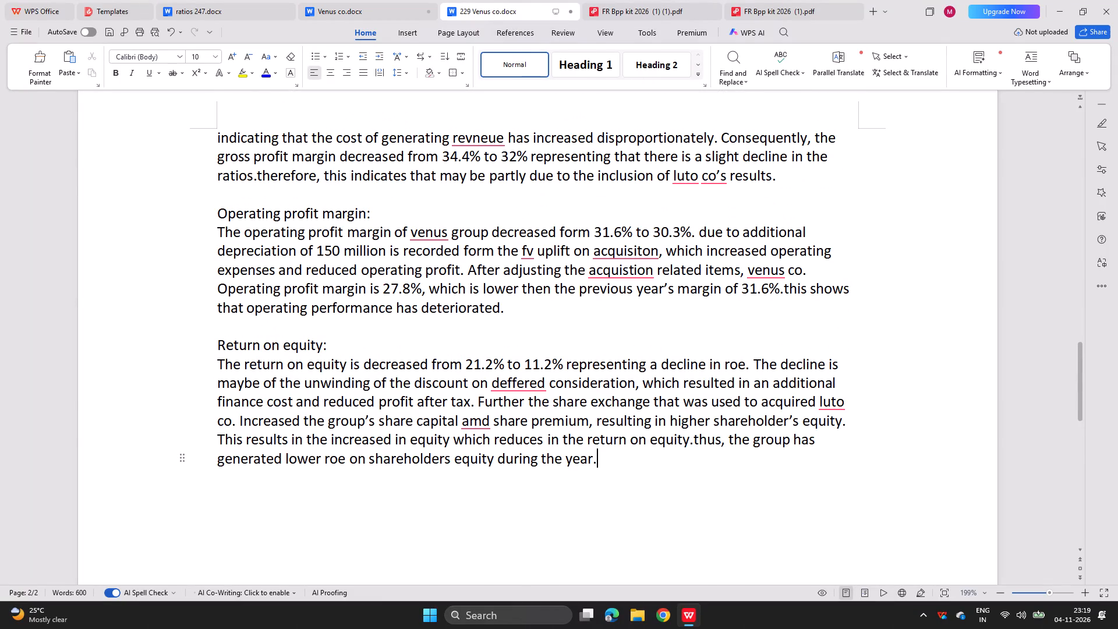
{"action": "scroll", "coordinate": [414, 281], "scroll_direction": "up", "scroll_amount": 15}
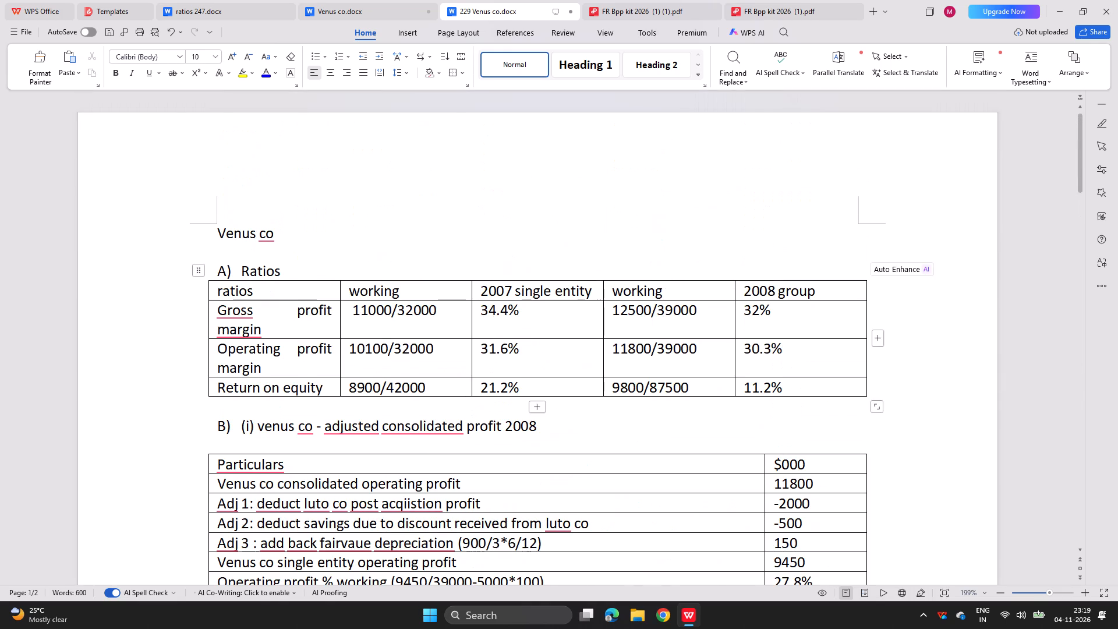
{"action": "scroll", "coordinate": [395, 292], "scroll_direction": "down", "scroll_amount": 4}
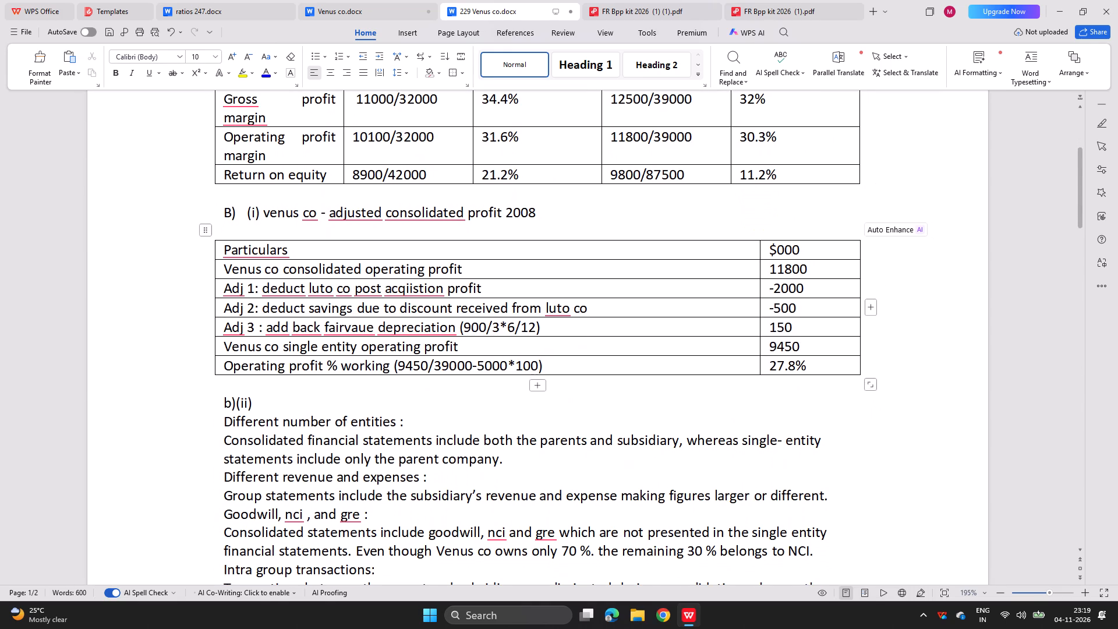
{"action": "scroll", "coordinate": [359, 464], "scroll_direction": "down", "scroll_amount": 1}
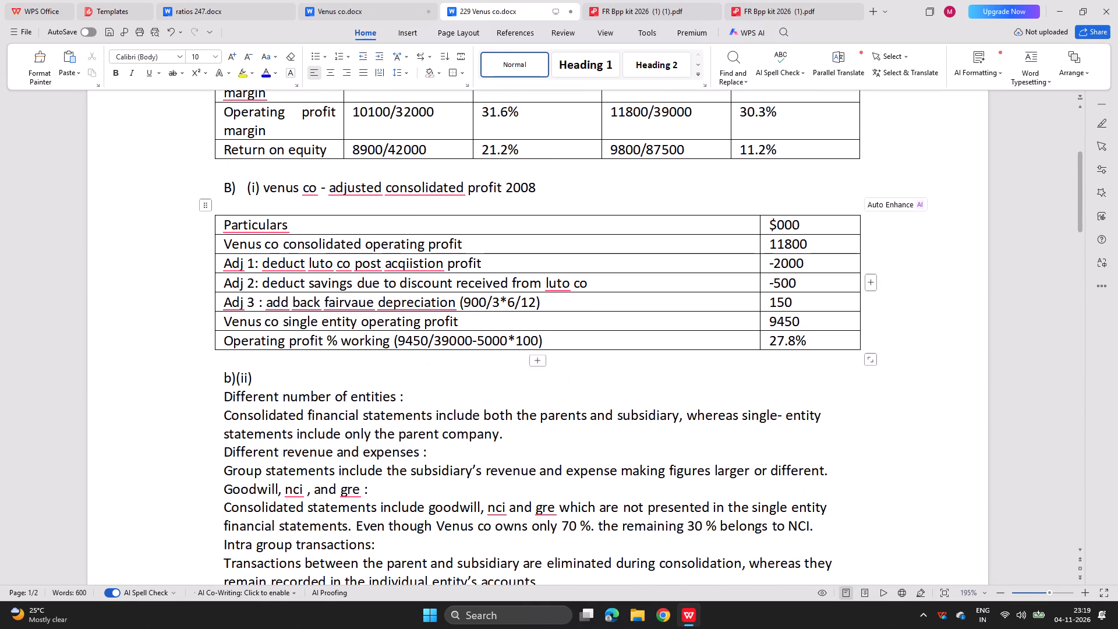
{"action": "left_click", "coordinate": [364, 299]}
{"action": "key", "text": "l"}
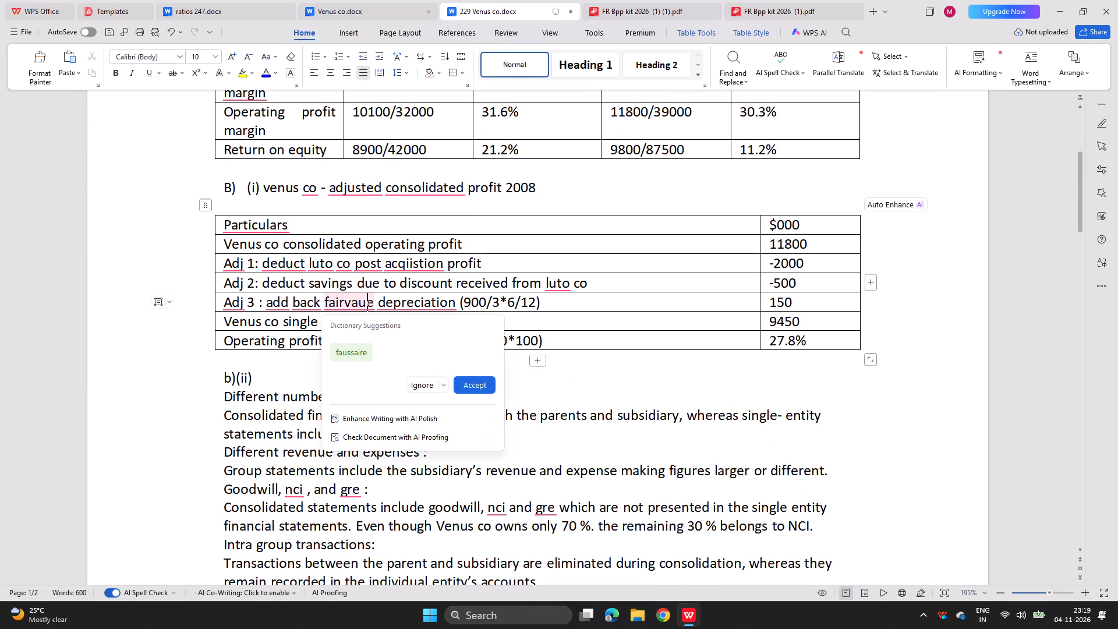
{"action": "scroll", "coordinate": [374, 466], "scroll_direction": "down", "scroll_amount": 1}
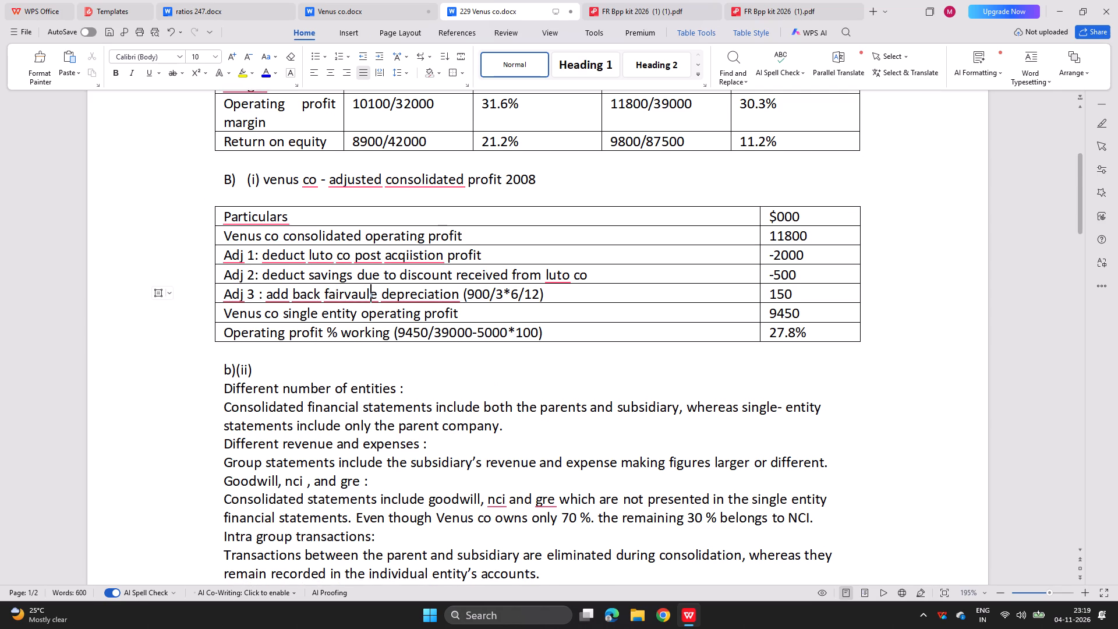
{"action": "scroll", "coordinate": [374, 466], "scroll_direction": "down", "scroll_amount": 1}
{"action": "key", "text": "BackSpace"}
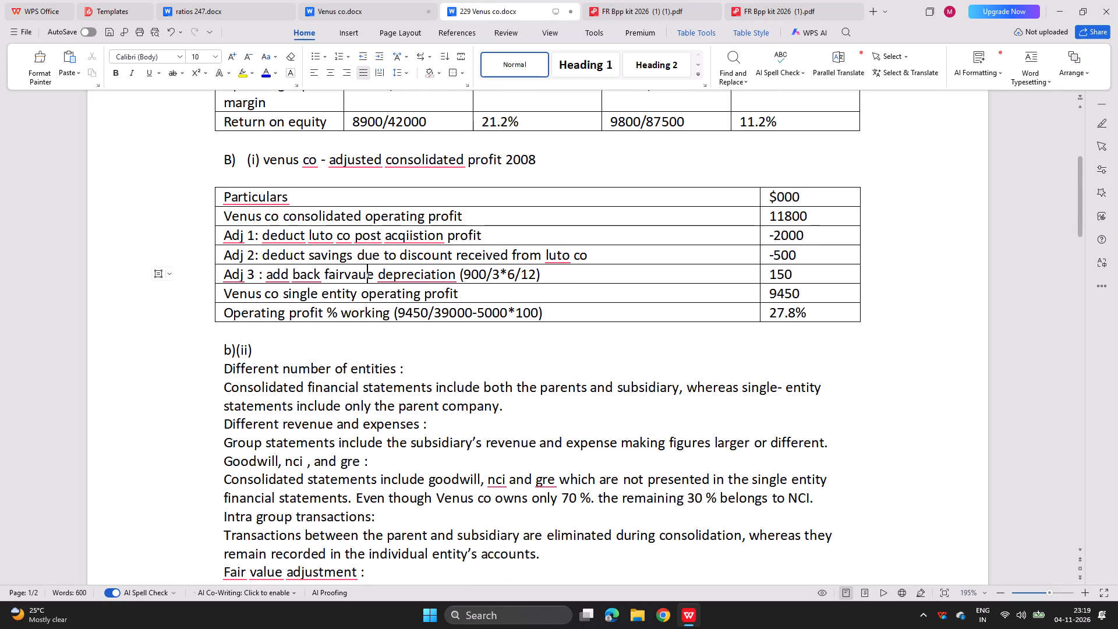
{"action": "key", "text": "BackSpace"}
{"action": "type", "text": "lu"}
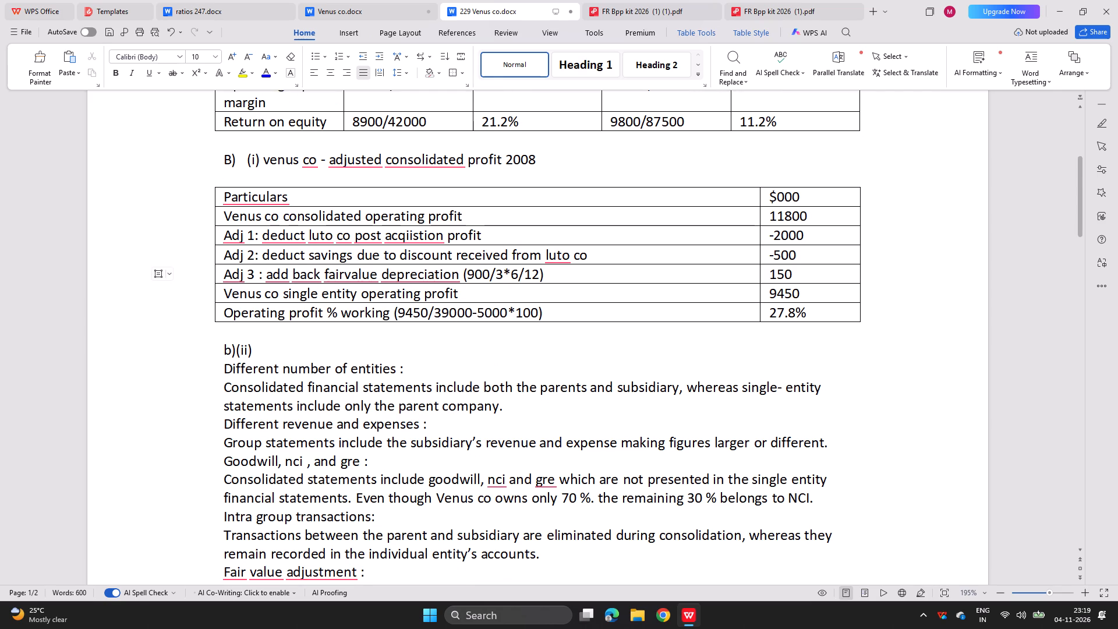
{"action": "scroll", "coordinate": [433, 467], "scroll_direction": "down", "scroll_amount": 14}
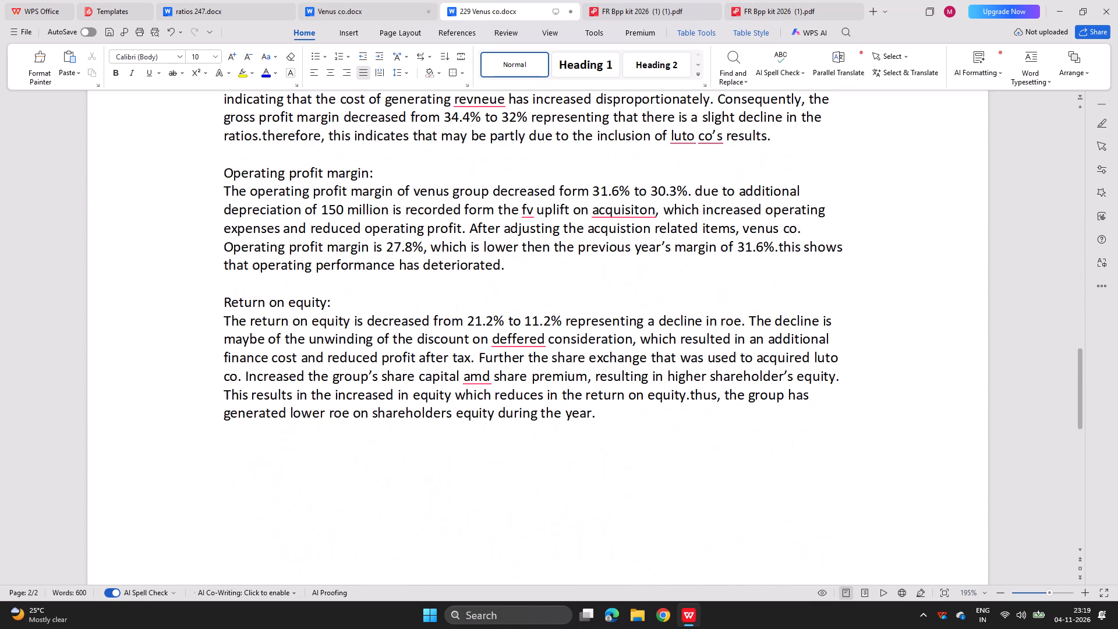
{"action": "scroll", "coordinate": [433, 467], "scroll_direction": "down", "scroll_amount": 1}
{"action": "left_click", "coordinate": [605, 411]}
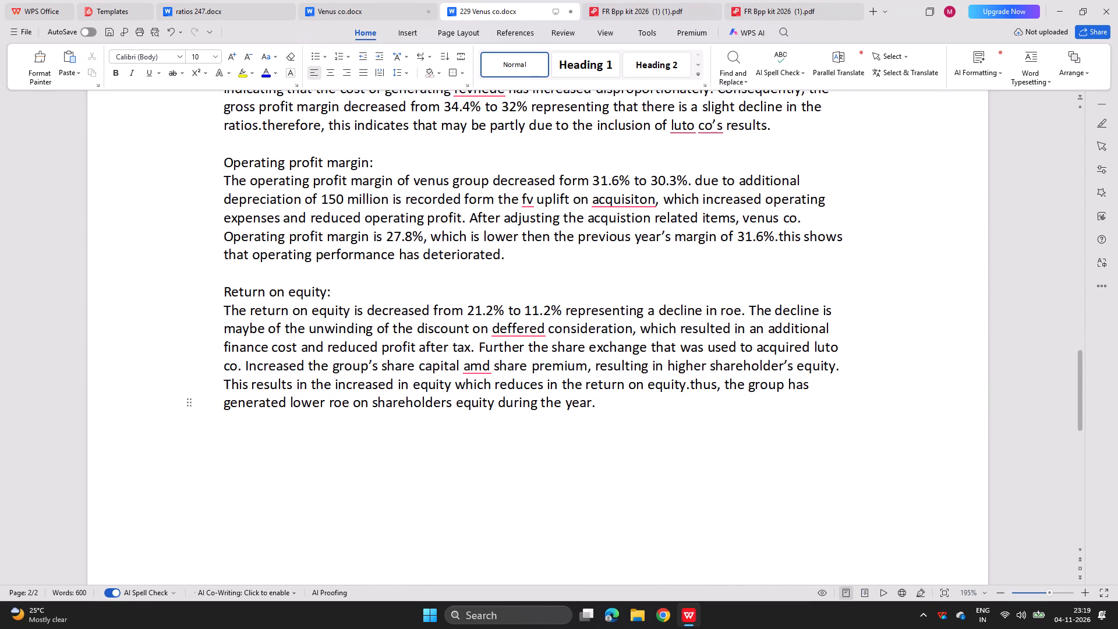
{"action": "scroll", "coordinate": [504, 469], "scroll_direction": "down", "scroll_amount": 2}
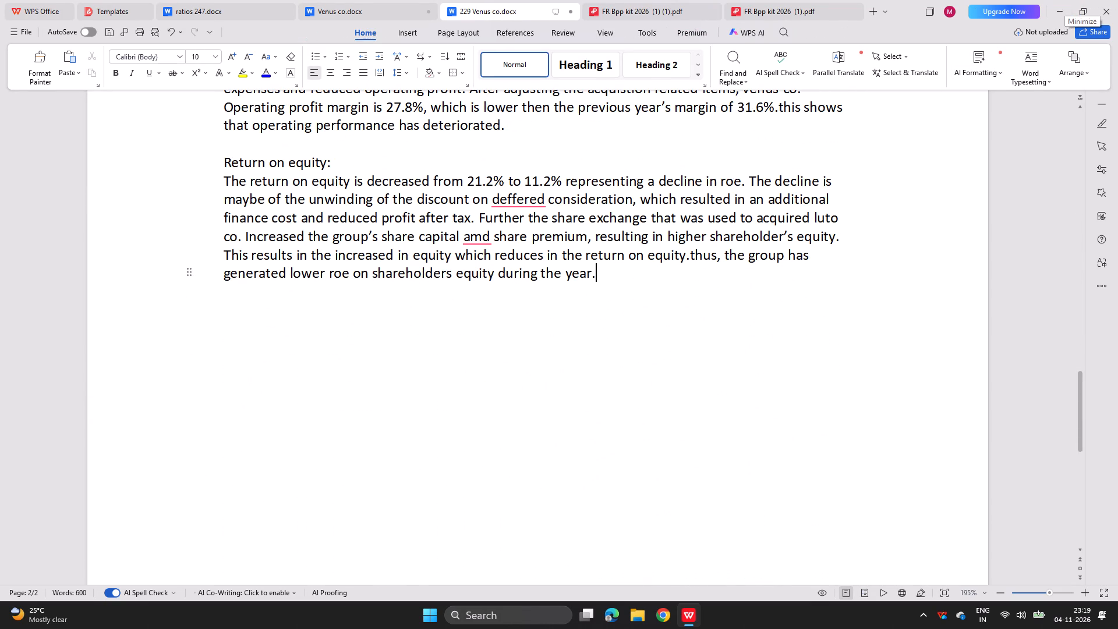
Put the computer to sleep.
{"action": "left_click", "coordinate": [430, 612]}
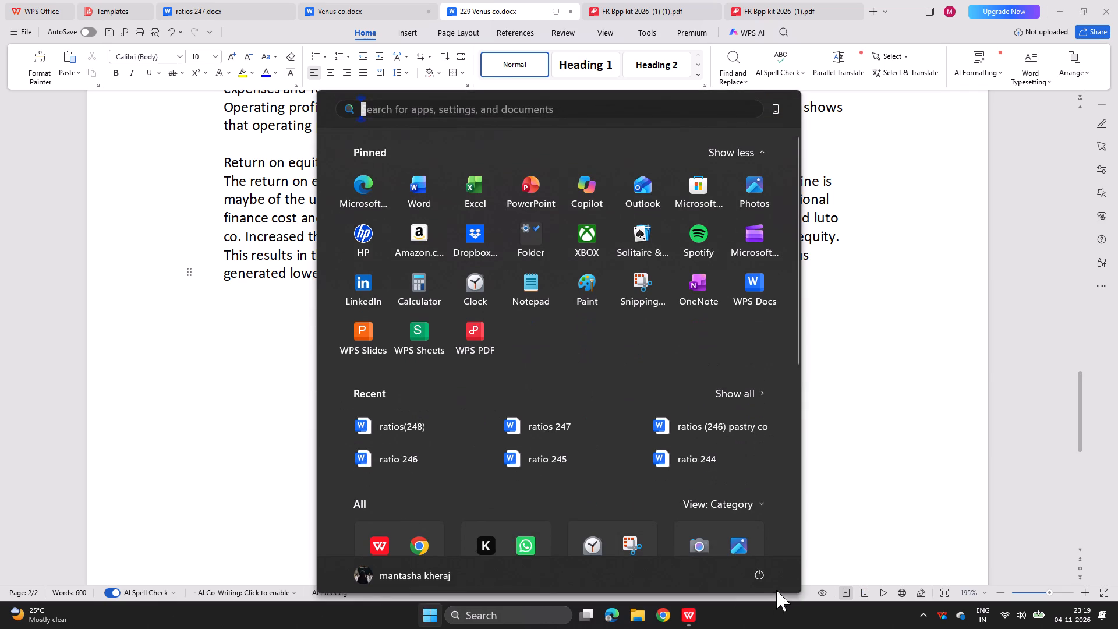
{"action": "left_click", "coordinate": [765, 578]}
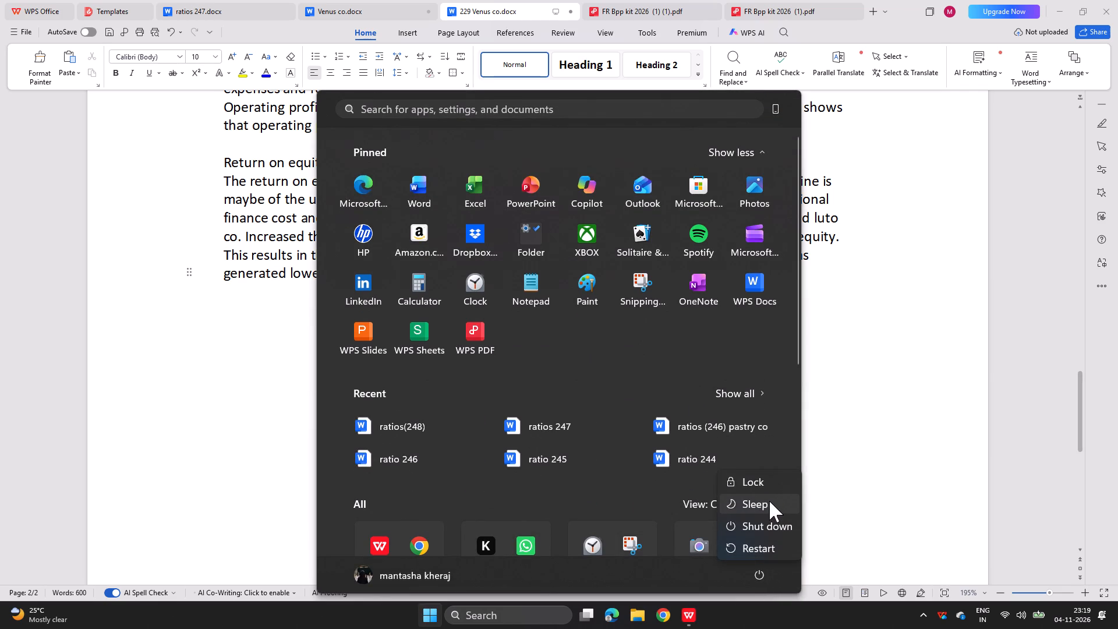
{"action": "left_click", "coordinate": [771, 494]}
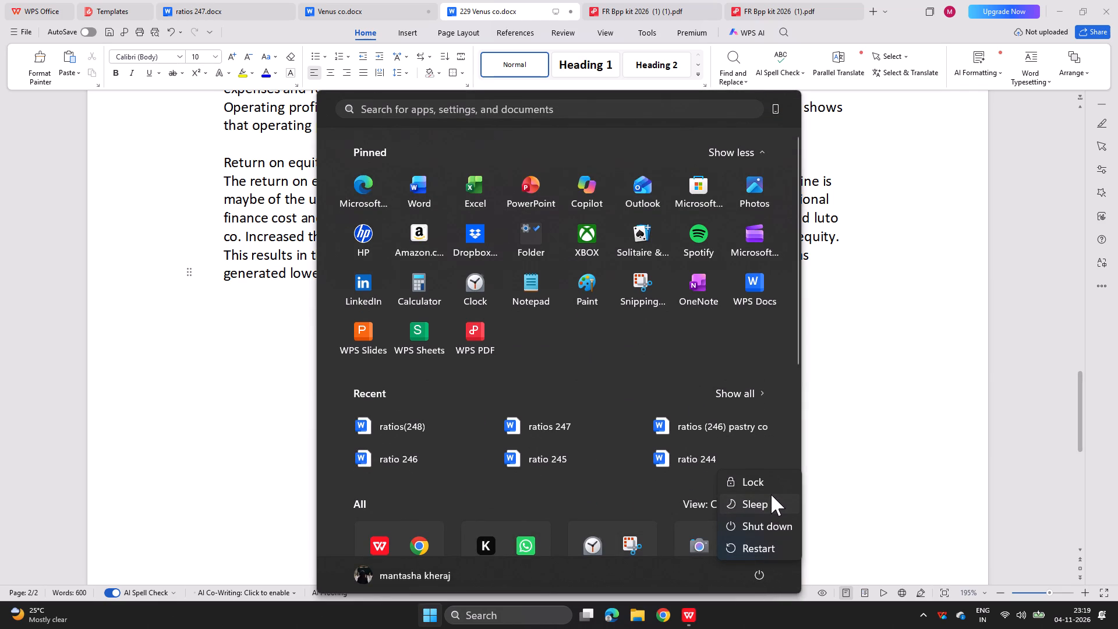
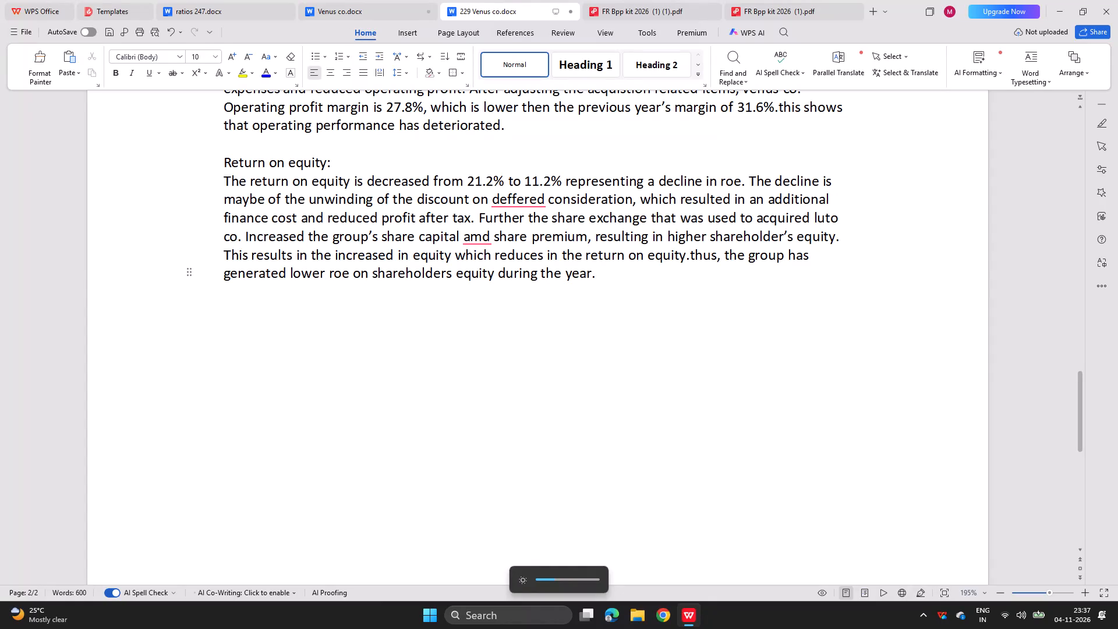
Correct the misspelled "amd" to "and" in the Return on equity paragraph.
{"action": "left_click", "coordinate": [483, 231]}
{"action": "key", "text": "BackSpace"}
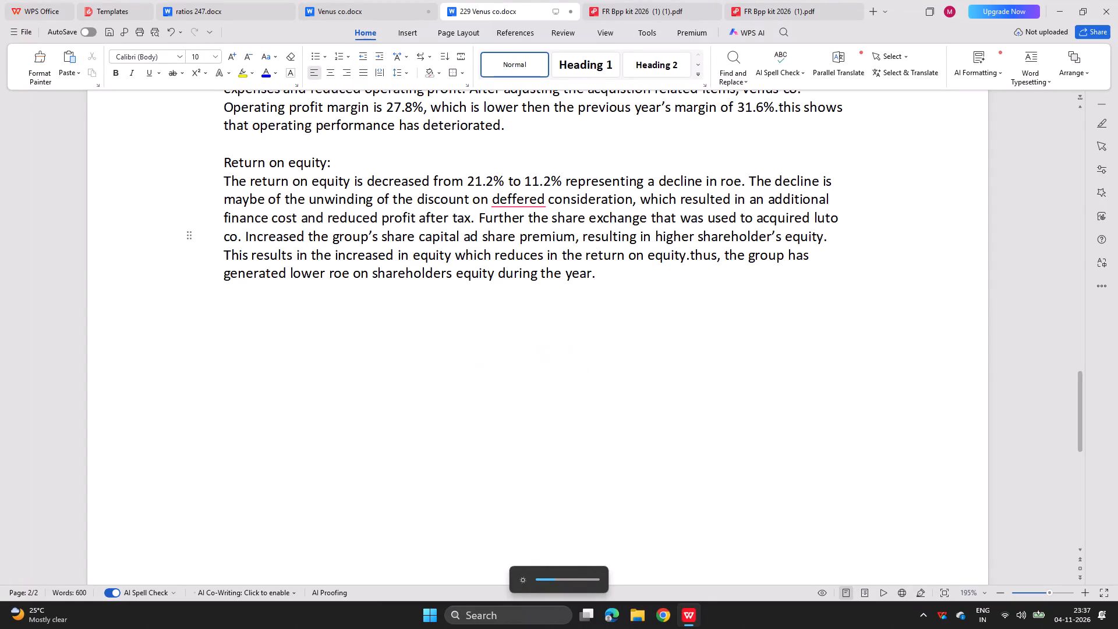
{"action": "key", "text": "n"}
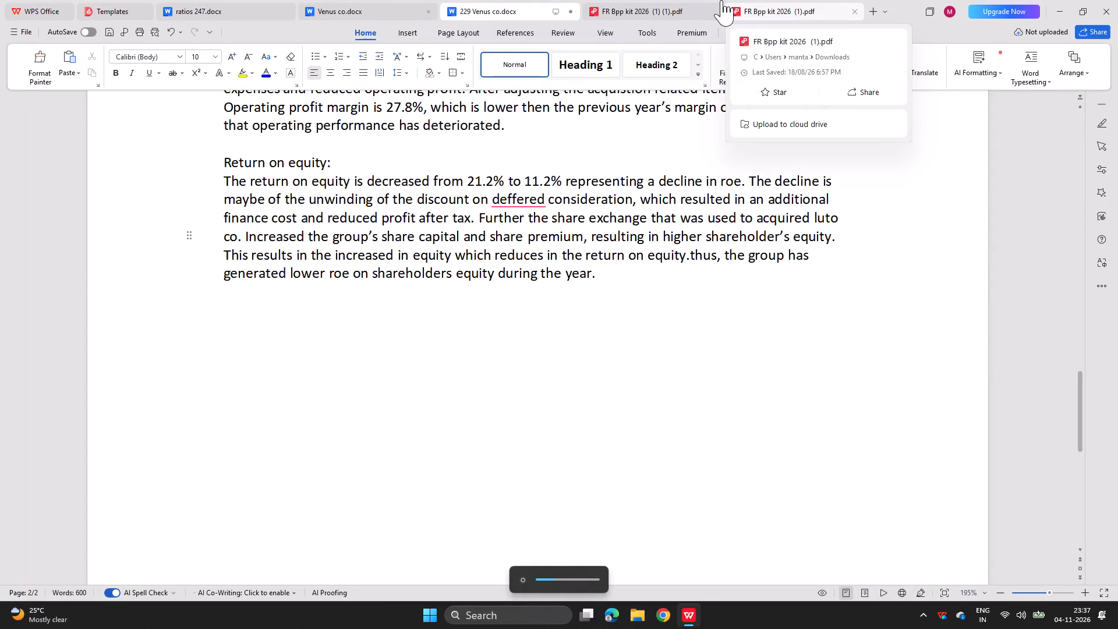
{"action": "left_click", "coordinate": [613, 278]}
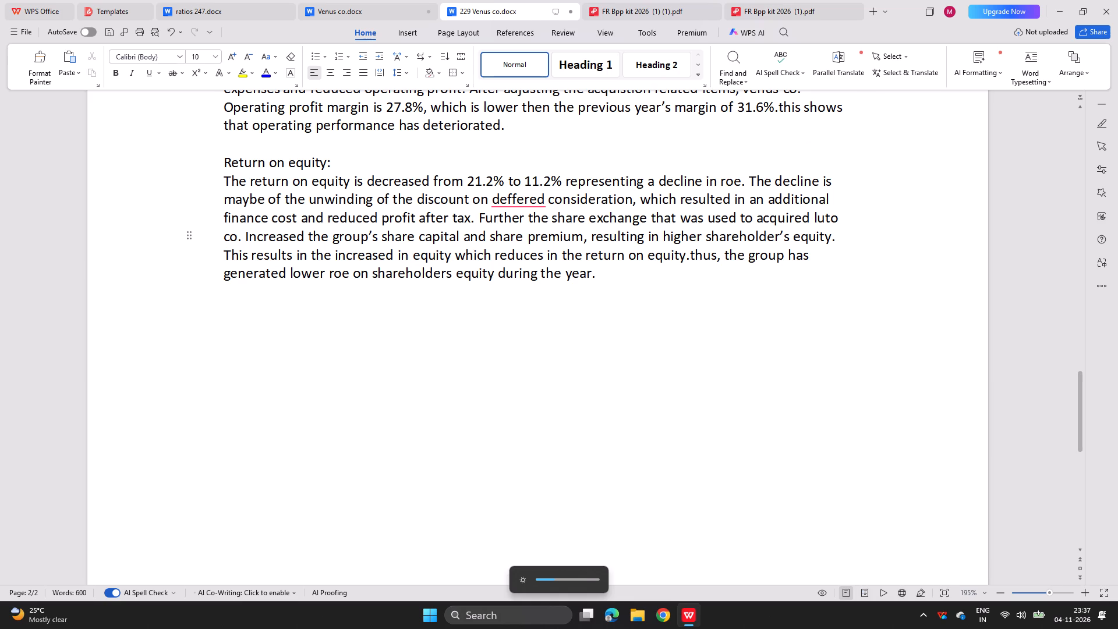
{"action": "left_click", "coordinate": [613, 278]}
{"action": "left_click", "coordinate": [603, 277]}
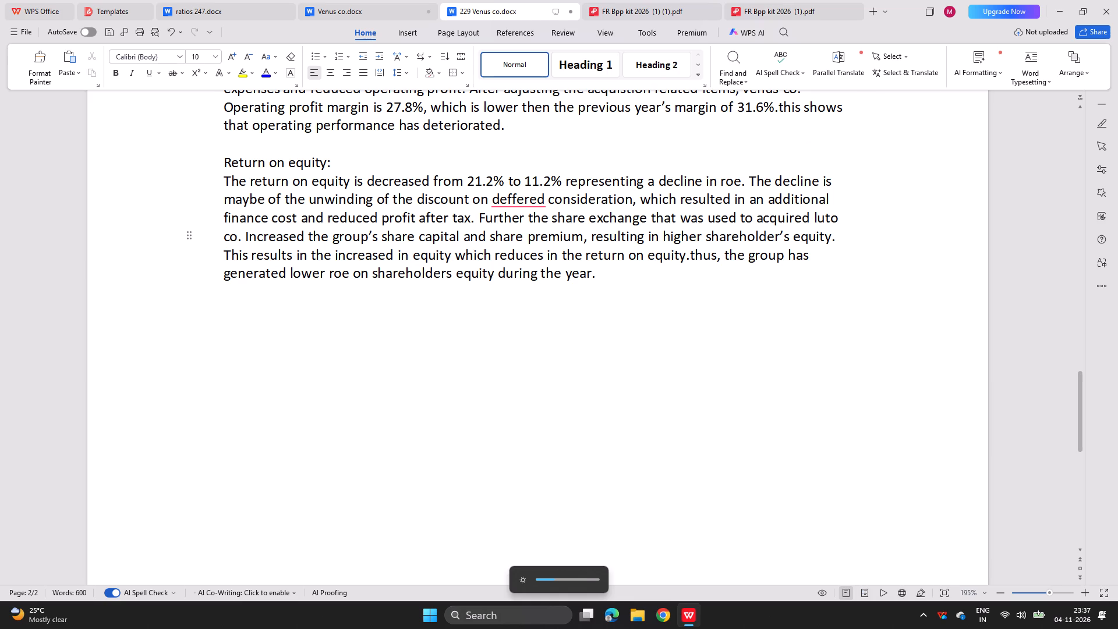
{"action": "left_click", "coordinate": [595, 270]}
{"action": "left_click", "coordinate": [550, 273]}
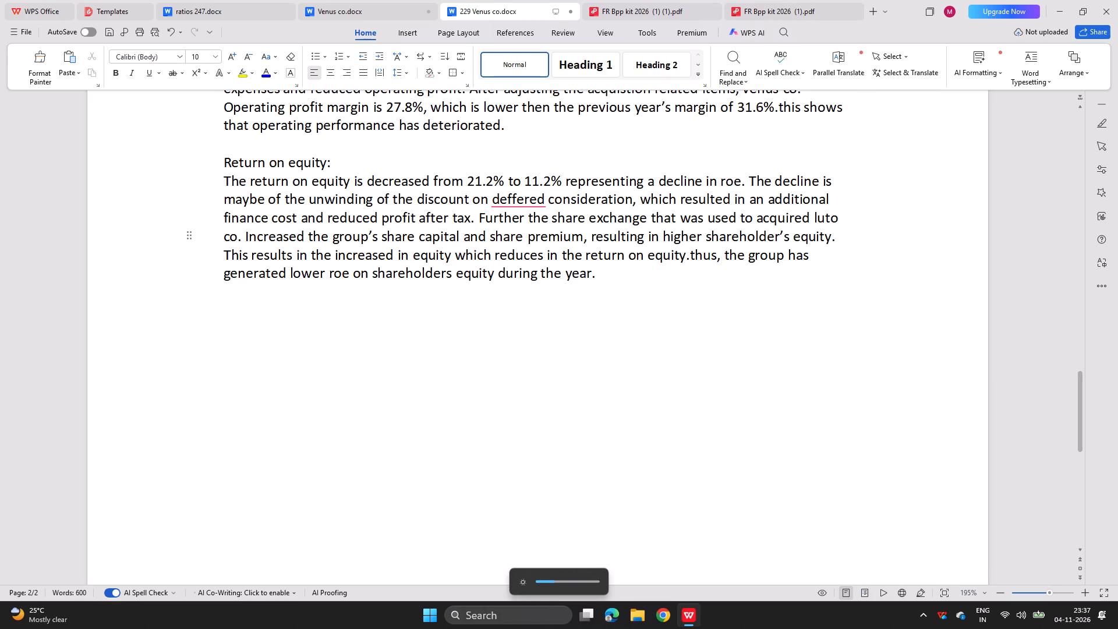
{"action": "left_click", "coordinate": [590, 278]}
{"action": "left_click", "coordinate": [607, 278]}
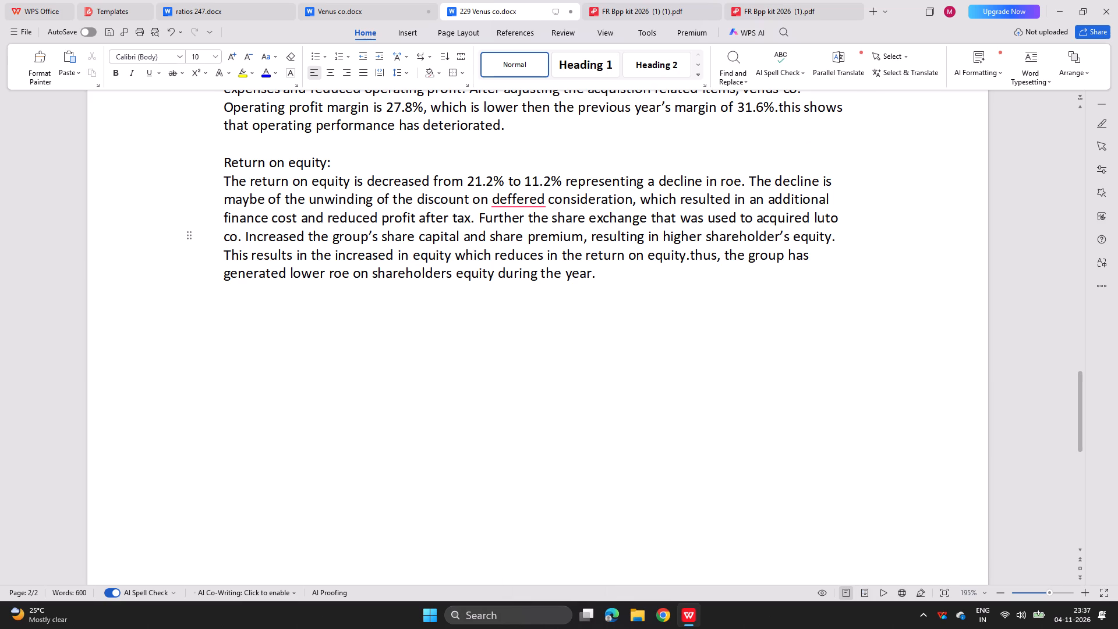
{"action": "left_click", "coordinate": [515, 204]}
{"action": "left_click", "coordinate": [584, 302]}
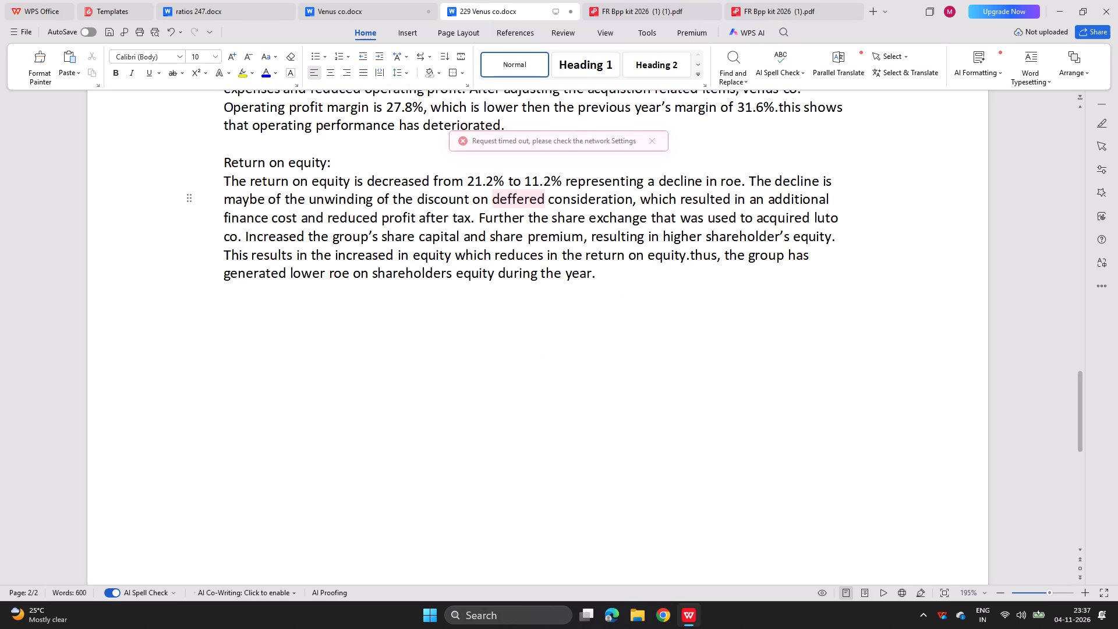
Add a "Comment:" heading below the Return on equity paragraph, separated from it by a blank line.
{"action": "left_click", "coordinate": [621, 283]}
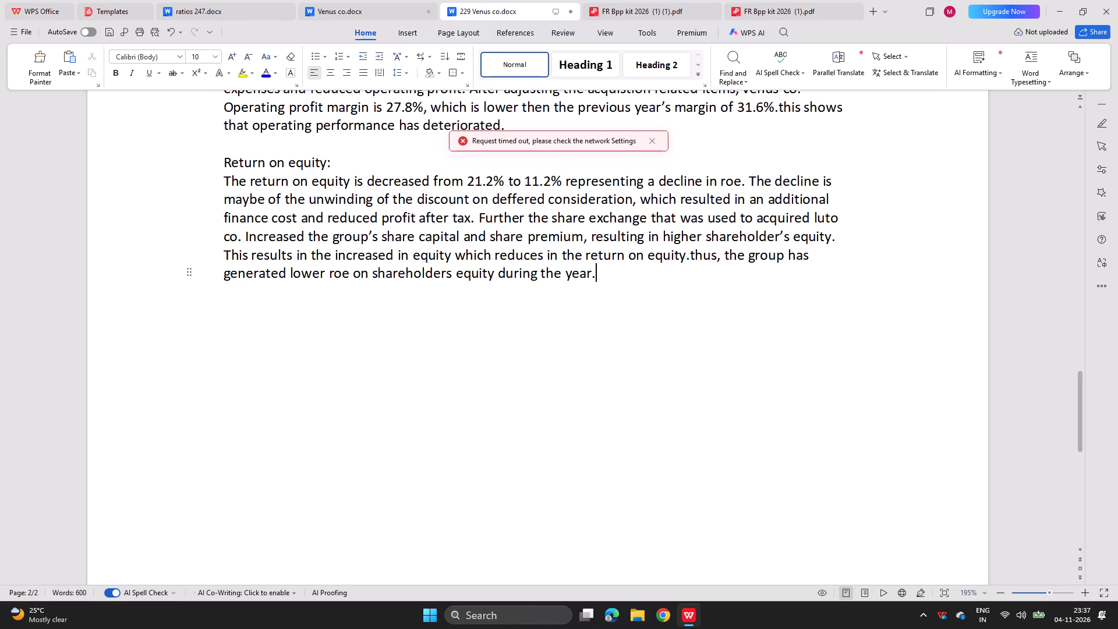
{"action": "key", "text": "Return"}
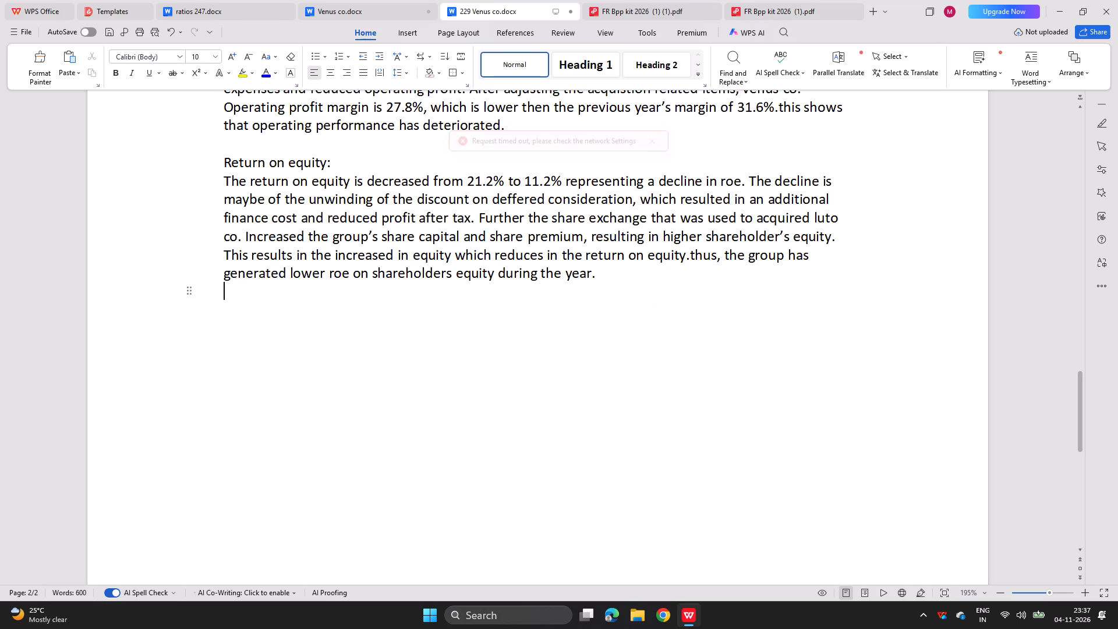
{"action": "key", "text": "Return"}
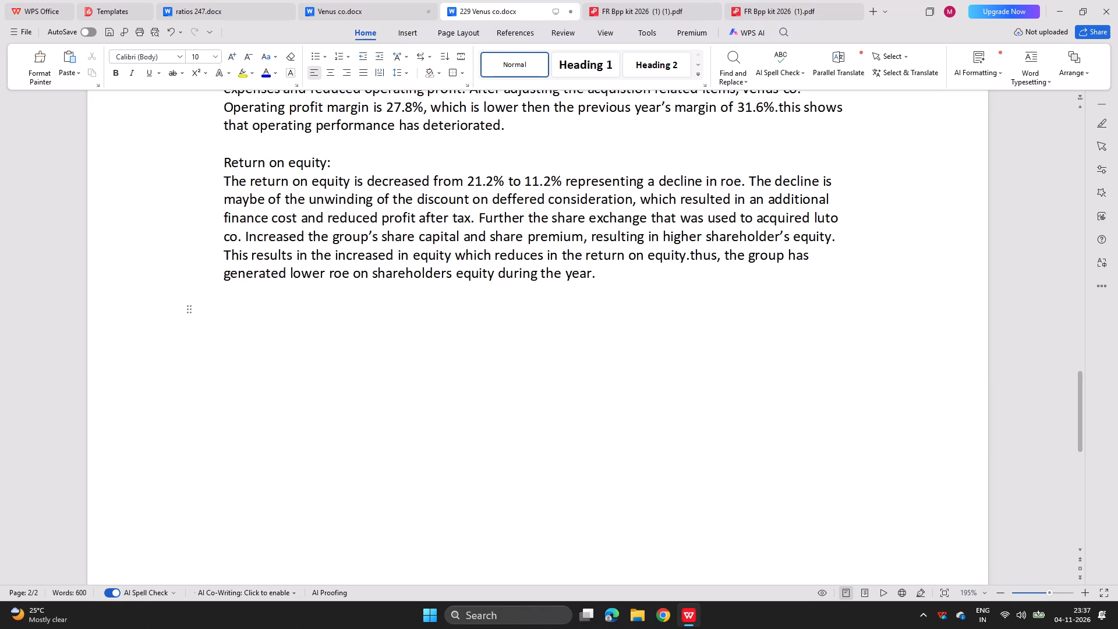
{"action": "type", "text": "comment:"}
{"action": "key", "text": "Return"}
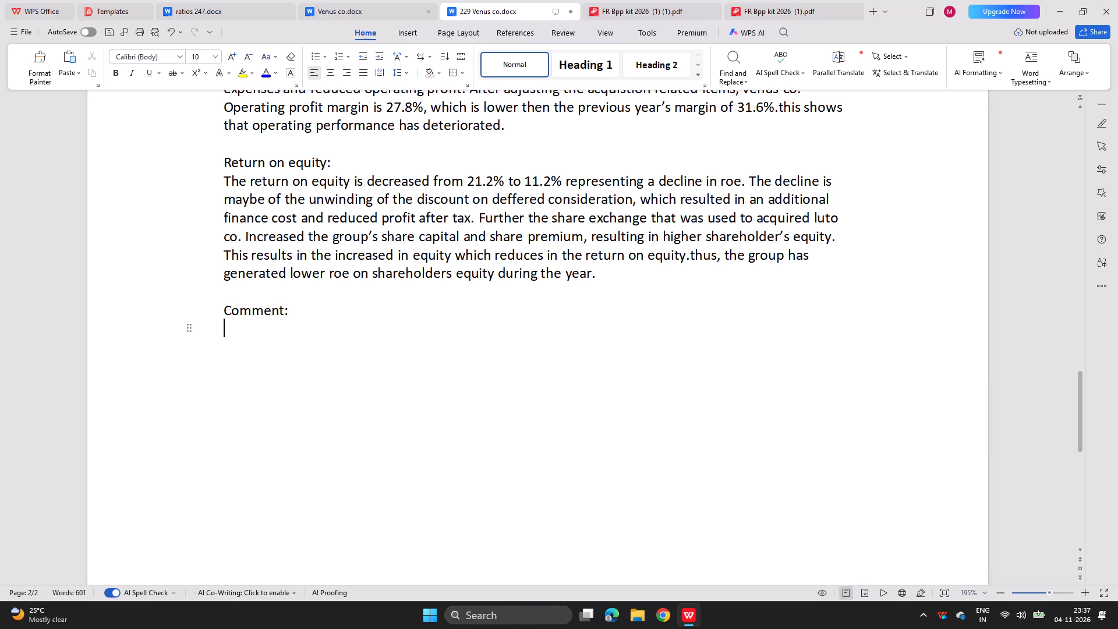
Begin the comment under the heading with the words "The $500 discount".
{"action": "type", "text": "the 500 do"}
{"action": "key", "text": "BackSpace"}
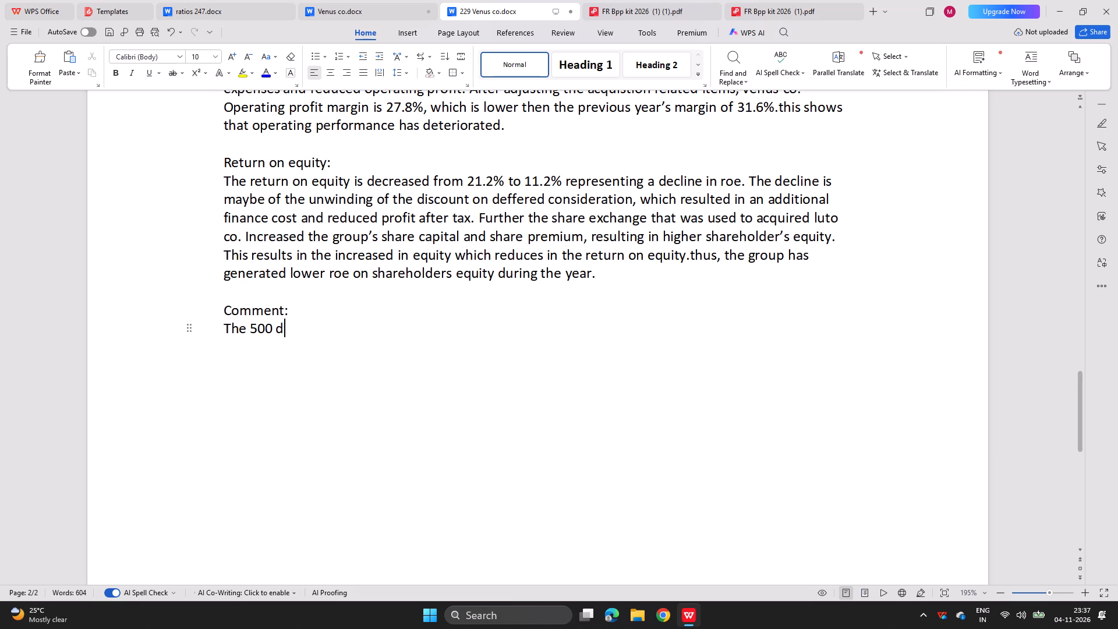
{"action": "type", "text": "isocunt"}
{"action": "key", "text": "space"}
{"action": "left_click", "coordinate": [252, 326]}
{"action": "key", "text": "shift+dollar"}
{"action": "left_click", "coordinate": [362, 337]}
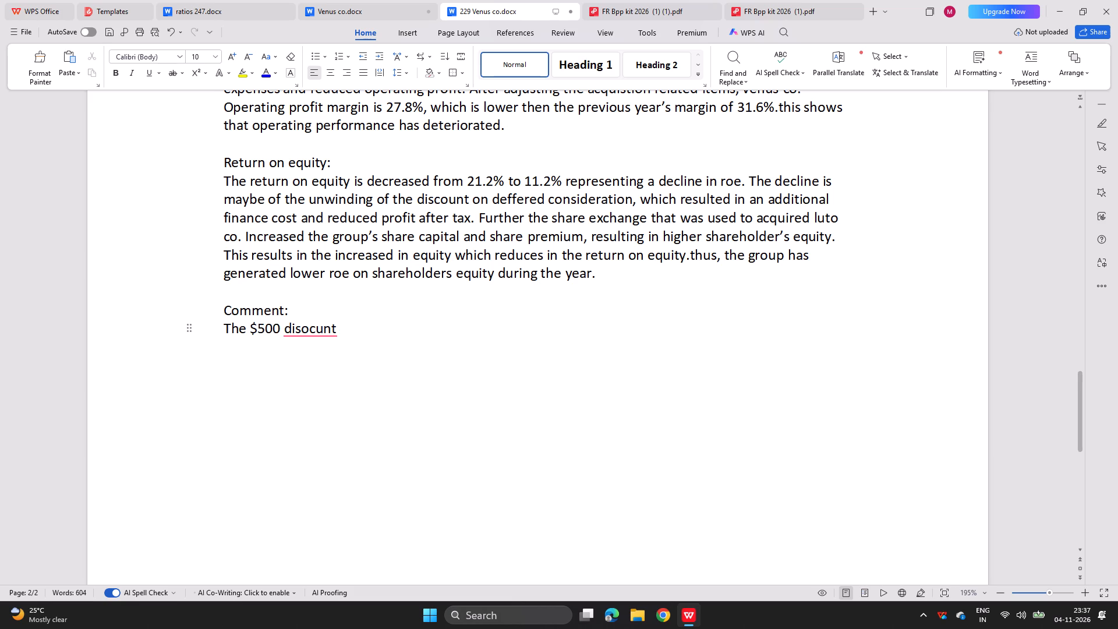
{"action": "left_click", "coordinate": [343, 327]}
{"action": "key", "text": "BackSpace"}
{"action": "key", "text": "BackSpace"}
{"action": "key", "text": "BackSpace"}
{"action": "key", "text": "BackSpace"}
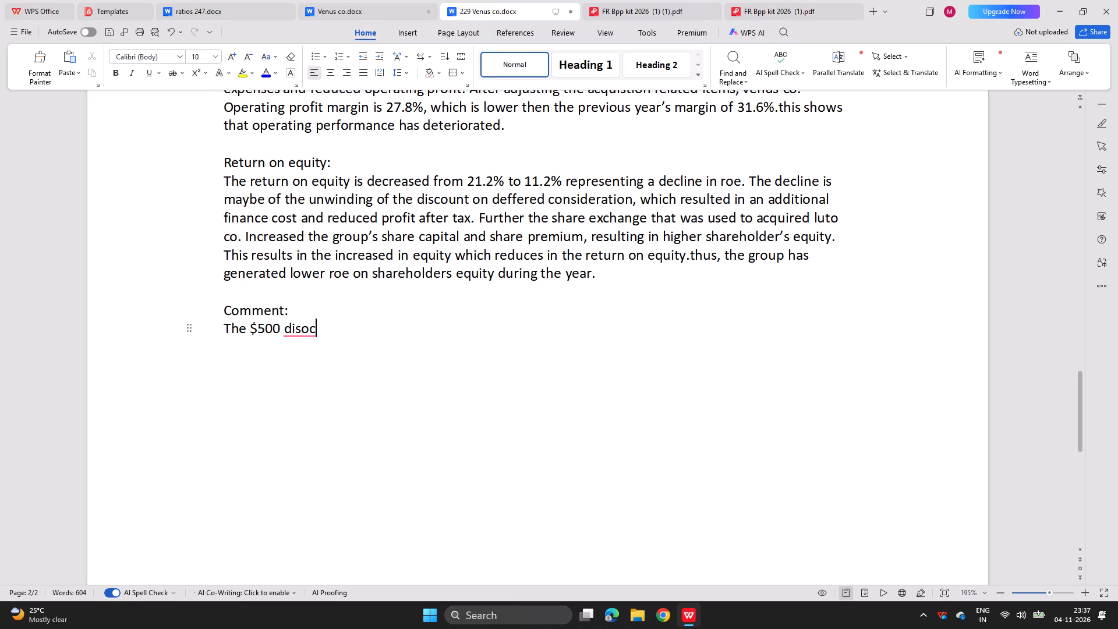
{"action": "key", "text": "BackSpace"}
{"action": "key", "text": "BackSpace"}
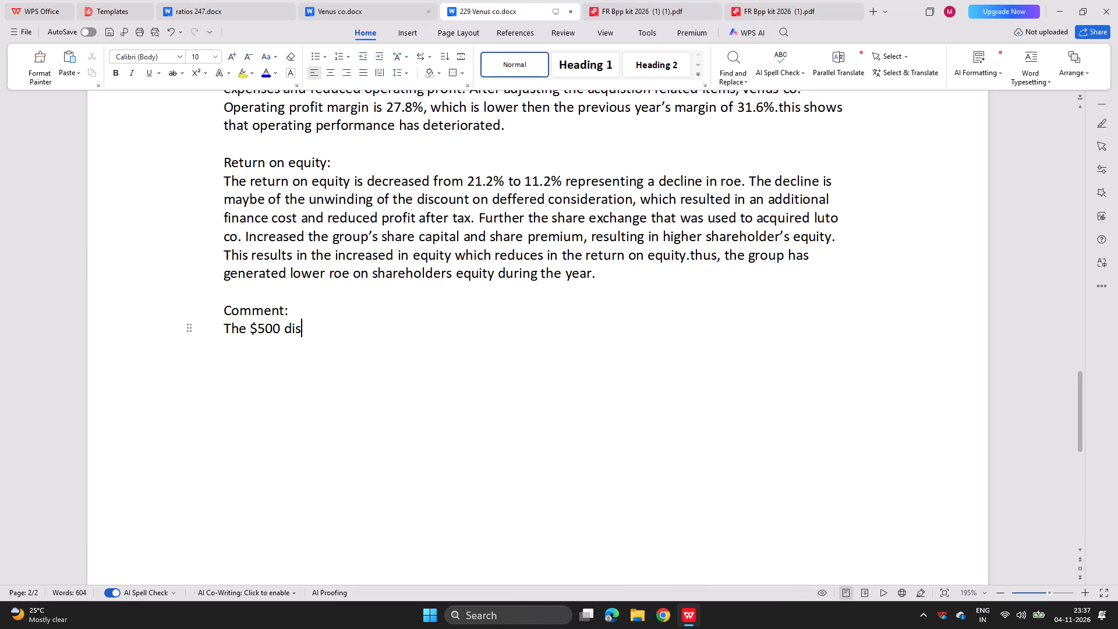
{"action": "type", "text": "count is"}
{"action": "key", "text": "space"}
{"action": "key", "text": "BackSpace"}
{"action": "key", "text": "BackSpace"}
{"action": "key", "text": "BackSpace"}
Continue the comment sentence with "benefit has already been eliminated".
{"action": "type", "text": "nbe"}
{"action": "key", "text": "BackSpace"}
{"action": "key", "text": "BackSpace"}
{"action": "key", "text": "BackSpace"}
{"action": "type", "text": "benefit"}
{"action": "key", "text": "space"}
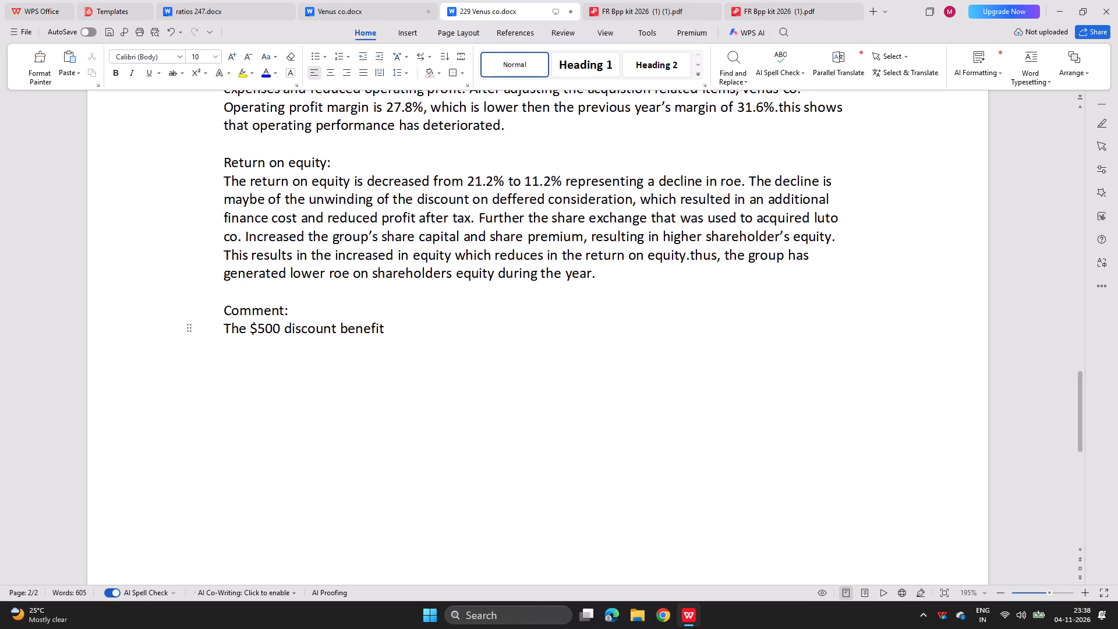
{"action": "type", "text": "has al"}
{"action": "key", "text": "BackSpace"}
{"action": "key", "text": "BackSpace"}
{"action": "type", "text": "already"}
{"action": "key", "text": "space"}
{"action": "type", "text": "been elima"}
{"action": "key", "text": "BackSpace"}
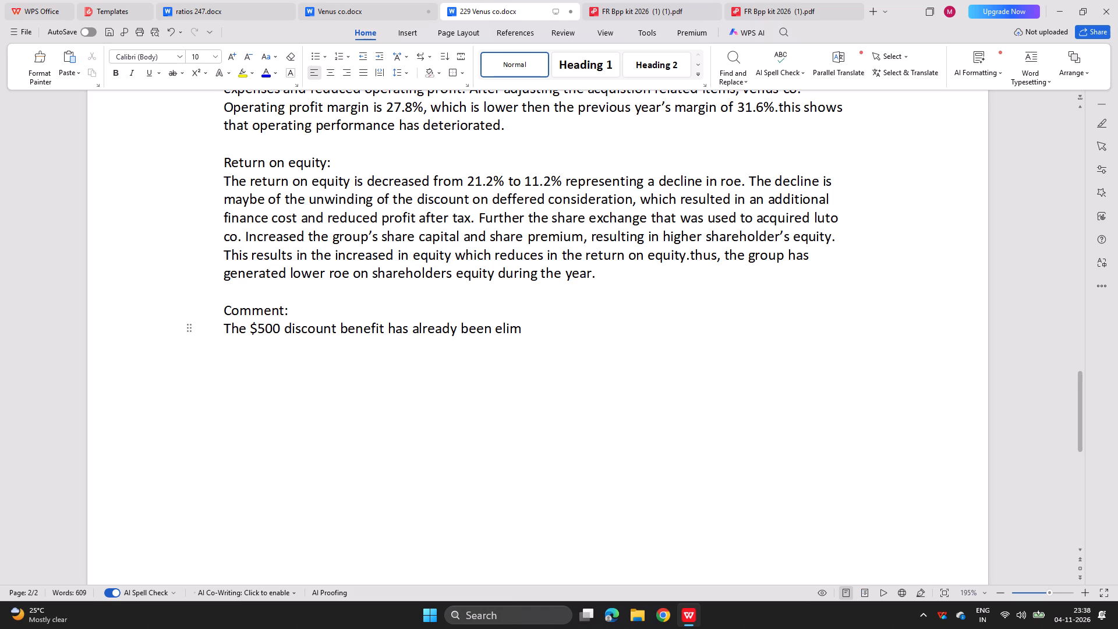
{"action": "type", "text": "inated from"}
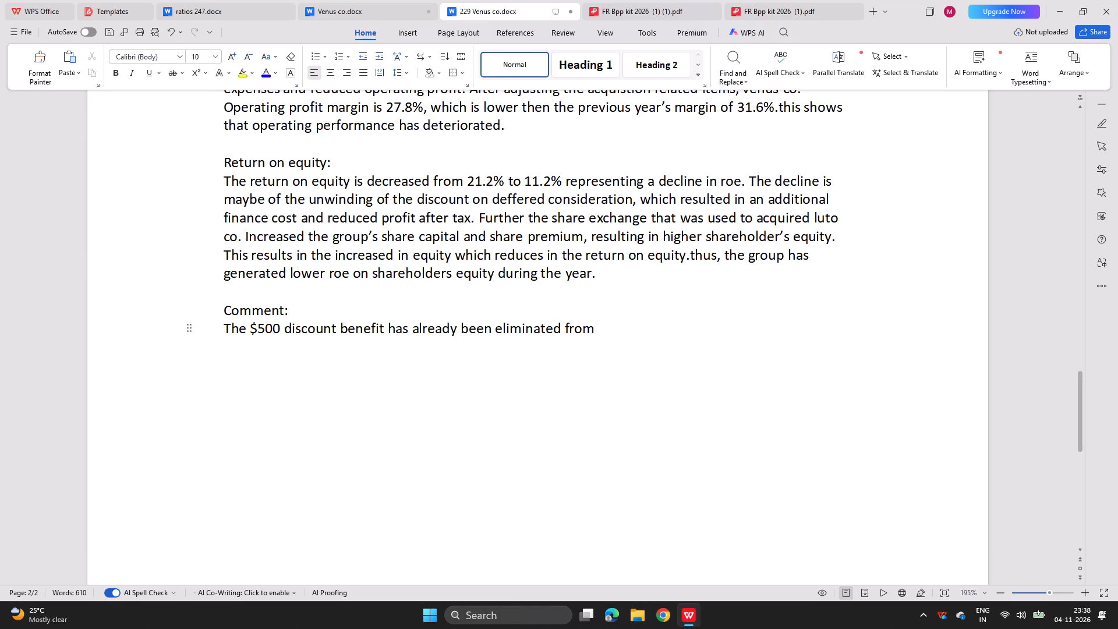
{"action": "key", "text": "BackSpace"}
{"action": "key", "text": "BackSpace"}
{"action": "key", "text": "BackSpace"}
{"action": "key", "text": "BackSpace"}
{"action": "key", "text": "BackSpace"}
{"action": "key", "text": "space"}
Extend the comment sentence with "while calculating", spelled correctly.
{"action": "type", "text": "while calu"}
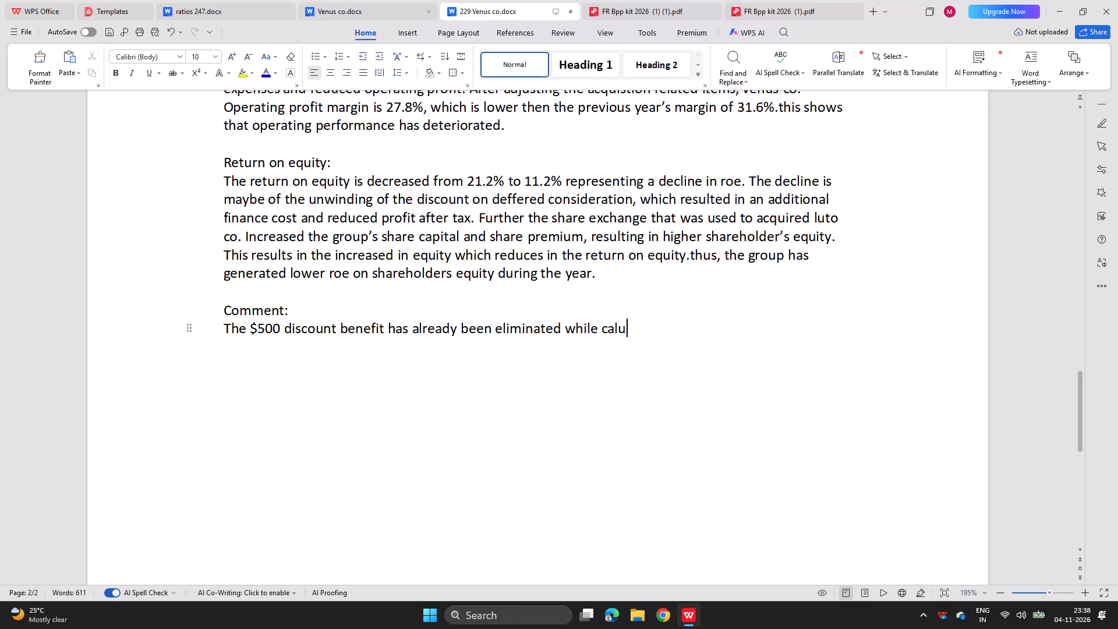
{"action": "key", "text": "BackSpace"}
{"action": "key", "text": "BackSpace"}
{"action": "key", "text": "BackSpace"}
{"action": "type", "text": "aculatio"}
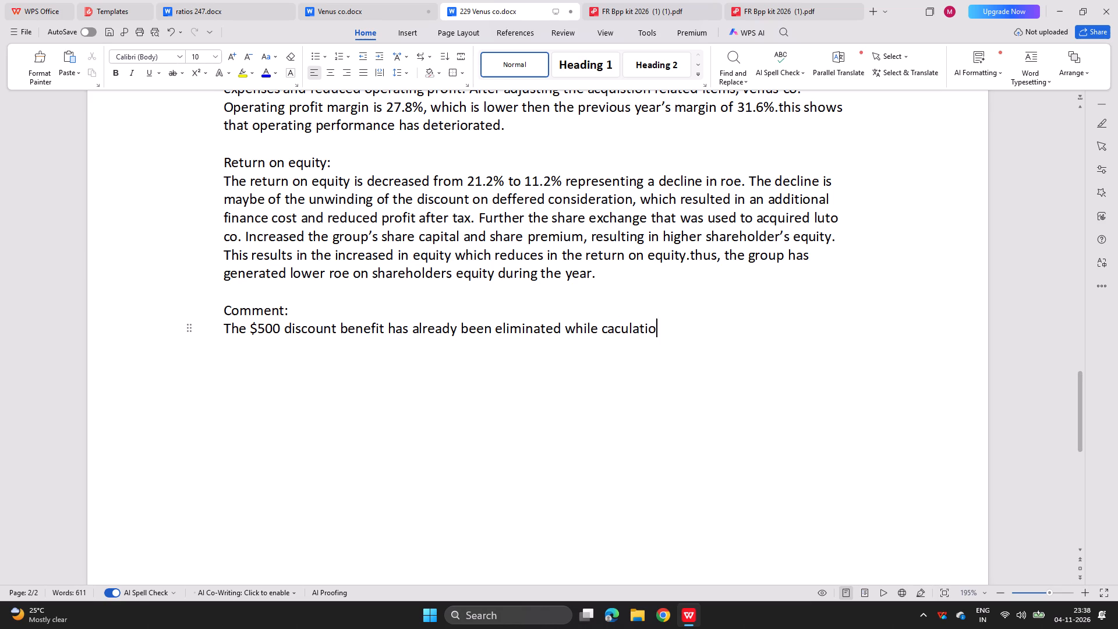
{"action": "key", "text": "BackSpace"}
{"action": "type", "text": "ng"}
{"action": "key", "text": "space"}
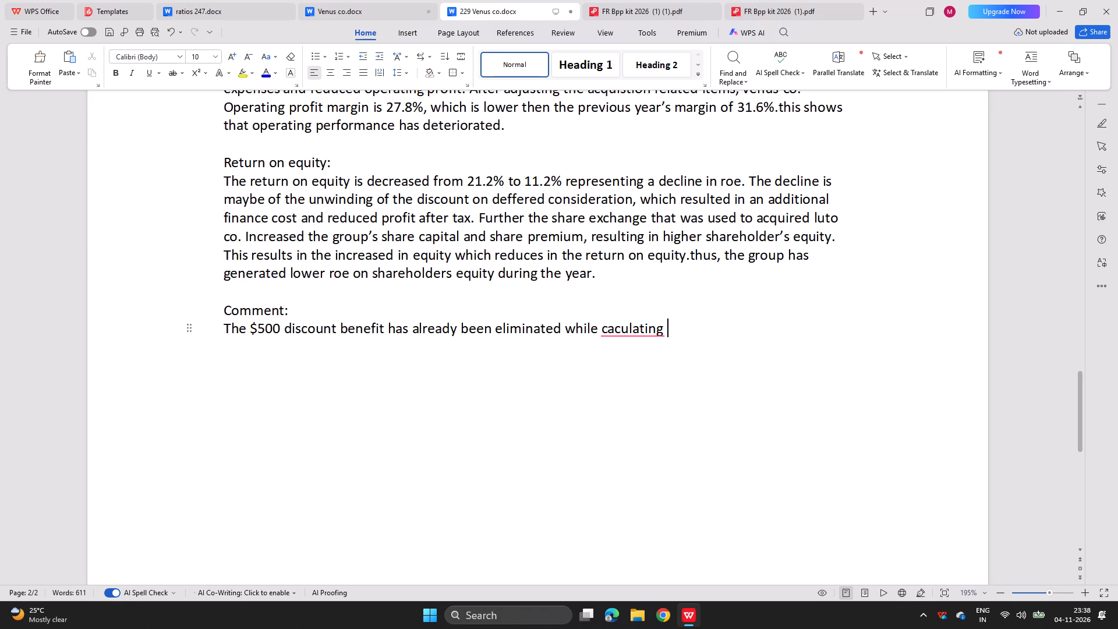
{"action": "left_click", "coordinate": [618, 330]}
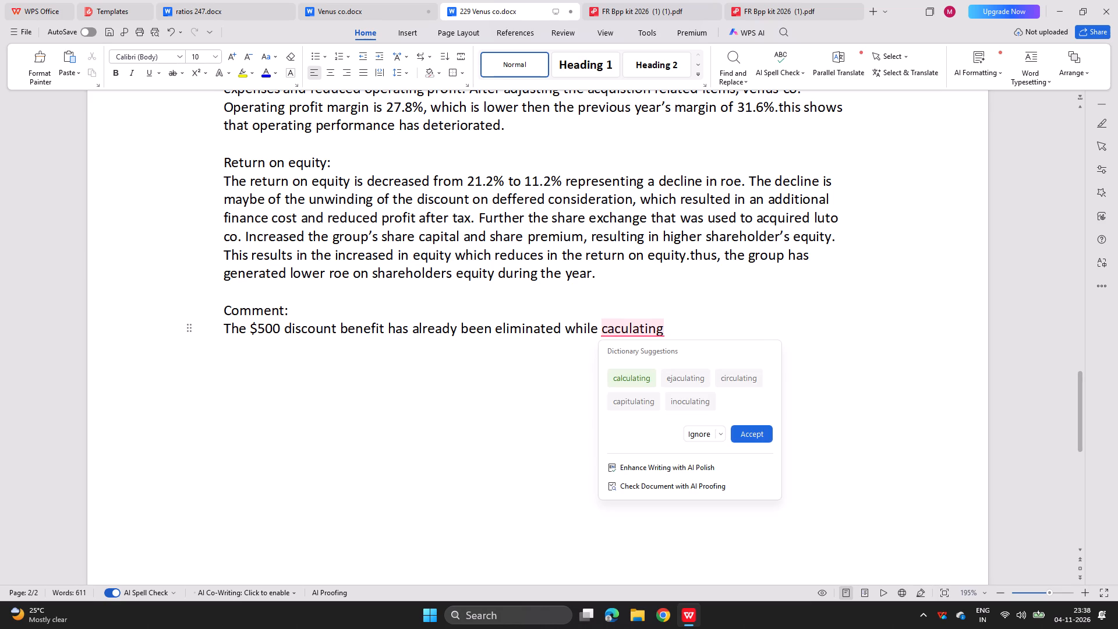
{"action": "key", "text": "l"}
{"action": "left_click", "coordinate": [675, 328]}
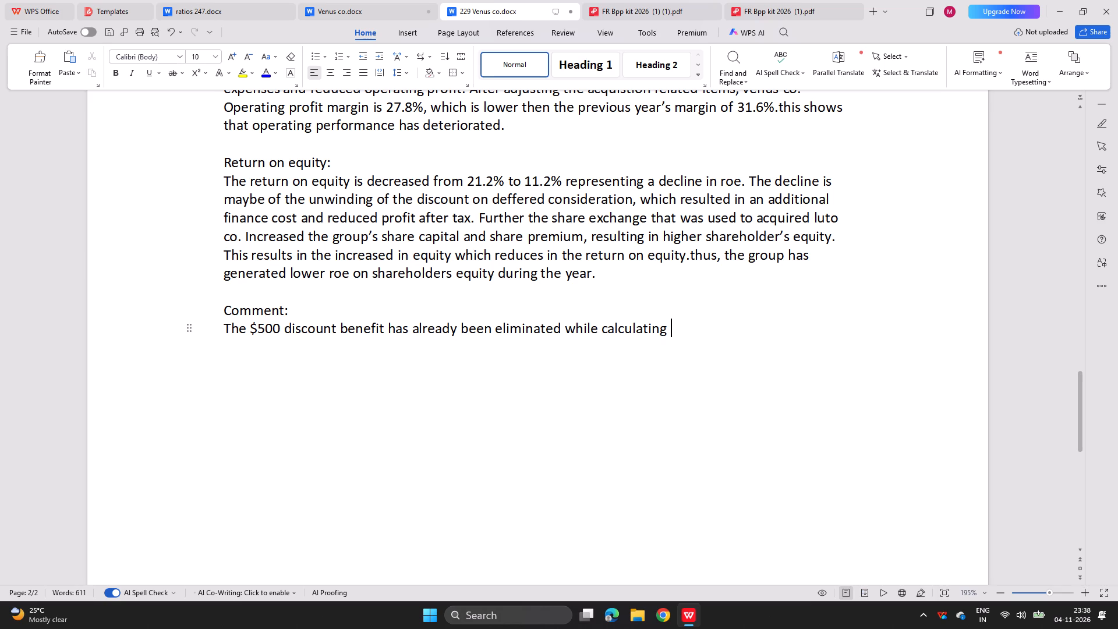
Complete the comment sentence with "the adjusted operating profit of venus co.".
{"action": "type", "text": "the adjusted prof"}
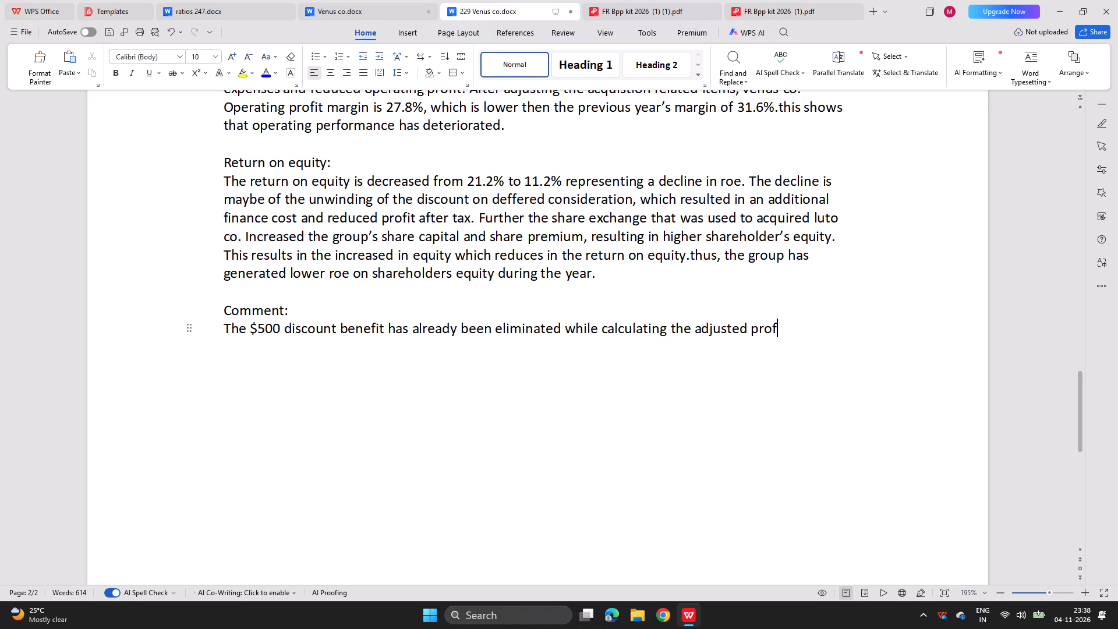
{"action": "type", "text": "i"}
{"action": "key", "text": "space"}
{"action": "key", "text": "BackSpace"}
{"action": "type", "text": "t"}
{"action": "key", "text": "space"}
{"action": "key", "text": "BackSpace"}
{"action": "key", "text": "BackSpace"}
{"action": "key", "text": "BackSpace"}
{"action": "key", "text": "BackSpace"}
{"action": "key", "text": "BackSpace"}
{"action": "key", "text": "BackSpace"}
{"action": "key", "text": "BackSpace"}
{"action": "type", "text": "opea"}
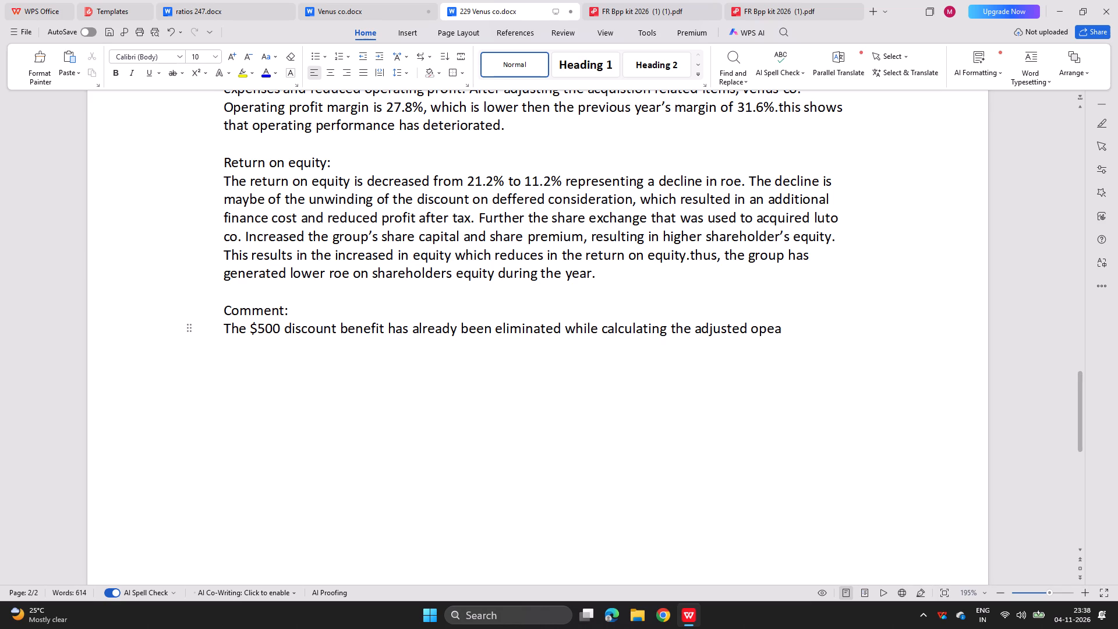
{"action": "key", "text": "BackSpace"}
{"action": "type", "text": "rating profit of venus co"}
{"action": "key", "text": "space"}
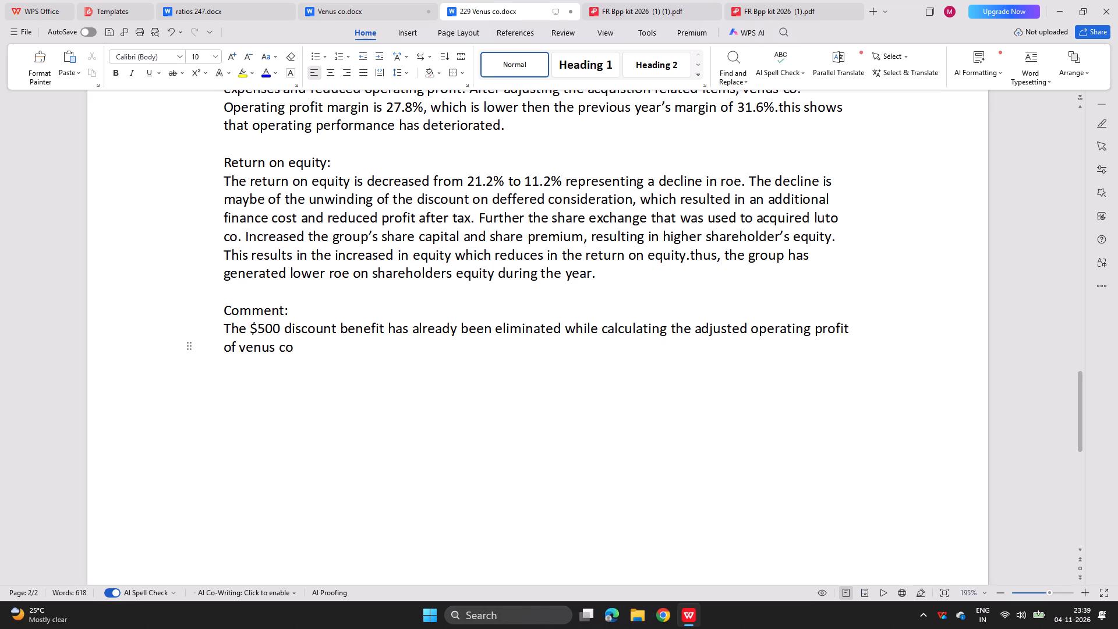
{"action": "key", "text": "BackSpace"}
{"action": "key", "text": "comma"}
{"action": "key", "text": "Return"}
{"action": "key", "text": "BackSpace"}
{"action": "key", "text": "BackSpace"}
{"action": "key", "text": "period"}
{"action": "key", "text": "Return"}
{"action": "key", "text": "BackSpace"}
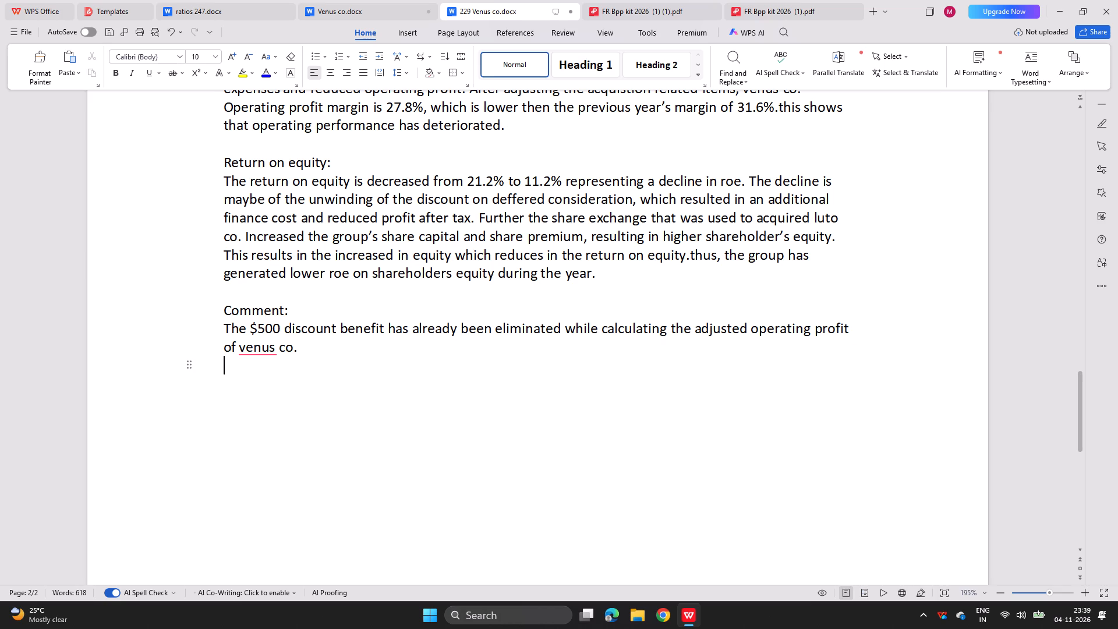
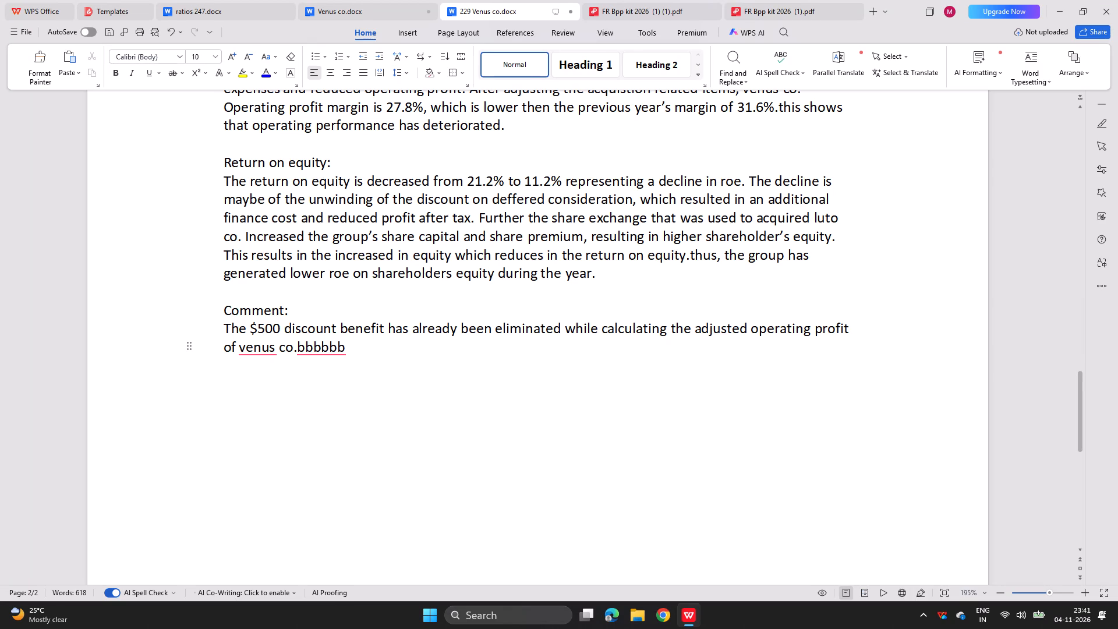
Remove the stray letters after "venus co" and end the first comment sentence with a full stop.
{"action": "key", "text": "BackSpace"}
{"action": "key", "text": "BackSpace"}
{"action": "key", "text": "BackSpace"}
{"action": "key", "text": "BackSpace"}
{"action": "key", "text": "BackSpace"}
{"action": "key", "text": "BackSpace"}
{"action": "key", "text": "BackSpace"}
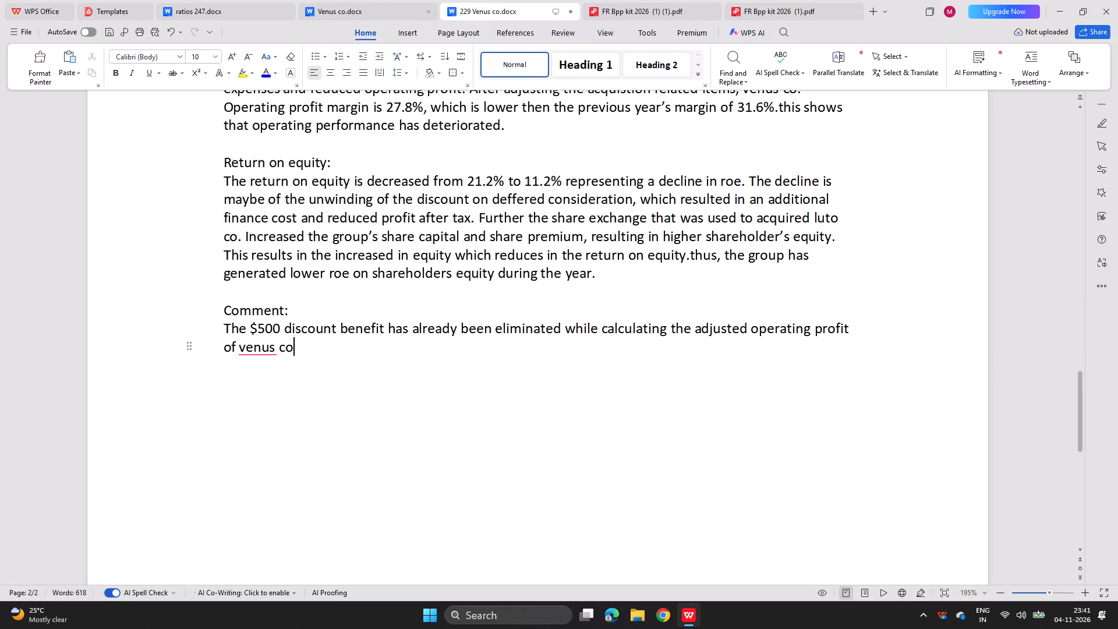
{"action": "key", "text": "period"}
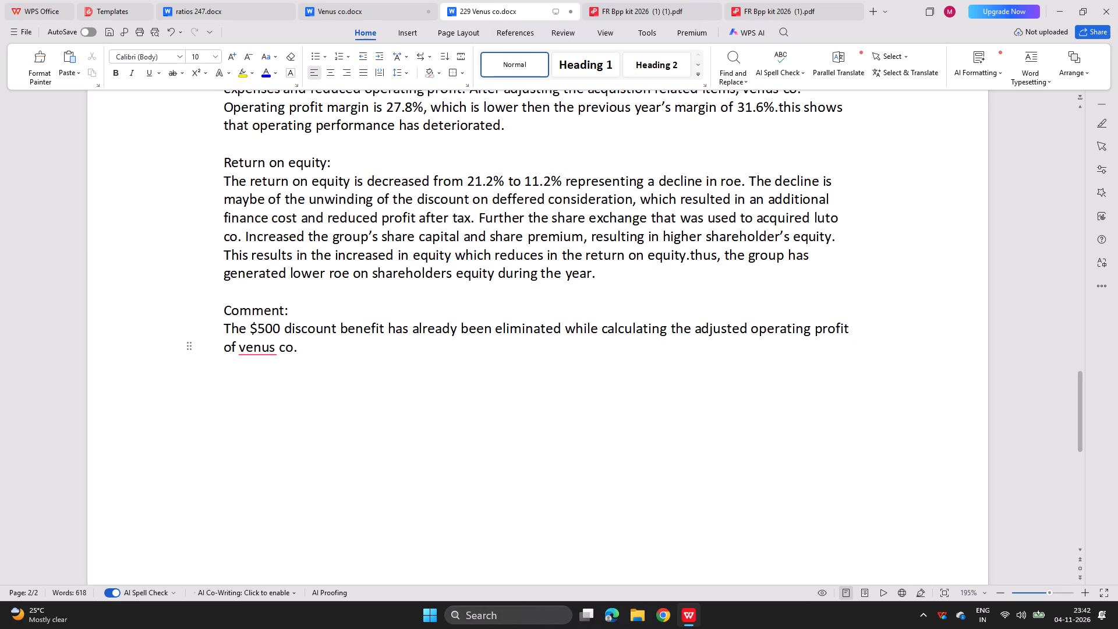
{"action": "key", "text": "Return"}
{"action": "key", "text": "BackSpace"}
Start the second comment sentence on the same line with the words "Luto co appears to".
{"action": "key", "text": "space"}
{"action": "type", "text": "luro"}
{"action": "key", "text": "BackSpace"}
{"action": "key", "text": "BackSpace"}
{"action": "type", "text": "to co ap"}
{"action": "key", "text": "BackSpace"}
{"action": "key", "text": "BackSpace"}
{"action": "type", "text": "appears to"}
{"action": "key", "text": "space"}
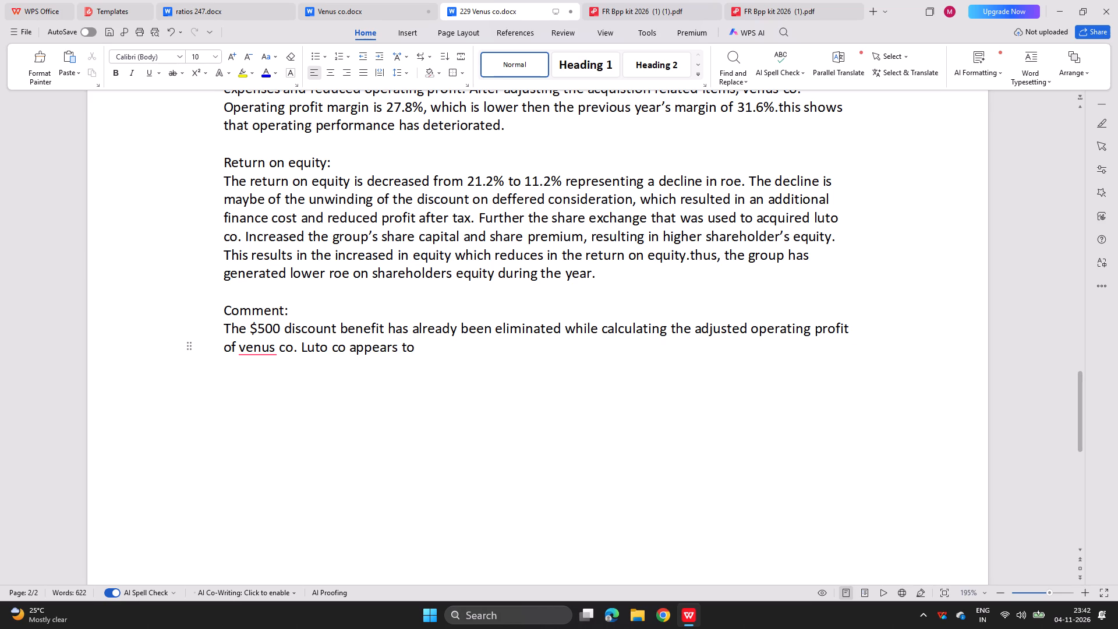
Continue the Luto co sentence with "be performing well".
{"action": "key", "text": "w"}
{"action": "key", "text": "BackSpace"}
{"action": "type", "text": "be w"}
{"action": "key", "text": "BackSpace"}
{"action": "type", "text": "performain"}
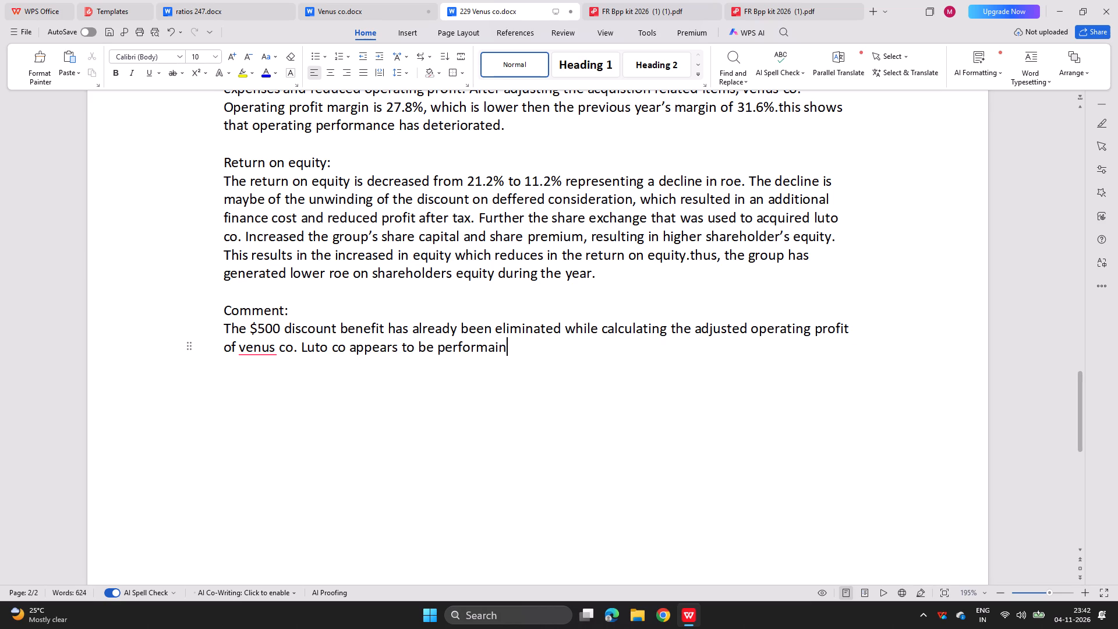
{"action": "key", "text": "BackSpace"}
{"action": "key", "text": "BackSpace"}
{"action": "key", "text": "BackSpace"}
{"action": "type", "text": "ing"}
{"action": "key", "text": "space"}
{"action": "type", "text": "well"}
{"action": "key", "text": "space"}
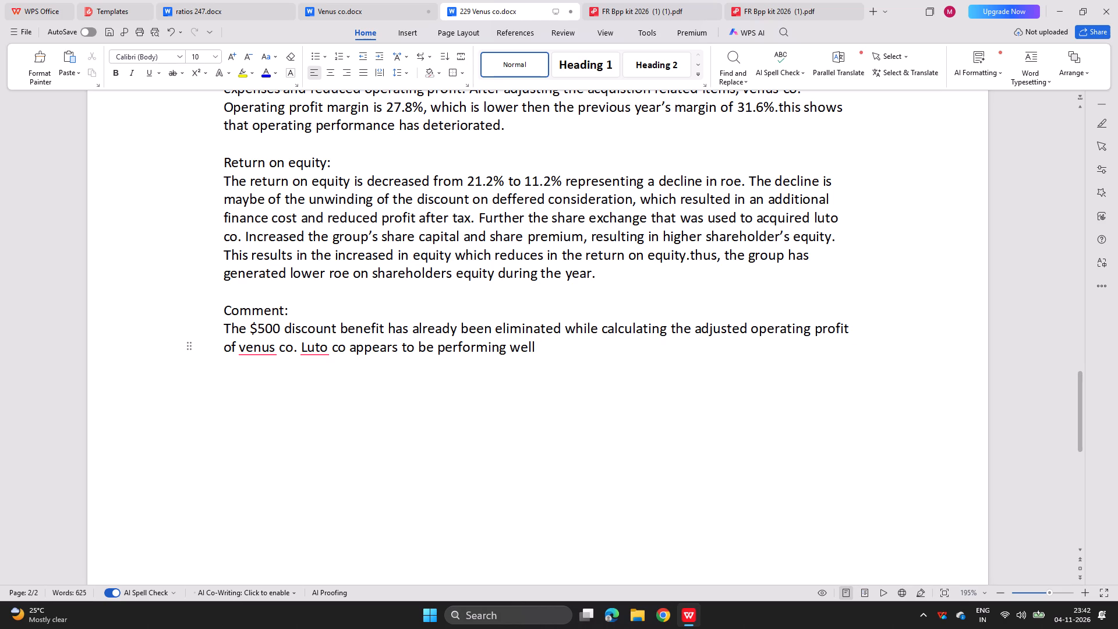
Add a comma and the word "controbuting" after "performing well" in the comment.
{"action": "key", "text": "BackSpace"}
{"action": "type", "text": ", conr"}
{"action": "key", "text": "BackSpace"}
{"action": "type", "text": "trivuting"}
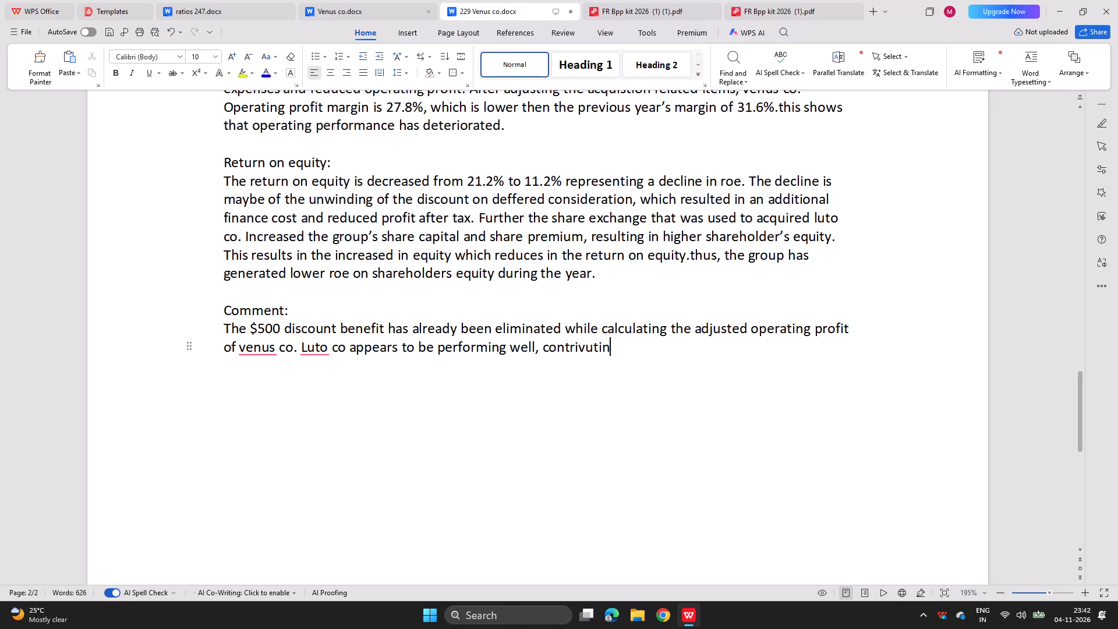
{"action": "key", "text": "space"}
{"action": "key", "text": "BackSpace"}
{"action": "key", "text": "BackSpace"}
{"action": "key", "text": "BackSpace"}
{"action": "key", "text": "BackSpace"}
{"action": "key", "text": "BackSpace"}
{"action": "key", "text": "BackSpace"}
{"action": "key", "text": "BackSpace"}
{"action": "key", "text": "BackSpace"}
{"action": "key", "text": "BackSpace"}
{"action": "type", "text": "robuting"}
{"action": "key", "text": "space"}
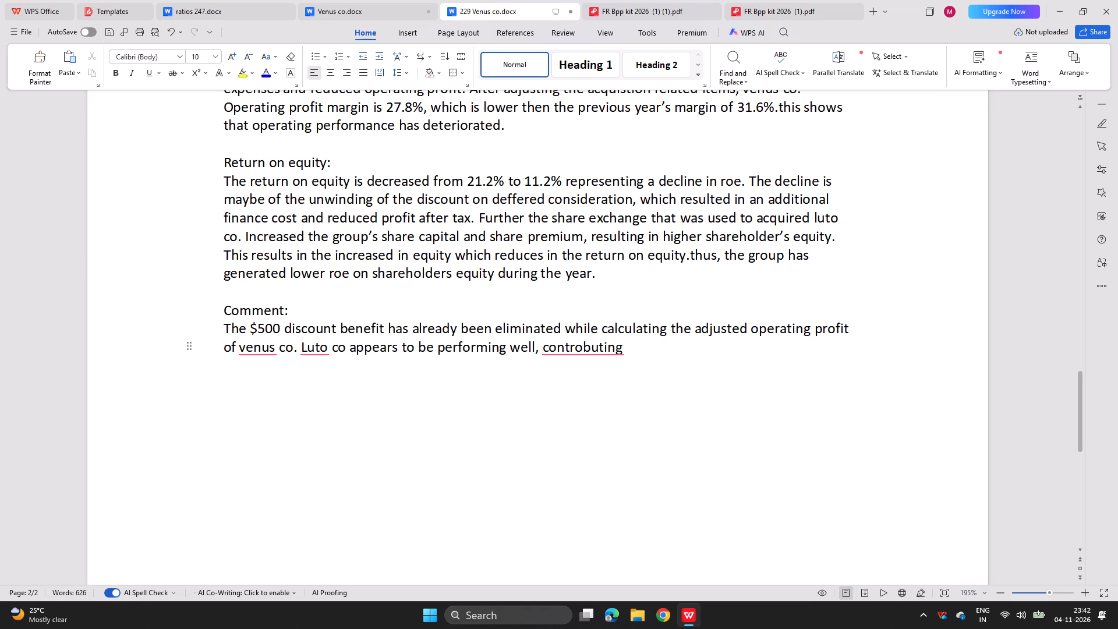
Replace the misspelled "controbuting" with the dictionary suggestion "contributing".
{"action": "key", "text": "Escape"}
{"action": "key", "text": "Escape"}
{"action": "key", "text": "Escape"}
{"action": "key", "text": "Escape"}
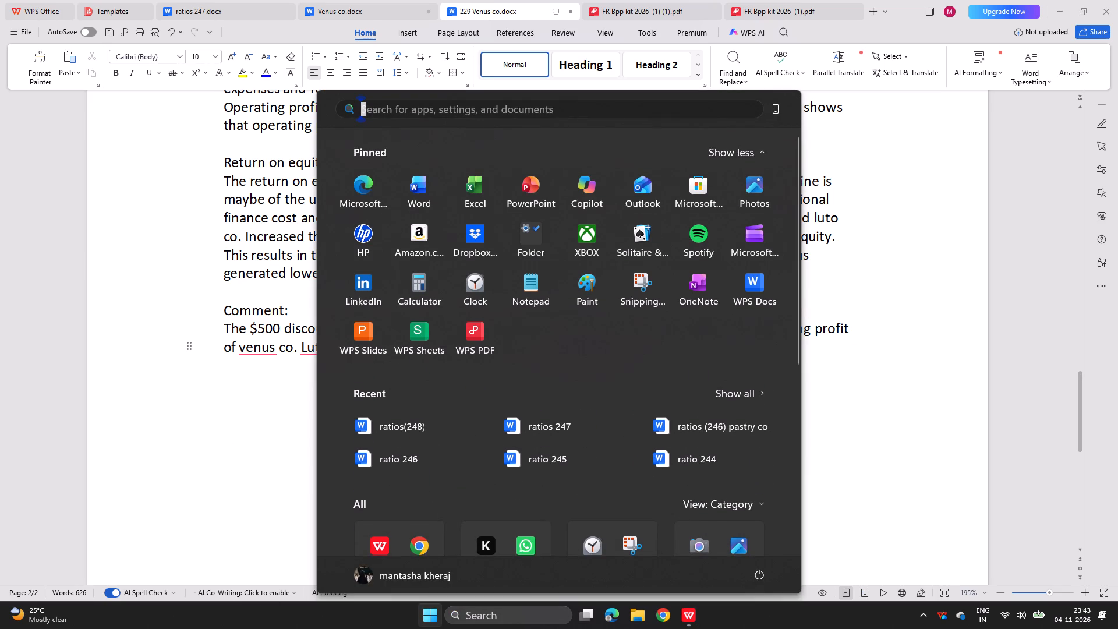
{"action": "left_click", "coordinate": [230, 476]}
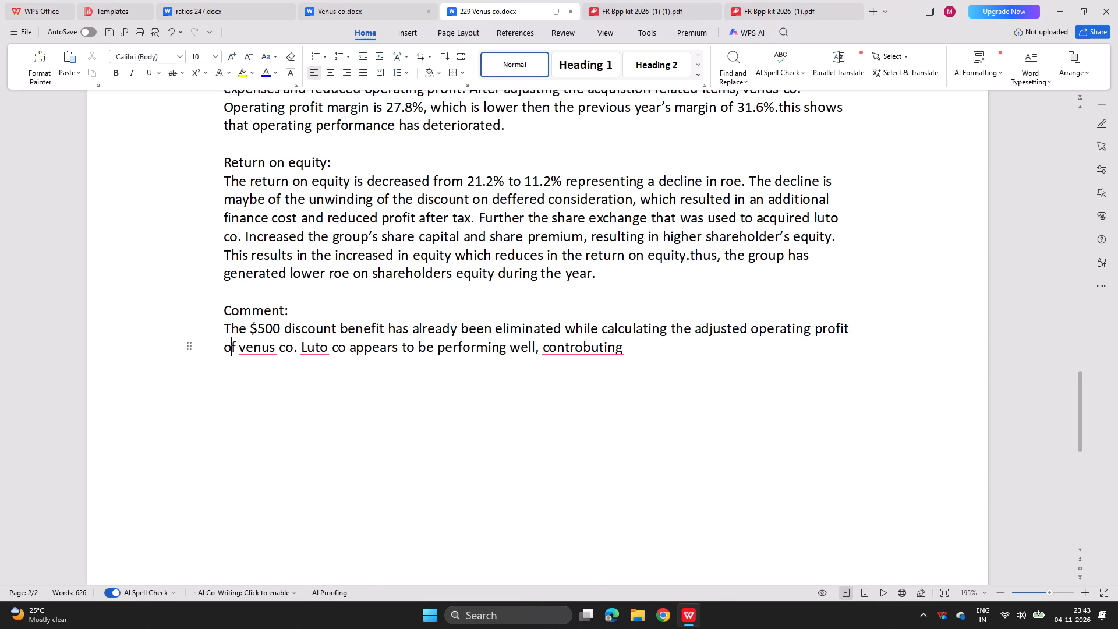
{"action": "left_click", "coordinate": [578, 345]}
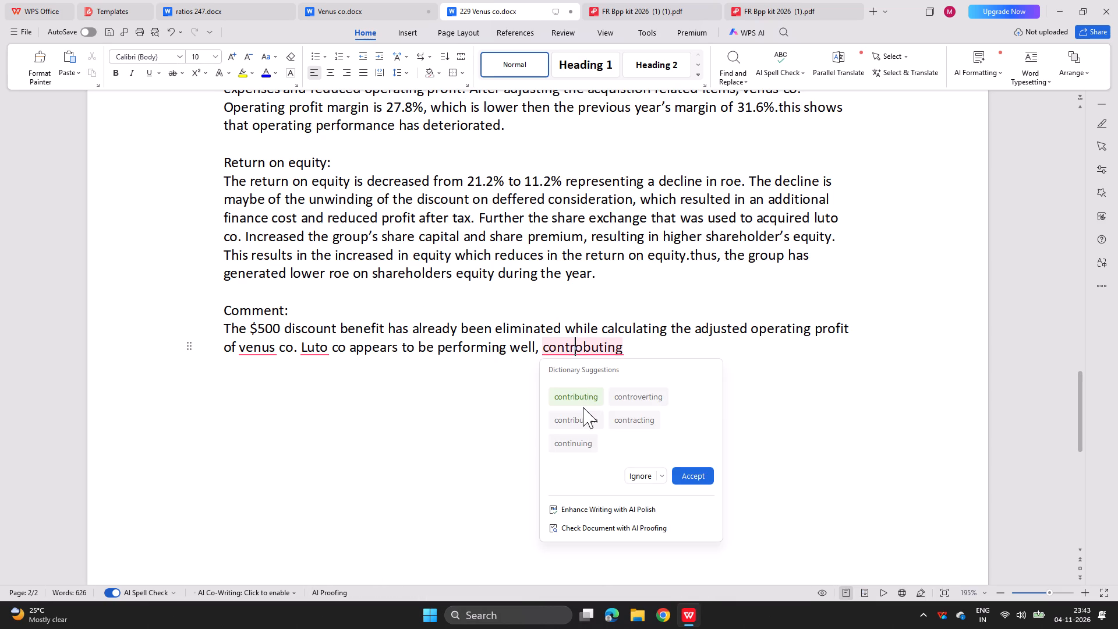
{"action": "left_click", "coordinate": [701, 471]}
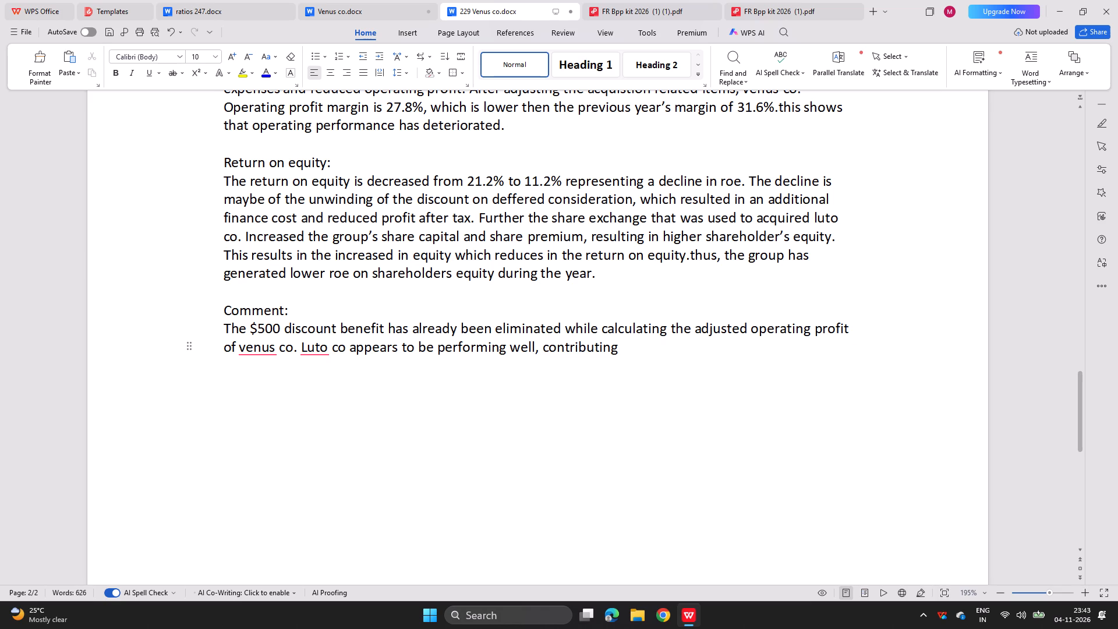
Continue the Luto co sentence after "contributing" with "5 million in revenue", spelled correctly.
{"action": "key", "text": "space"}
{"action": "type", "text": "5 million"}
{"action": "key", "text": "space"}
{"action": "type", "text": "in revneu"}
{"action": "key", "text": "space"}
{"action": "key", "text": "BackSpace"}
{"action": "key", "text": "e"}
{"action": "key", "text": "BackSpace"}
{"action": "key", "text": "BackSpace"}
{"action": "key", "text": "BackSpace"}
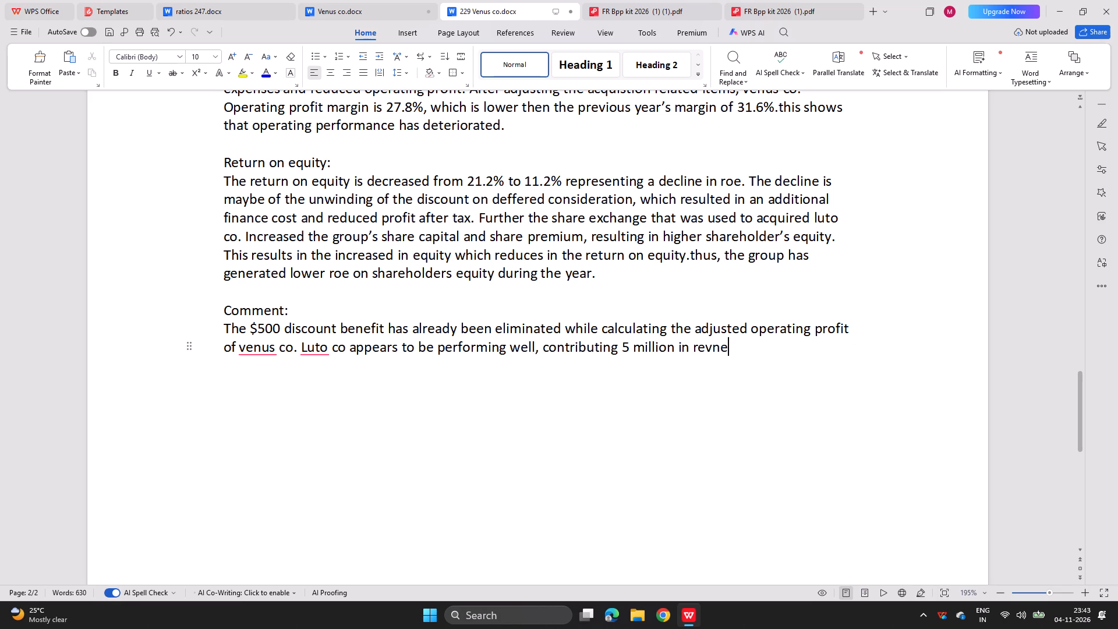
{"action": "type", "text": "ue"}
{"action": "key", "text": "space"}
{"action": "key", "text": "BackSpace"}
{"action": "key", "text": "BackSpace"}
{"action": "key", "text": "BackSpace"}
{"action": "key", "text": "BackSpace"}
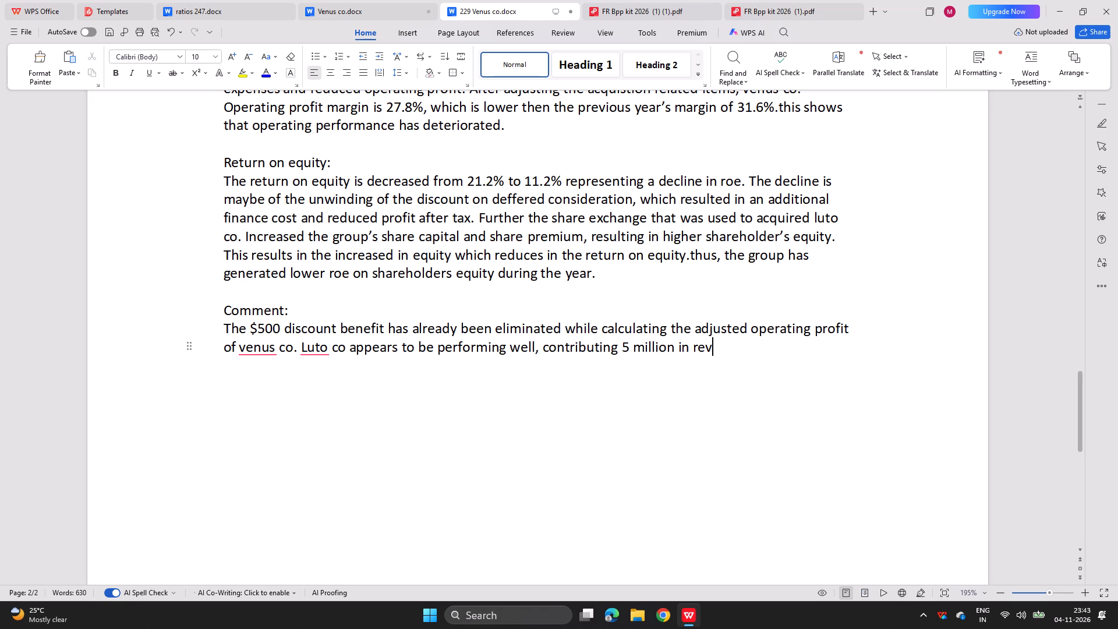
{"action": "key", "text": "e"}
{"action": "type", "text": "nue"}
{"action": "key", "text": "space"}
Extend the Luto co sentence with "and 2 million in".
{"action": "key", "text": "a"}
{"action": "type", "text": "nd"}
{"action": "key", "text": "space"}
{"action": "type", "text": "2 million in"}
{"action": "key", "text": "space"}
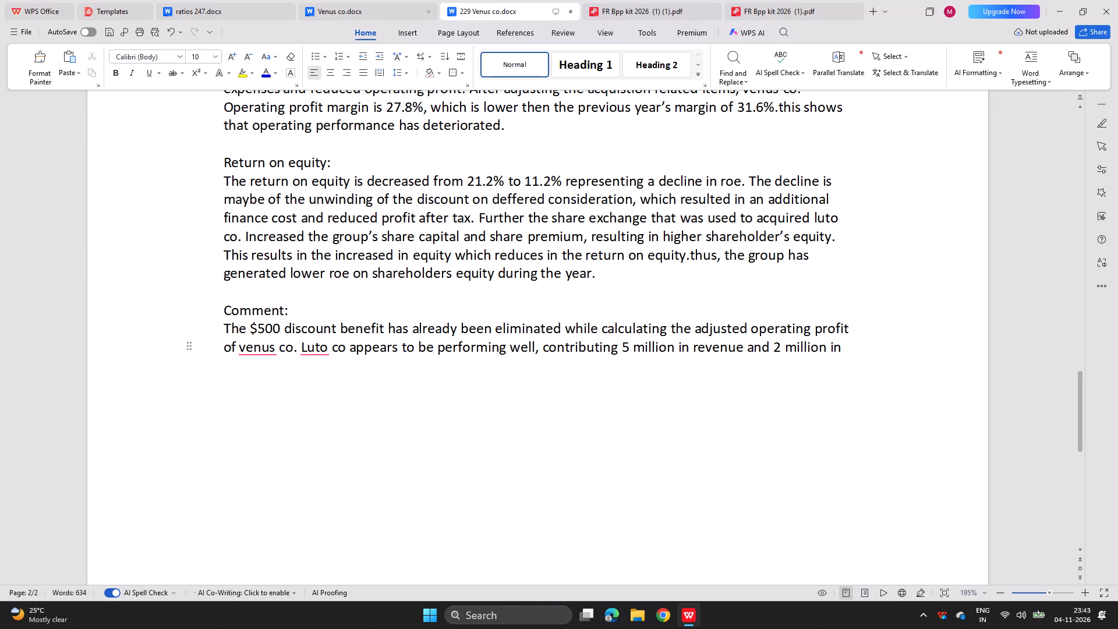
Add the words "post acquistion" after "2 million in" in the comment.
{"action": "type", "text": "post acaquisiton"}
{"action": "key", "text": "space"}
{"action": "key", "text": "BackSpace"}
{"action": "key", "text": "BackSpace"}
{"action": "key", "text": "BackSpace"}
{"action": "key", "text": "BackSpace"}
{"action": "key", "text": "BackSpace"}
{"action": "key", "text": "BackSpace"}
{"action": "key", "text": "BackSpace"}
{"action": "key", "text": "BackSpace"}
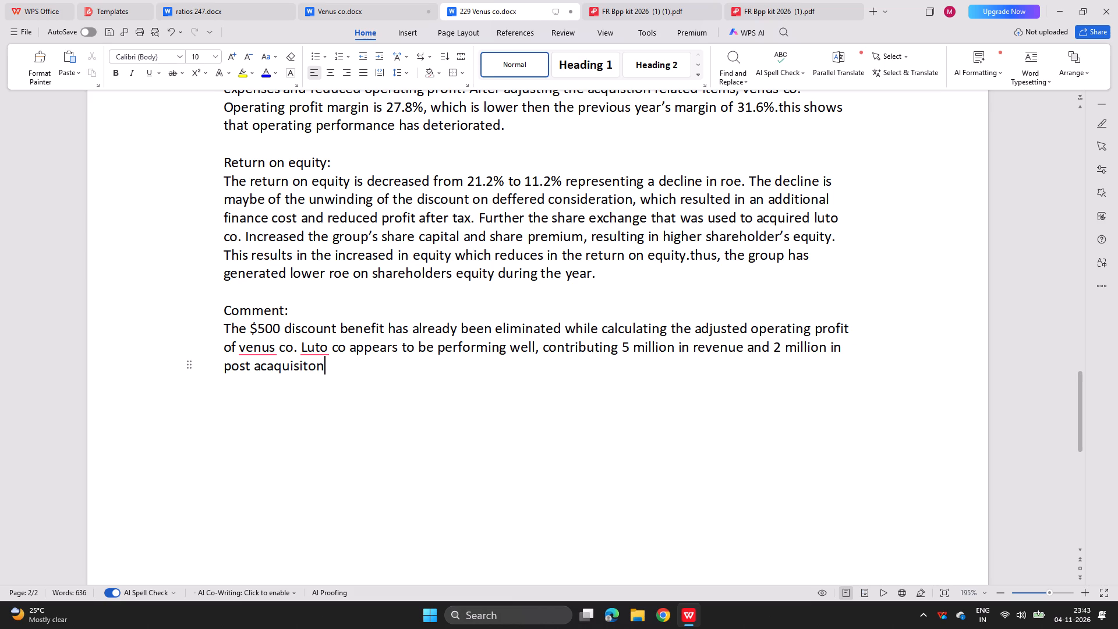
{"action": "key", "text": "BackSpace"}
{"action": "key", "text": "BackSpace"}
{"action": "type", "text": "quisiton"}
{"action": "key", "text": "space"}
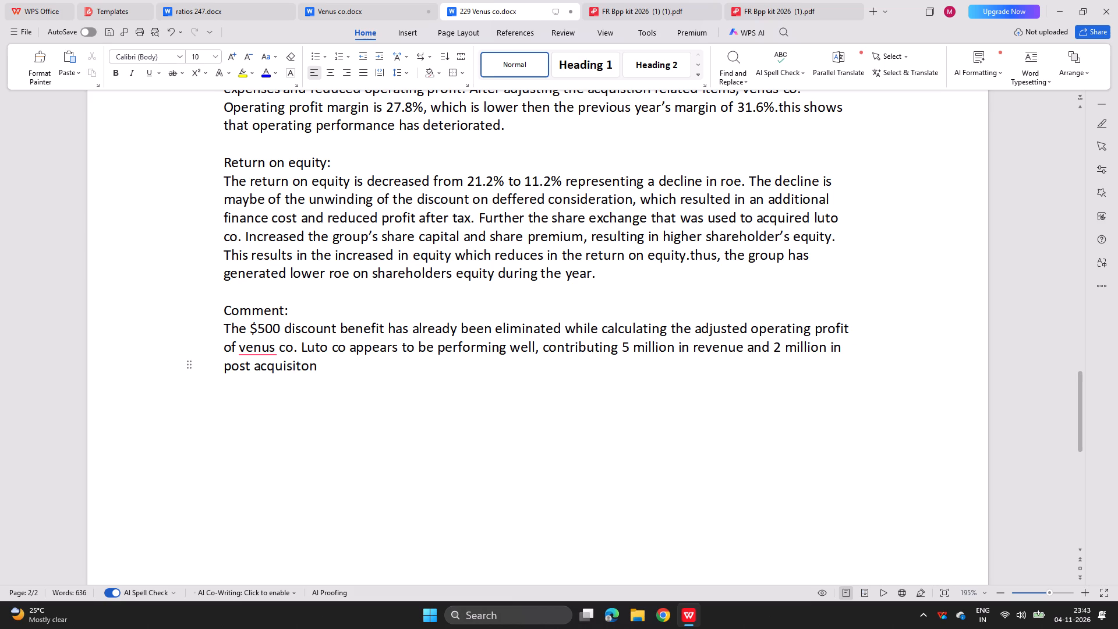
{"action": "key", "text": "BackSpace"}
{"action": "key", "text": "BackSpace"}
{"action": "key", "text": "BackSpace"}
{"action": "key", "text": "BackSpace"}
{"action": "key", "text": "BackSpace"}
{"action": "type", "text": "tion"}
{"action": "key", "text": "space"}
Finish the Luto co sentence with the word "profit" and a full stop.
{"action": "type", "text": "porif t"}
{"action": "key", "text": "BackSpace"}
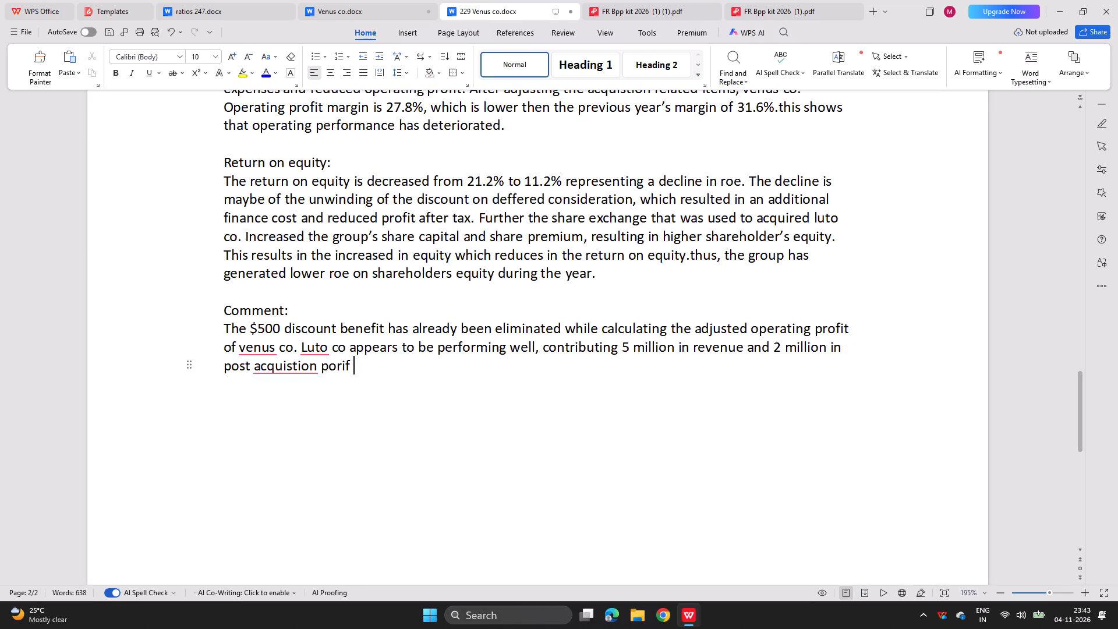
{"action": "key", "text": "BackSpace"}
{"action": "key", "text": "BackSpace"}
{"action": "key", "text": "BackSpace"}
{"action": "key", "text": "BackSpace"}
{"action": "key", "text": "BackSpace"}
{"action": "key", "text": "e"}
{"action": "key", "text": "BackSpace"}
{"action": "type", "text": "rofit"}
{"action": "key", "text": "period"}
Begin the third comment sentence directly after the full stop with "however, venus co's".
{"action": "type", "text": "however,"}
{"action": "key", "text": "space"}
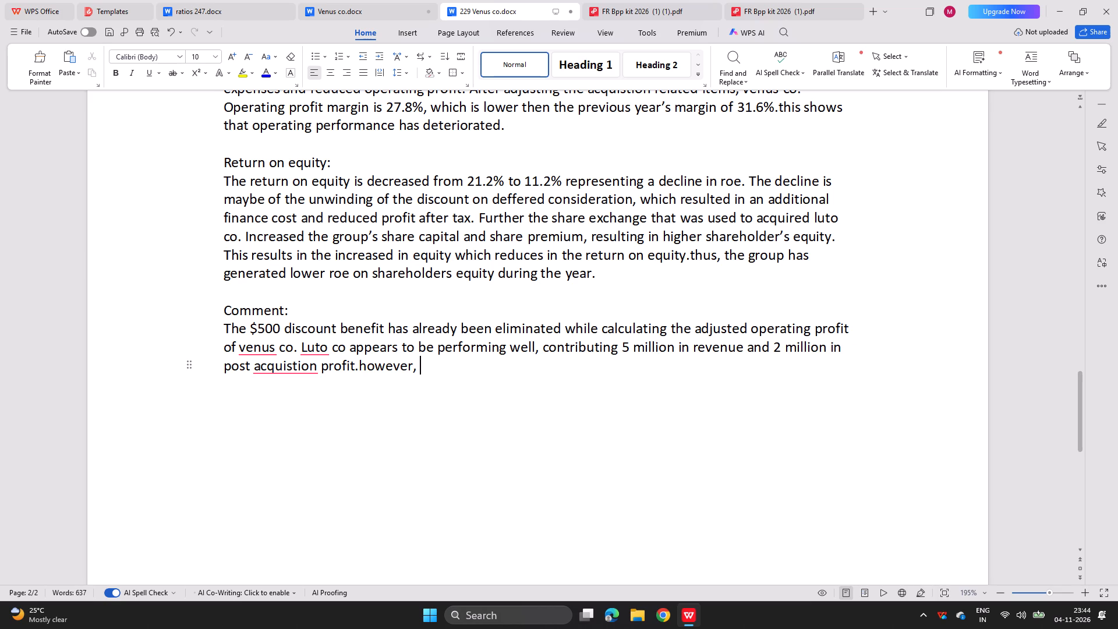
{"action": "type", "text": "venus co"}
{"action": "key", "text": "space"}
{"action": "key", "text": "BackSpace"}
{"action": "type", "text": "'s"}
{"action": "key", "text": "space"}
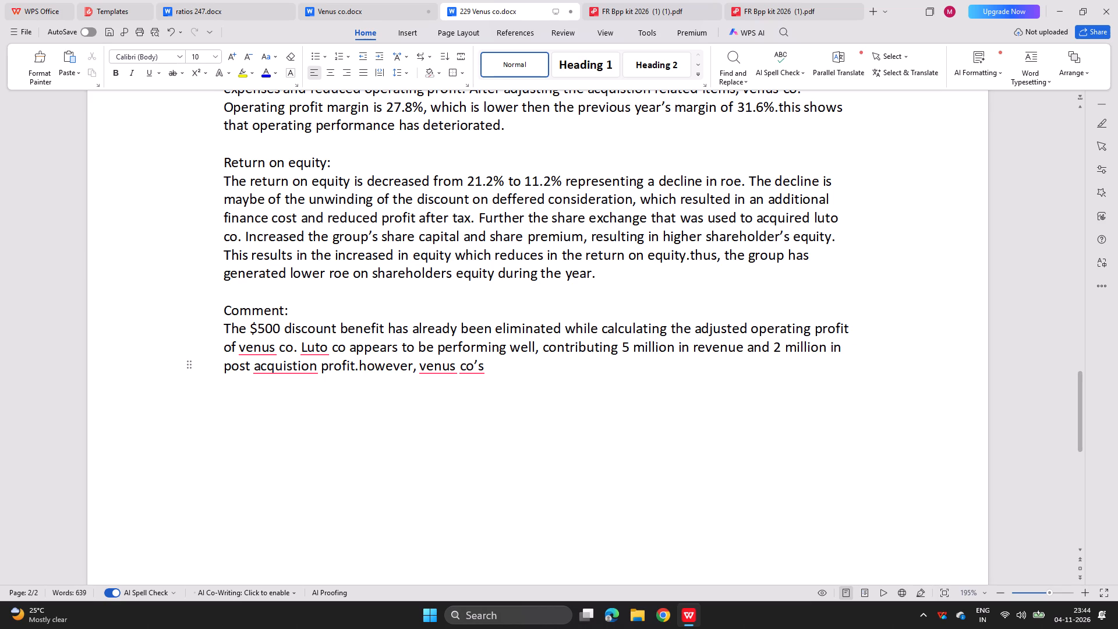
Continue the third comment sentence with "adjusted profit margin".
{"action": "type", "text": "adju"}
{"action": "key", "text": "BackSpace"}
{"action": "type", "text": "usrt"}
{"action": "key", "text": "BackSpace"}
{"action": "key", "text": "BackSpace"}
{"action": "type", "text": "ted profit margin"}
{"action": "key", "text": "space"}
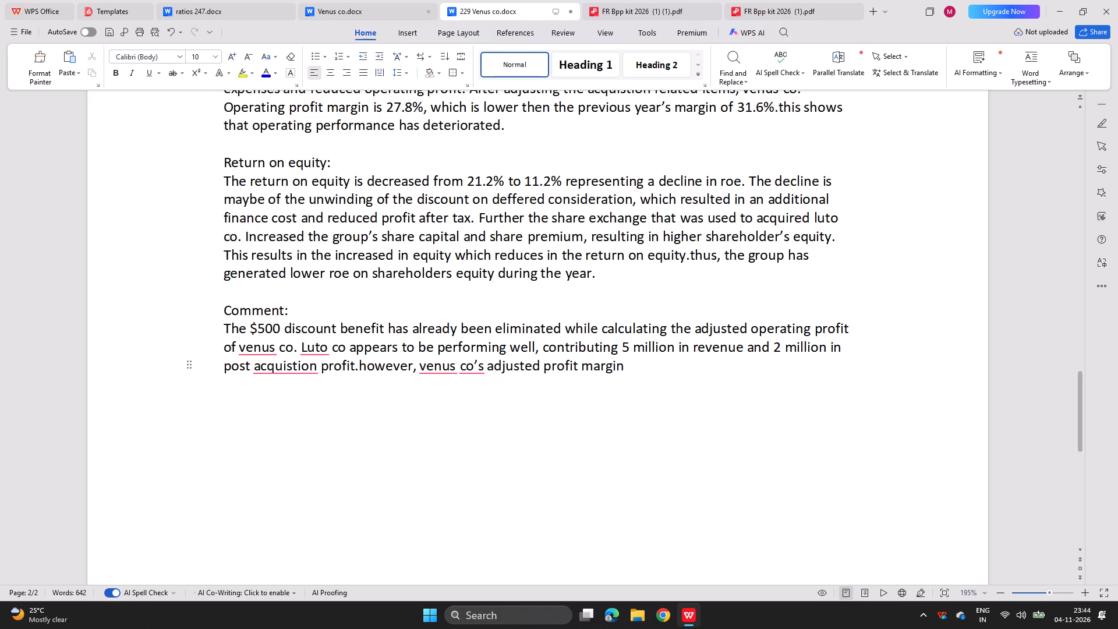
{"action": "key", "text": "BackSpace"}
Continue the third comment sentence with "has declined from 31.6% to 27.8%".
{"action": "key", "text": "space"}
{"action": "type", "text": "has declined"}
{"action": "key", "text": "space"}
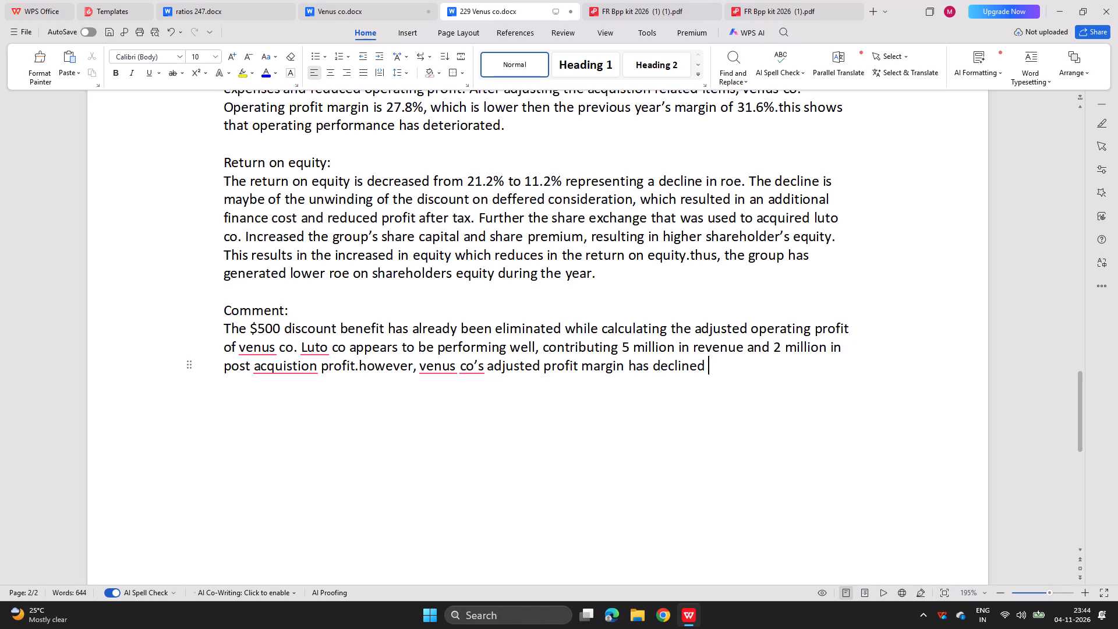
{"action": "type", "text": "from"}
{"action": "key", "text": "space"}
{"action": "key", "text": "Return"}
{"action": "key", "text": "BackSpace"}
{"action": "type", "text": "31.6% to"}
{"action": "key", "text": "space"}
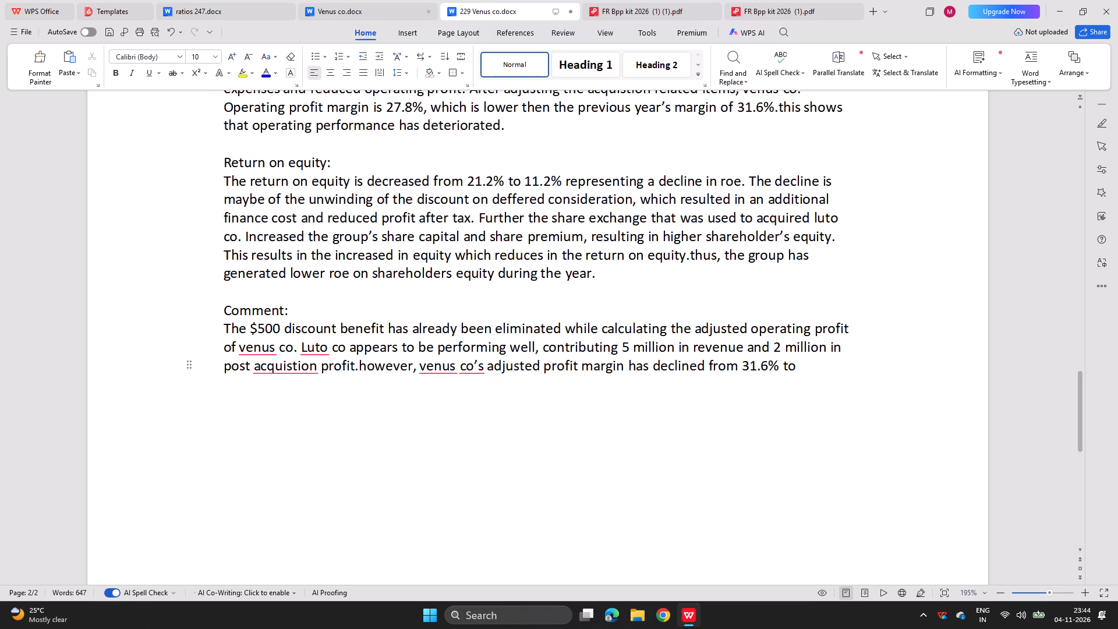
{"action": "type", "text": "27.8%"}
{"action": "key", "text": "space"}
Add "indicating that venus co is responsible" after the 27.8% figure in the comment.
{"action": "type", "text": "inc"}
{"action": "key", "text": "BackSpace"}
{"action": "type", "text": "dicating that venus co is d"}
{"action": "key", "text": "BackSpace"}
{"action": "type", "text": "resposi"}
{"action": "key", "text": "BackSpace"}
{"action": "type", "text": "nis"}
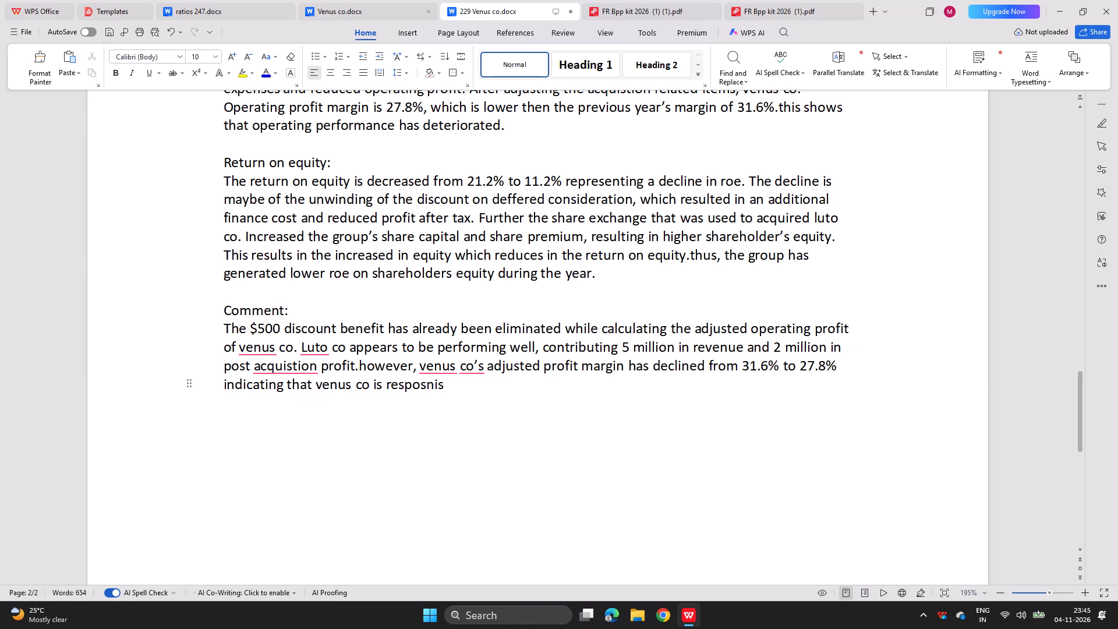
{"action": "key", "text": "BackSpace"}
{"action": "key", "text": "BackSpace"}
{"action": "key", "text": "BackSpace"}
{"action": "key", "text": "BackSpace"}
{"action": "type", "text": "nsil"}
{"action": "key", "text": "BackSpace"}
{"action": "type", "text": "ble"}
{"action": "key", "text": "space"}
Continue the third comment sentence with "for the deterioration in underlying".
{"action": "type", "text": "for the d"}
{"action": "key", "text": "e"}
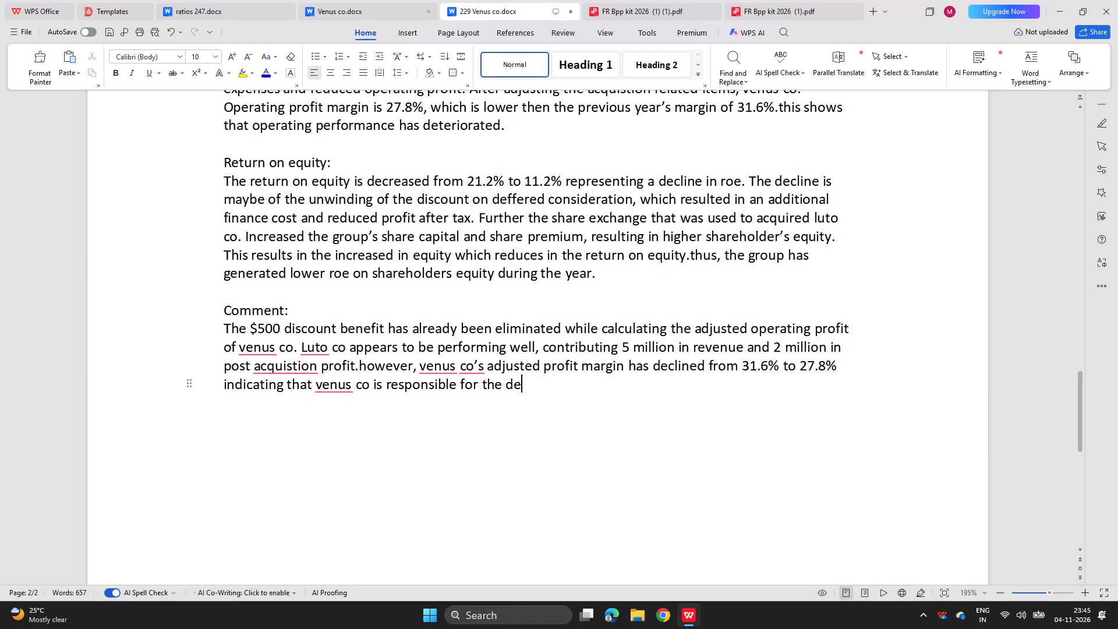
{"action": "type", "text": "ter"}
{"action": "type", "text": "ior"}
{"action": "type", "text": "ation"}
{"action": "key", "text": "space"}
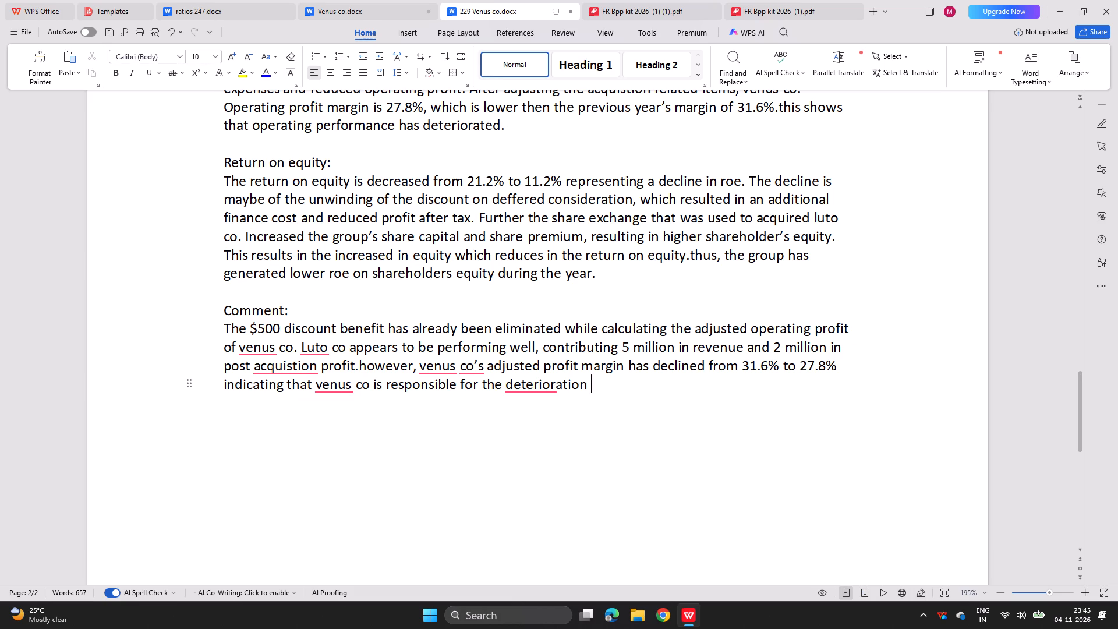
{"action": "type", "text": "in underlying"}
{"action": "key", "text": "space"}
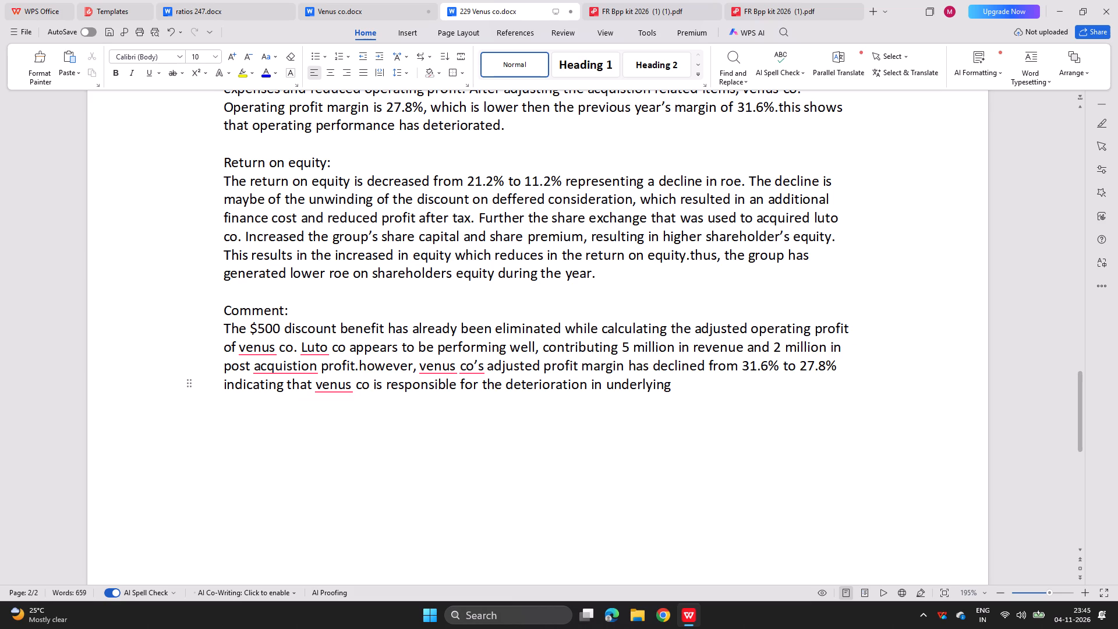
Finish the third comment sentence with "operating performance" and a full stop.
{"action": "type", "text": "ope"}
{"action": "type", "text": "rating"}
{"action": "key", "text": "space"}
{"action": "type", "text": "pero"}
{"action": "key", "text": "BackSpace"}
{"action": "type", "text": "formance"}
{"action": "key", "text": "space"}
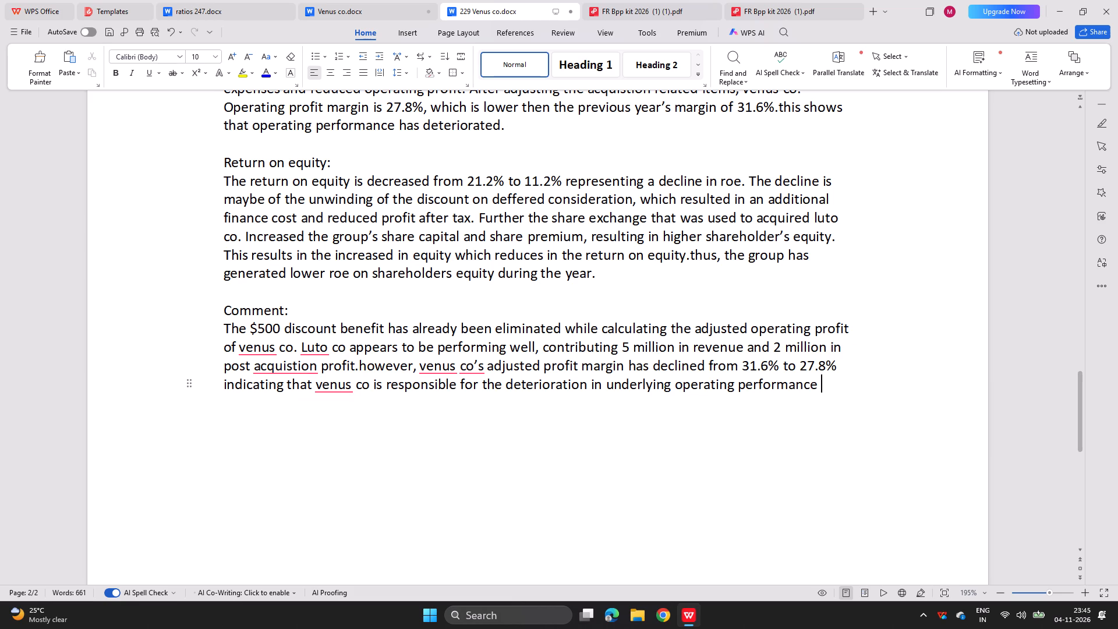
{"action": "key", "text": "BackSpace"}
{"action": "type", "text": "."}
{"action": "key", "text": "space"}
Begin the fourth comment sentence with "Furthermore, only 6 months of".
{"action": "type", "text": "furthermorr,"}
{"action": "key", "text": "space"}
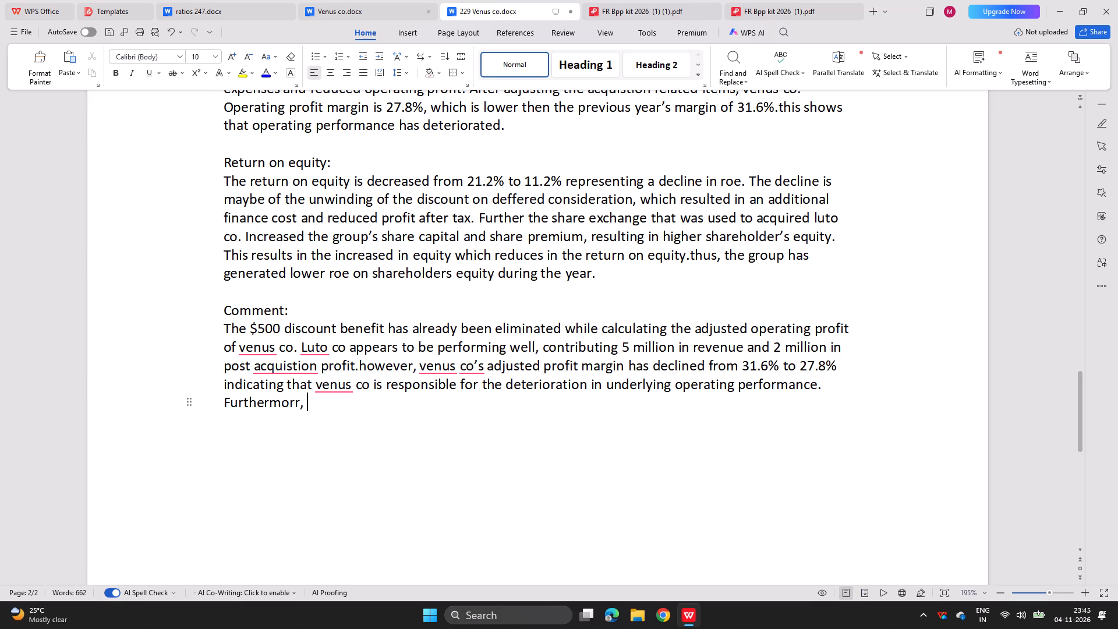
{"action": "key", "text": "BackSpace"}
{"action": "key", "text": "BackSpace"}
{"action": "key", "text": "BackSpace"}
{"action": "type", "text": "e,"}
{"action": "key", "text": "space"}
{"action": "type", "text": "only"}
{"action": "key", "text": "space"}
{"action": "type", "text": "6 months of"}
{"action": "key", "text": "space"}
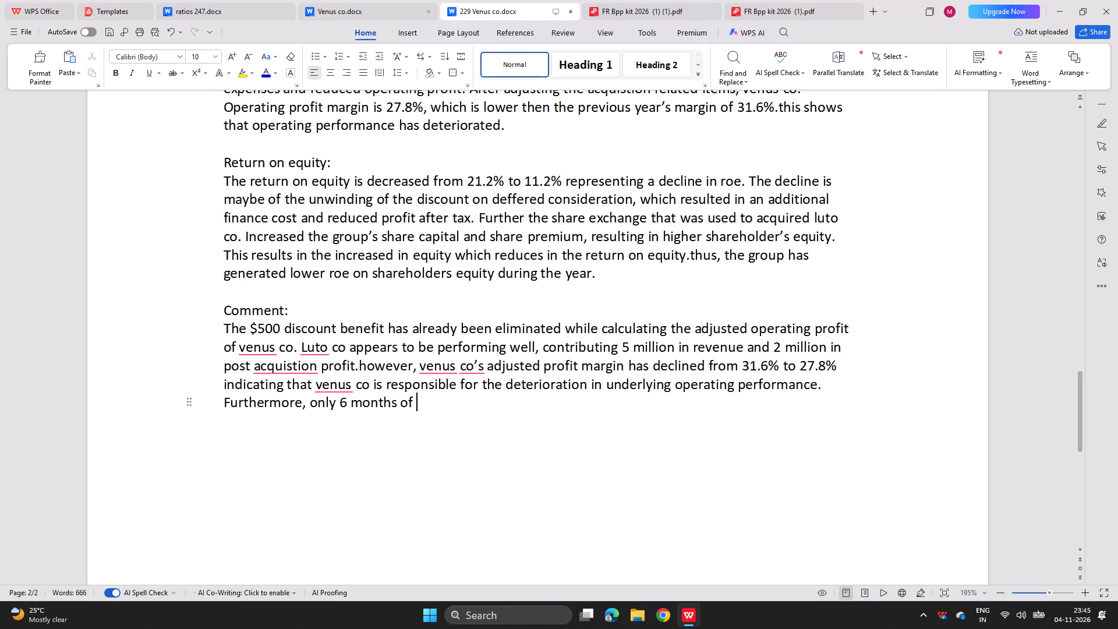
Continue the fourth comment sentence with "luto co's results have been included".
{"action": "type", "text": "luto co"}
{"action": "type", "text": ".s"}
{"action": "key", "text": "BackSpace"}
{"action": "key", "text": "BackSpace"}
{"action": "type", "text": "'s"}
{"action": "key", "text": "space"}
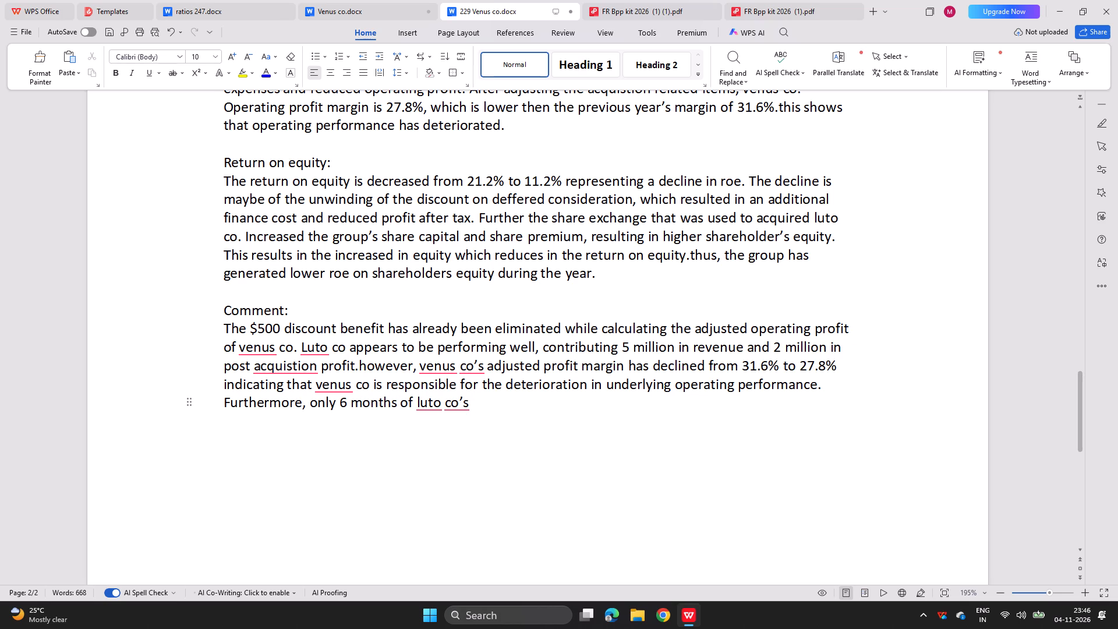
{"action": "type", "text": "results"}
{"action": "key", "text": "space"}
{"action": "type", "text": "have been included"}
{"action": "key", "text": "space"}
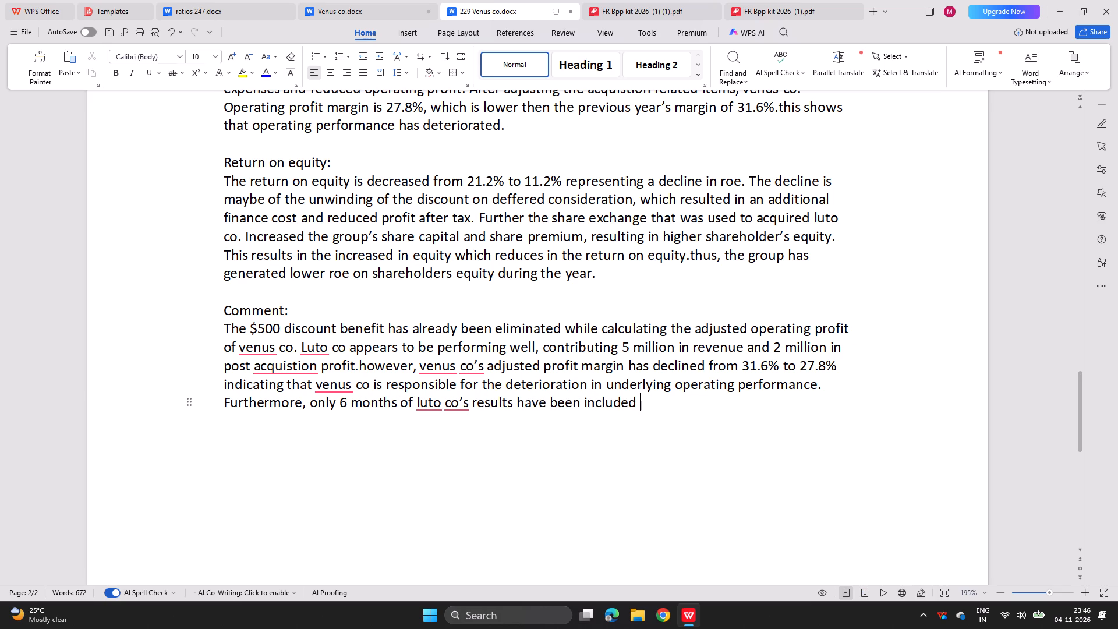
Add "in the conolsidated financial" after "have been included" in the fourth comment sentence.
{"action": "type", "text": "in the conolsidated fiancna"}
{"action": "key", "text": "BackSpace"}
{"action": "key", "text": "BackSpace"}
{"action": "key", "text": "BackSpace"}
{"action": "key", "text": "BackSpace"}
{"action": "key", "text": "BackSpace"}
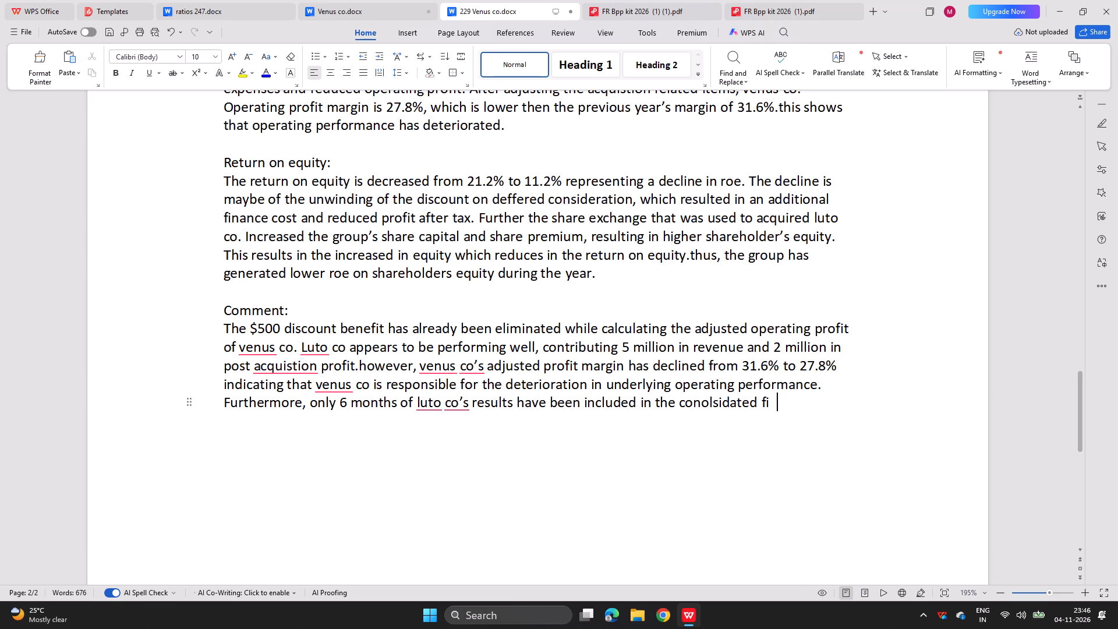
{"action": "type", "text": "nancial"}
{"action": "key", "text": "space"}
Add the word "statements" after "financial" in the fourth comment sentence.
{"action": "type", "text": "satatemnts"}
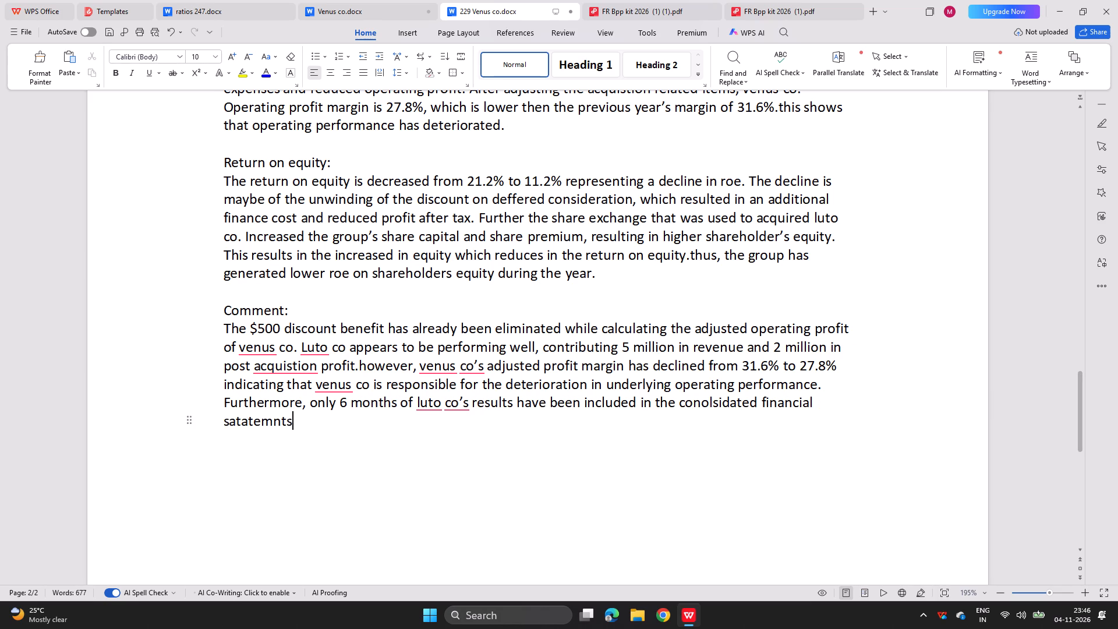
{"action": "key", "text": "space"}
{"action": "key", "text": "BackSpace"}
{"action": "key", "text": "BackSpace"}
{"action": "key", "text": "BackSpace"}
{"action": "key", "text": "BackSpace"}
{"action": "key", "text": "BackSpace"}
{"action": "key", "text": "BackSpace"}
{"action": "key", "text": "BackSpace"}
{"action": "key", "text": "BackSpace"}
{"action": "key", "text": "BackSpace"}
{"action": "key", "text": "BackSpace"}
{"action": "key", "text": "BackSpace"}
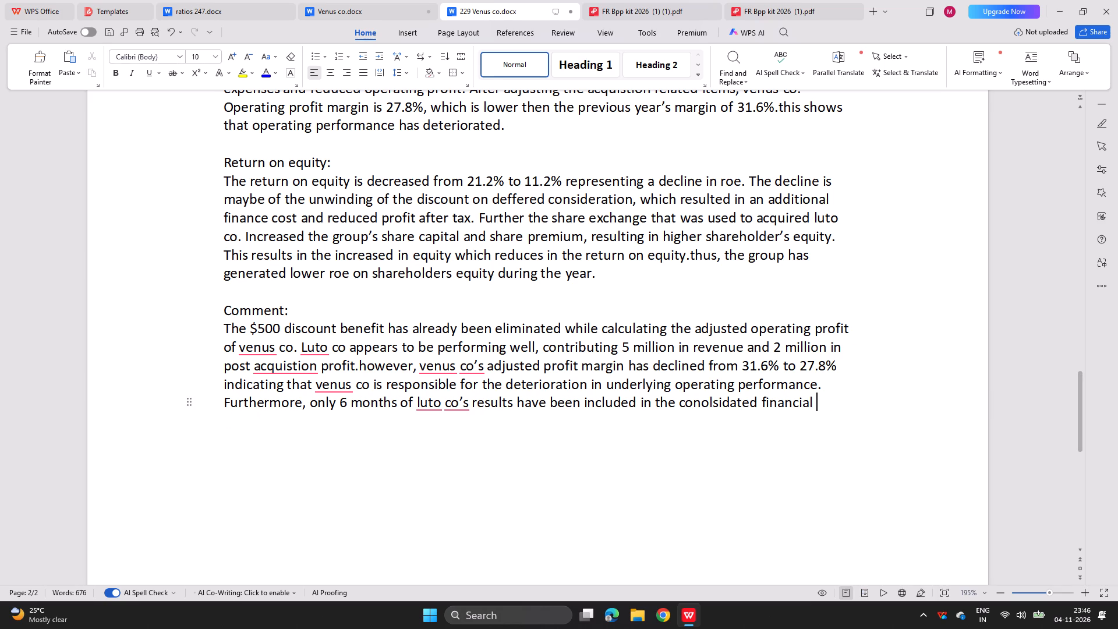
{"action": "type", "text": "statmetns"}
{"action": "key", "text": "space"}
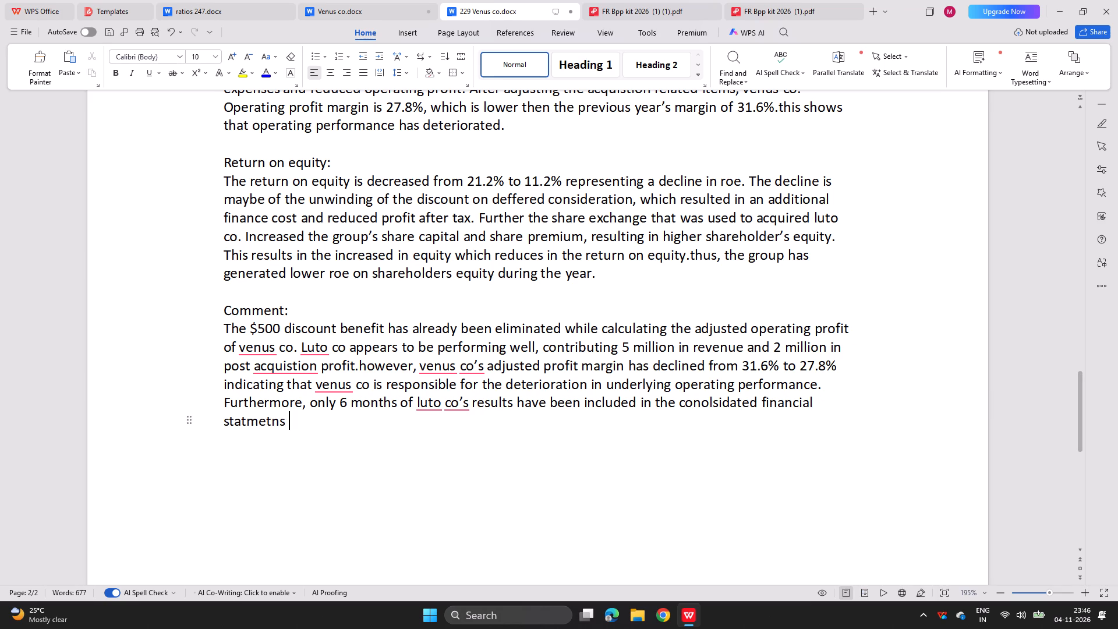
{"action": "key", "text": "BackSpace"}
{"action": "key", "text": "BackSpace"}
{"action": "key", "text": "BackSpace"}
{"action": "key", "text": "BackSpace"}
{"action": "type", "text": "nts"}
{"action": "key", "text": "space"}
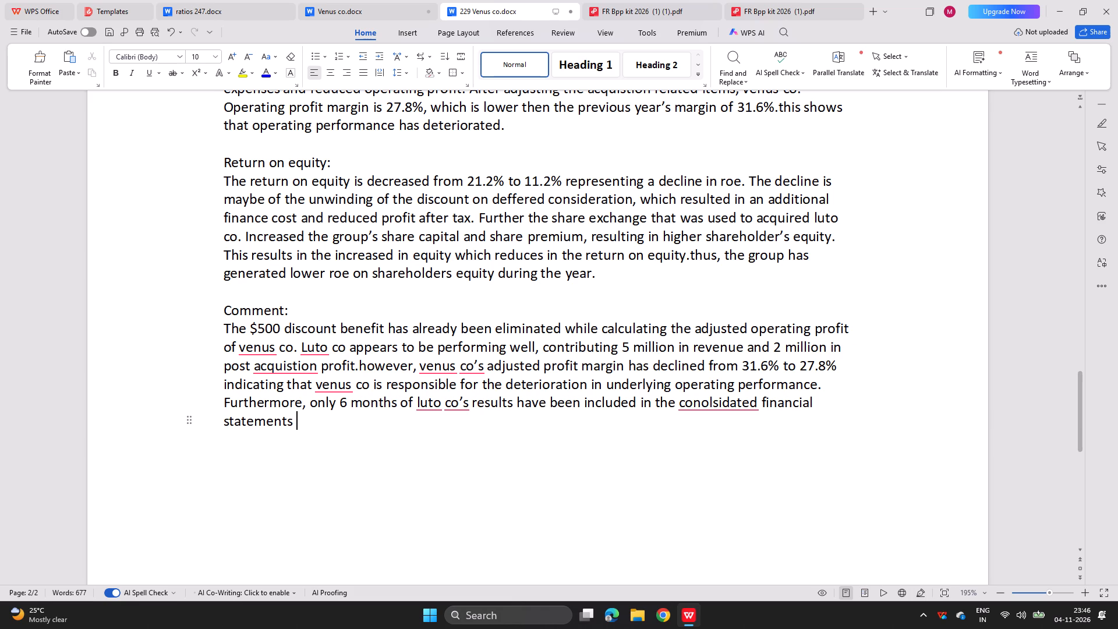
Correct the misspelled word before "financial" in the comment to the suggested spelling "consolidated".
{"action": "left_click", "coordinate": [731, 404]}
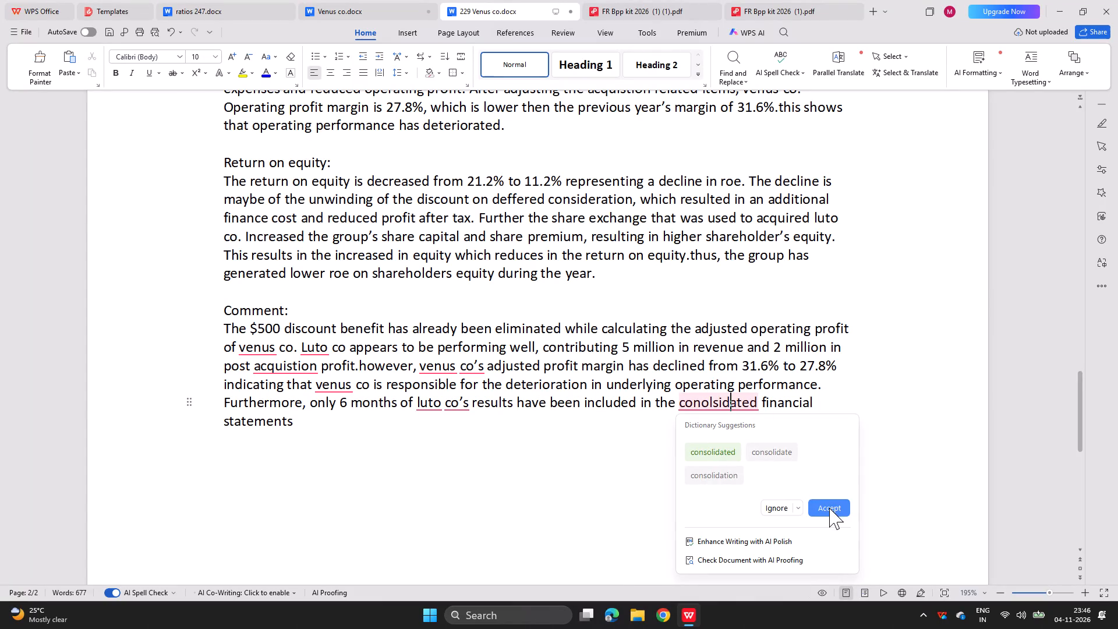
{"action": "double_click", "coordinate": [829, 508]}
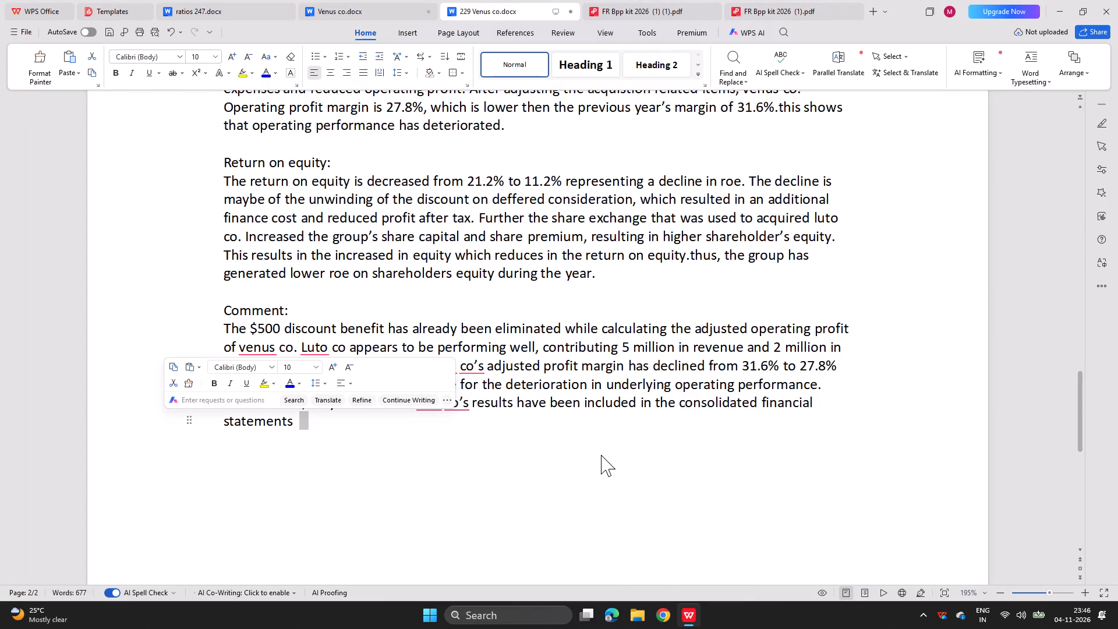
Remove the trailing spaces after "statements" at the end of the comment.
{"action": "double_click", "coordinate": [314, 422]}
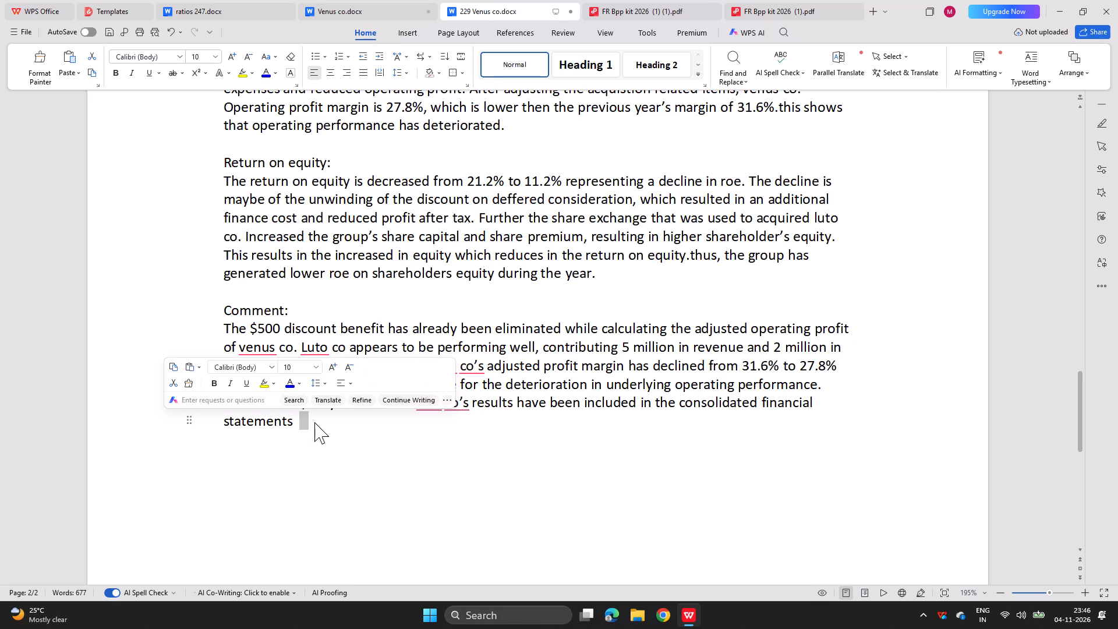
{"action": "key", "text": "BackSpace"}
{"action": "key", "text": "BackSpace"}
{"action": "key", "text": "BackSpace"}
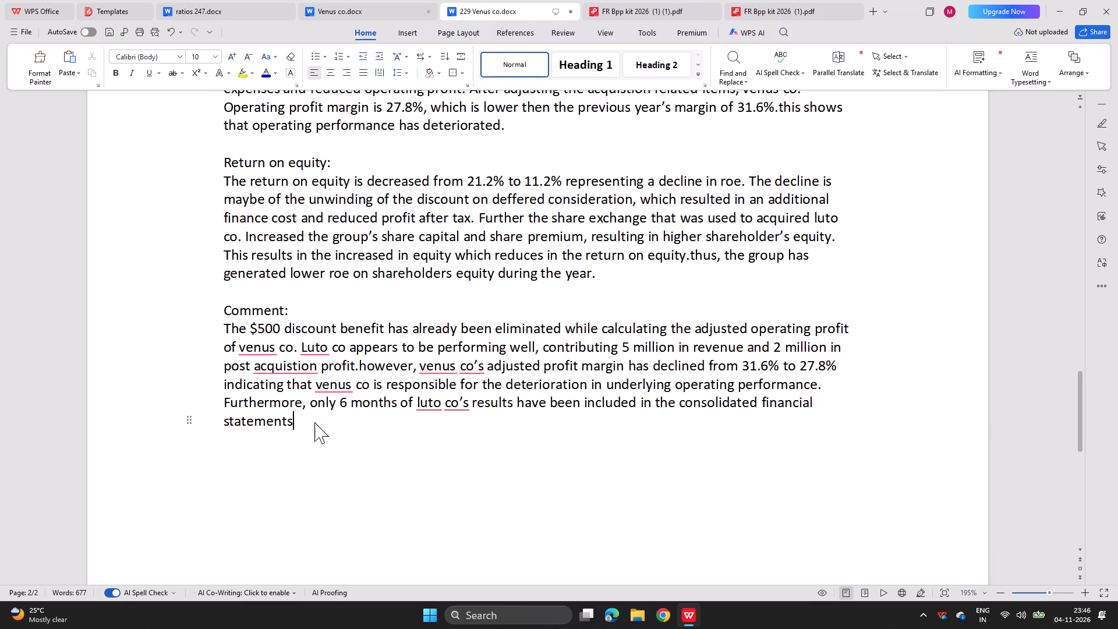
End the fourth comment sentence with a full stop and add "Therefore, the comparison should be treated with caution.".
{"action": "type", "text": ". therefore"}
{"action": "key", "text": "space"}
{"action": "key", "text": "BackSpace"}
{"action": "type", "text": ", the comaprsion"}
{"action": "key", "text": "space"}
{"action": "key", "text": "BackSpace"}
{"action": "key", "text": "BackSpace"}
{"action": "key", "text": "BackSpace"}
{"action": "key", "text": "BackSpace"}
{"action": "key", "text": "BackSpace"}
{"action": "key", "text": "BackSpace"}
{"action": "key", "text": "BackSpace"}
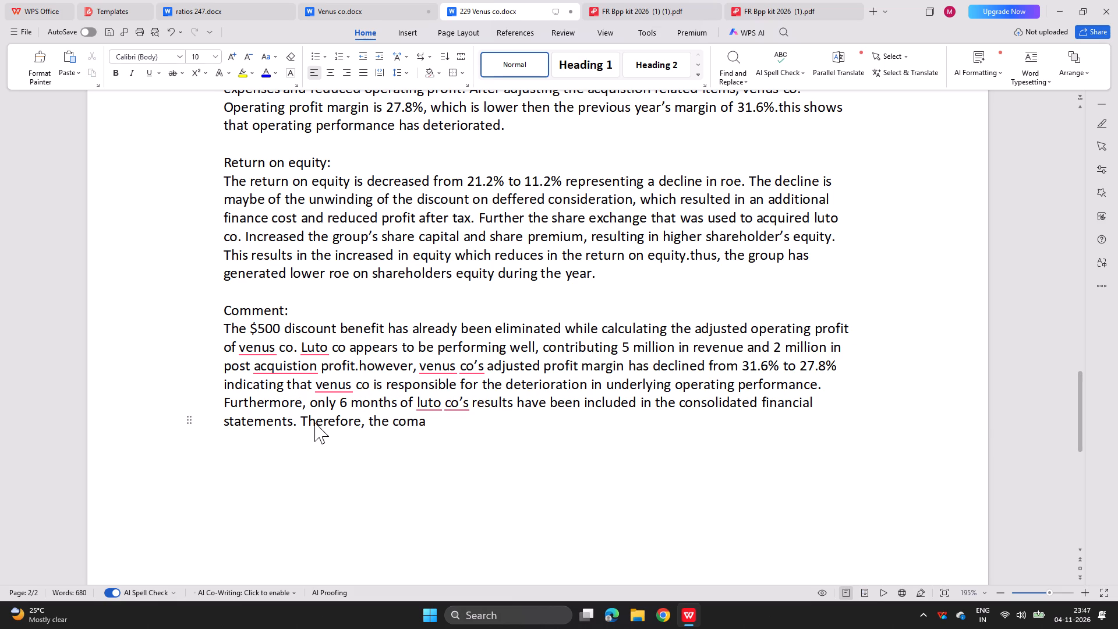
{"action": "key", "text": "BackSpace"}
{"action": "type", "text": "parison"}
{"action": "key", "text": "space"}
{"action": "type", "text": "should be r"}
{"action": "key", "text": "BackSpace"}
{"action": "type", "text": "treate"}
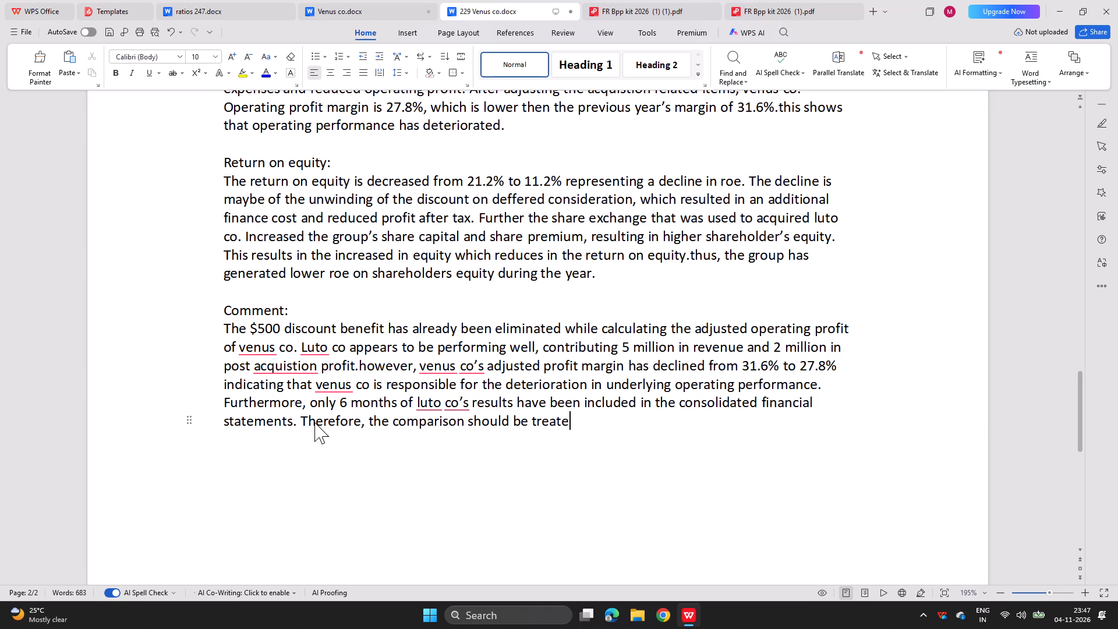
{"action": "key", "text": "space"}
{"action": "key", "text": "BackSpace"}
{"action": "type", "text": "d with cau"}
{"action": "type", "text": "tion"}
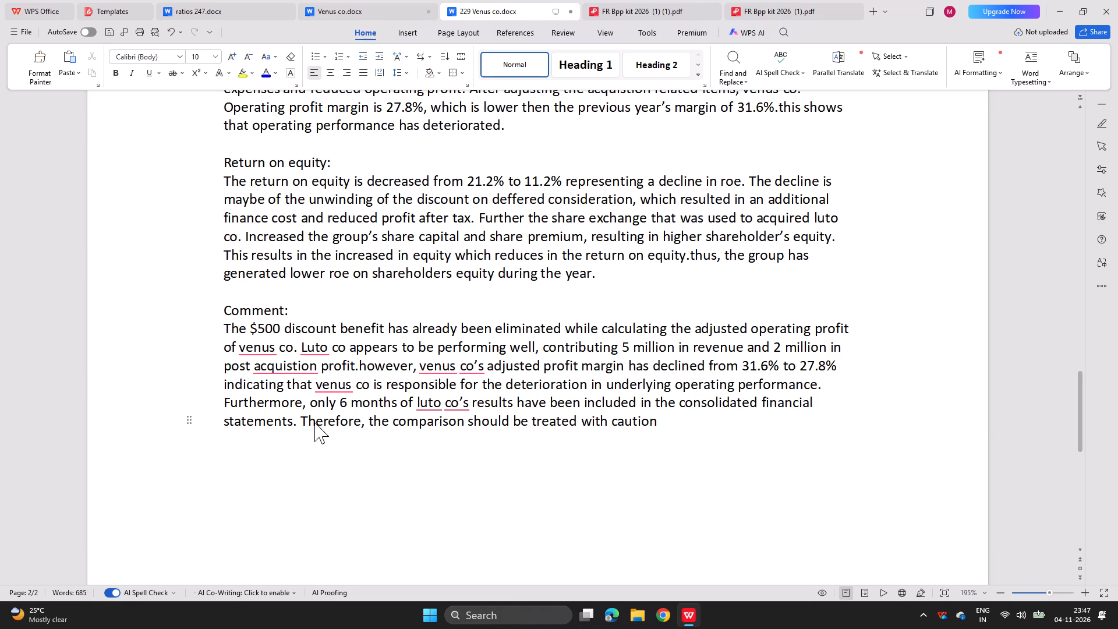
{"action": "key", "text": "period"}
Delete the whole closing sentence beginning "Therefore, the comparison", keeping the full stop after "statements".
{"action": "key", "text": "BackSpace"}
{"action": "key", "text": "BackSpace"}
{"action": "key", "text": "BackSpace"}
{"action": "key", "text": "BackSpace"}
{"action": "key", "text": "BackSpace"}
{"action": "key", "text": "BackSpace"}
{"action": "key", "text": "BackSpace"}
{"action": "key", "text": "BackSpace"}
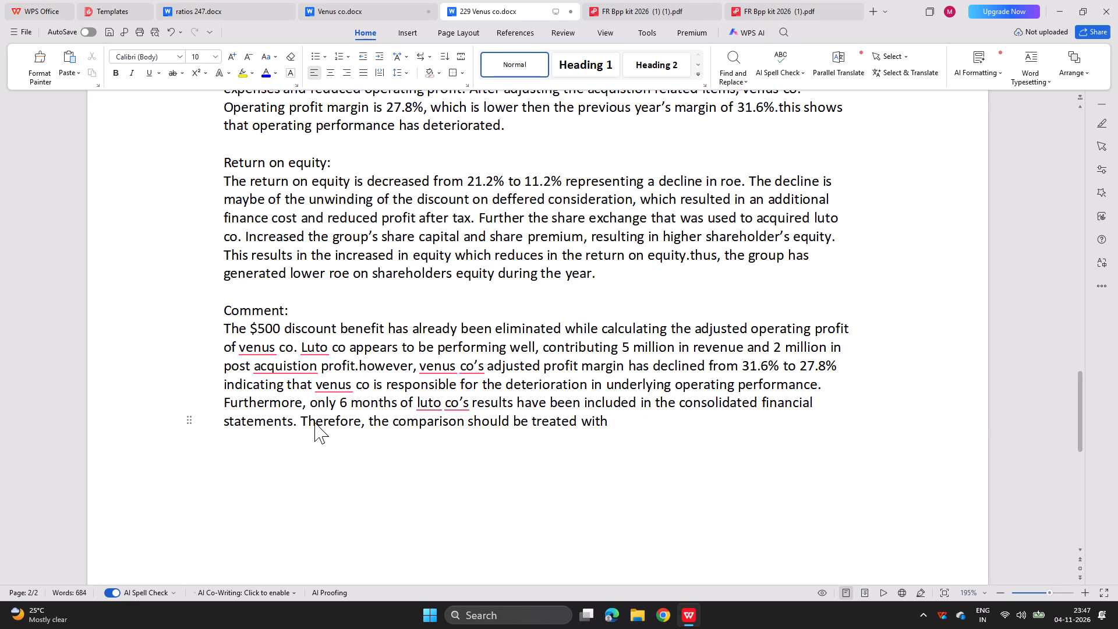
{"action": "key", "text": "BackSpace"}
{"action": "key", "text": "BackSpace"}
{"action": "key", "text": "BackSpace"}
{"action": "key", "text": "BackSpace"}
{"action": "key", "text": "BackSpace"}
{"action": "key", "text": "BackSpace"}
{"action": "key", "text": "BackSpace"}
{"action": "key", "text": "BackSpace"}
{"action": "key", "text": "BackSpace"}
{"action": "key", "text": "BackSpace"}
{"action": "key", "text": "BackSpace"}
{"action": "key", "text": "BackSpace"}
{"action": "key", "text": "BackSpace"}
{"action": "key", "text": "BackSpace"}
{"action": "key", "text": "BackSpace"}
{"action": "key", "text": "BackSpace"}
{"action": "key", "text": "BackSpace"}
{"action": "key", "text": "BackSpace"}
{"action": "key", "text": "BackSpace"}
{"action": "key", "text": "BackSpace"}
{"action": "key", "text": "BackSpace"}
{"action": "key", "text": "BackSpace"}
{"action": "key", "text": "BackSpace"}
{"action": "key", "text": "BackSpace"}
{"action": "key", "text": "BackSpace"}
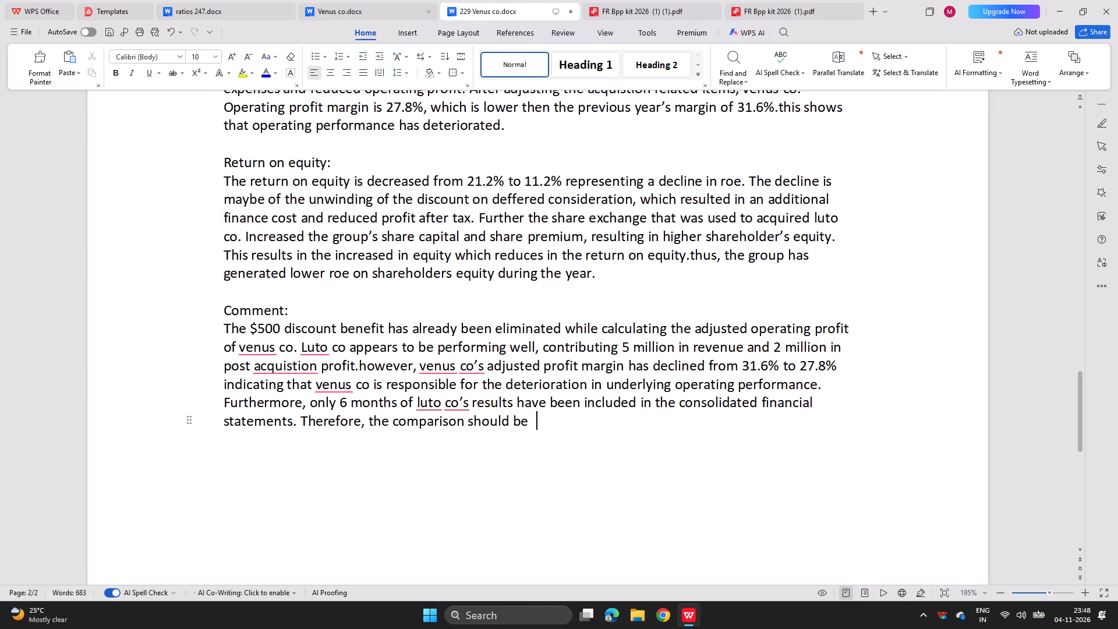
{"action": "key", "text": "BackSpace"}
{"action": "key", "text": "BackSpace"}
{"action": "key", "text": "BackSpace"}
{"action": "key", "text": "BackSpace"}
{"action": "key", "text": "BackSpace"}
{"action": "key", "text": "BackSpace"}
{"action": "key", "text": "BackSpace"}
{"action": "key", "text": "BackSpace"}
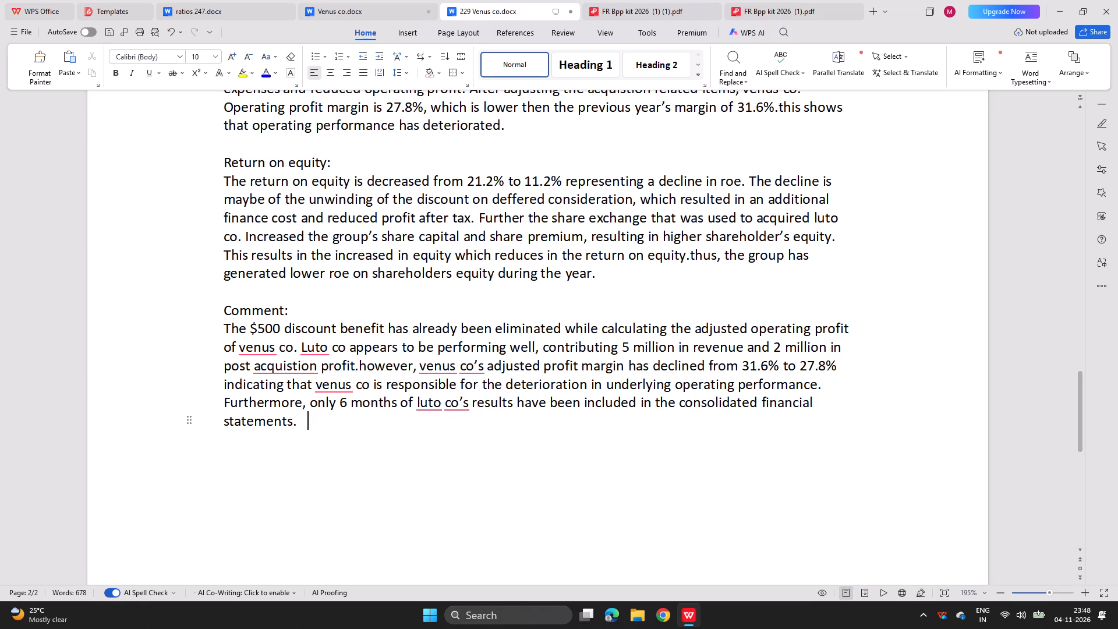
{"action": "key", "text": "BackSpace"}
Start a new paragraph below the comment, leaving one blank line after it.
{"action": "key", "text": "Return"}
{"action": "key", "text": "Return"}
Search the computer for the Kuro app and open it.
{"action": "left_click", "coordinate": [497, 612]}
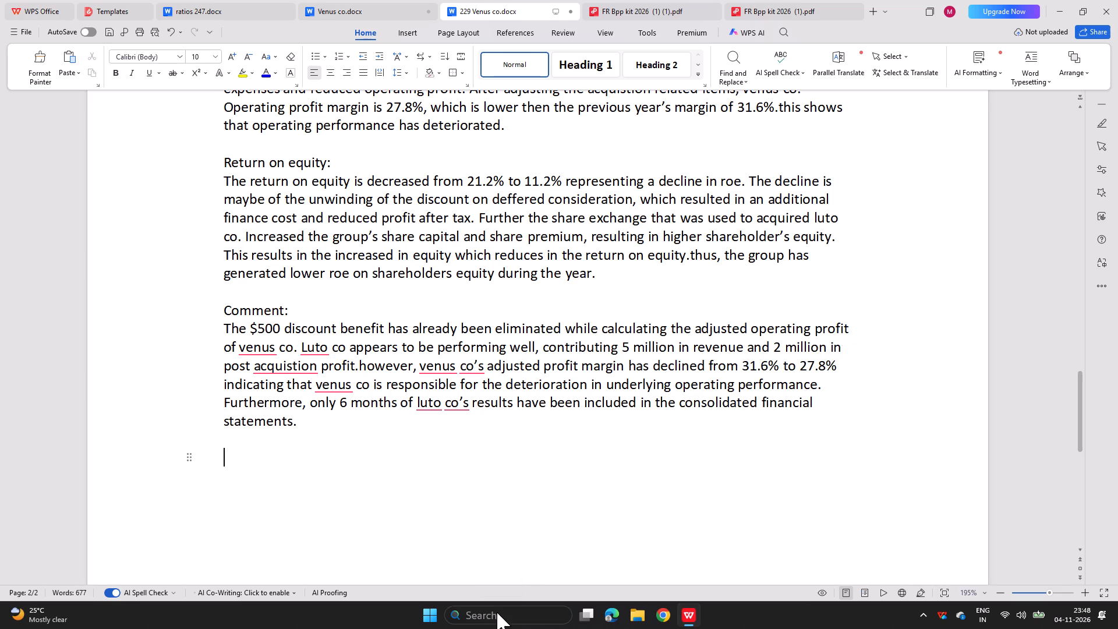
{"action": "type", "text": "ku"}
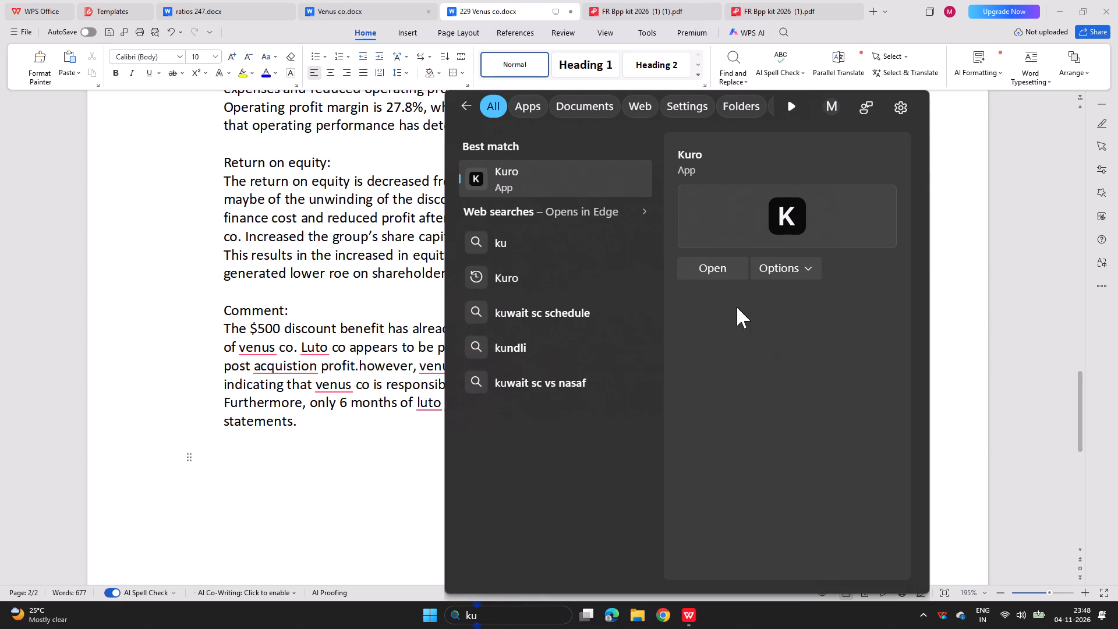
{"action": "left_click", "coordinate": [733, 273]}
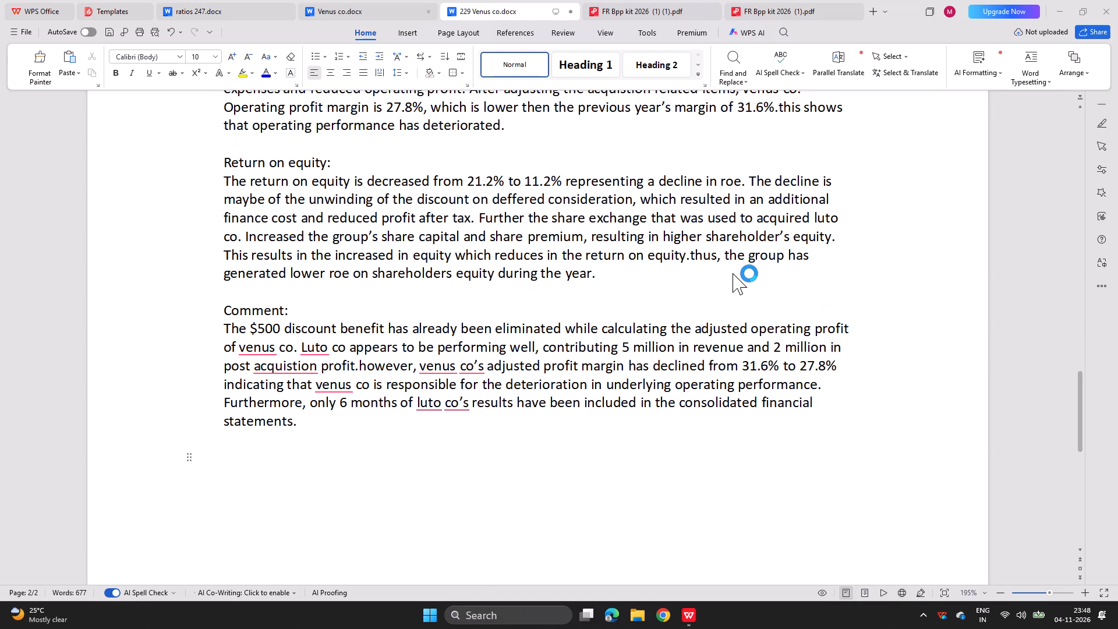
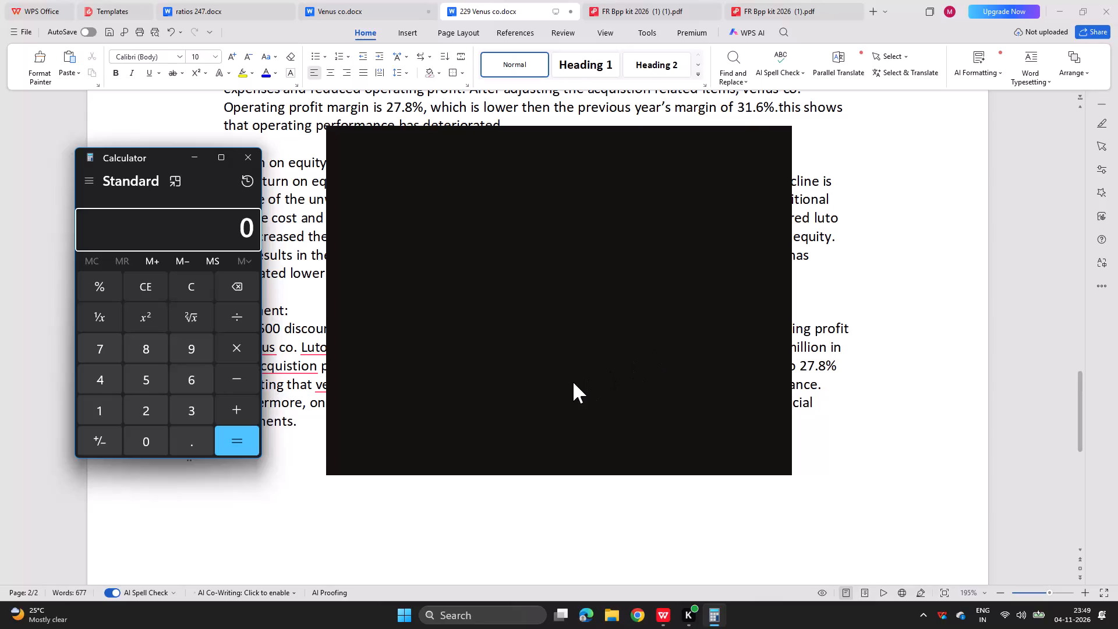
Calculate 7035 minus 2500 in the calculator.
{"action": "type", "text": "7035-2500"}
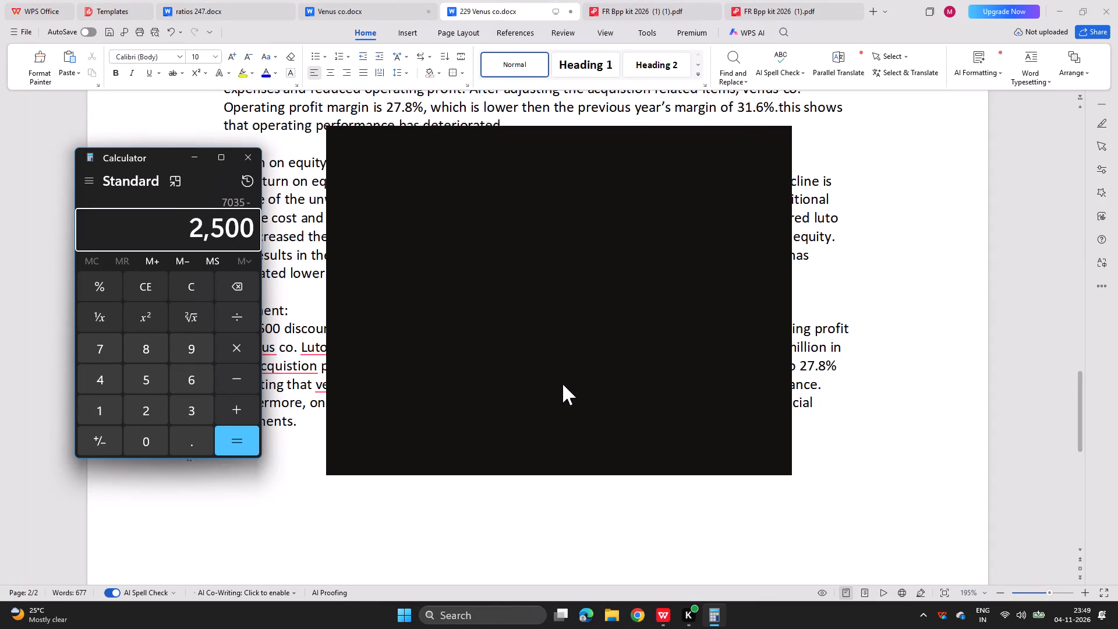
{"action": "key", "text": "Return"}
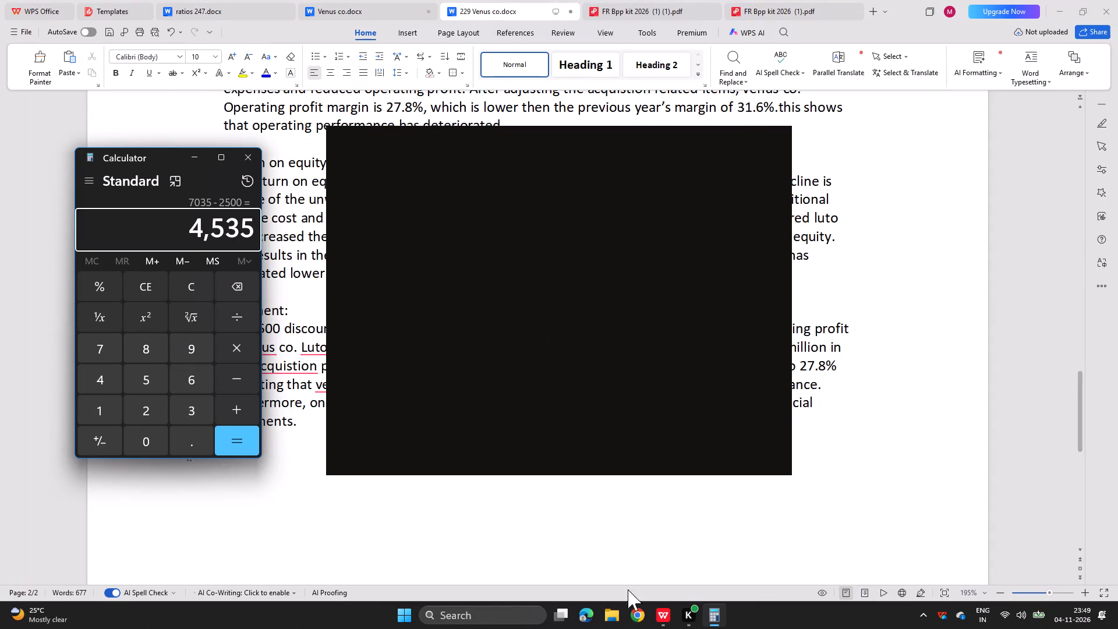
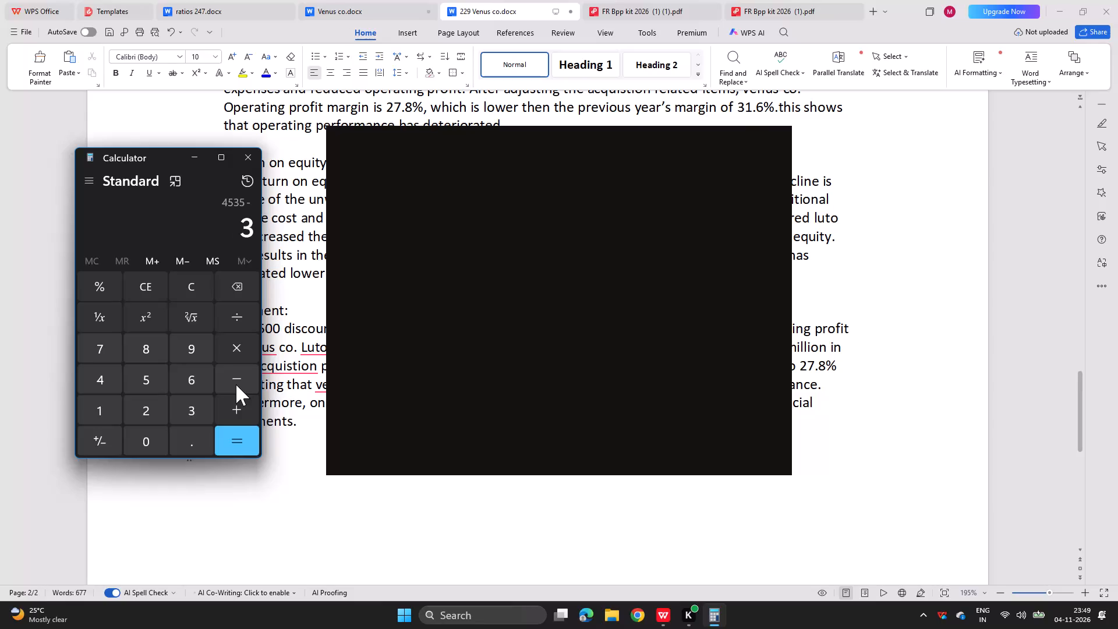
Correct the number being entered and subtract 2931 from the previous result in the calculator.
{"action": "key", "text": "BackSpace"}
{"action": "type", "text": "293."}
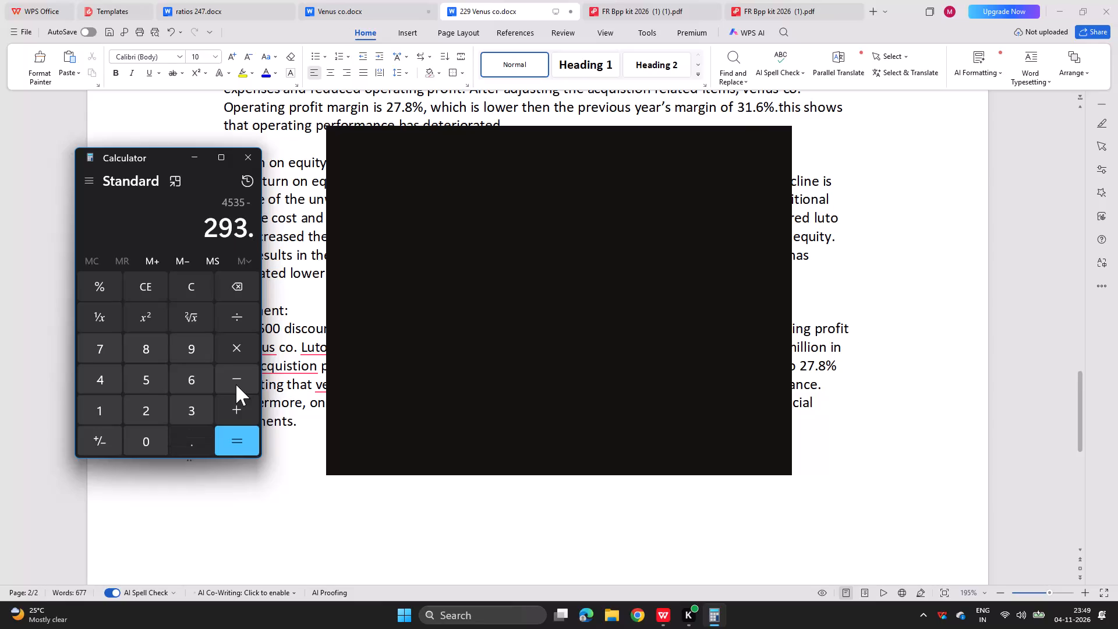
{"action": "key", "text": "BackSpace"}
{"action": "key", "text": "1"}
{"action": "key", "text": "Return"}
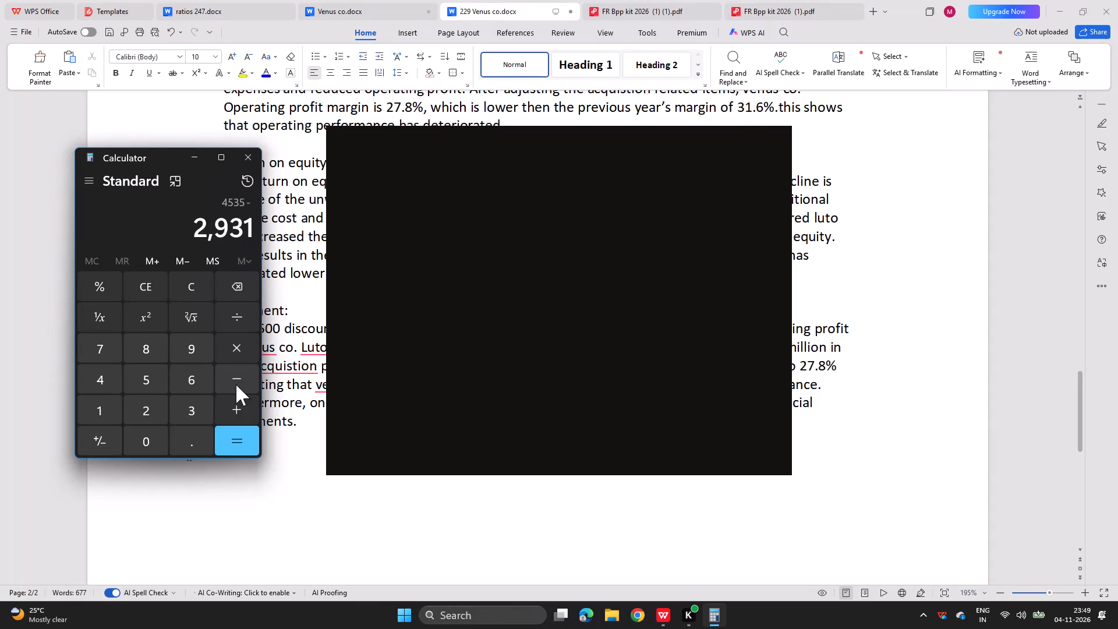
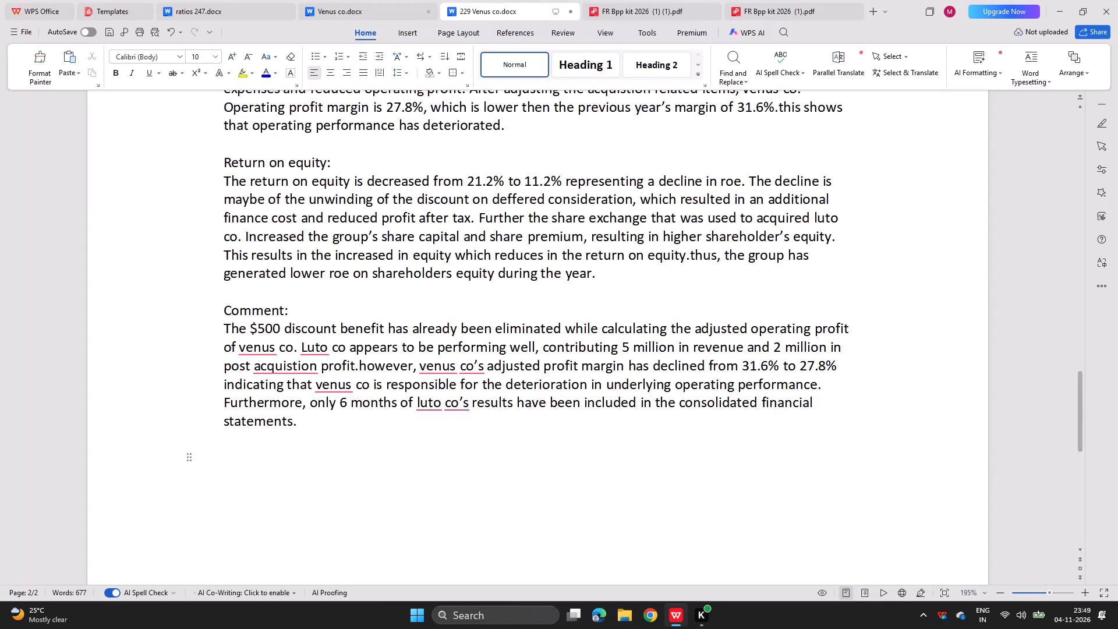
Switch to the Venus co.docx document to review the draft comments and conclusion notes.
{"action": "left_click", "coordinate": [345, 6]}
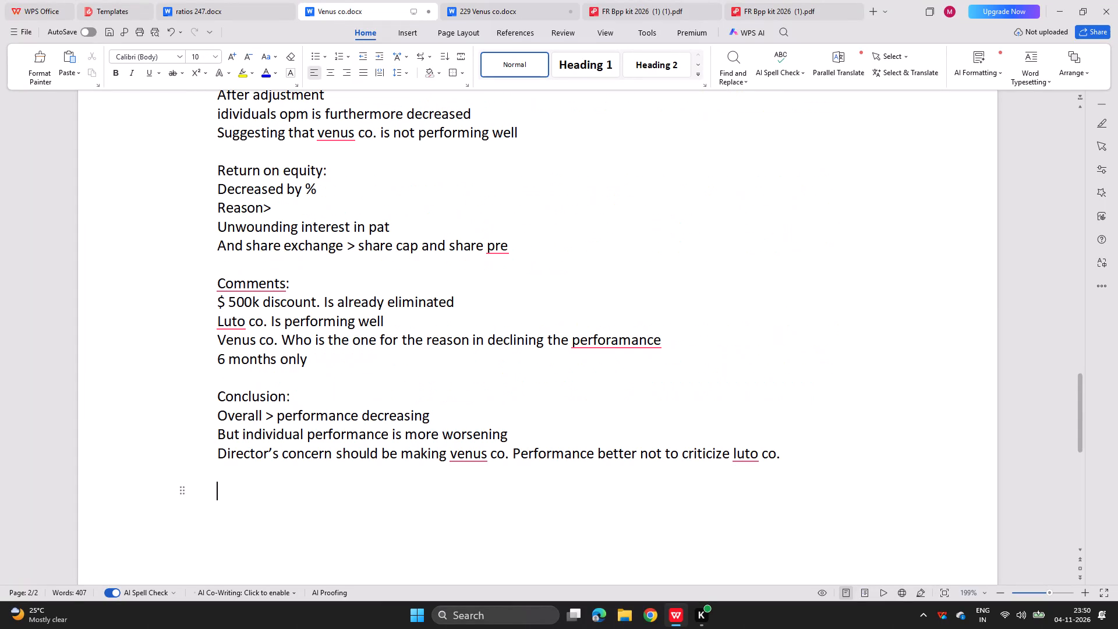
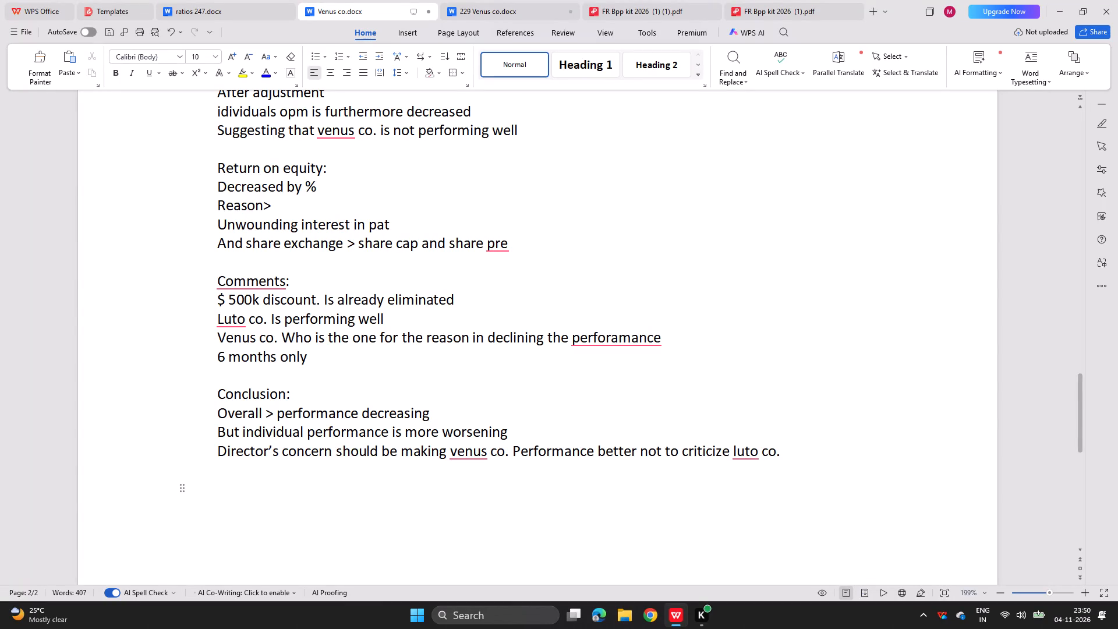
Switch to 229 Venus co.docx and add the heading "Overall:" below the Comment paragraph.
{"action": "left_click", "coordinate": [518, 3]}
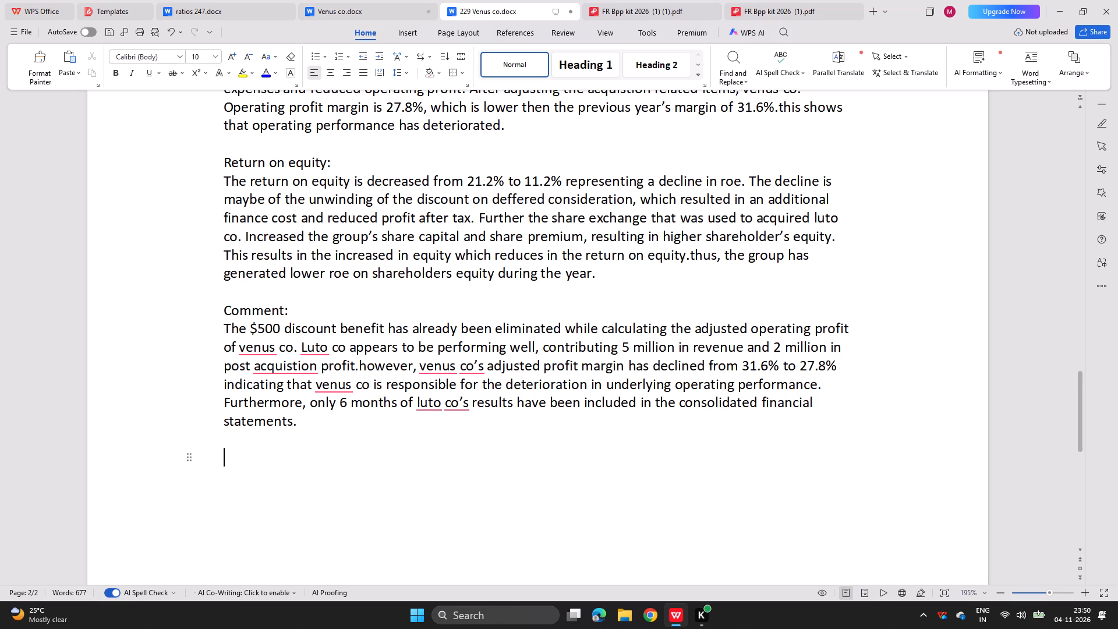
{"action": "type", "text": "overall:"}
{"action": "key", "text": "Return"}
Begin the Overall paragraph with "Overall, the financial performance of venus group is declined during the year".
{"action": "type", "text": "oveerall"}
{"action": "key", "text": "BackSpace"}
{"action": "key", "text": "BackSpace"}
{"action": "key", "text": "BackSpace"}
{"action": "key", "text": "BackSpace"}
{"action": "key", "text": "BackSpace"}
{"action": "type", "text": "rall the"}
{"action": "key", "text": "space"}
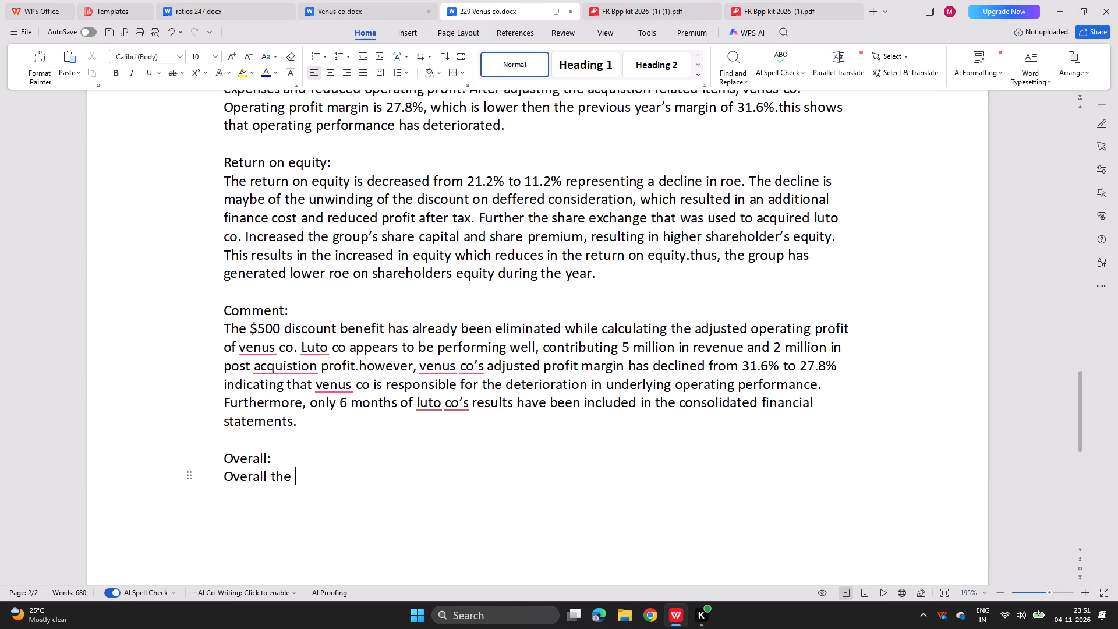
{"action": "key", "text": "BackSpace"}
{"action": "key", "text": "BackSpace"}
{"action": "key", "text": "BackSpace"}
{"action": "key", "text": "BackSpace"}
{"action": "key", "text": "BackSpace"}
{"action": "type", "text": ",r"}
{"action": "key", "text": "BackSpace"}
{"action": "key", "text": "space"}
{"action": "type", "text": "the fi"}
{"action": "type", "text": "nancial performance"}
{"action": "key", "text": "space"}
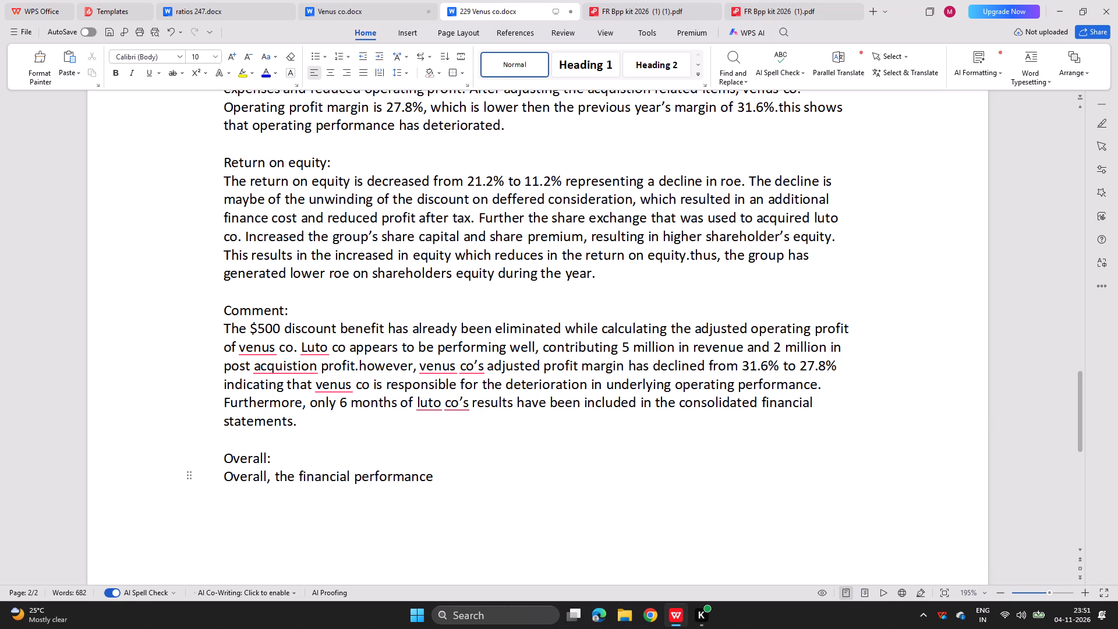
{"action": "type", "text": "of venus gorup i"}
{"action": "key", "text": "space"}
{"action": "key", "text": "BackSpace"}
{"action": "type", "text": "s"}
{"action": "key", "text": "space"}
{"action": "key", "text": "BackSpace"}
{"action": "key", "text": "BackSpace"}
{"action": "key", "text": "BackSpace"}
{"action": "key", "text": "BackSpace"}
{"action": "key", "text": "BackSpace"}
{"action": "key", "text": "BackSpace"}
{"action": "key", "text": "BackSpace"}
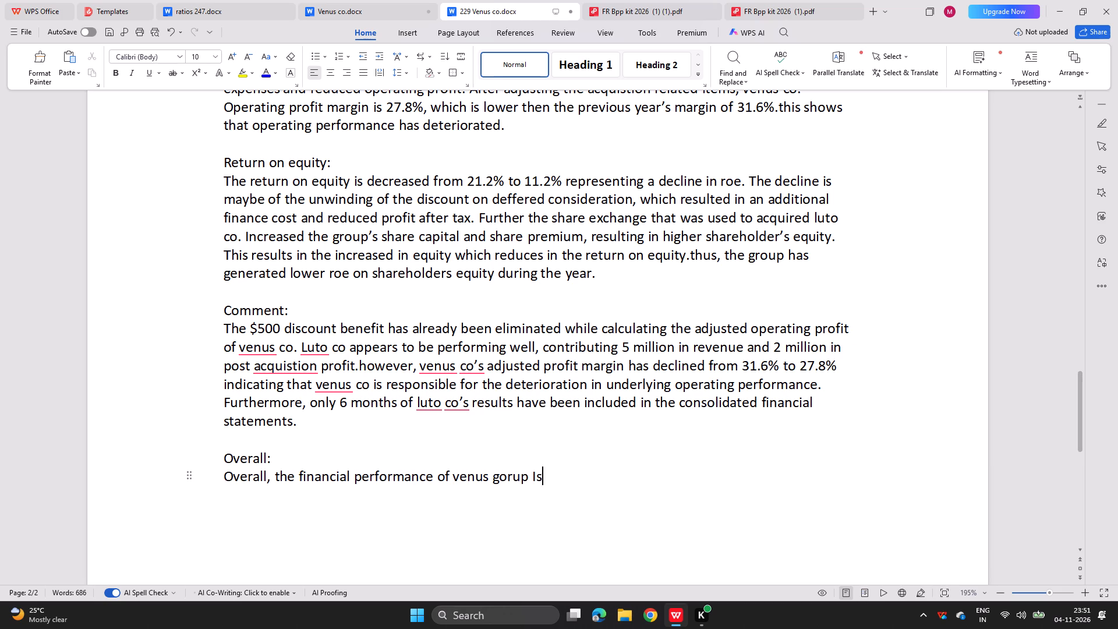
{"action": "key", "text": "BackSpace"}
{"action": "type", "text": "roup is declined"}
{"action": "key", "text": "space"}
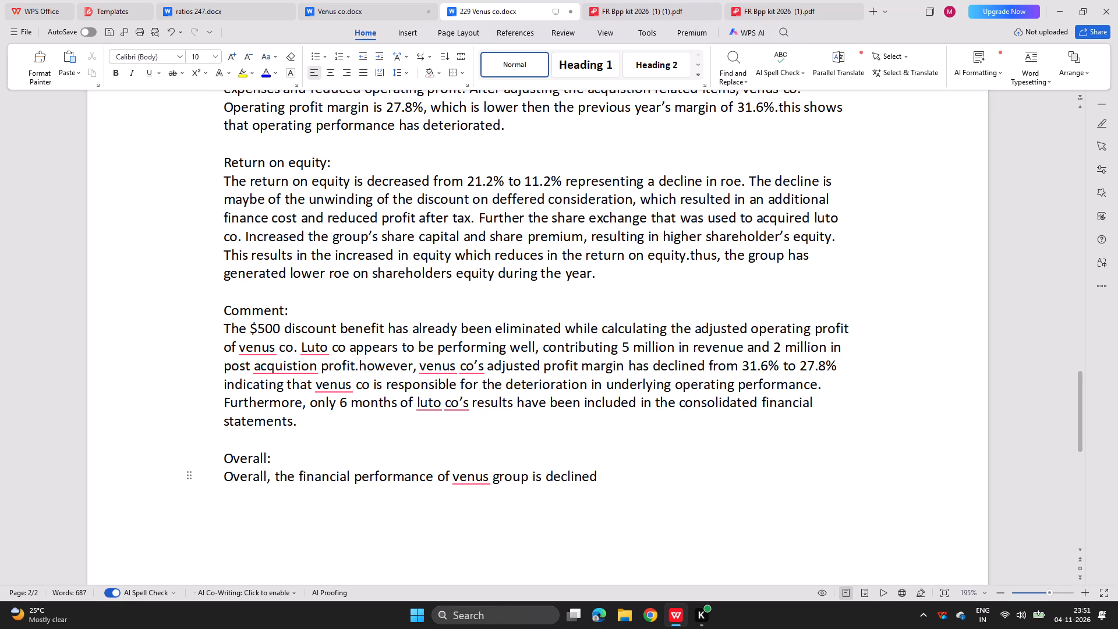
{"action": "type", "text": "during the ya"}
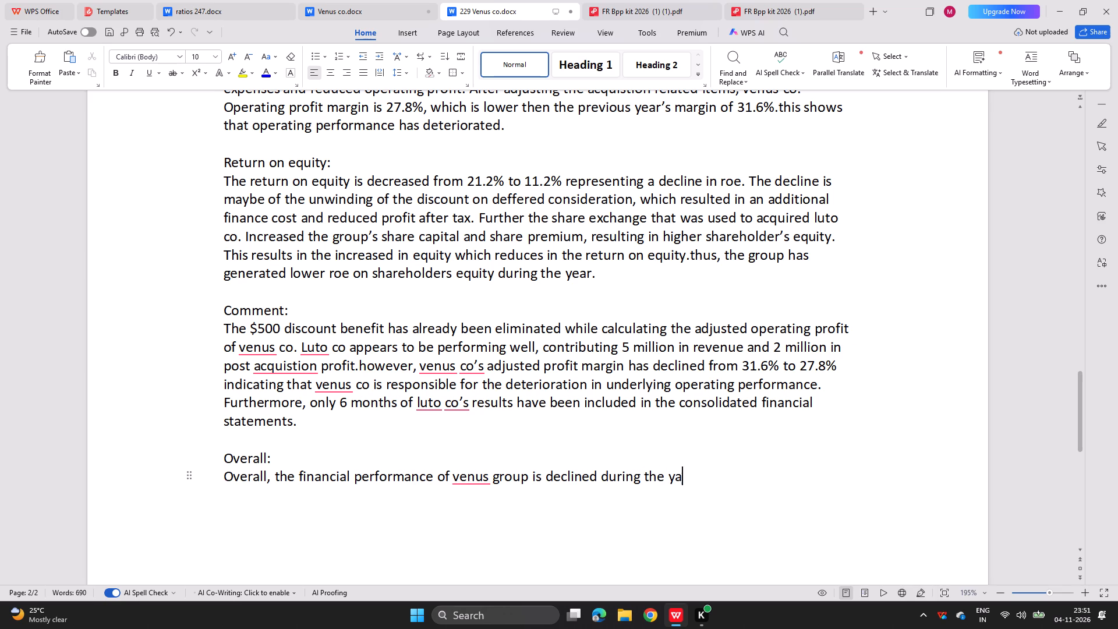
{"action": "key", "text": "BackSpace"}
{"action": "type", "text": "eat"}
{"action": "key", "text": "BackSpace"}
{"action": "type", "text": "r"}
{"action": "key", "text": "space"}
End the opening sentence with a full stop and continue with "However, the indiviual performance of venus co has deteriorated further".
{"action": "type", "text": ". hower=ver"}
{"action": "key", "text": "space"}
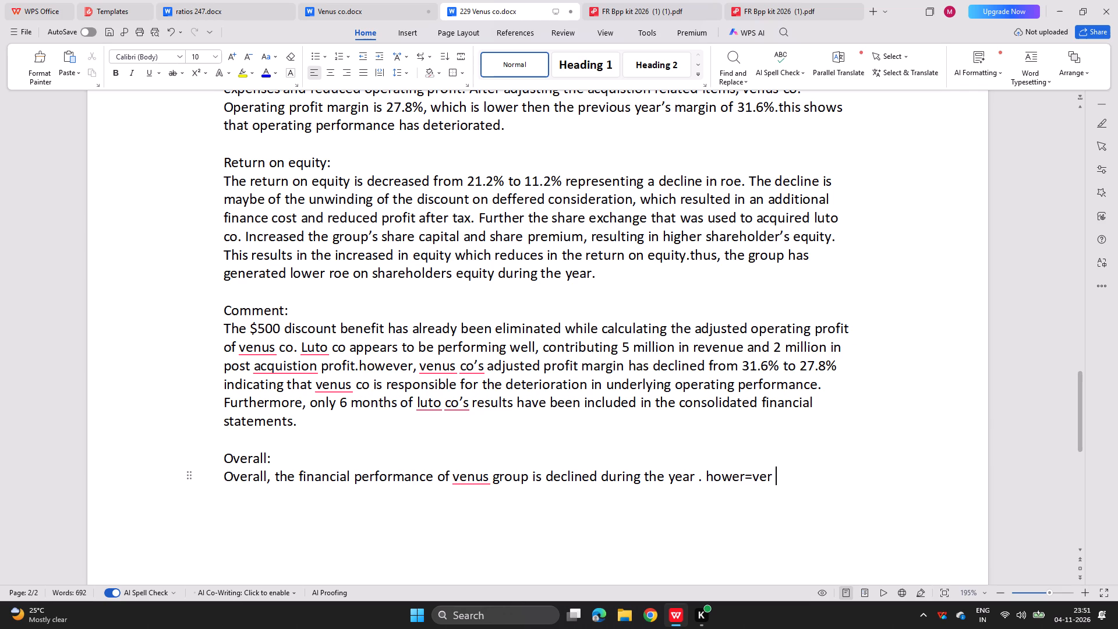
{"action": "key", "text": "BackSpace"}
{"action": "key", "text": "BackSpace"}
{"action": "key", "text": "BackSpace"}
{"action": "key", "text": "BackSpace"}
{"action": "key", "text": "BackSpace"}
{"action": "key", "text": "BackSpace"}
{"action": "key", "text": "BackSpace"}
{"action": "key", "text": "BackSpace"}
{"action": "key", "text": "BackSpace"}
{"action": "key", "text": "BackSpace"}
{"action": "key", "text": "BackSpace"}
{"action": "key", "text": "BackSpace"}
{"action": "key", "text": "BackSpace"}
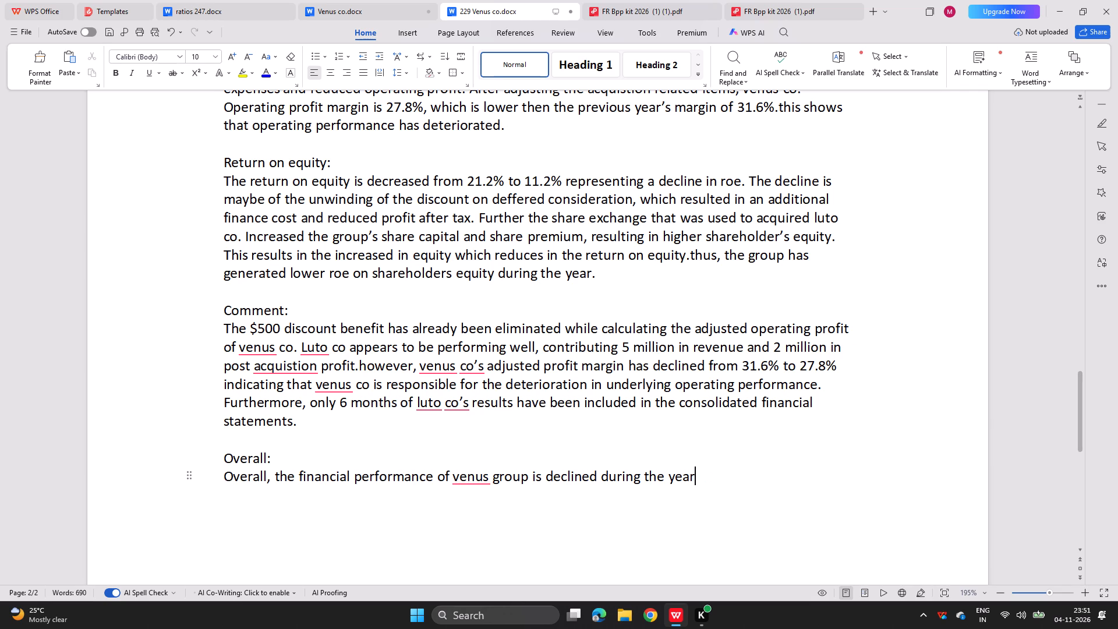
{"action": "type", "text": ". however"}
{"action": "key", "text": "space"}
{"action": "key", "text": "BackSpace"}
{"action": "type", "text": ", the indivia-"}
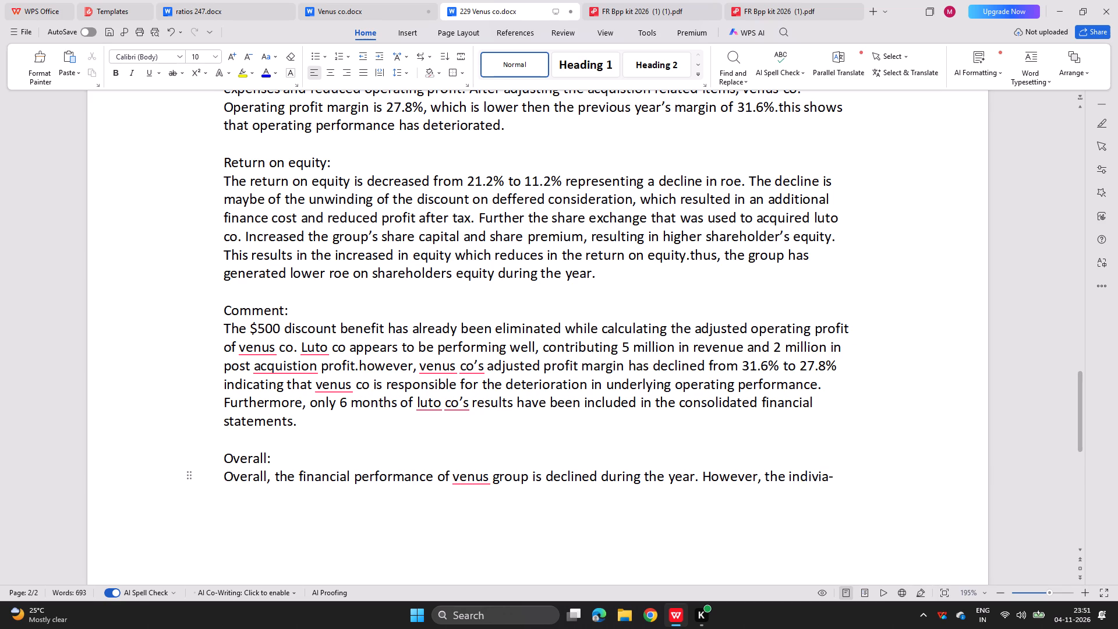
{"action": "key", "text": "BackSpace"}
{"action": "key", "text": "BackSpace"}
{"action": "type", "text": "ual per"}
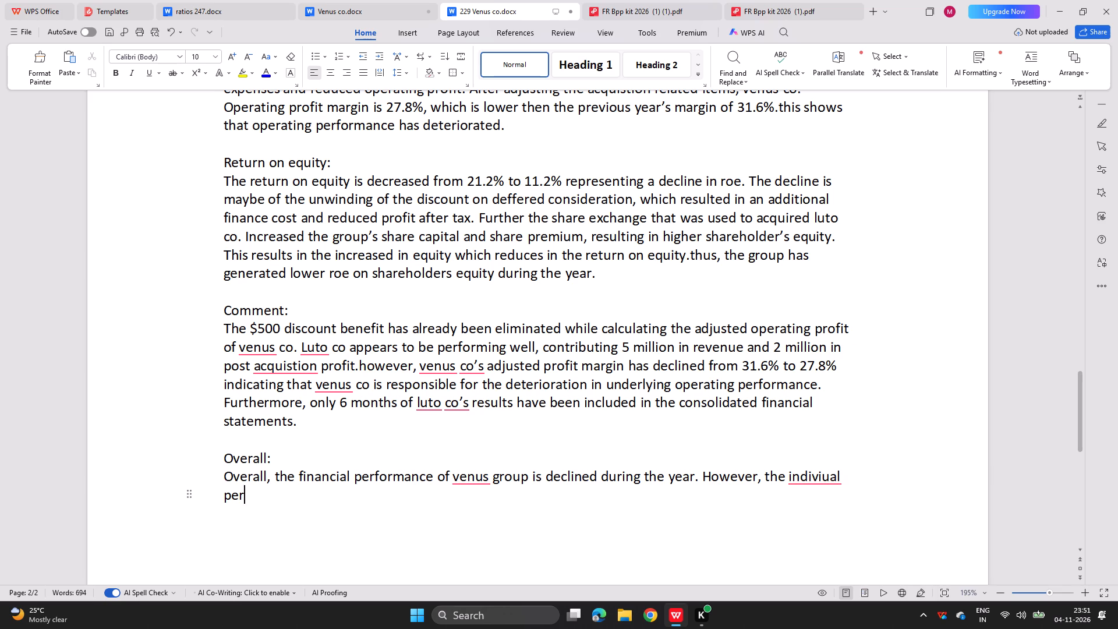
{"action": "type", "text": "formance"}
{"action": "key", "text": "space"}
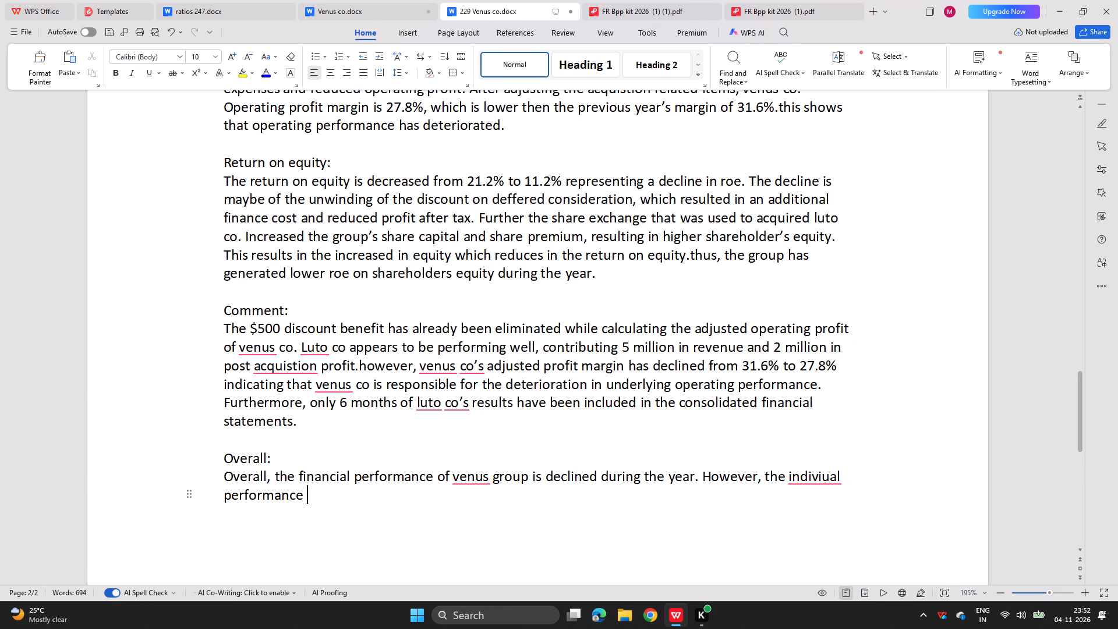
{"action": "type", "text": "of venus"}
{"action": "key", "text": "space"}
{"action": "type", "text": "co hs"}
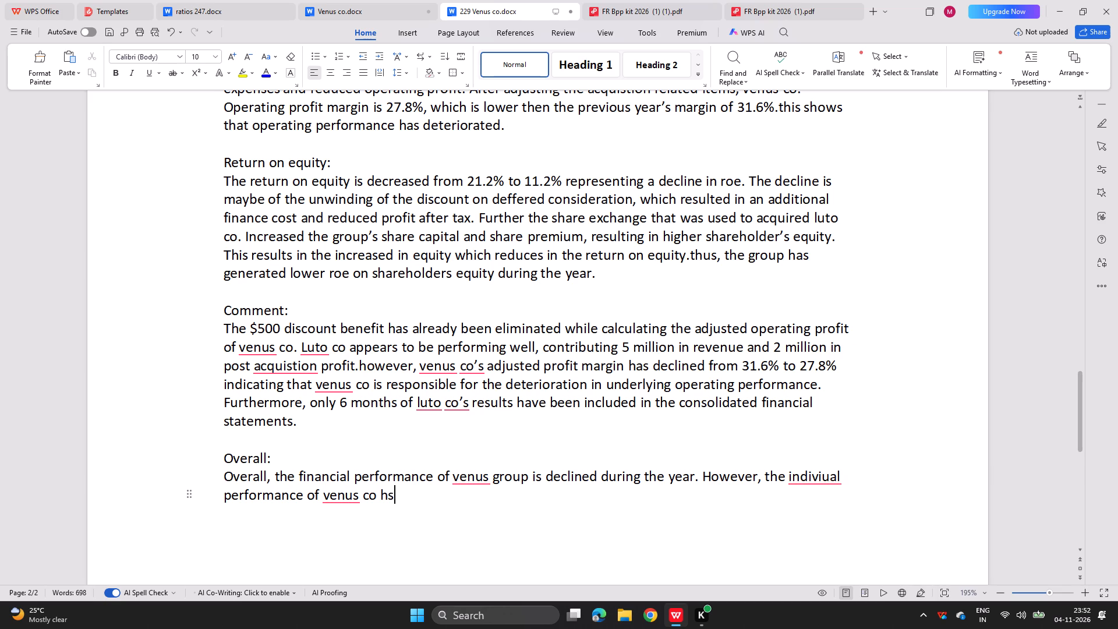
{"action": "key", "text": "BackSpace"}
{"action": "type", "text": "as det"}
{"action": "type", "text": "erioted"}
{"action": "key", "text": "space"}
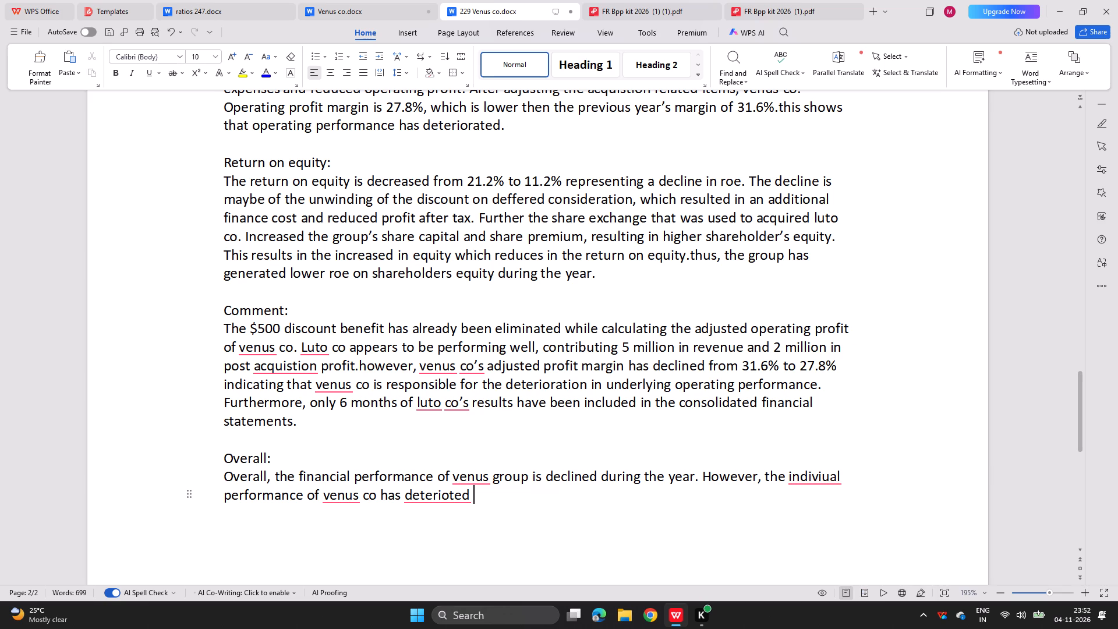
{"action": "key", "text": "BackSpace"}
{"action": "key", "text": "BackSpace"}
{"action": "key", "text": "BackSpace"}
{"action": "key", "text": "BackSpace"}
{"action": "key", "text": "BackSpace"}
{"action": "key", "text": "BackSpace"}
{"action": "key", "text": "BackSpace"}
{"action": "key", "text": "BackSpace"}
{"action": "key", "text": "BackSpace"}
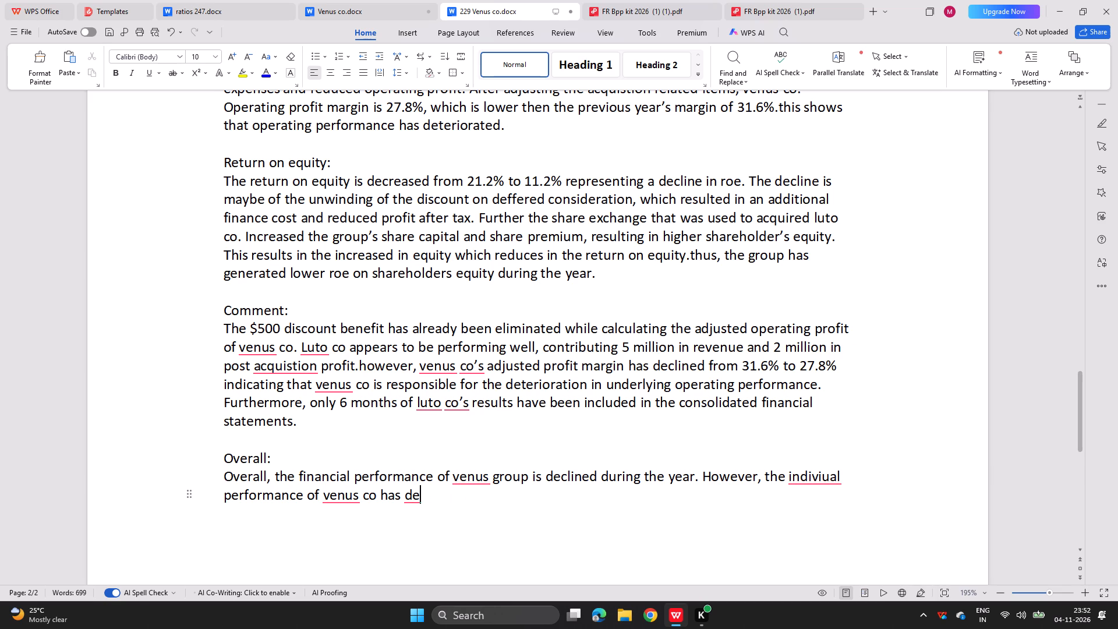
{"action": "type", "text": "terio"}
{"action": "type", "text": "rated"}
{"action": "key", "text": "space"}
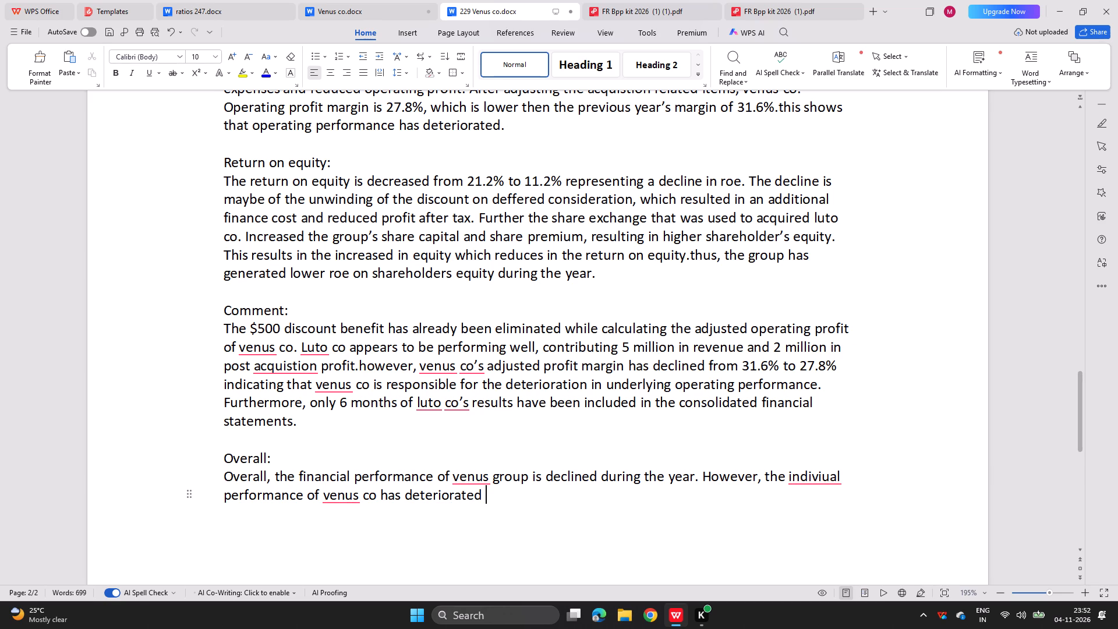
{"action": "type", "text": "fut=rthe"}
{"action": "key", "text": "BackSpace"}
{"action": "key", "text": "BackSpace"}
{"action": "key", "text": "BackSpace"}
{"action": "key", "text": "BackSpace"}
{"action": "key", "text": "BackSpace"}
{"action": "key", "text": "BackSpace"}
{"action": "type", "text": "rhter"}
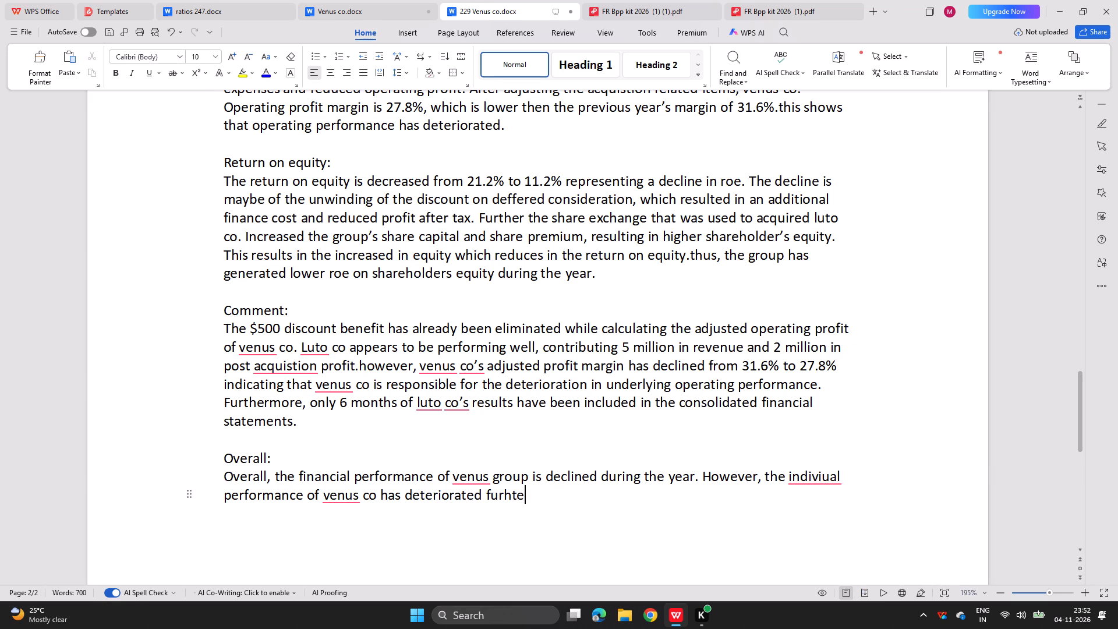
{"action": "key", "text": "space"}
{"action": "key", "text": "BackSpace"}
{"action": "key", "text": "BackSpace"}
{"action": "key", "text": "BackSpace"}
{"action": "key", "text": "BackSpace"}
{"action": "key", "text": "BackSpace"}
{"action": "type", "text": "ther"}
{"action": "key", "text": "space"}
Complete the second sentence of the Overall paragraph with ", as reflected by its adjustment operating profit margin.".
{"action": "key", "text": "BackSpace"}
{"action": "type", "text": ", as reflected"}
{"action": "key", "text": "space"}
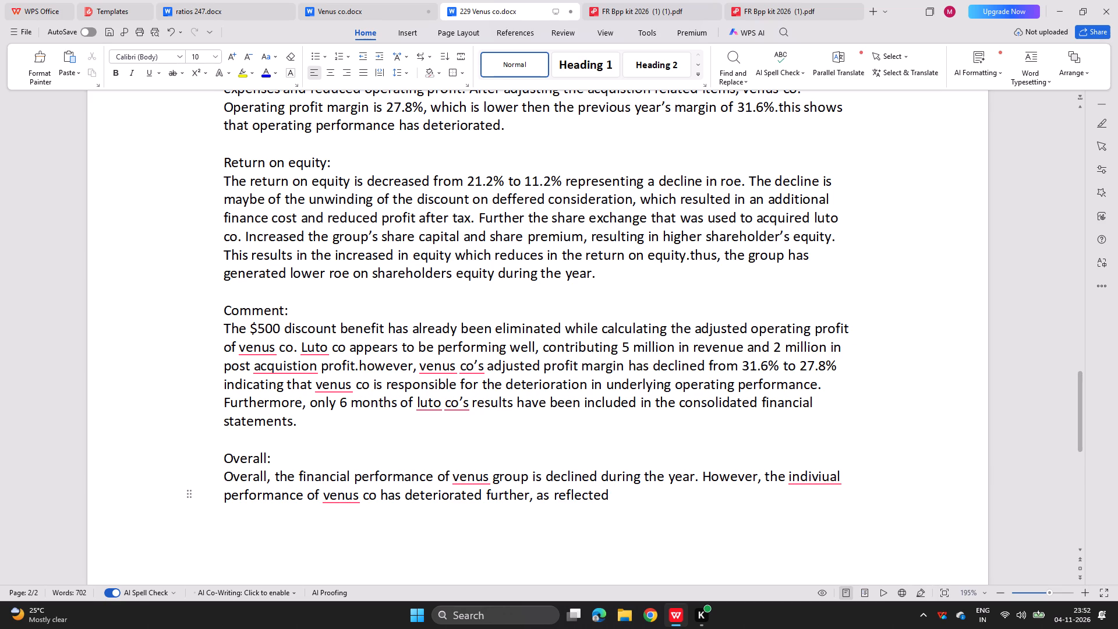
{"action": "type", "text": "by it"}
{"action": "type", "text": "s adjustment"}
{"action": "key", "text": "space"}
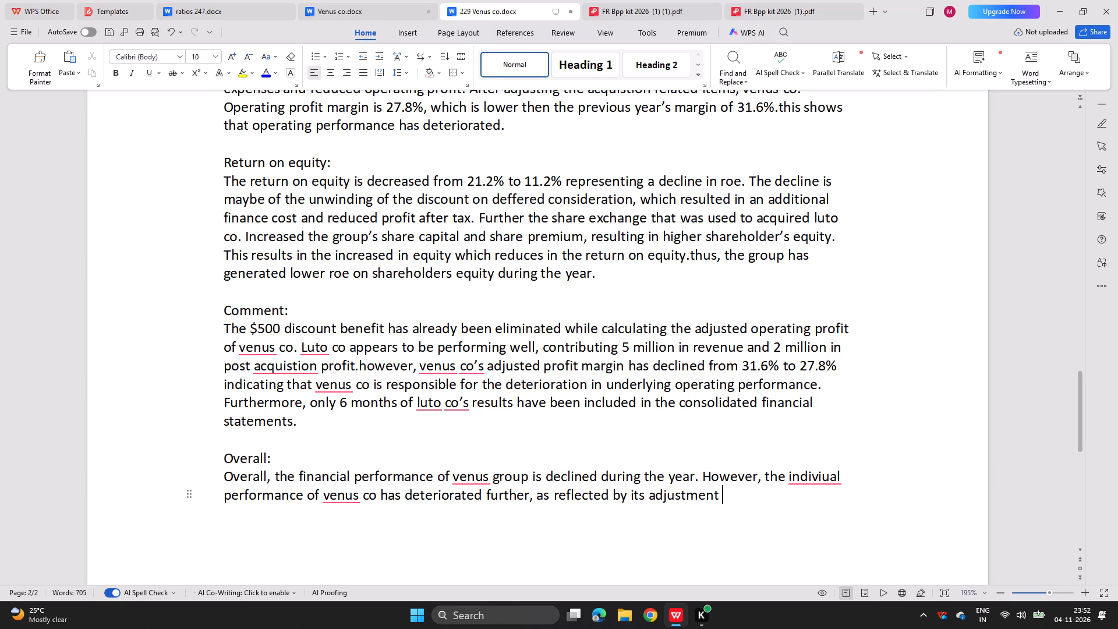
{"action": "type", "text": "opea"}
{"action": "key", "text": "BackSpace"}
{"action": "type", "text": "rating prfoti"}
{"action": "key", "text": "BackSpace"}
{"action": "key", "text": "BackSpace"}
{"action": "key", "text": "BackSpace"}
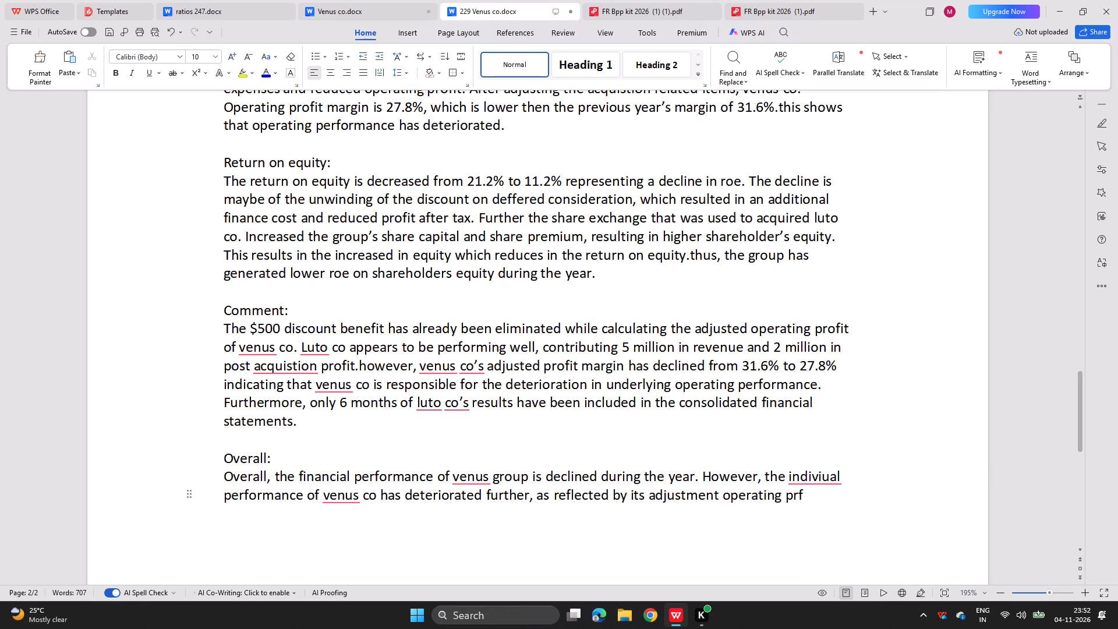
{"action": "key", "text": "BackSpace"}
{"action": "type", "text": "ofit margin"}
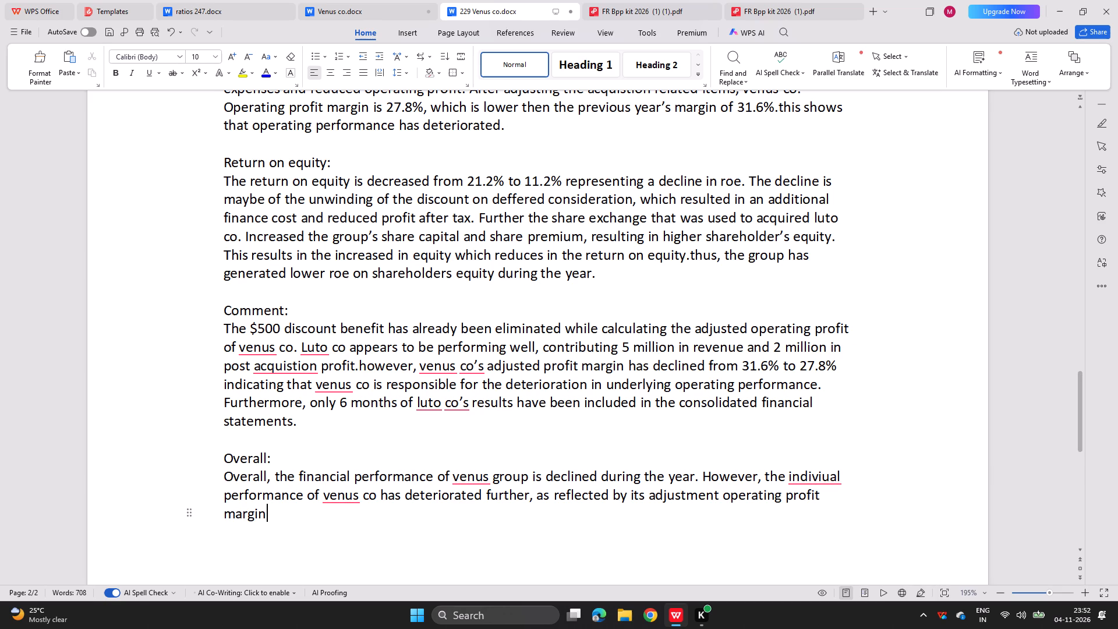
{"action": "type", "text": "."}
{"action": "key", "text": "space"}
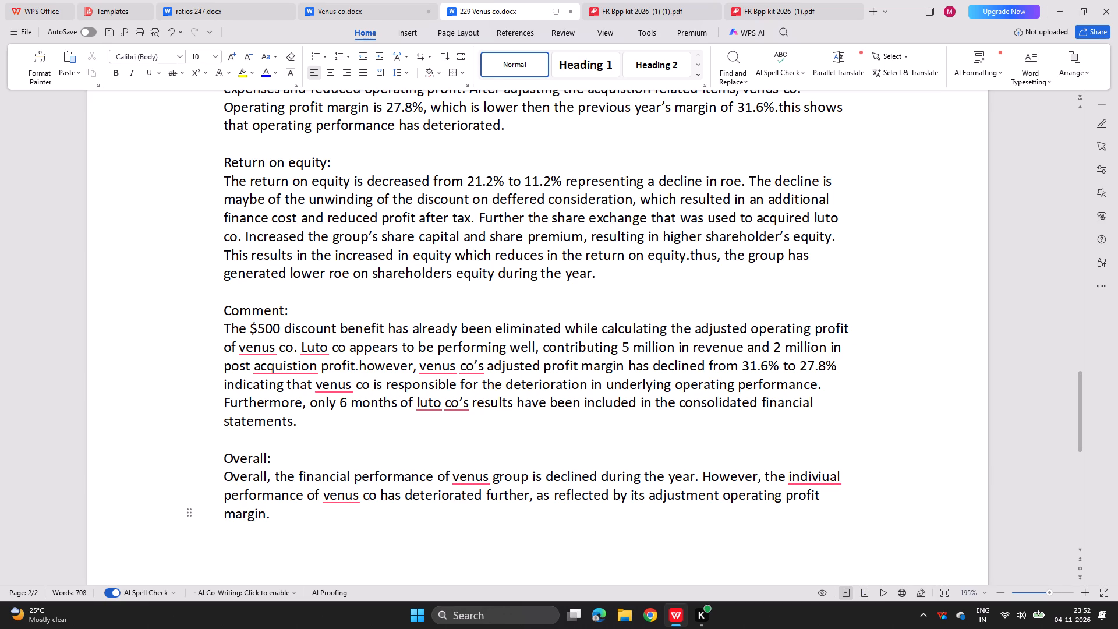
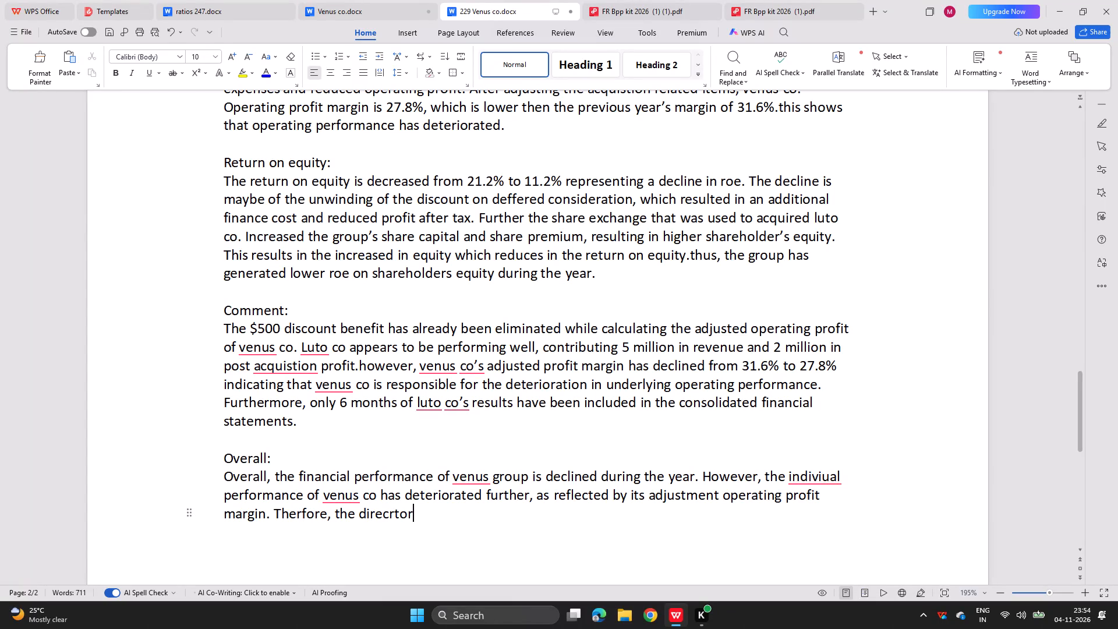
Correct the misspelled "direcrtor" in the Overall paragraph's third sentence and continue it as "directors should focus on".
{"action": "key", "text": "BackSpace"}
{"action": "key", "text": "BackSpace"}
{"action": "key", "text": "BackSpace"}
{"action": "key", "text": "BackSpace"}
{"action": "key", "text": "BackSpace"}
{"action": "key", "text": "BackSpace"}
{"action": "key", "text": "BackSpace"}
{"action": "type", "text": "ctors shoulf"}
{"action": "key", "text": "space"}
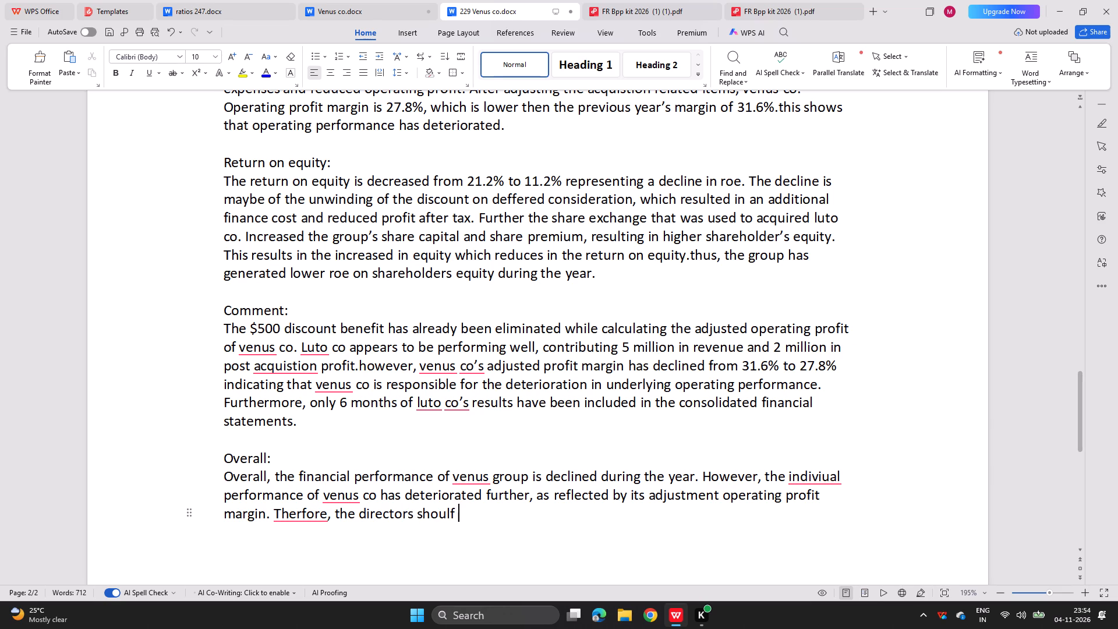
{"action": "key", "text": "BackSpace"}
{"action": "key", "text": "BackSpace"}
{"action": "type", "text": "d h"}
{"action": "key", "text": "BackSpace"}
{"action": "type", "text": "focus on"}
{"action": "key", "text": "space"}
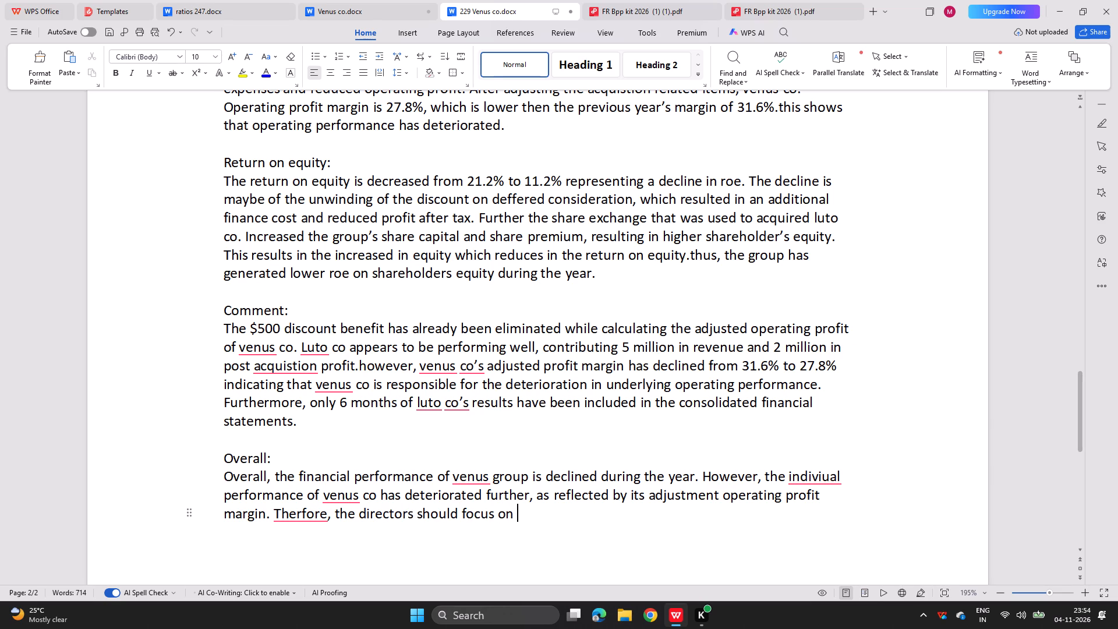
Continue the third sentence of the Overall paragraph with "improving venus co's".
{"action": "type", "text": "improvign"}
{"action": "key", "text": "space"}
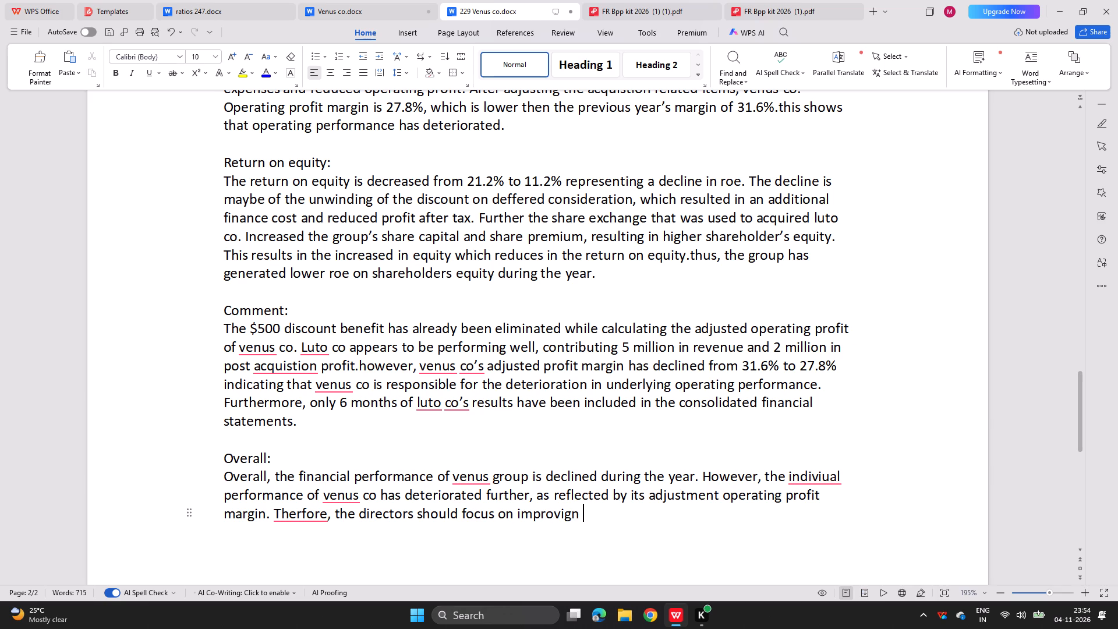
{"action": "key", "text": "BackSpace"}
{"action": "key", "text": "BackSpace"}
{"action": "key", "text": "BackSpace"}
{"action": "type", "text": "ng"}
{"action": "key", "text": "space"}
{"action": "type", "text": "venus co"}
{"action": "type", "text": ",s"}
{"action": "key", "text": "space"}
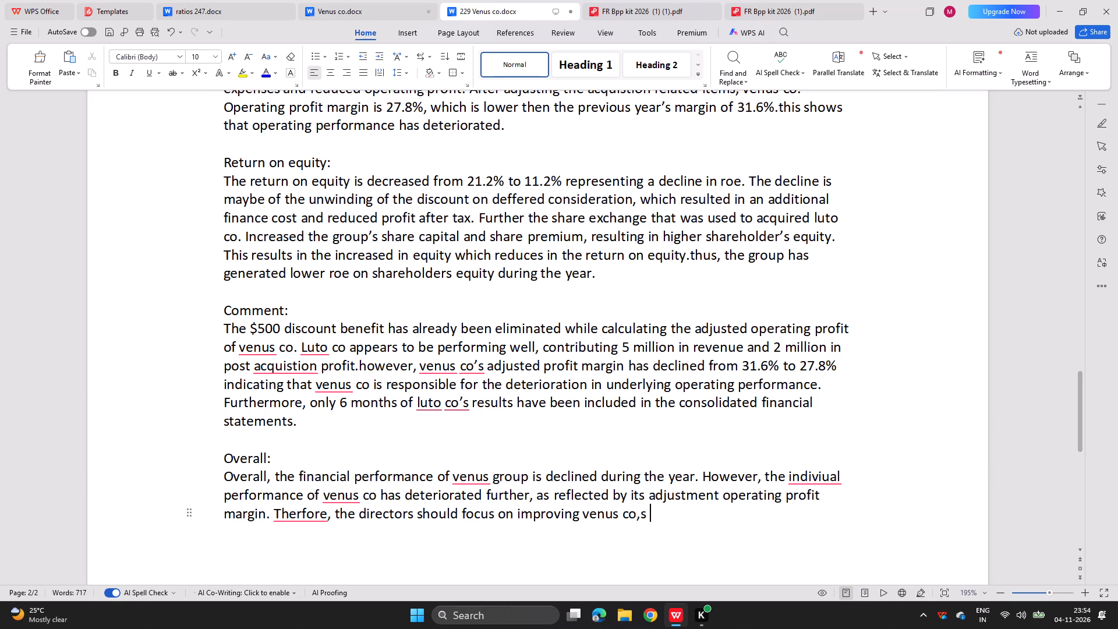
{"action": "key", "text": "BackSpace"}
{"action": "key", "text": "BackSpace"}
{"action": "key", "text": "BackSpace"}
{"action": "type", "text": "'s"}
{"action": "key", "text": "space"}
Extend the sentence with "performance rather than criticising luto co".
{"action": "type", "text": "perfiora"}
{"action": "key", "text": "BackSpace"}
{"action": "key", "text": "BackSpace"}
{"action": "key", "text": "BackSpace"}
{"action": "key", "text": "BackSpace"}
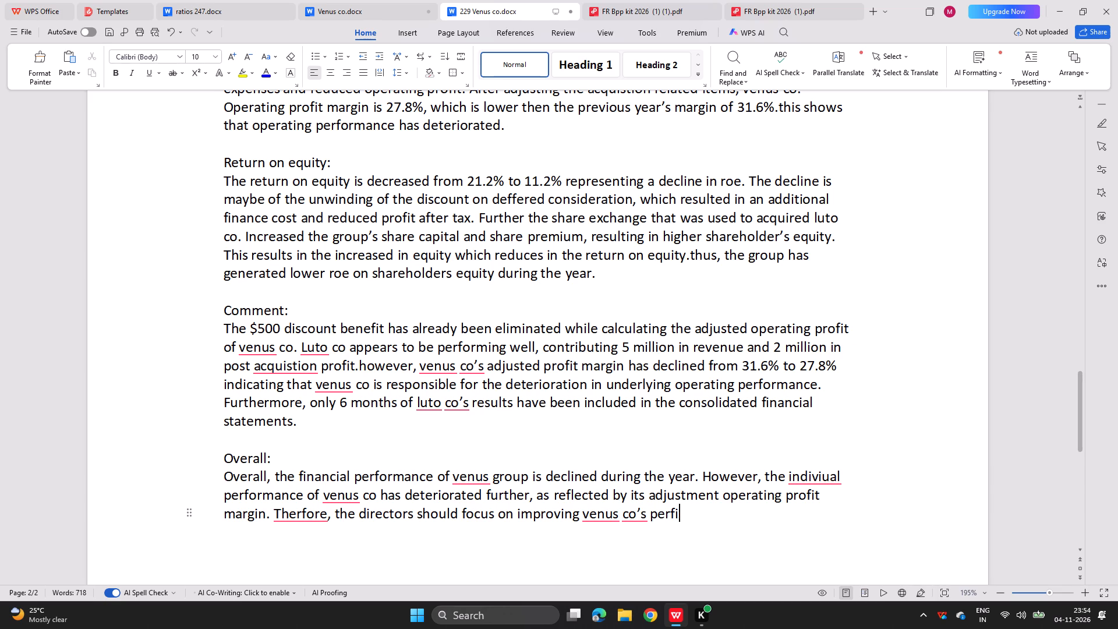
{"action": "type", "text": "ormance rather th"}
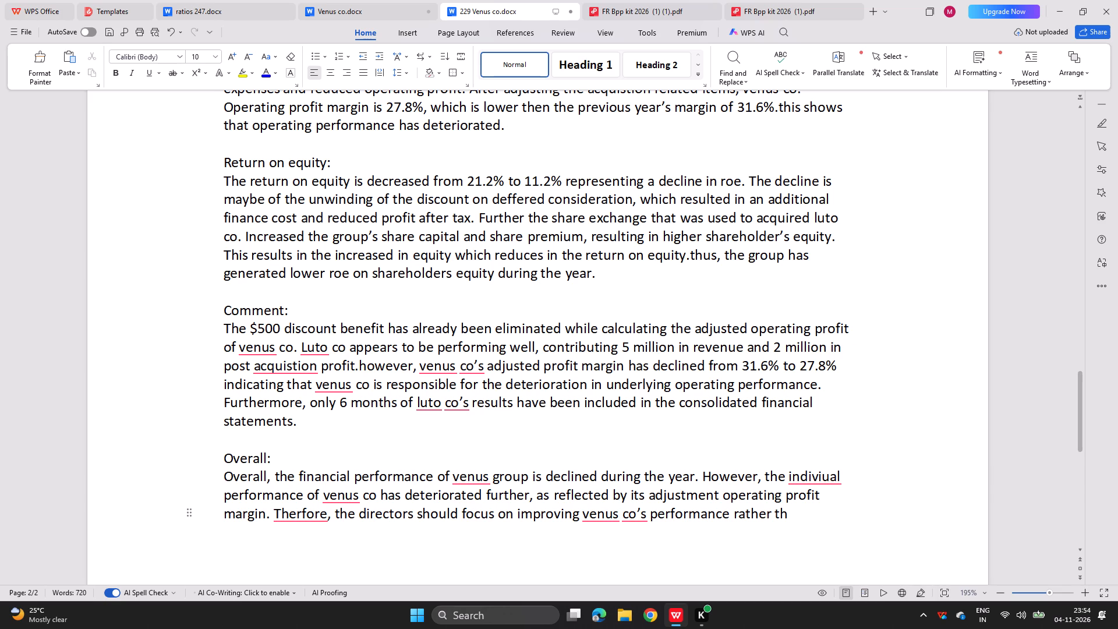
{"action": "type", "text": "an critici"}
{"action": "type", "text": "sing t"}
{"action": "key", "text": "BackSpace"}
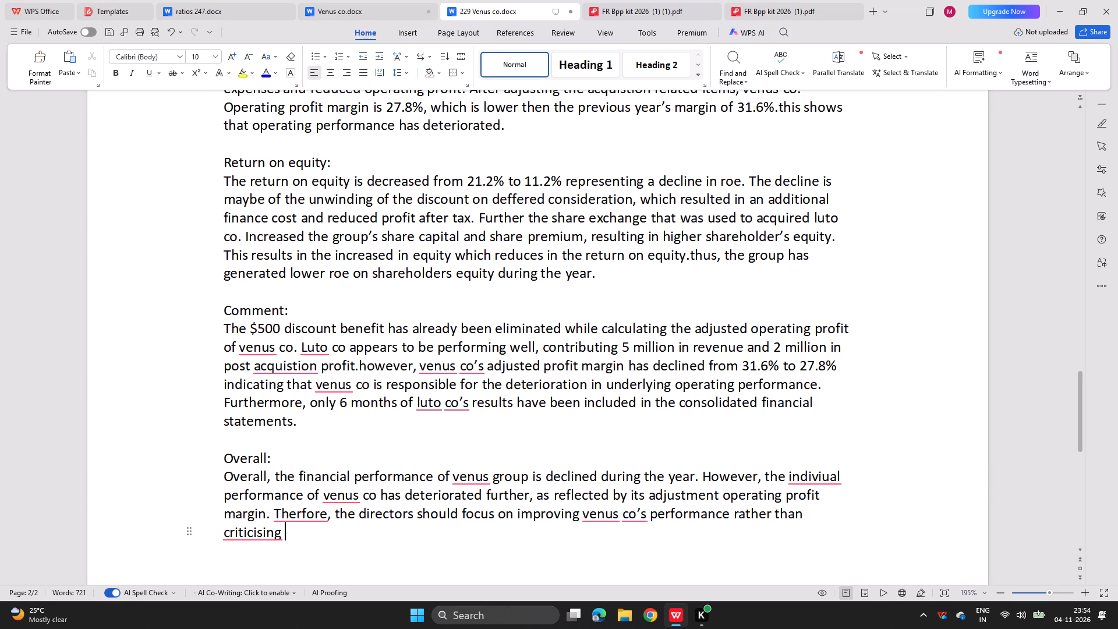
{"action": "type", "text": "luto co"}
Complete the Overall paragraph with ", which appears to be performing well.".
{"action": "type", "text": ", whci"}
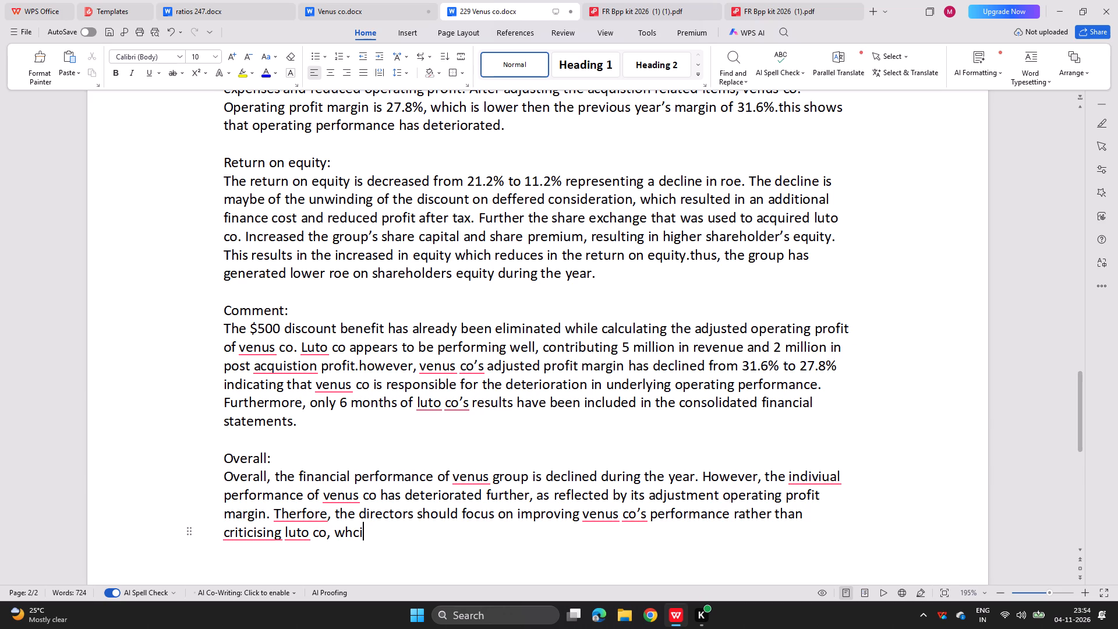
{"action": "key", "text": "BackSpace"}
{"action": "key", "text": "BackSpace"}
{"action": "type", "text": "ich apper"}
{"action": "key", "text": "BackSpace"}
{"action": "key", "text": "a"}
{"action": "type", "text": "rs"}
{"action": "key", "text": "space"}
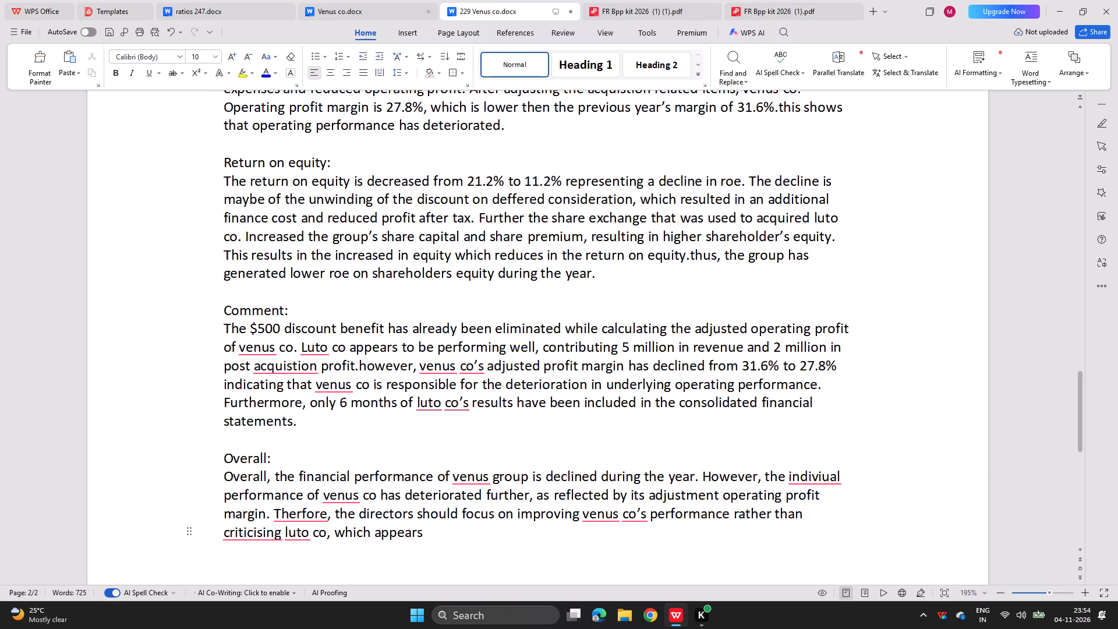
{"action": "type", "text": "to be per"}
{"action": "type", "text": "forming well"}
{"action": "key", "text": "period"}
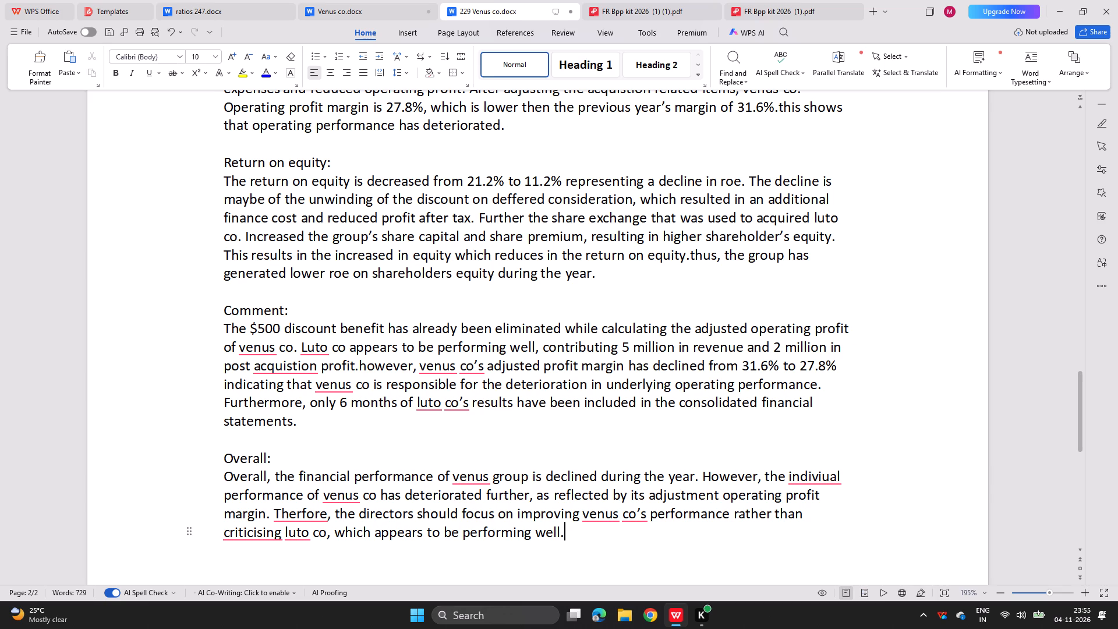
Return to the "Venus co" title at the start of the document and save 229 Venus co.docx.
{"action": "scroll", "coordinate": [470, 381], "scroll_direction": "up", "scroll_amount": 3}
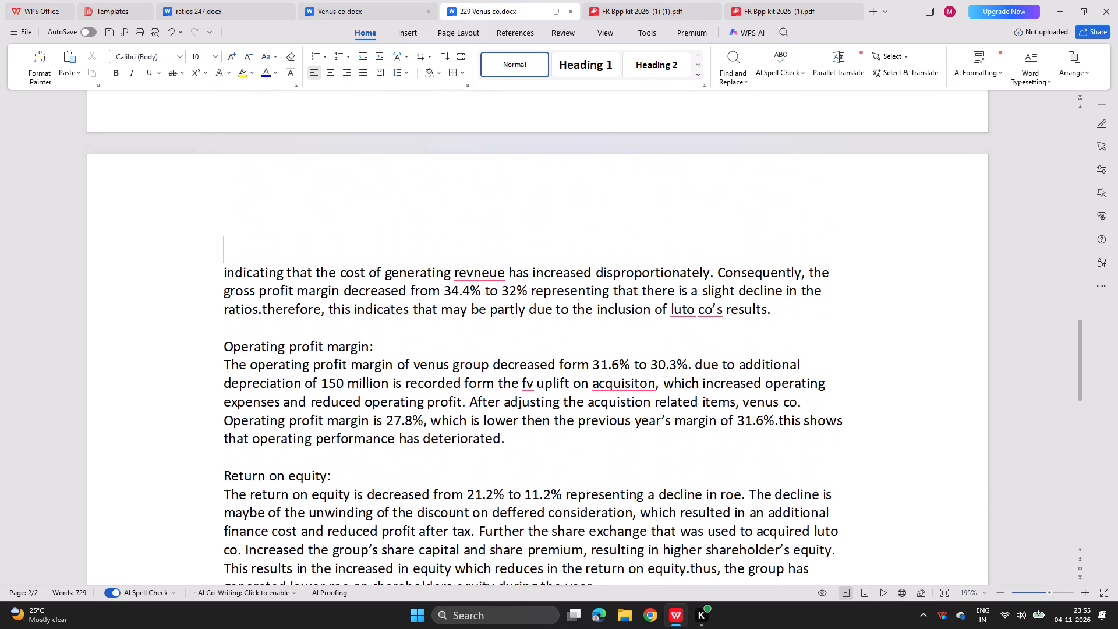
{"action": "scroll", "coordinate": [470, 381], "scroll_direction": "up", "scroll_amount": 7}
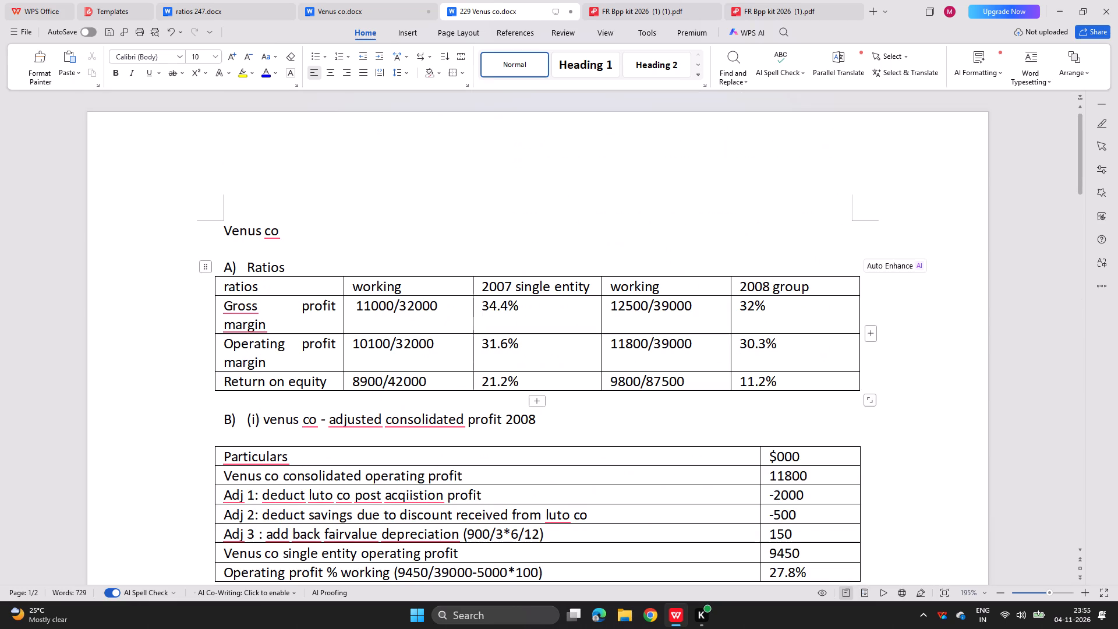
{"action": "left_click", "coordinate": [224, 232]}
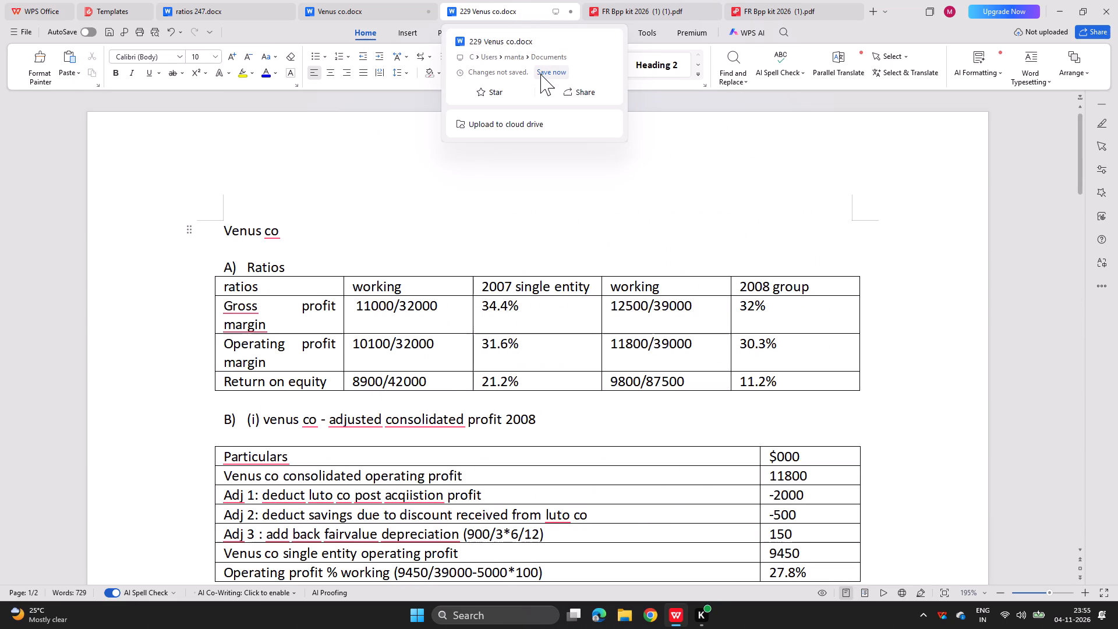
{"action": "left_click", "coordinate": [540, 74]}
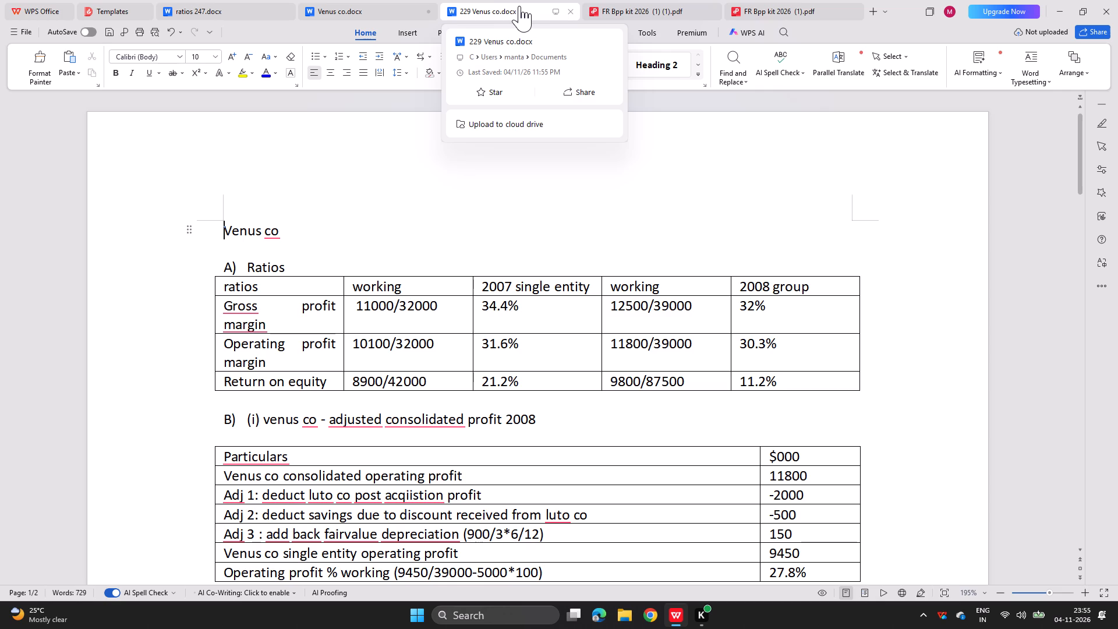
Switch to FR Bpp kit 2026 (1) (1).pdf and close 229 Venus co.docx.
{"action": "left_click", "coordinate": [649, 2]}
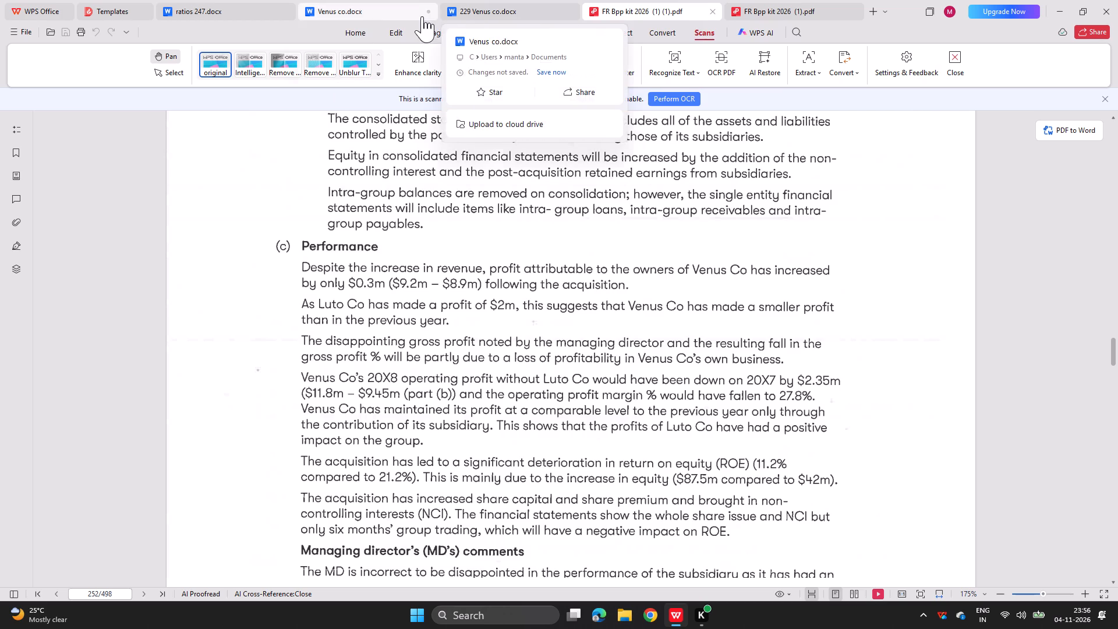
{"action": "left_click", "coordinate": [572, 14]}
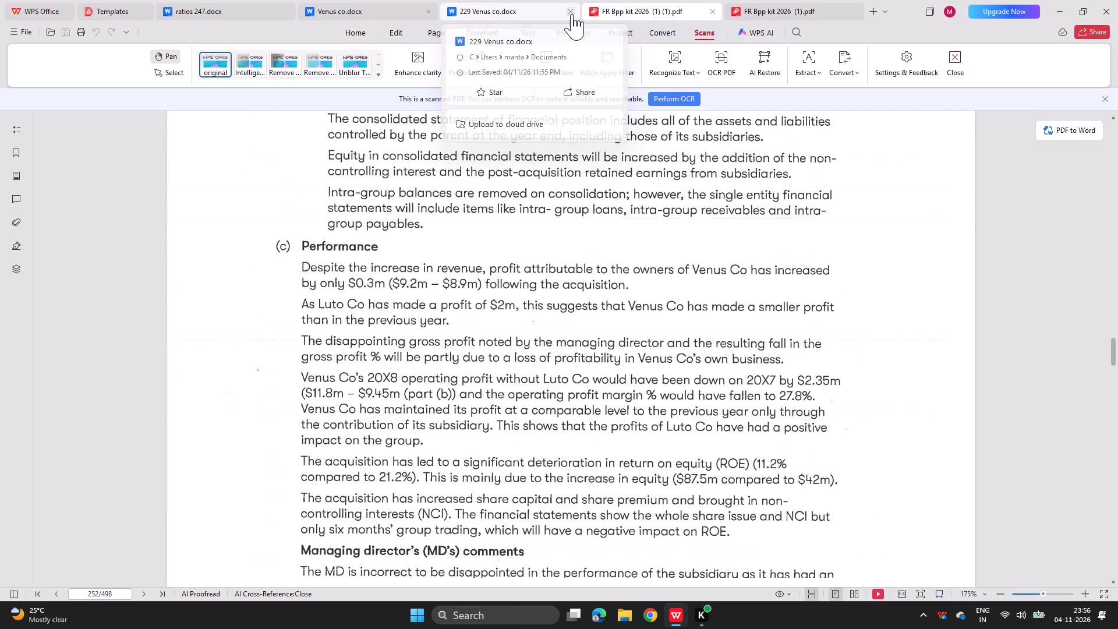
Open ratios(248).docx from the recent documents and look through its ratio table down to the Introduction.
{"action": "left_click", "coordinate": [37, 0]}
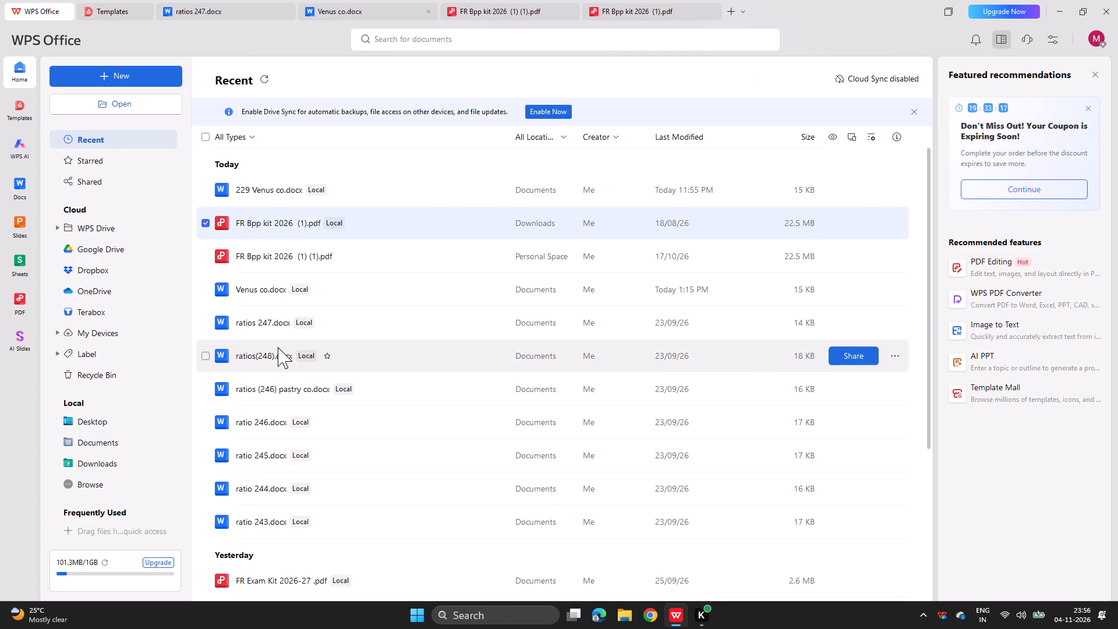
{"action": "double_click", "coordinate": [264, 352]}
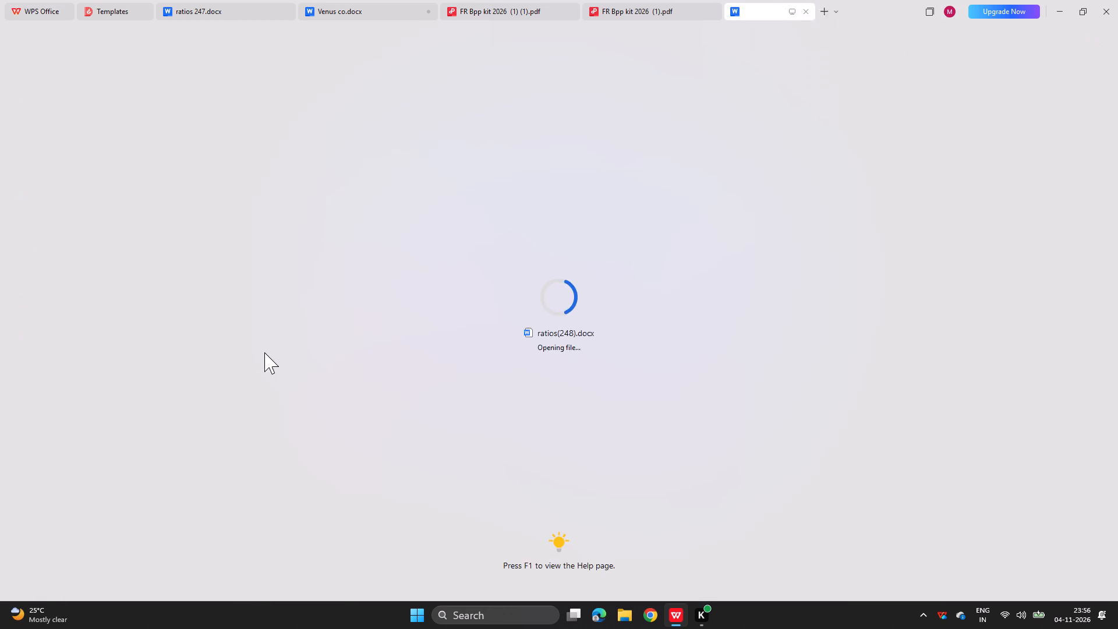
{"action": "scroll", "coordinate": [254, 363], "scroll_direction": "down", "scroll_amount": 1}
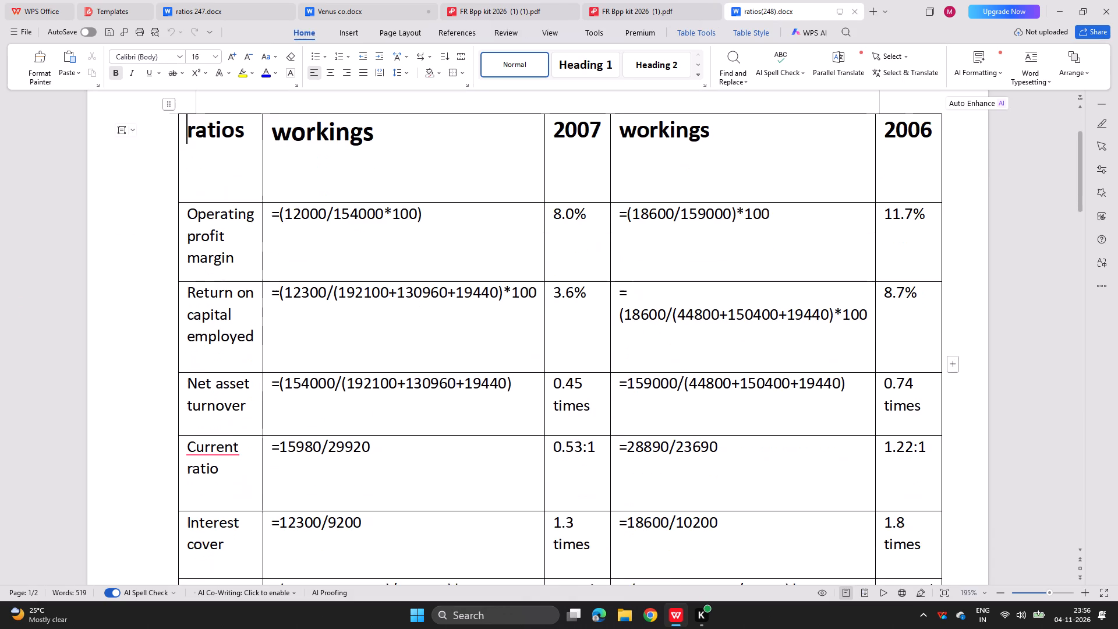
{"action": "scroll", "coordinate": [255, 355], "scroll_direction": "down", "scroll_amount": 1}
{"action": "scroll", "coordinate": [263, 306], "scroll_direction": "down", "scroll_amount": 2}
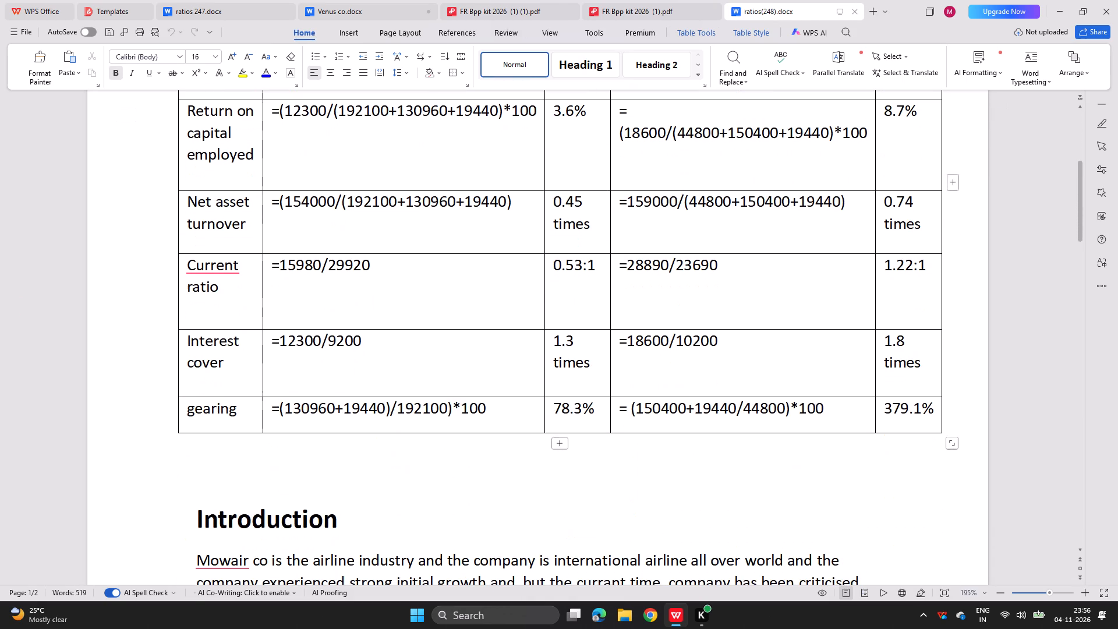
{"action": "scroll", "coordinate": [263, 306], "scroll_direction": "down", "scroll_amount": 1}
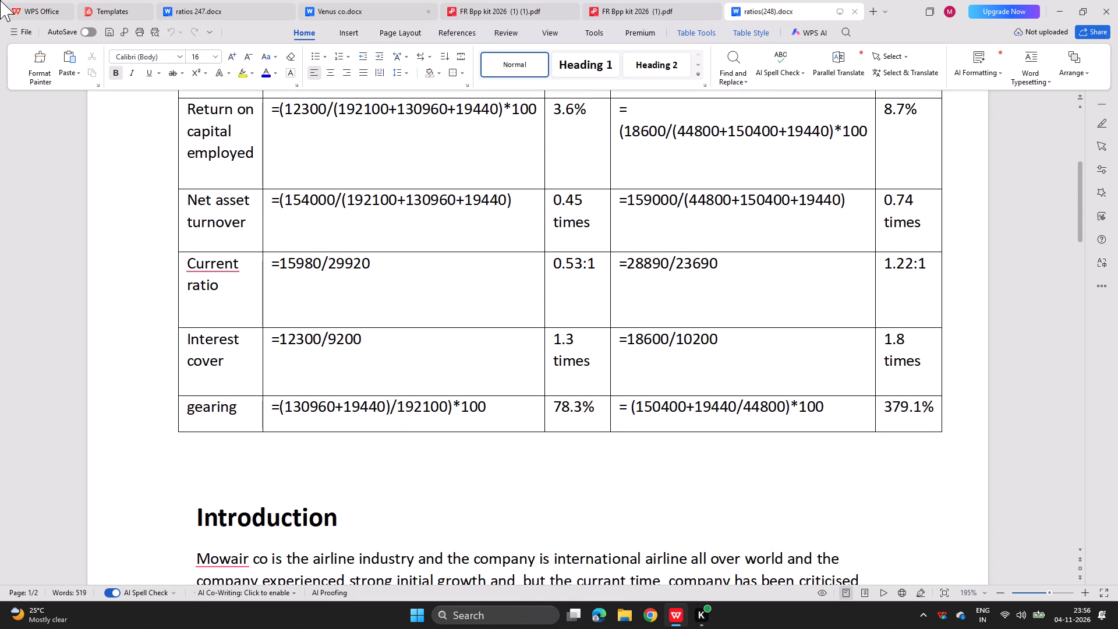
Open ratio 245.docx from the recent documents to view its ratio table.
{"action": "left_click", "coordinate": [0, 0]}
{"action": "left_click", "coordinate": [16, 5]}
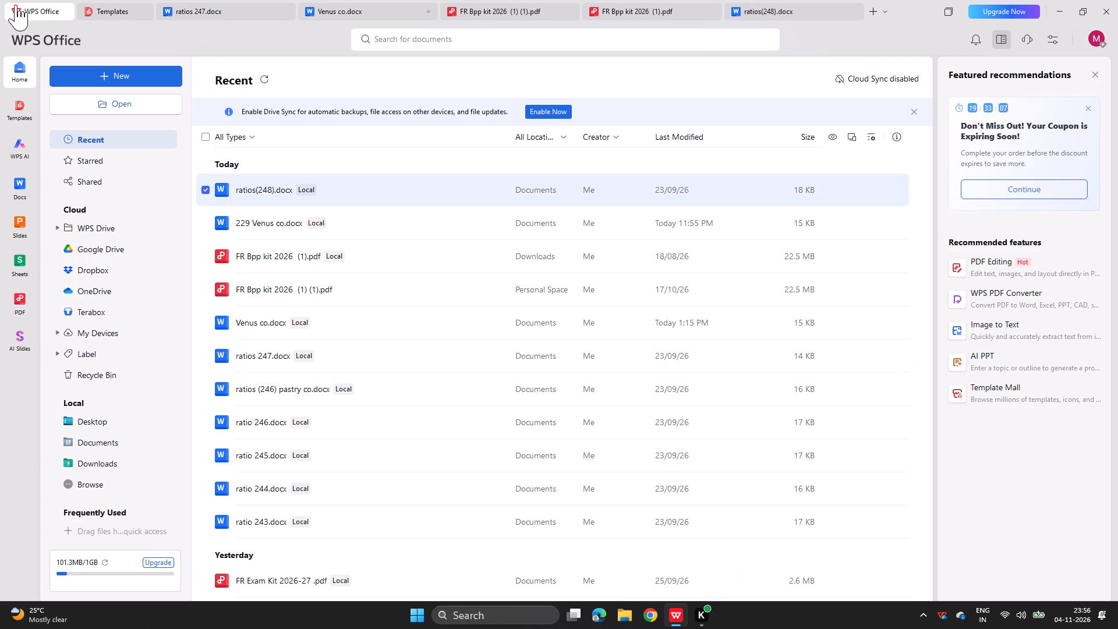
{"action": "left_click", "coordinate": [262, 450]}
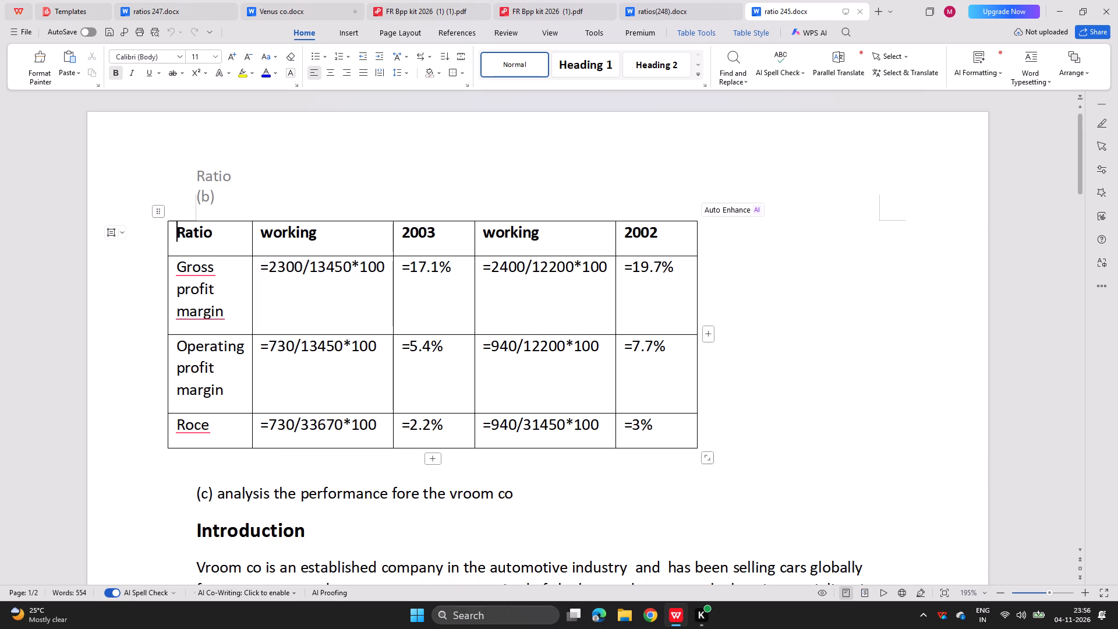
Open ratio 246.docx from the recent documents and look over its ratio table.
{"action": "left_click", "coordinate": [19, 12]}
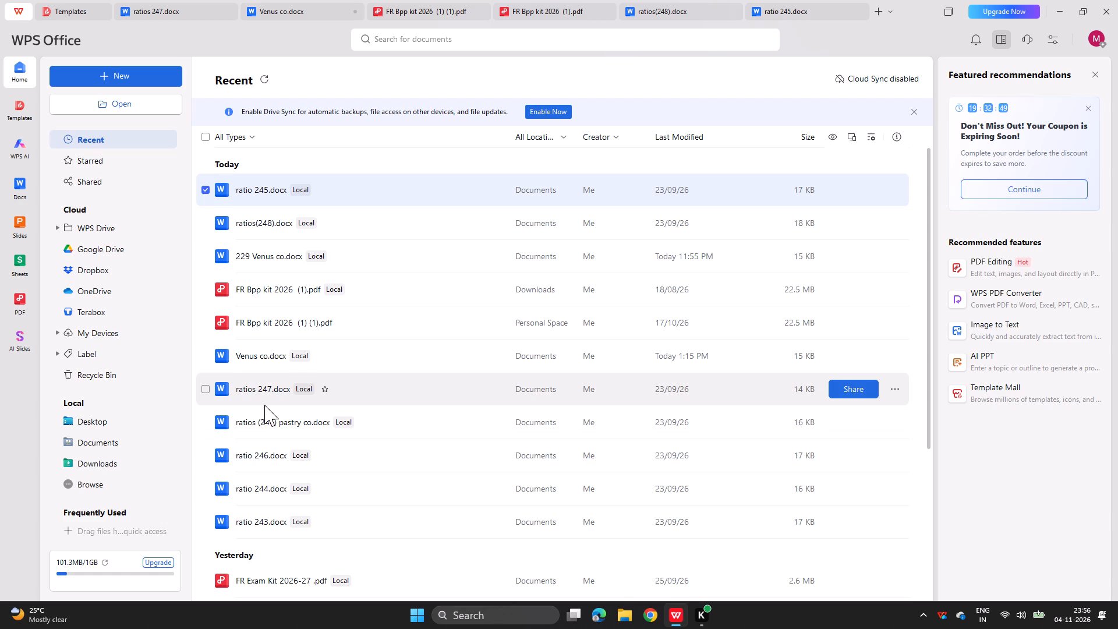
{"action": "left_click", "coordinate": [250, 464]}
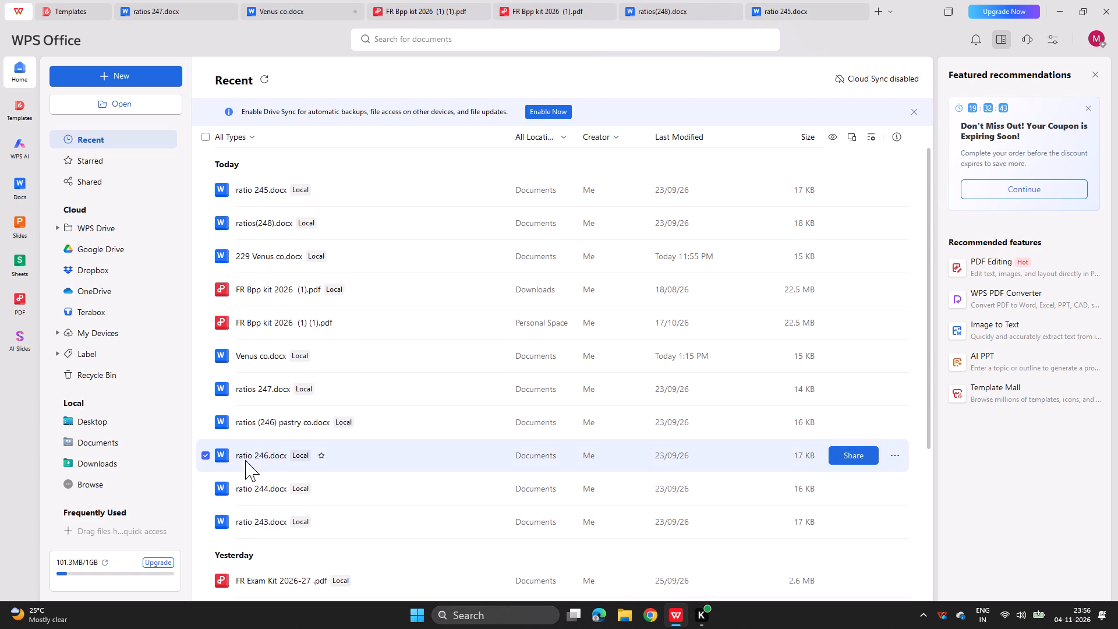
{"action": "left_click", "coordinate": [245, 453]}
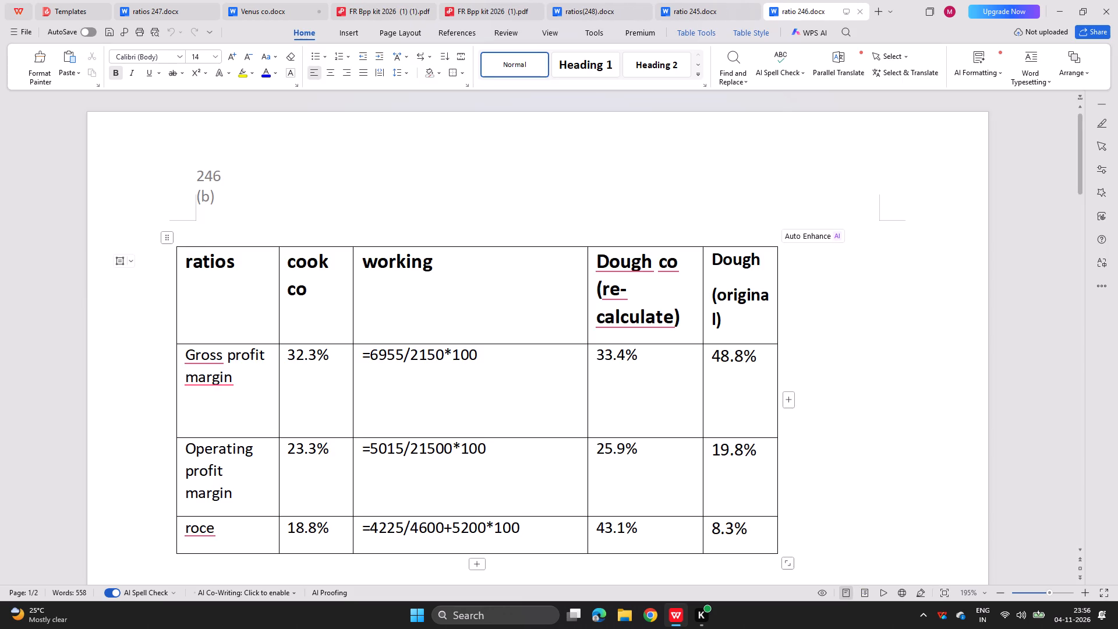
{"action": "scroll", "coordinate": [205, 431], "scroll_direction": "down", "scroll_amount": 1}
{"action": "scroll", "coordinate": [205, 431], "scroll_direction": "up", "scroll_amount": 1}
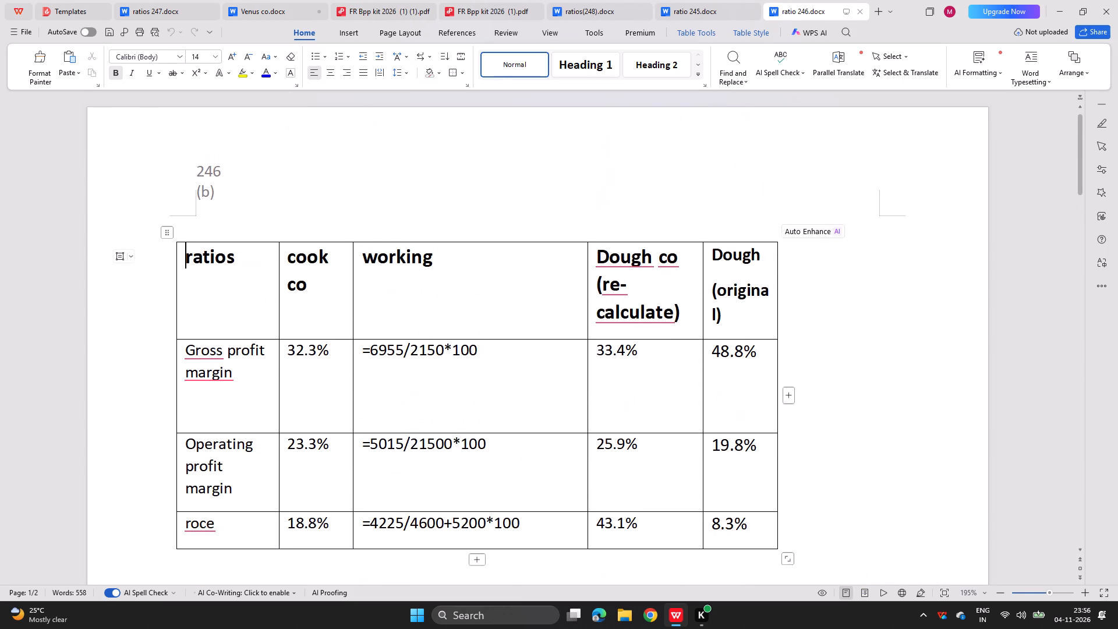
{"action": "scroll", "coordinate": [205, 431], "scroll_direction": "up", "scroll_amount": 1}
Open ratio 243.docx from the recent documents to view its ratio table.
{"action": "left_click", "coordinate": [8, 10]}
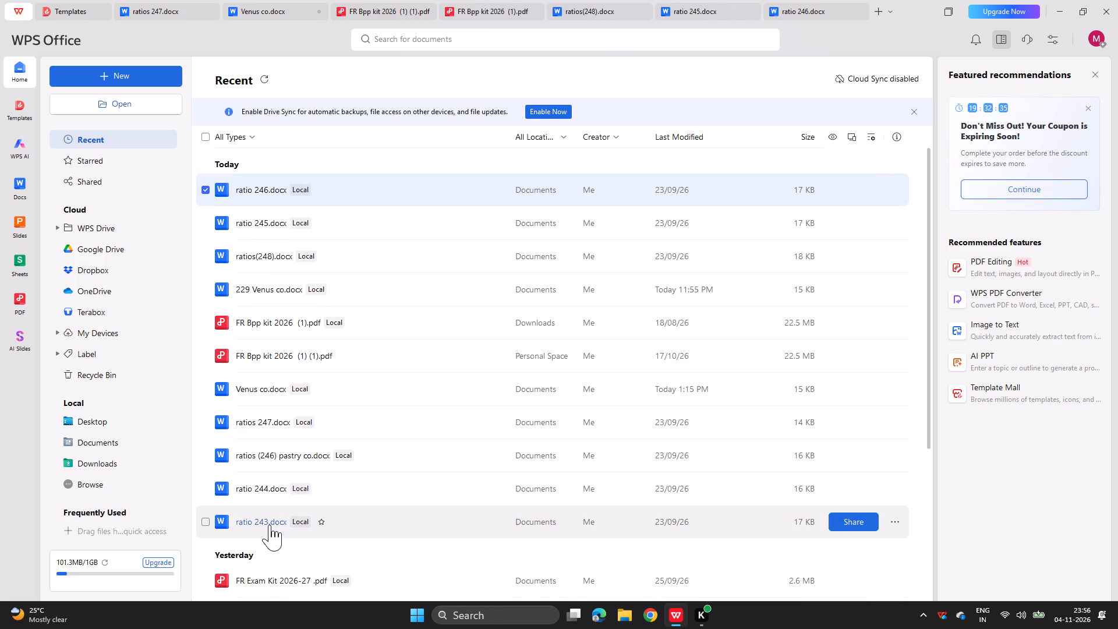
{"action": "left_click", "coordinate": [267, 524]}
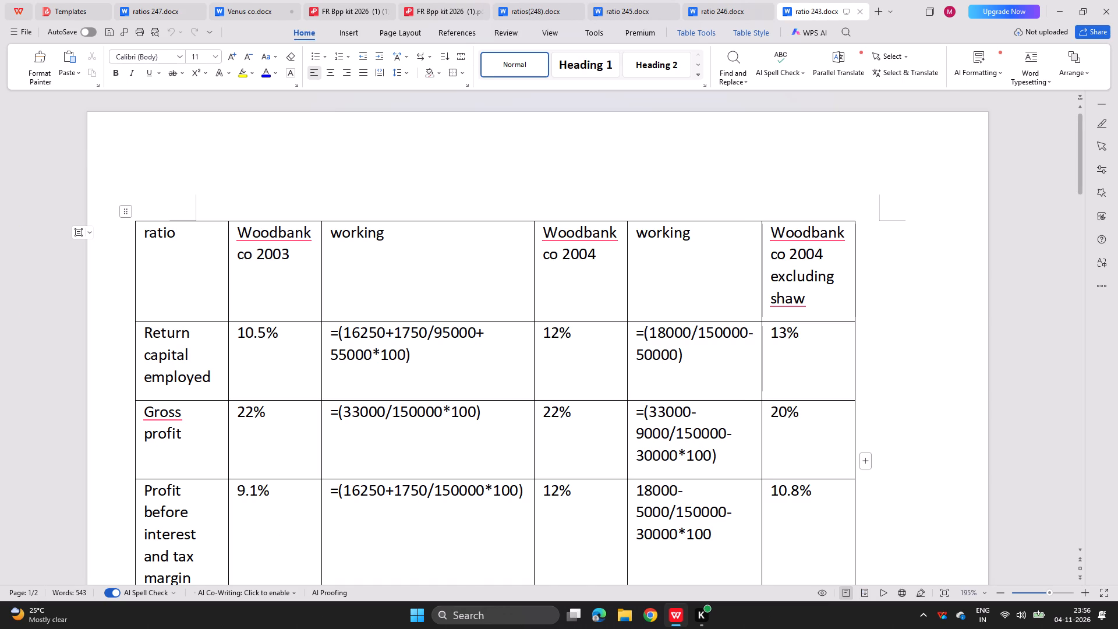
Look further down the ratio table in ratio 243.docx to its current ratio and gearing rows.
{"action": "scroll", "coordinate": [296, 487], "scroll_direction": "down", "scroll_amount": 2}
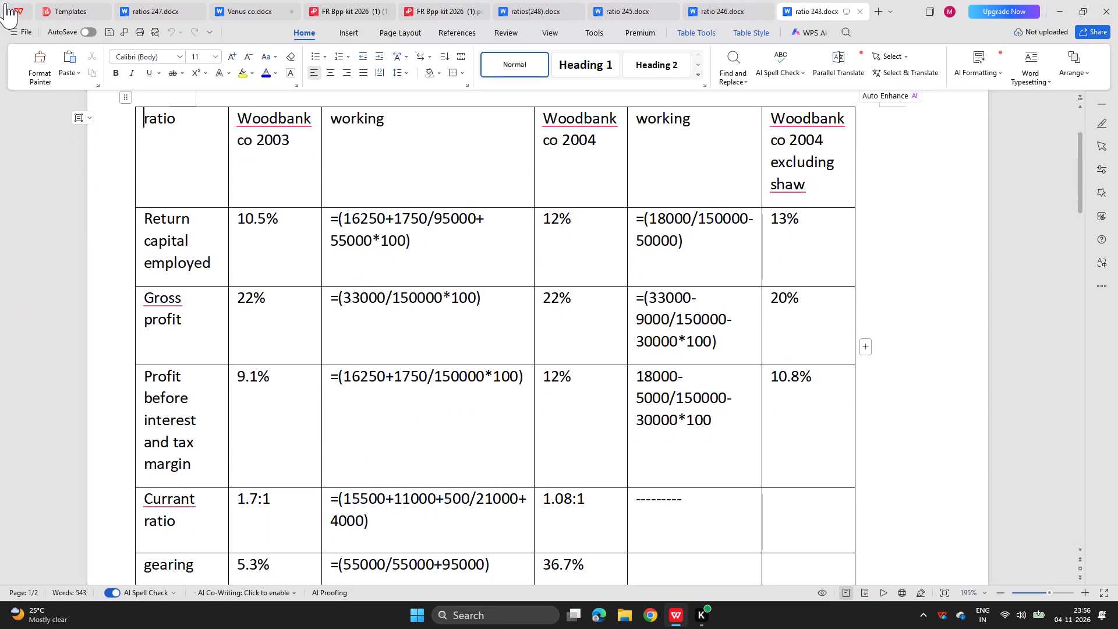
Open ratio 244.docx from the recent documents and look through its ratio calculations table and Introduction.
{"action": "left_click", "coordinate": [10, 5]}
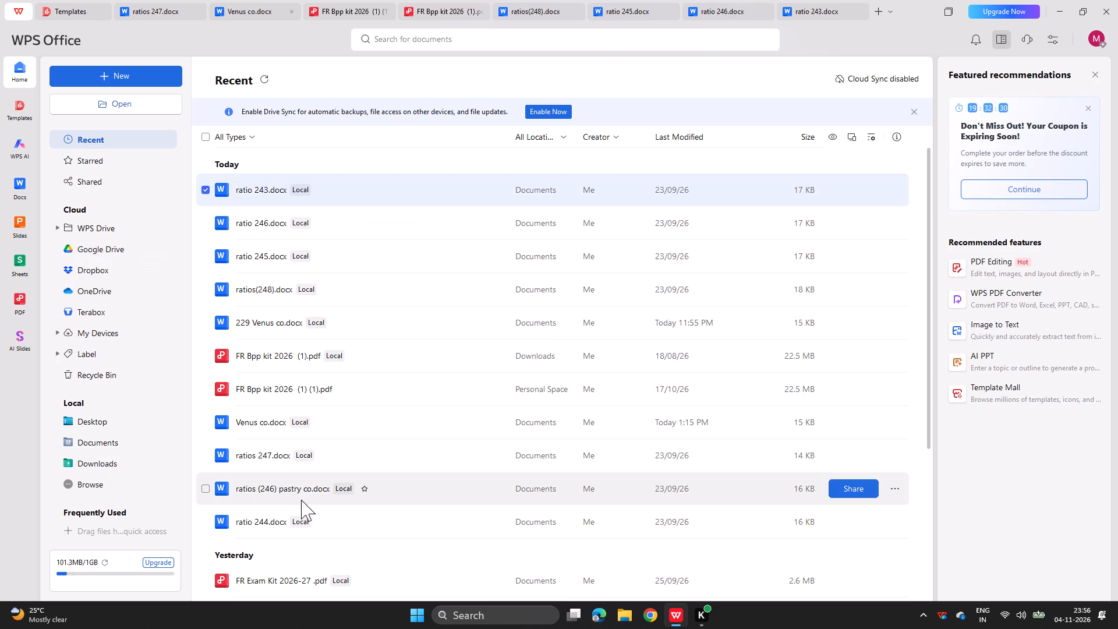
{"action": "left_click", "coordinate": [266, 525]}
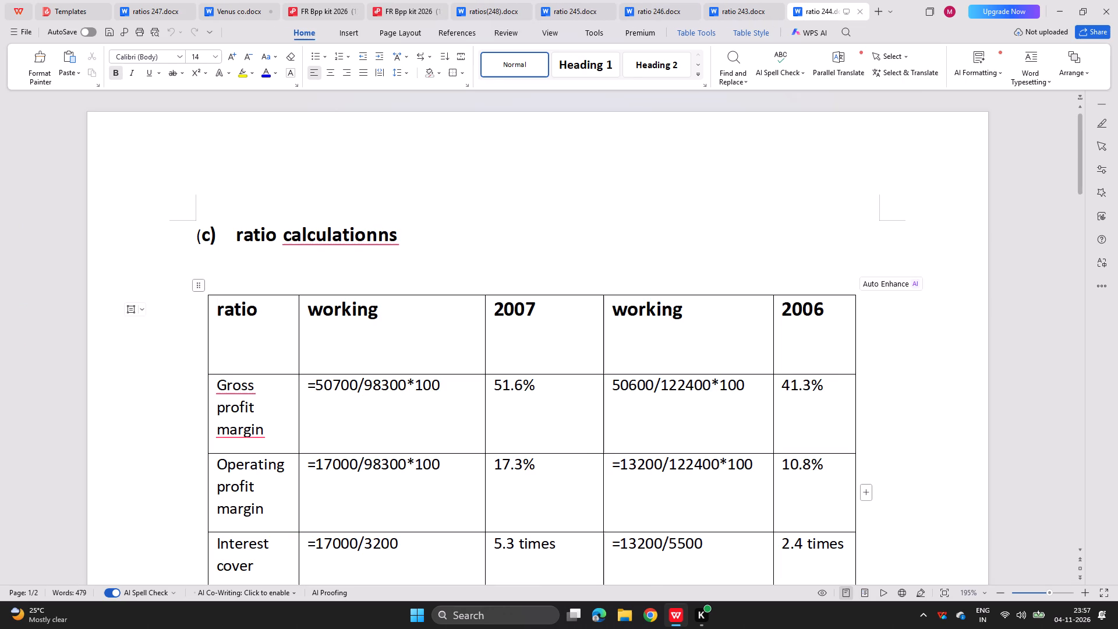
{"action": "scroll", "coordinate": [282, 411], "scroll_direction": "down", "scroll_amount": 4}
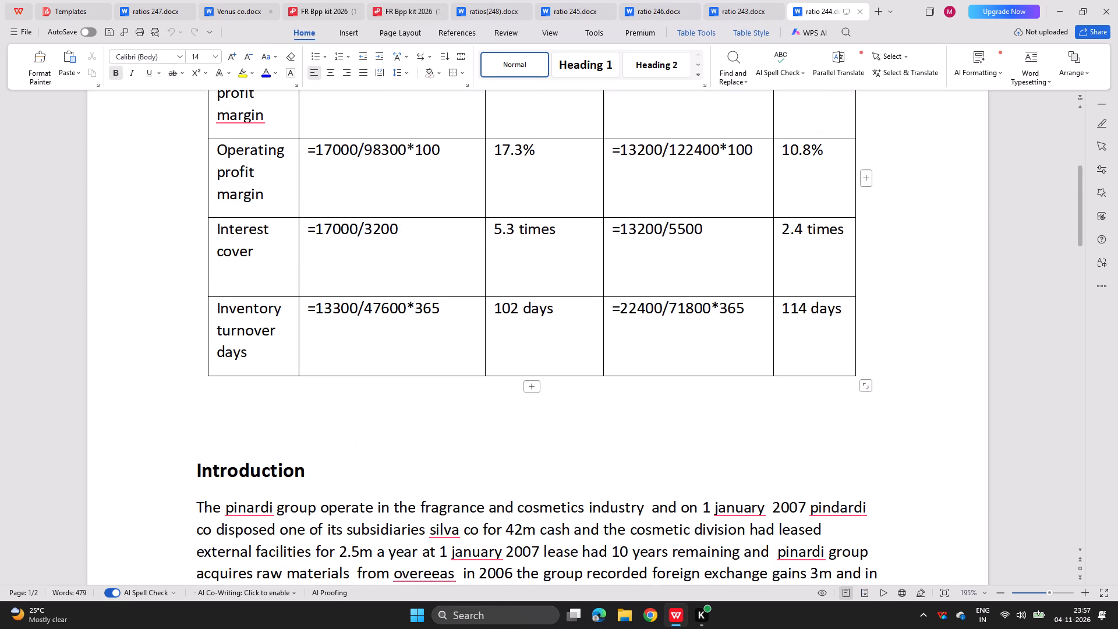
{"action": "scroll", "coordinate": [282, 411], "scroll_direction": "down", "scroll_amount": 2}
{"action": "scroll", "coordinate": [282, 415], "scroll_direction": "up", "scroll_amount": 5}
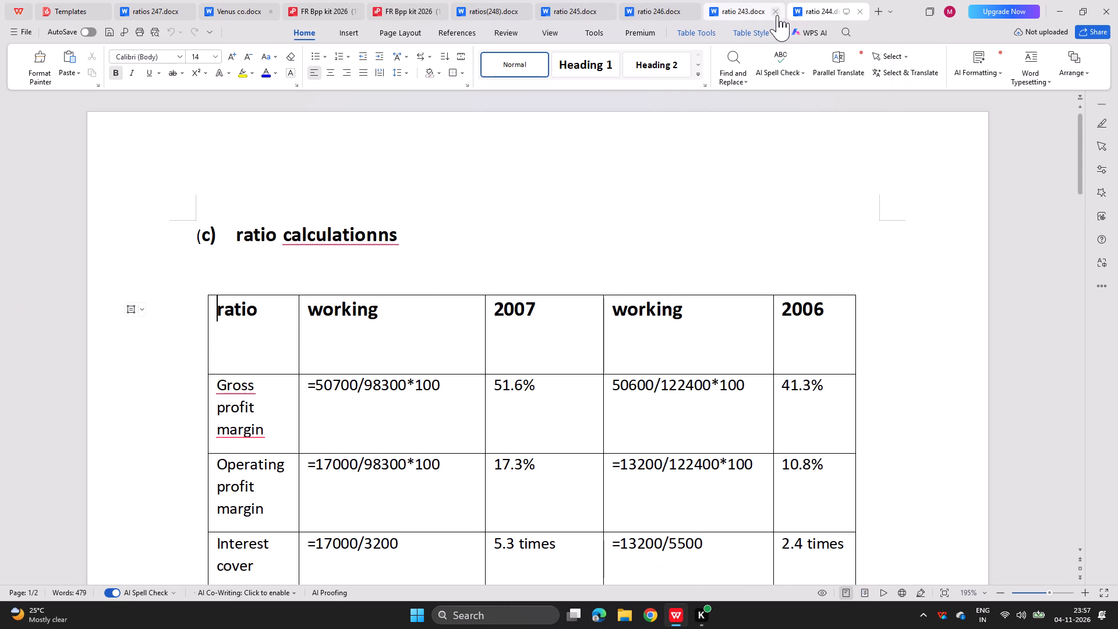
Close the ratio 243.docx, ratio 246.docx, ratio 245.docx and ratios(248).docx documents, keeping ratio 244.docx open.
{"action": "left_click", "coordinate": [777, 15]}
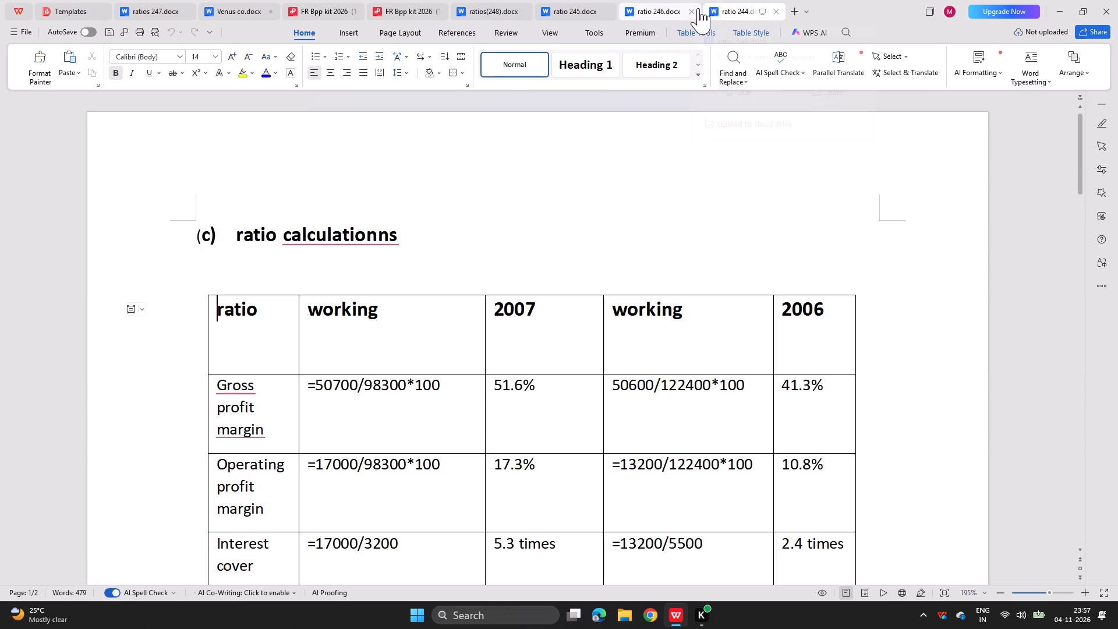
{"action": "left_click", "coordinate": [692, 8]}
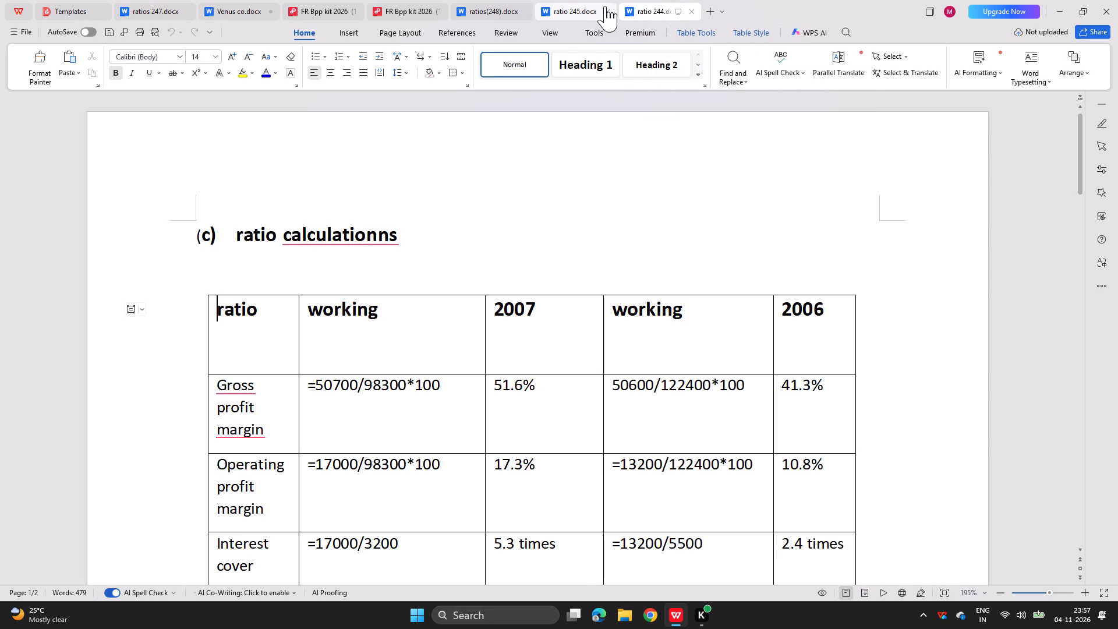
{"action": "left_click", "coordinate": [606, 8]}
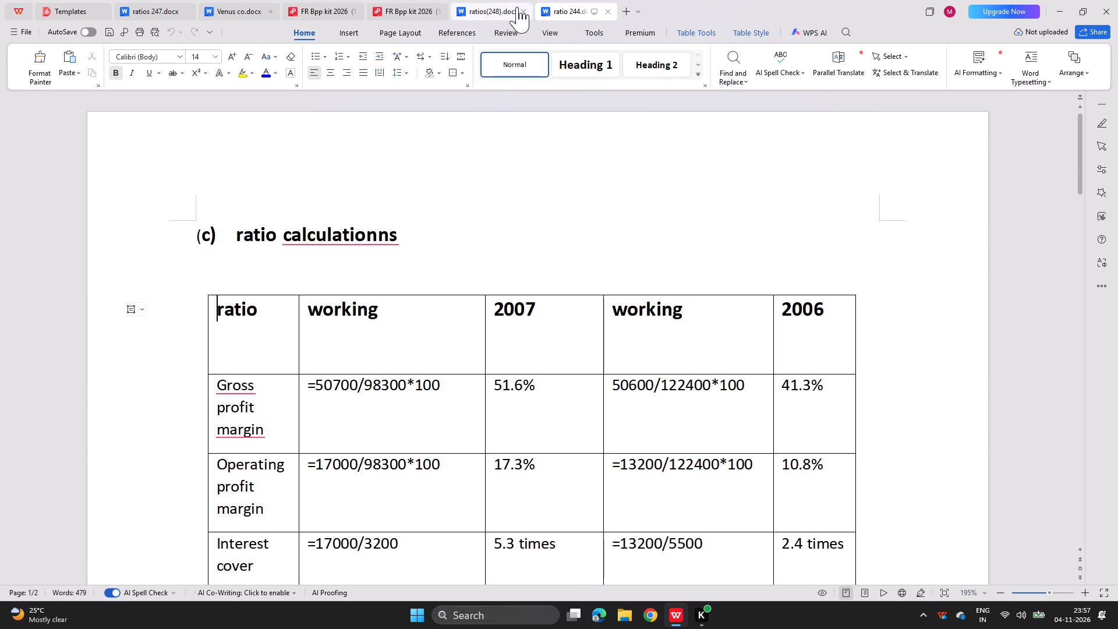
{"action": "left_click", "coordinate": [521, 10]}
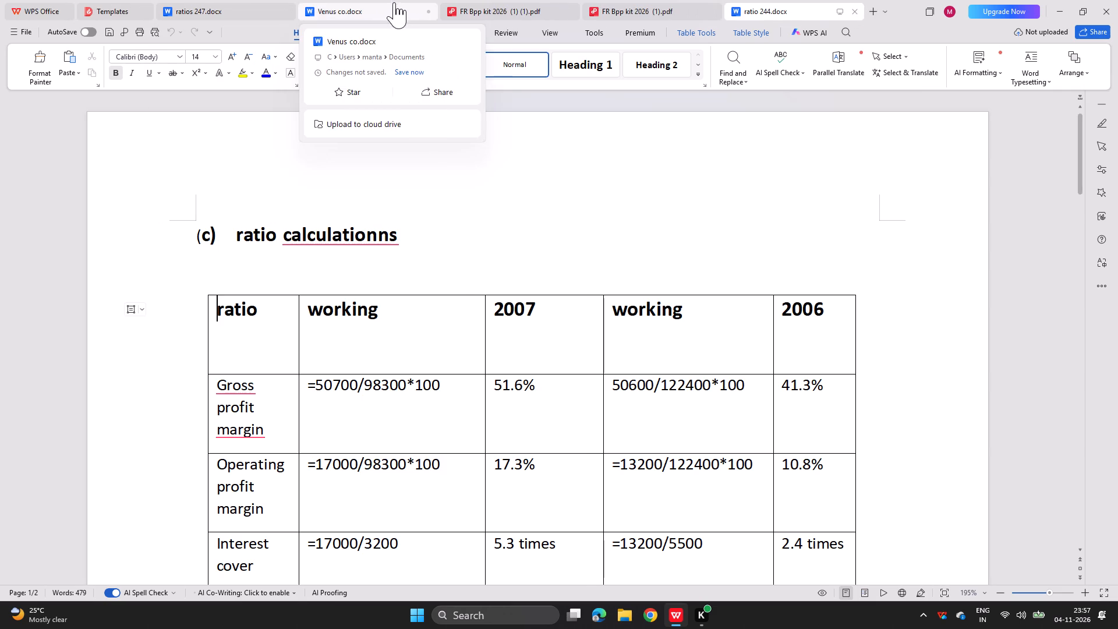
Save the pending changes in Venus co.docx and close the document.
{"action": "left_click", "coordinate": [424, 69]}
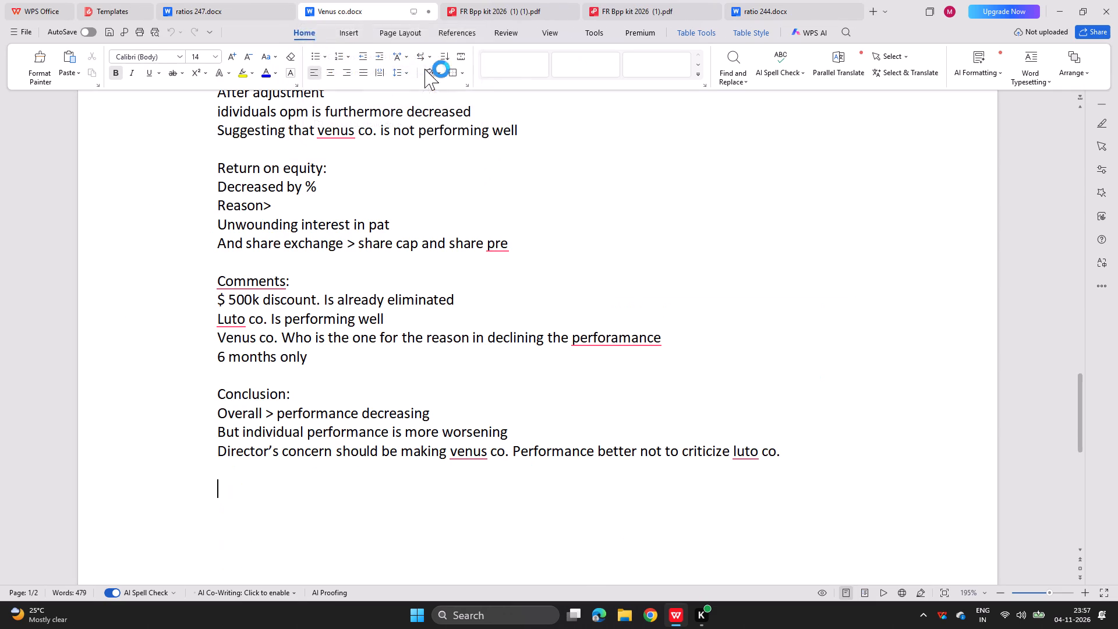
{"action": "left_click", "coordinate": [429, 9]}
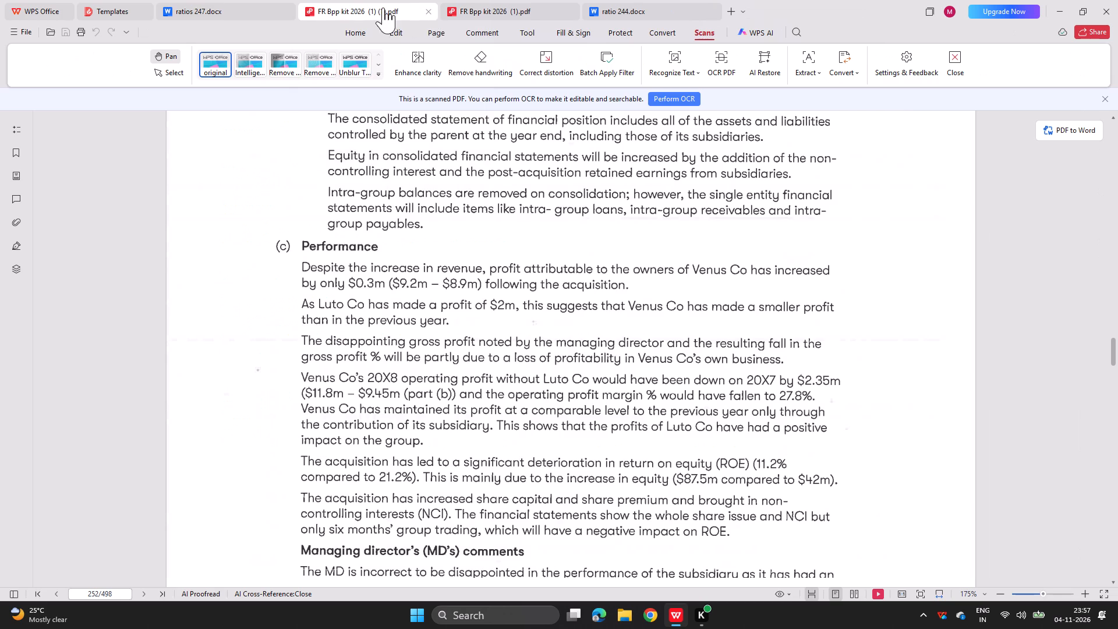
Look back through ratios 247.docx from the Profitability ratios up to the introduction, and close the document.
{"action": "left_click", "coordinate": [291, 5]}
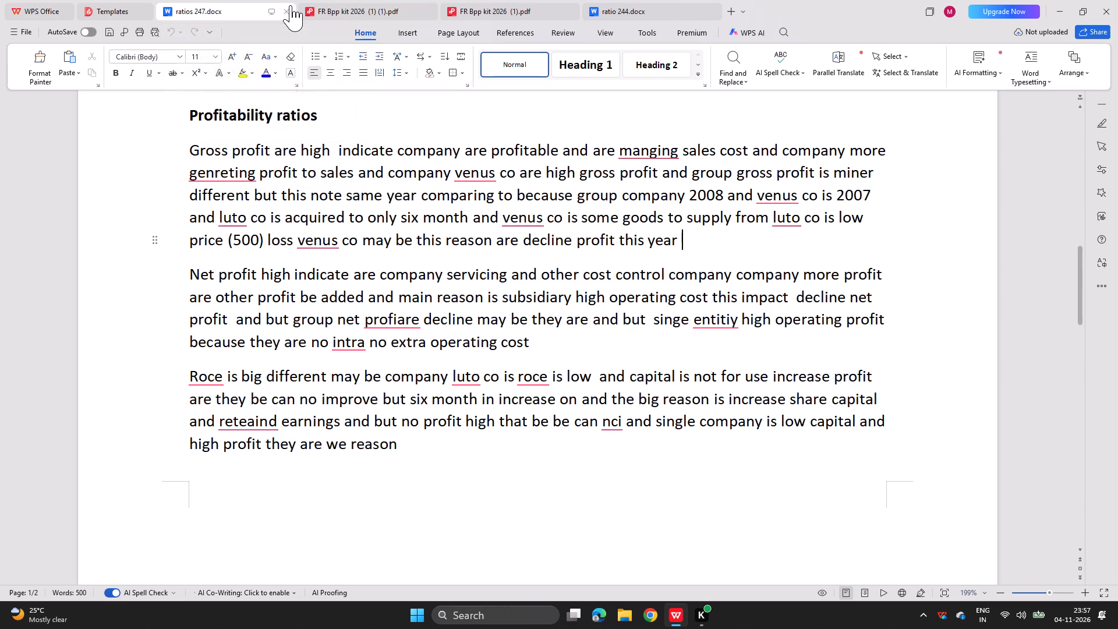
{"action": "scroll", "coordinate": [322, 132], "scroll_direction": "up", "scroll_amount": 1}
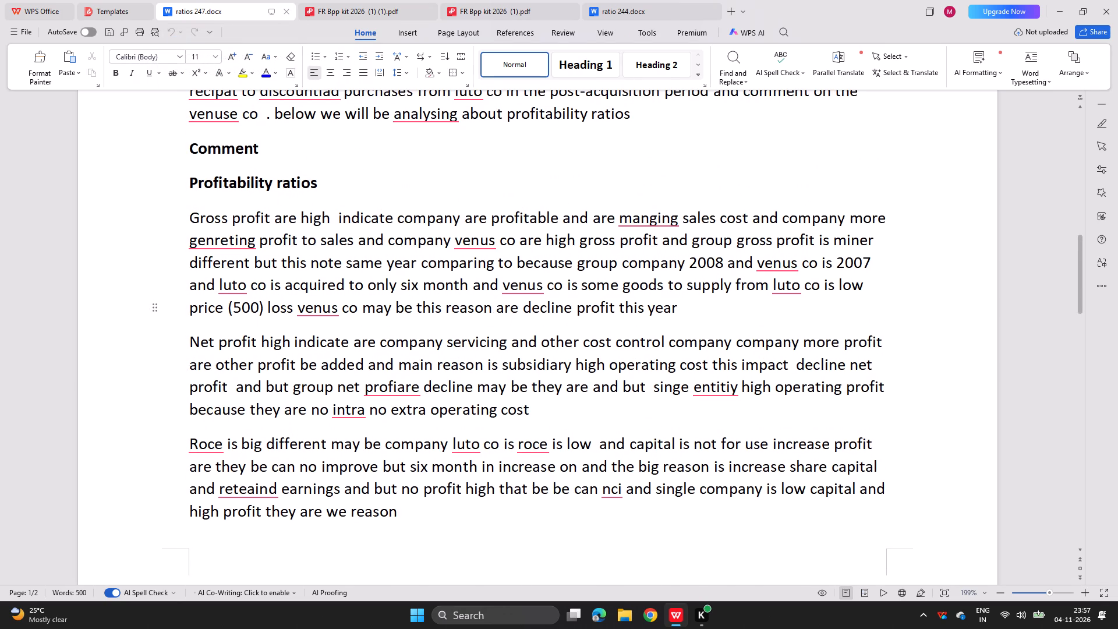
{"action": "scroll", "coordinate": [422, 258], "scroll_direction": "up", "scroll_amount": 3}
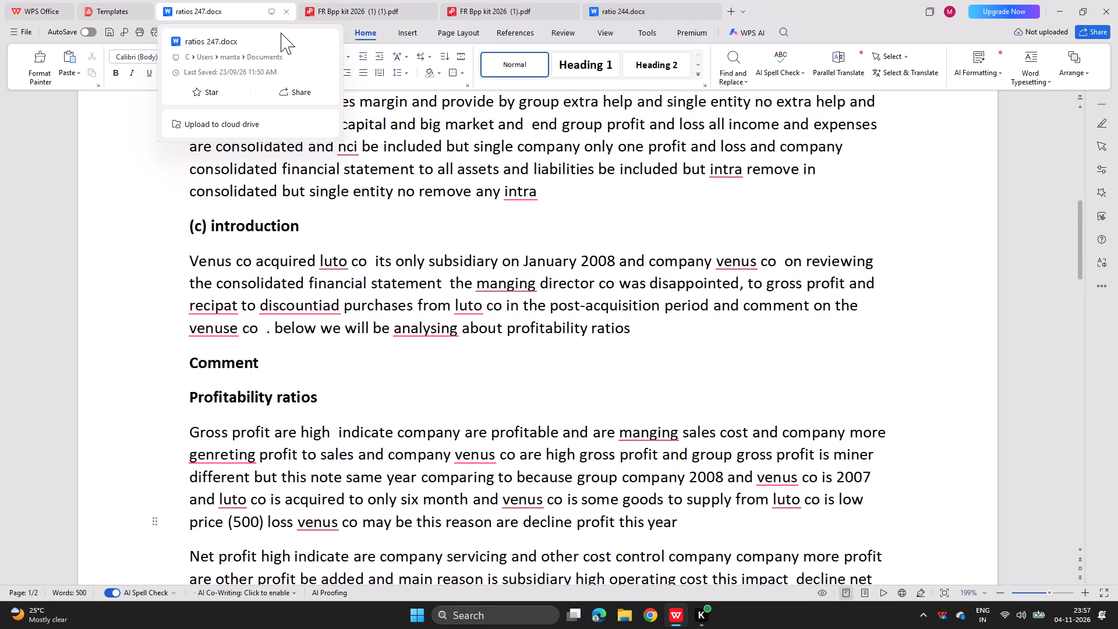
{"action": "left_click", "coordinate": [286, 8]}
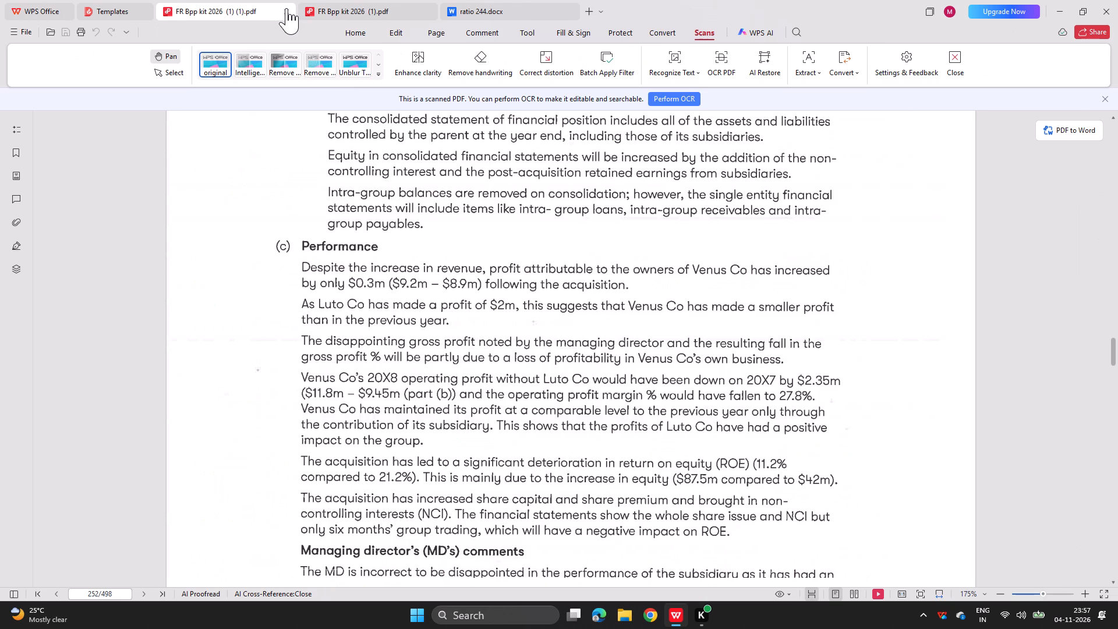
Put the computer to sleep.
{"action": "left_click", "coordinate": [416, 612]}
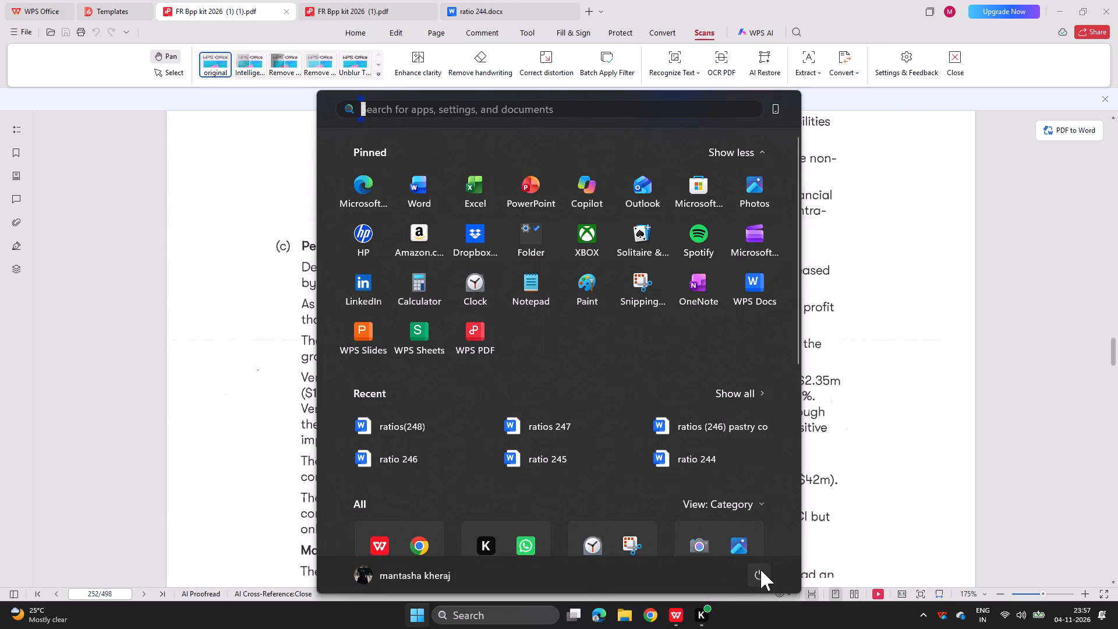
{"action": "left_click", "coordinate": [760, 570]}
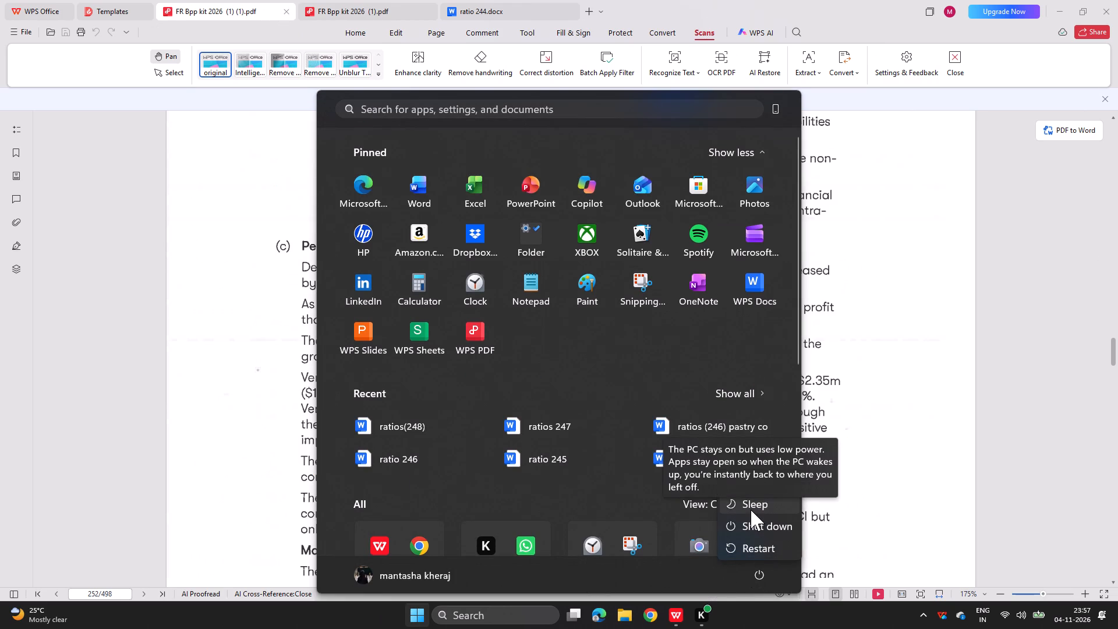
{"action": "left_click", "coordinate": [751, 510]}
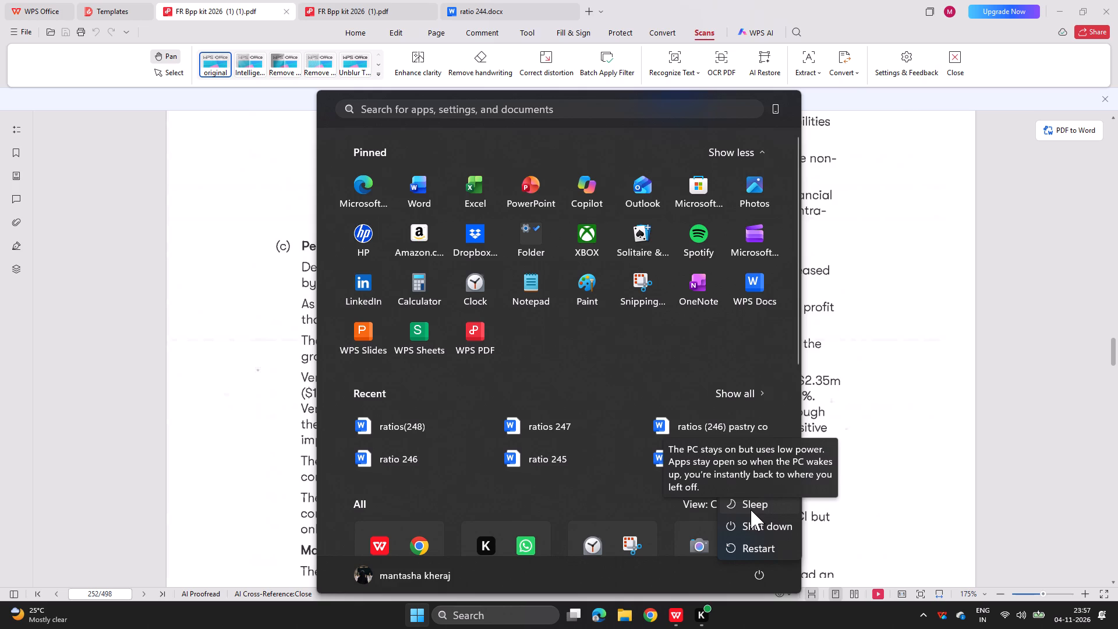